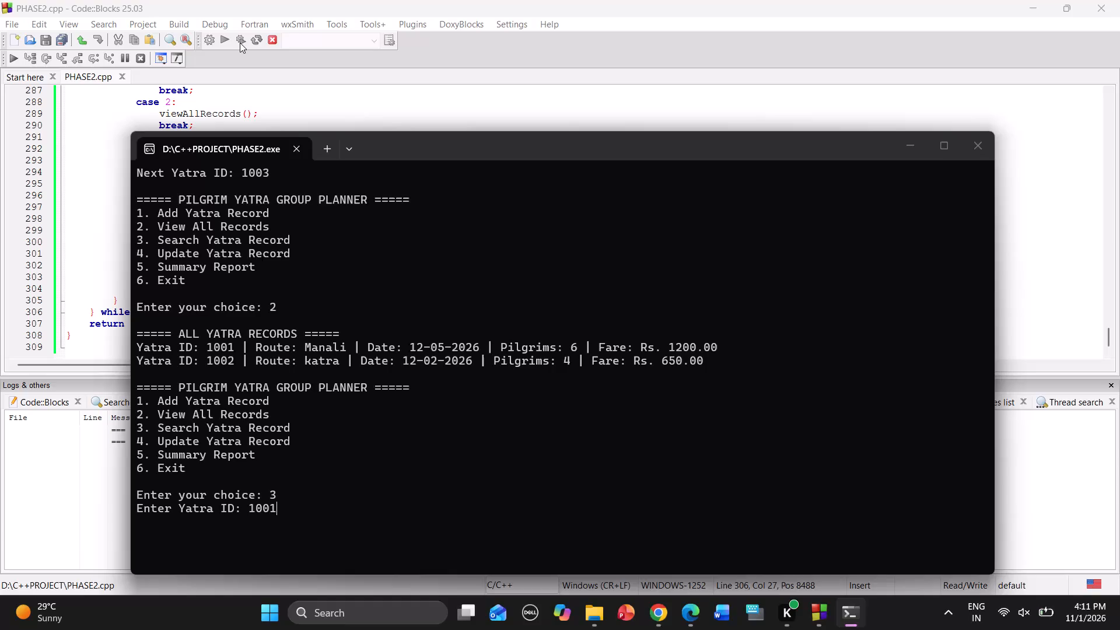
Look up the record for Yatra ID 1001 and display the summary report in the running program.
key("Return")
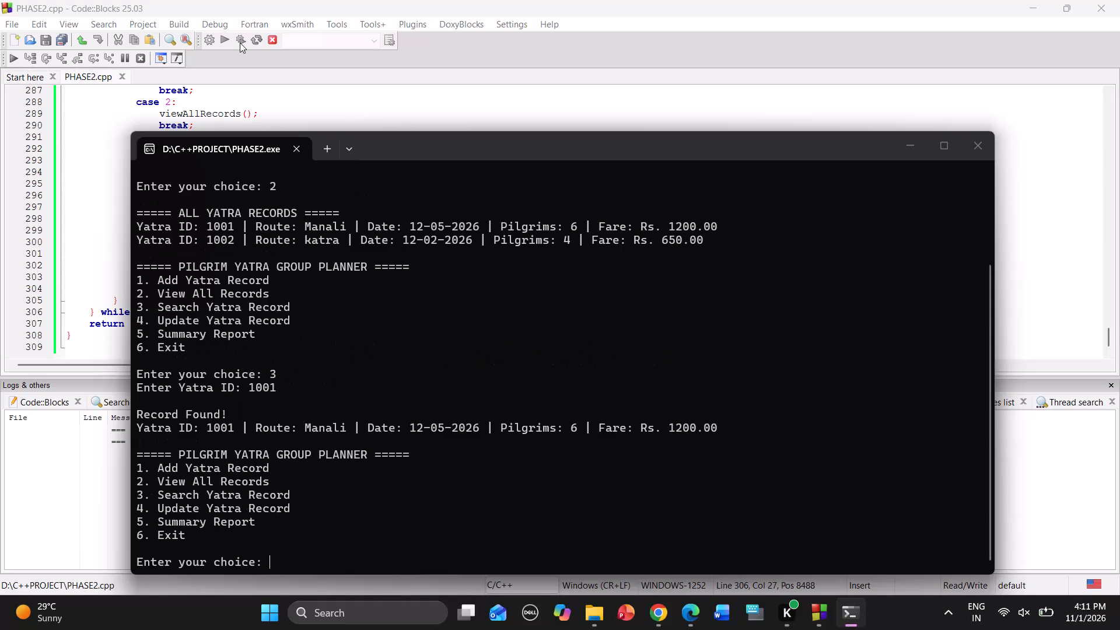
key("5")
key("Return")
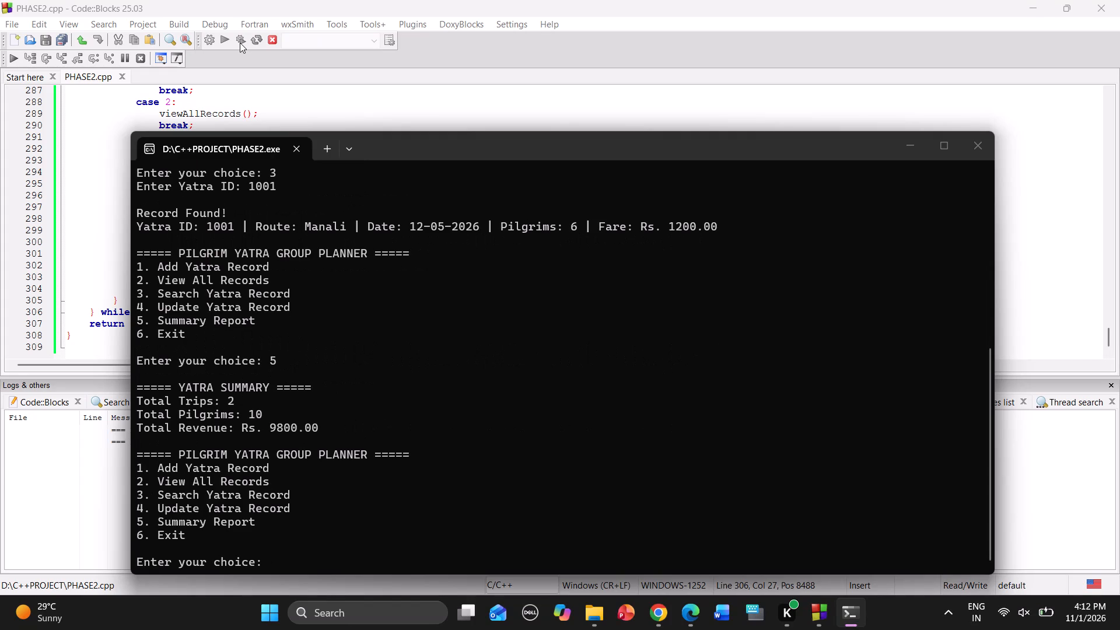
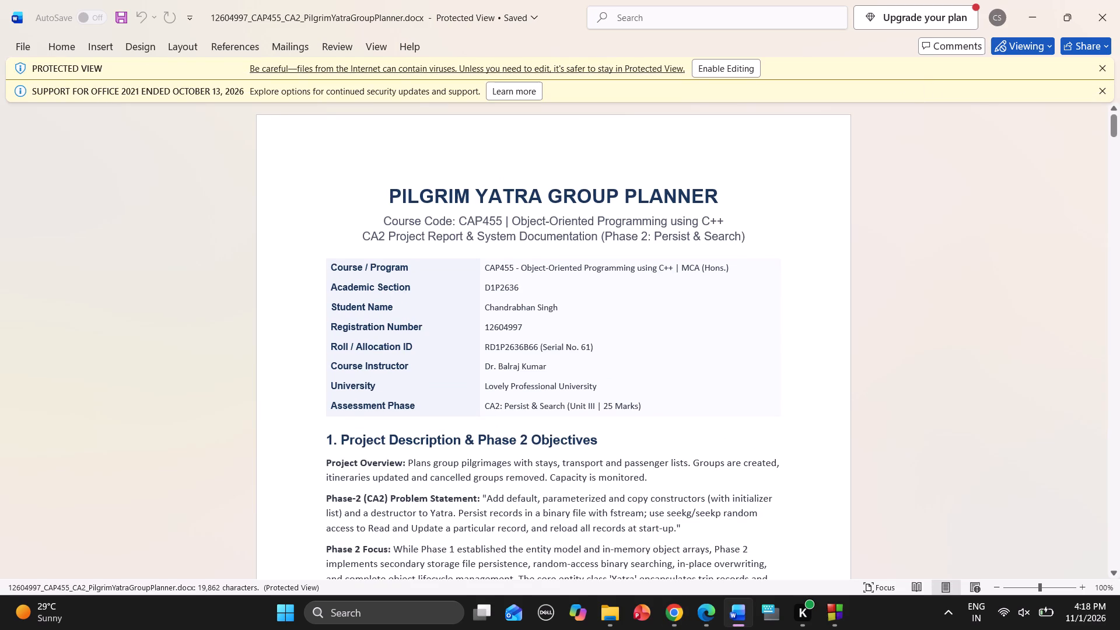
Enable editing for the downloaded CA2 report and dismiss the Office 2021 support notice.
scroll(604, 253, "down", 1)
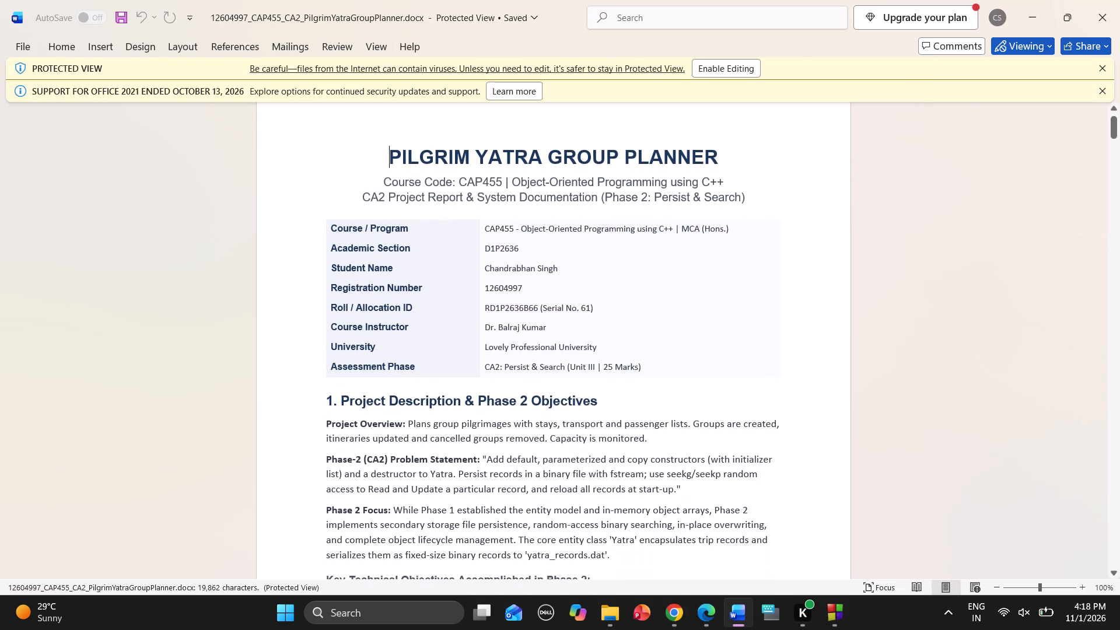
scroll(545, 253, "down", 2)
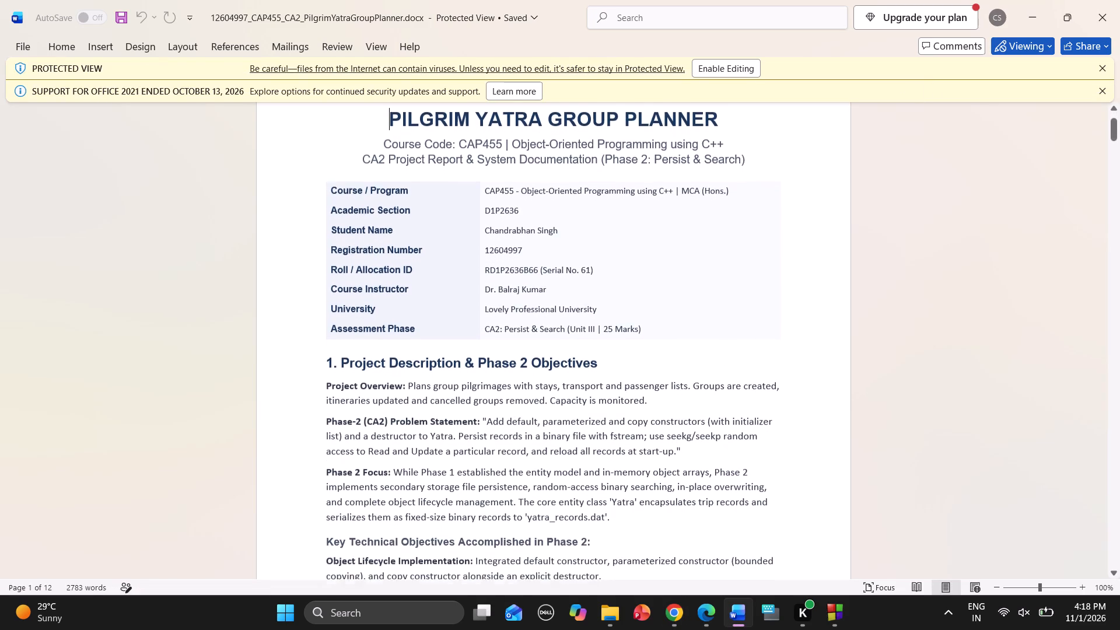
scroll(545, 253, "down", 2)
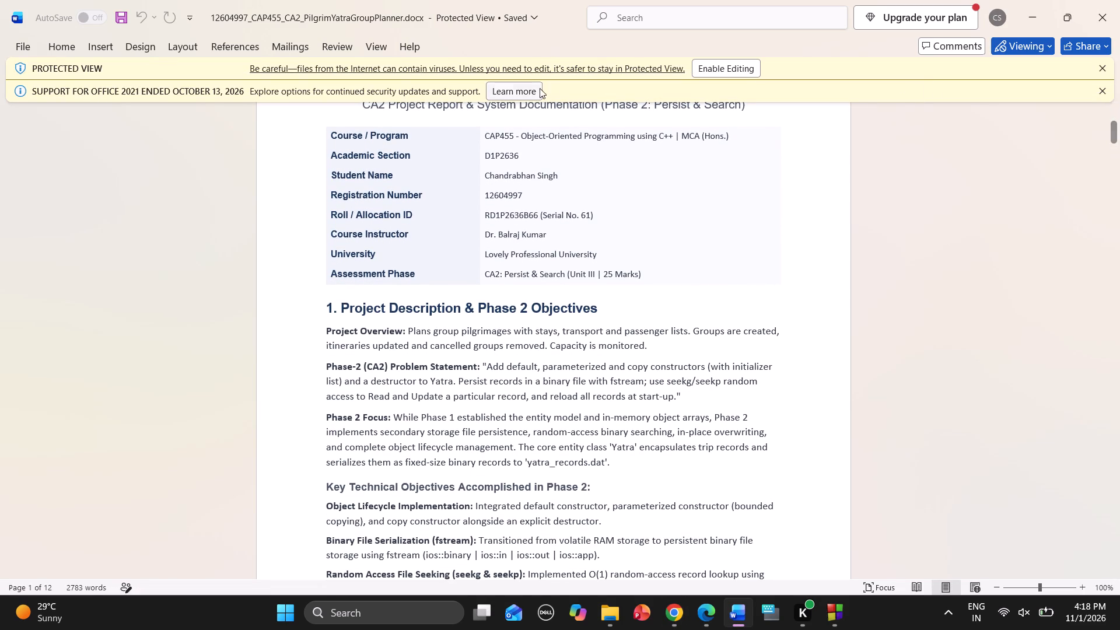
left_click(699, 66)
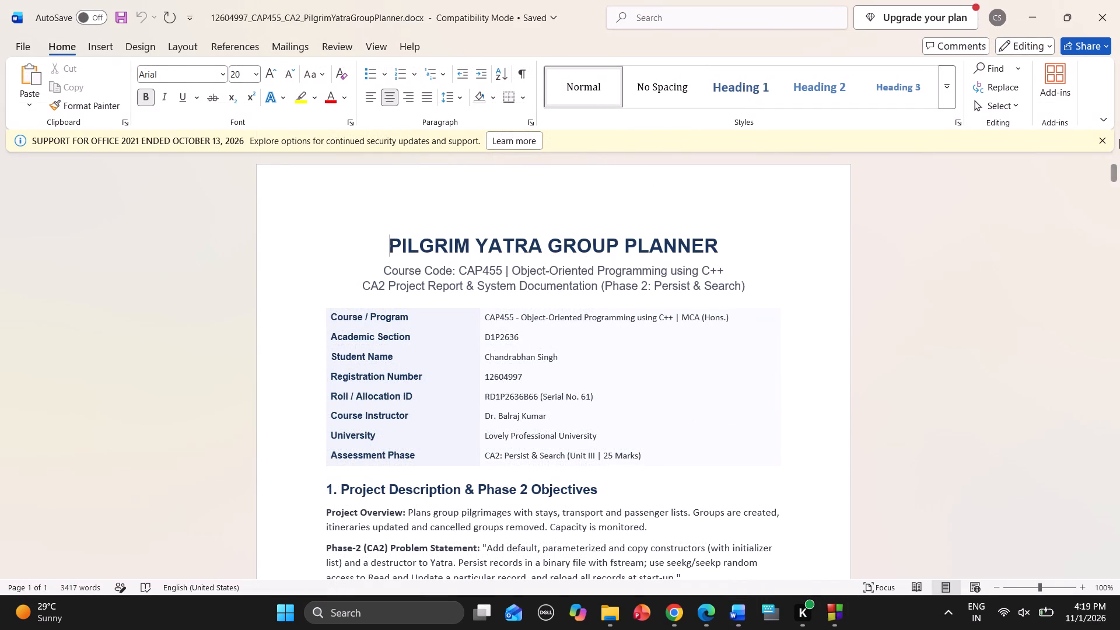
left_click(1103, 142)
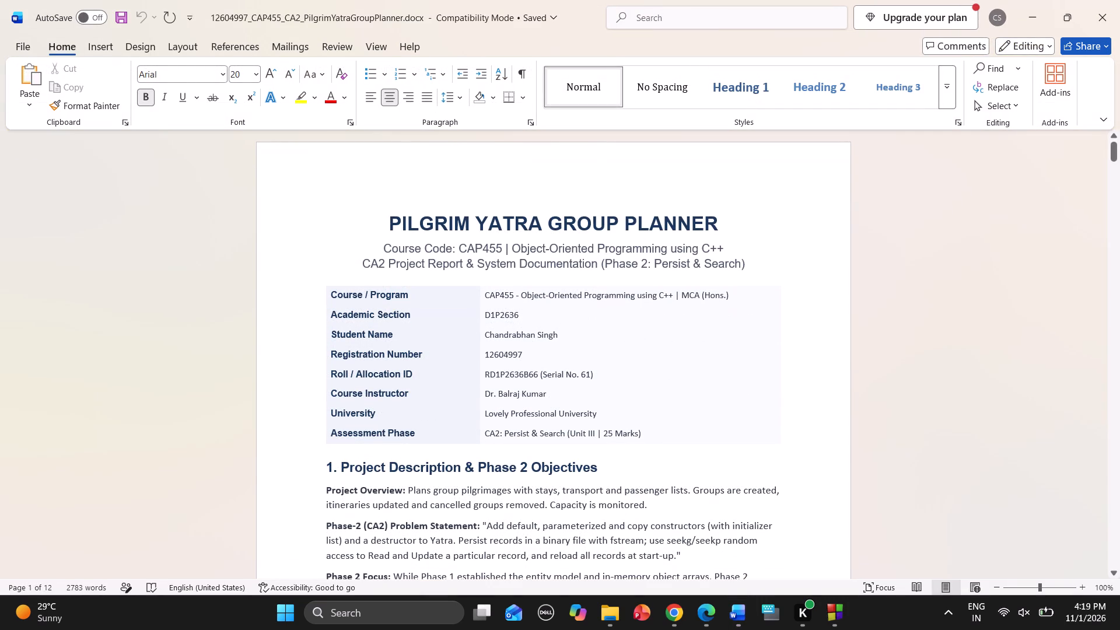
Review the report's project description, Phase 2 objectives, compliance matrix and data dictionary in sections 1 to 3.
scroll(733, 292, "down", 3)
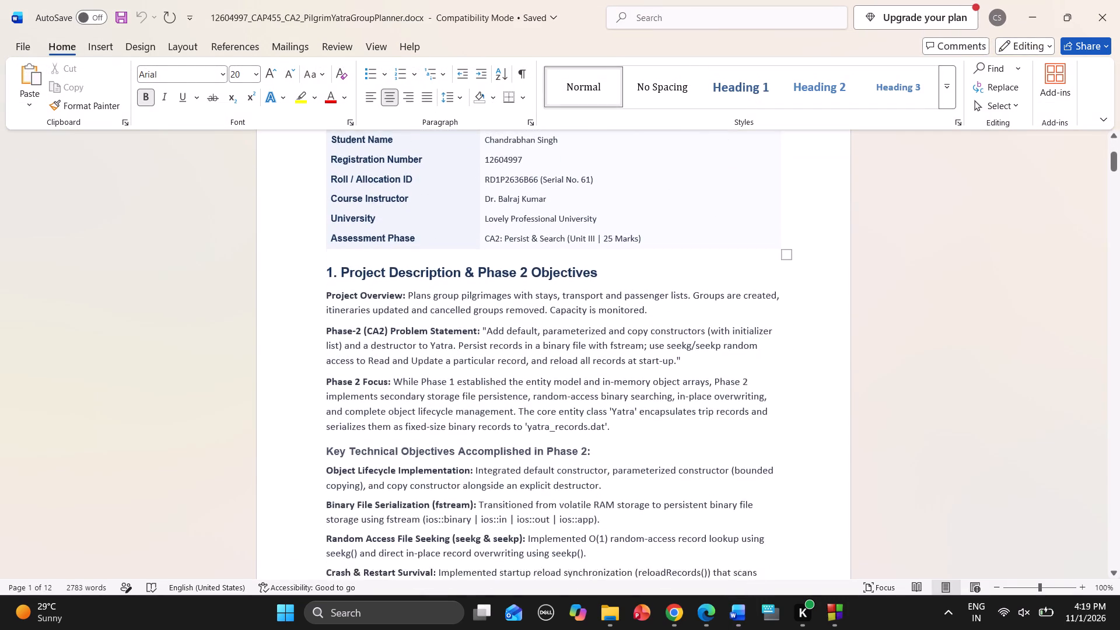
scroll(733, 292, "down", 1)
scroll(632, 292, "down", 1)
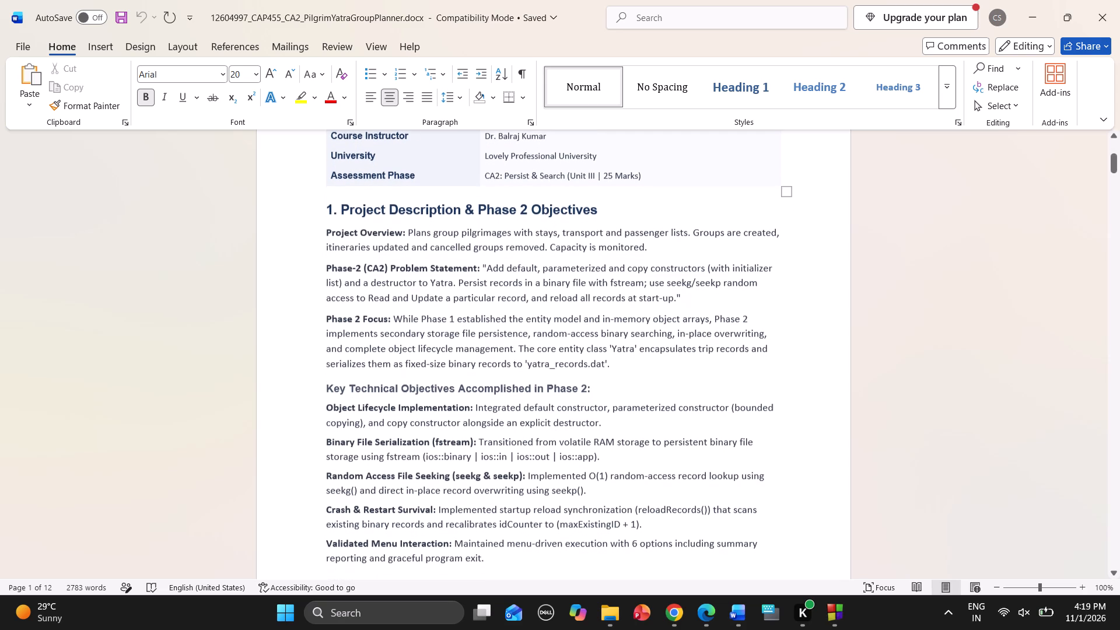
scroll(538, 317, "down", 3)
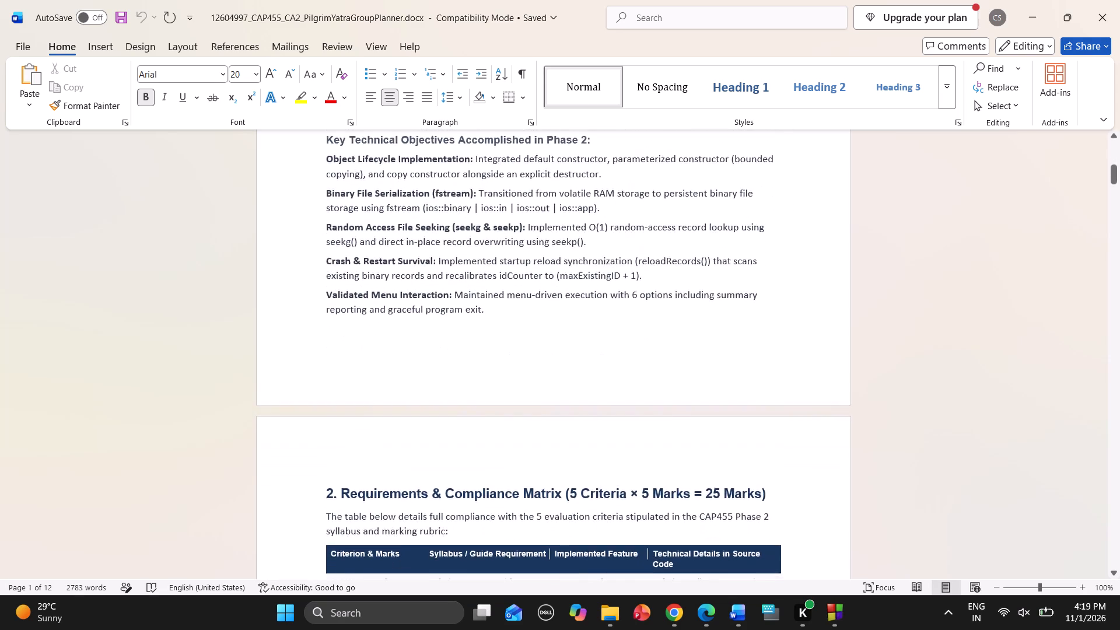
scroll(538, 317, "down", 3)
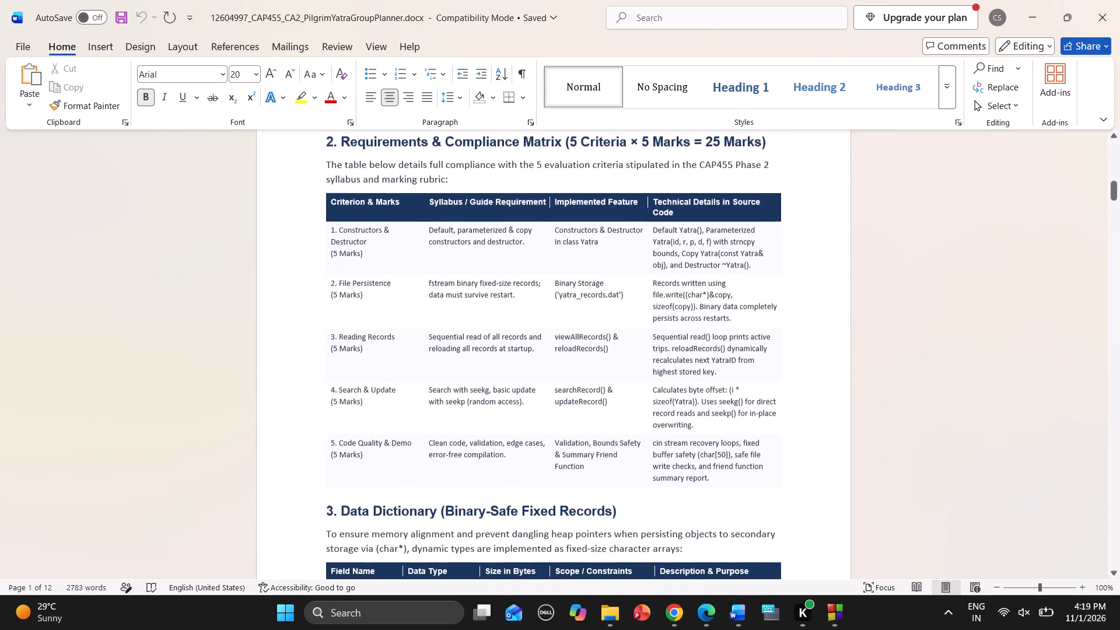
scroll(549, 306, "down", 3)
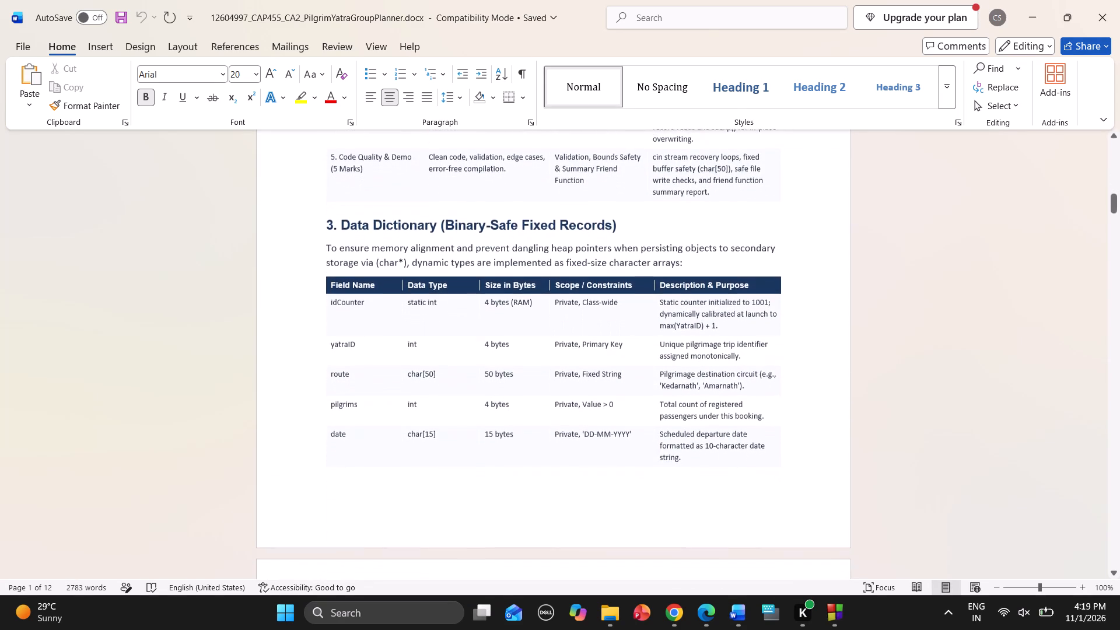
Examine the UML class diagram in section 4 and the system flowchart and data flow diagrams in section 5.
scroll(549, 306, "down", 3)
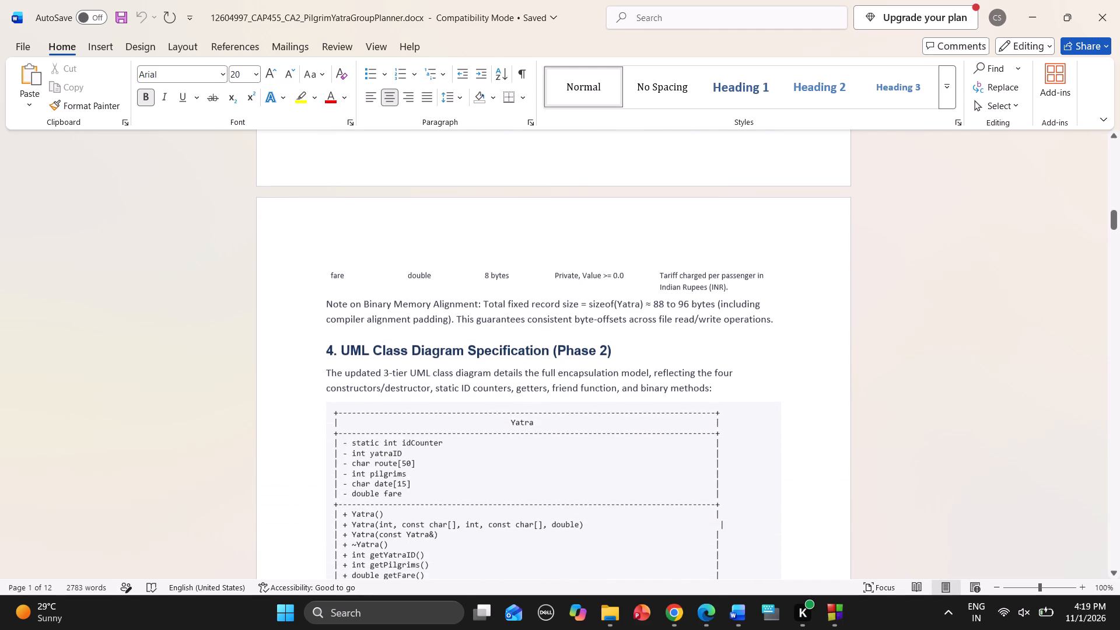
scroll(549, 306, "up", 1)
scroll(549, 306, "down", 2)
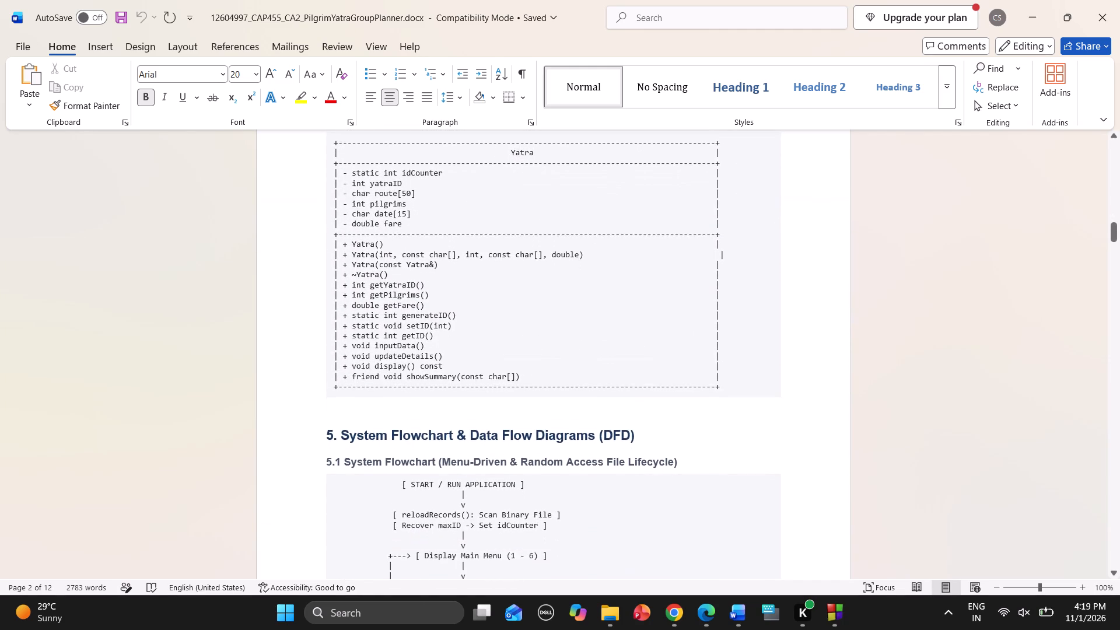
scroll(549, 306, "down", 1)
scroll(549, 306, "up", 1)
scroll(549, 306, "down", 1)
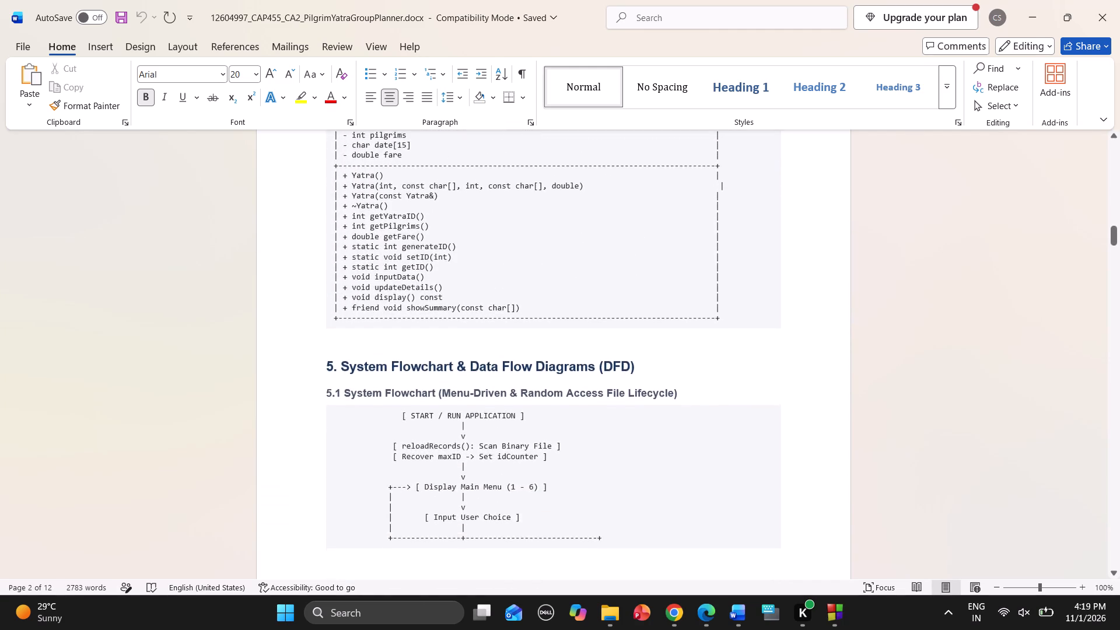
scroll(549, 306, "down", 2)
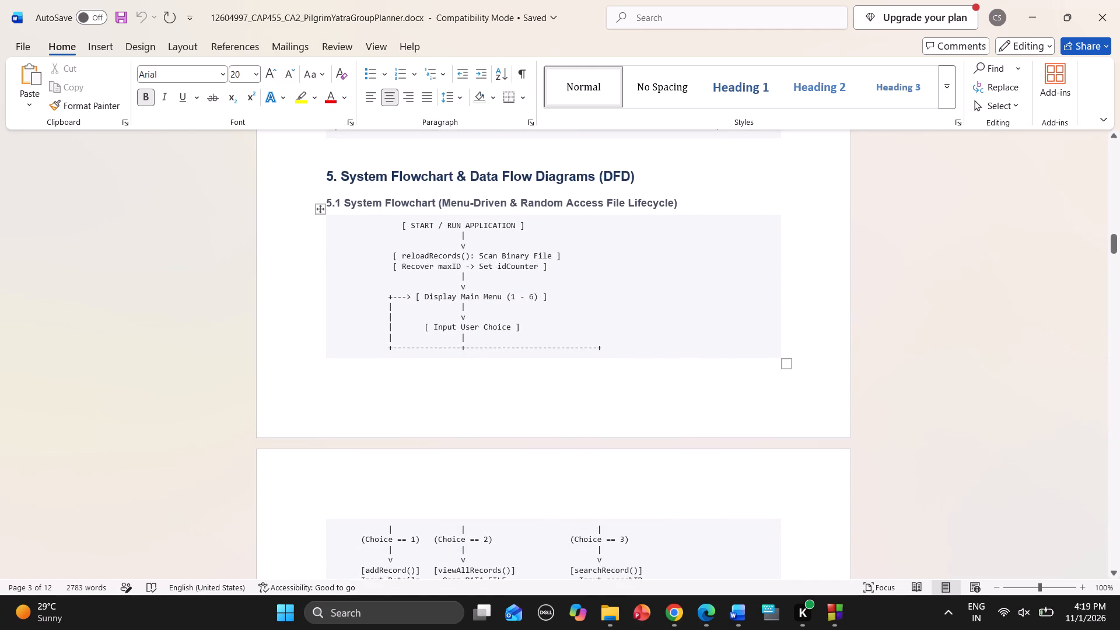
scroll(487, 258, "down", 4)
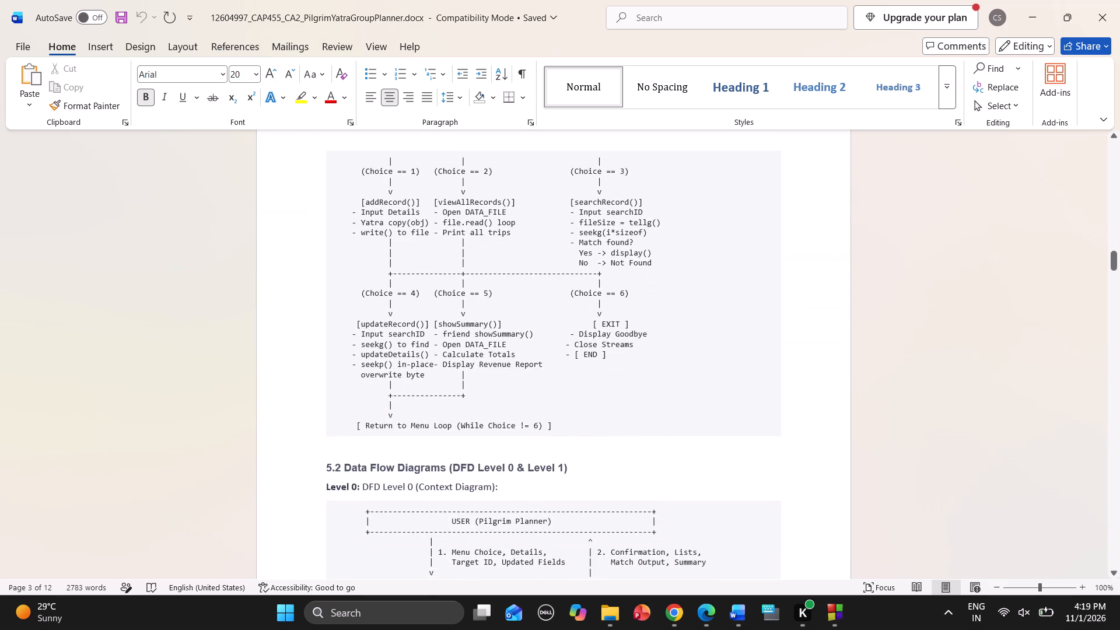
scroll(516, 267, "down", 7)
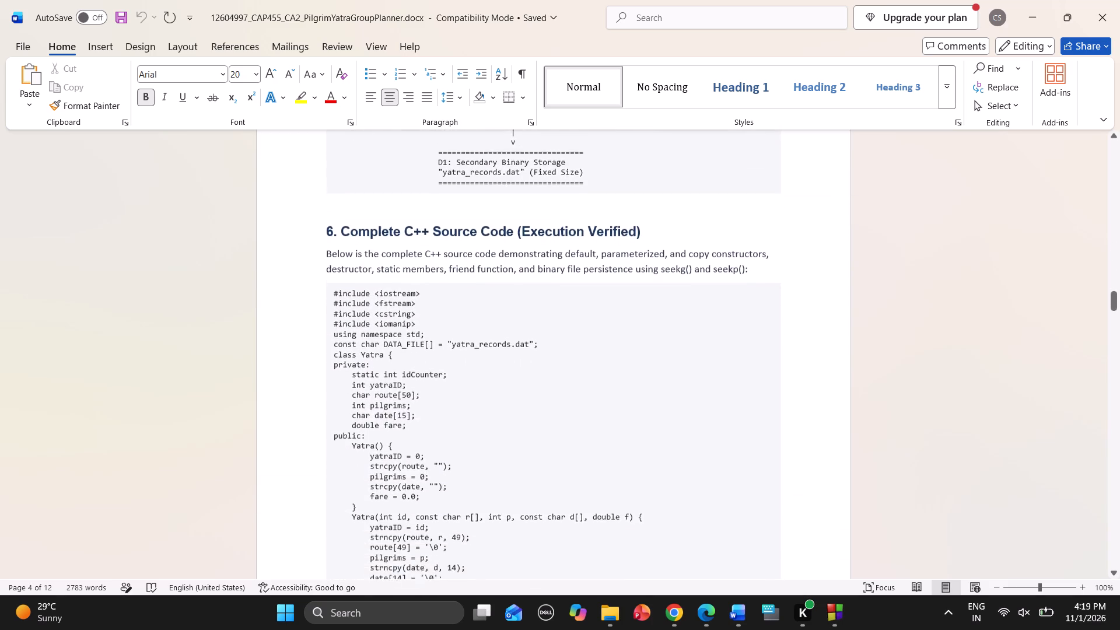
Review the complete C++ source code in section 6 and the test cases table in section 7.
scroll(516, 267, "down", 4)
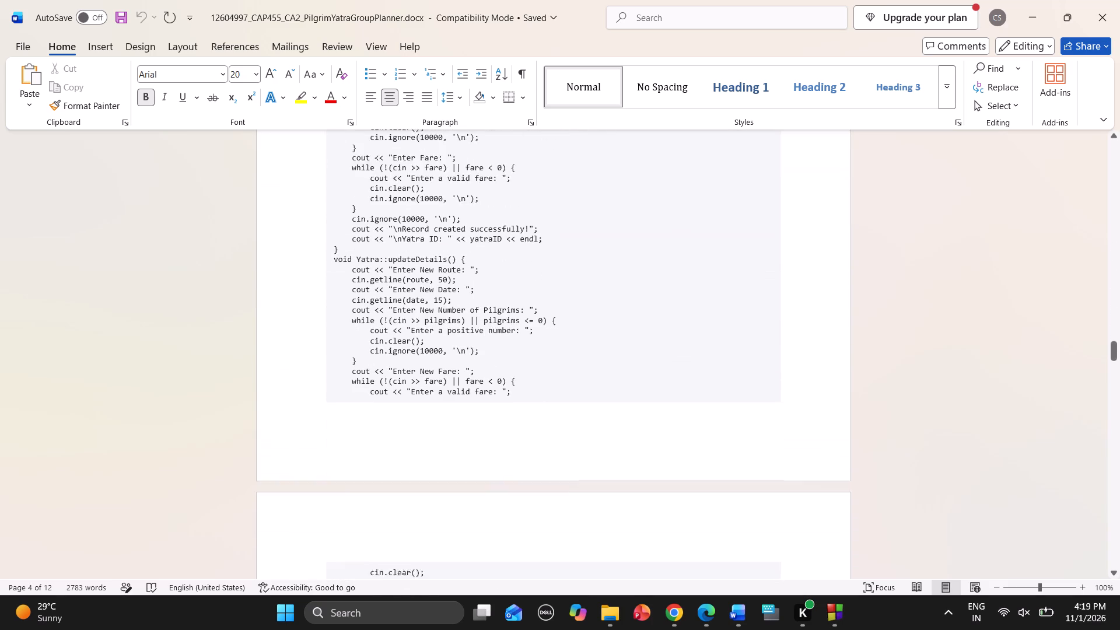
scroll(516, 267, "down", 5)
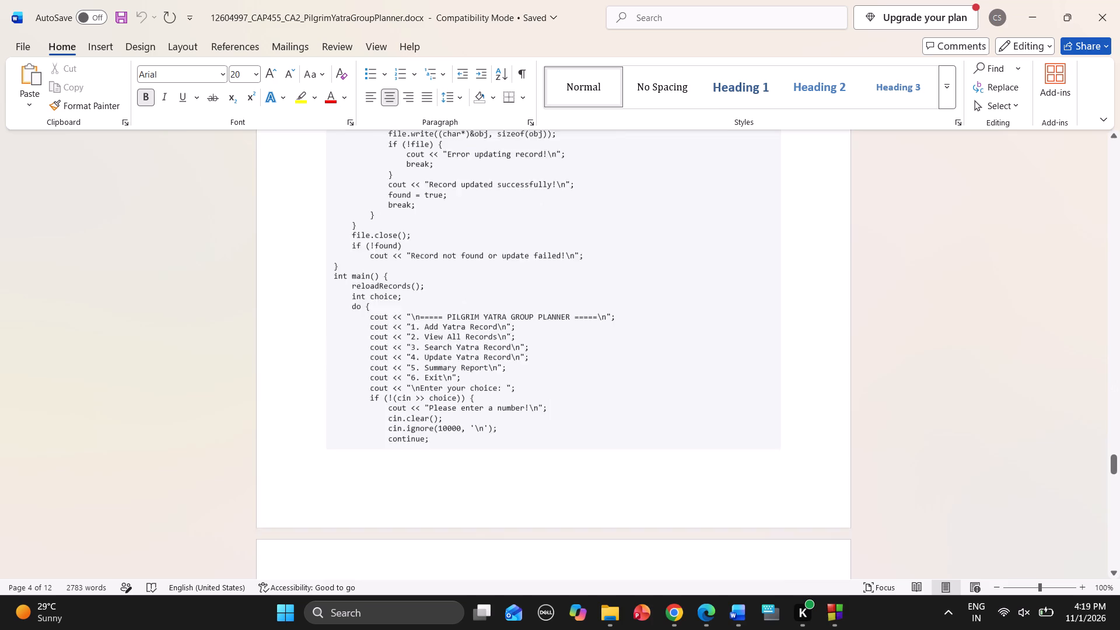
scroll(516, 267, "down", 1)
scroll(516, 267, "up", 1)
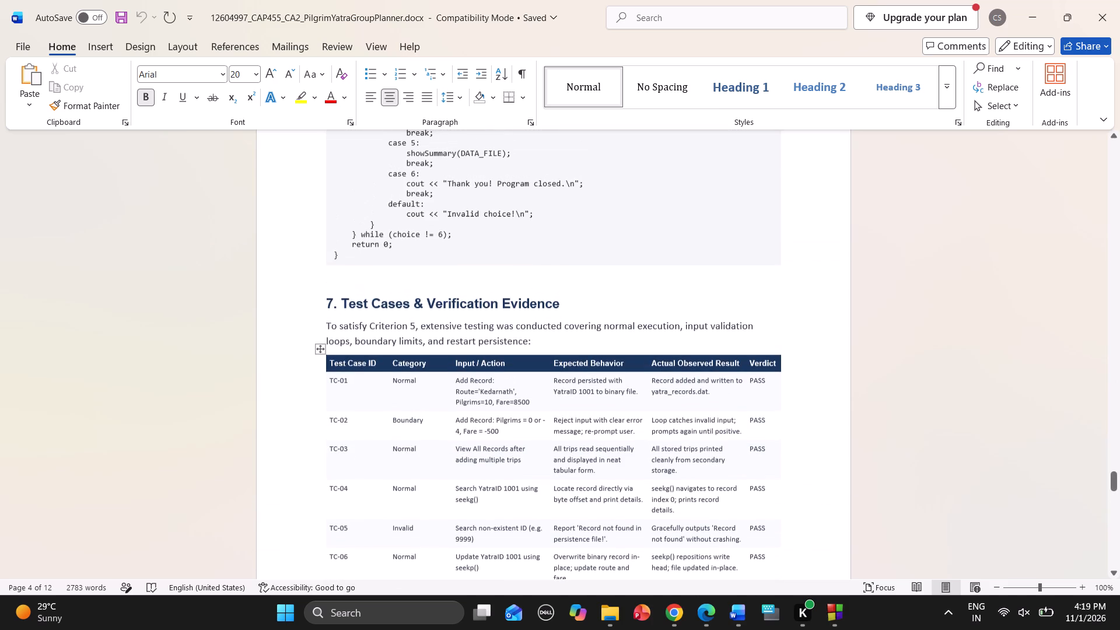
scroll(473, 320, "down", 1)
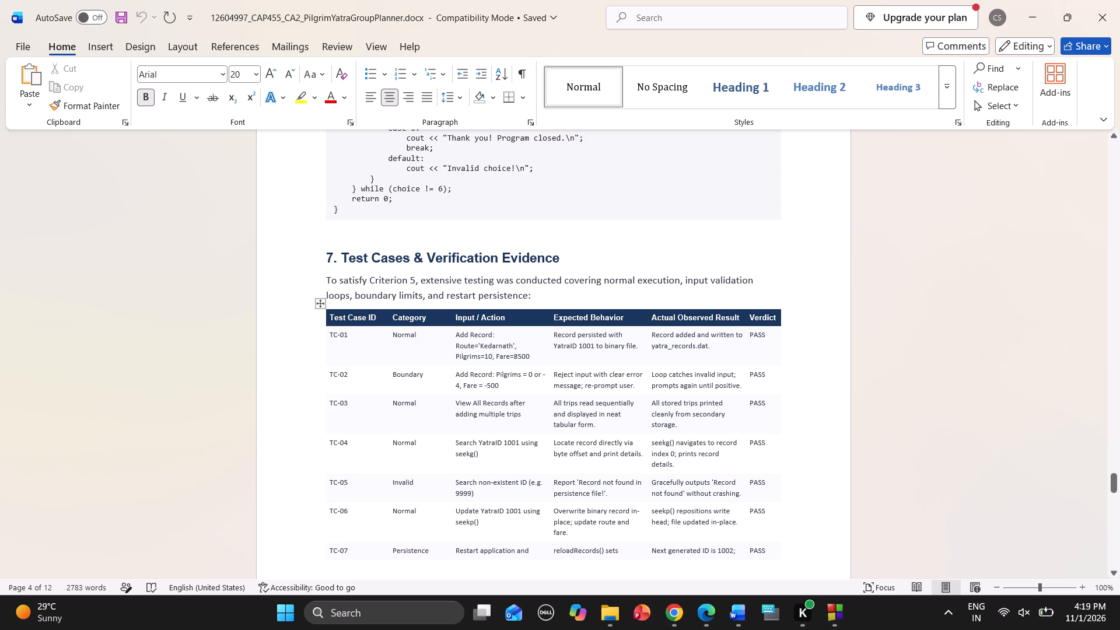
scroll(544, 402, "down", 4)
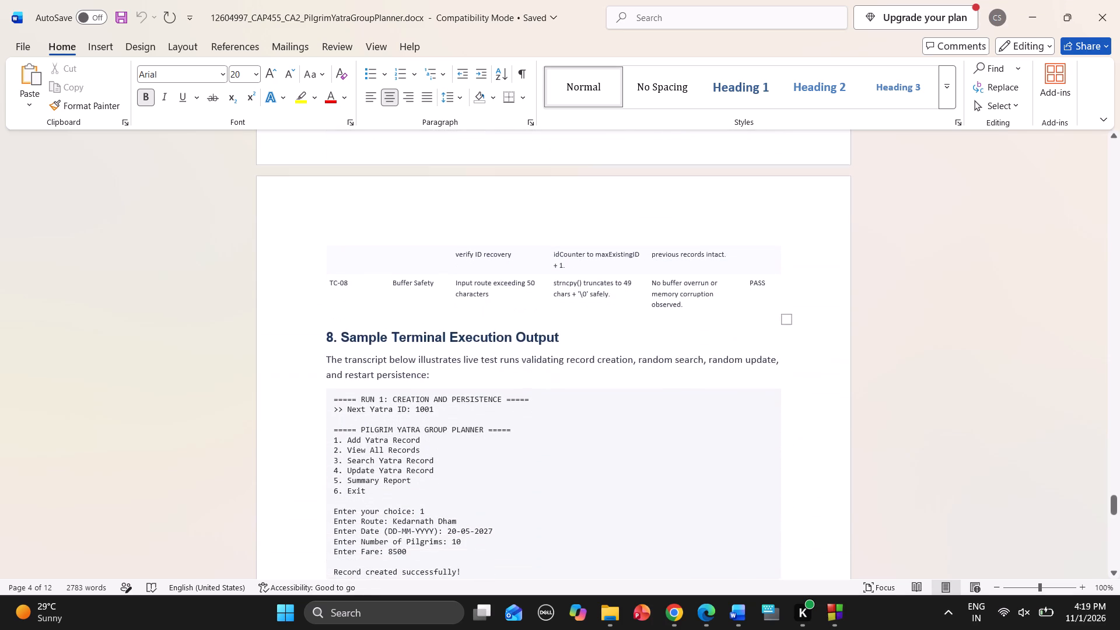
scroll(544, 402, "down", 3)
scroll(544, 402, "up", 1)
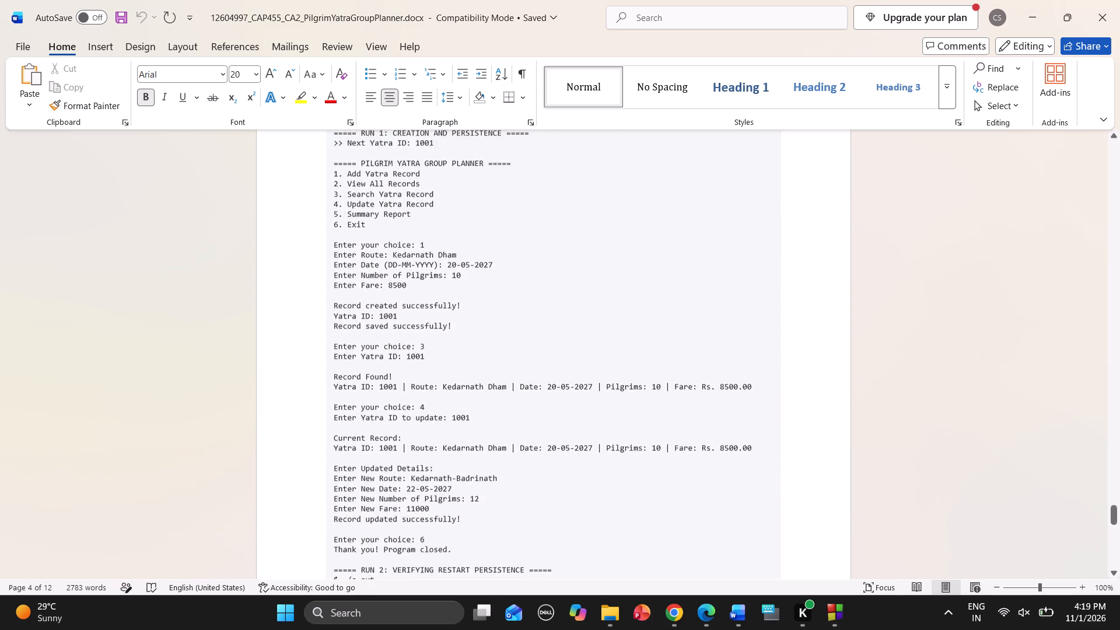
scroll(544, 402, "up", 1)
scroll(544, 402, "down", 2)
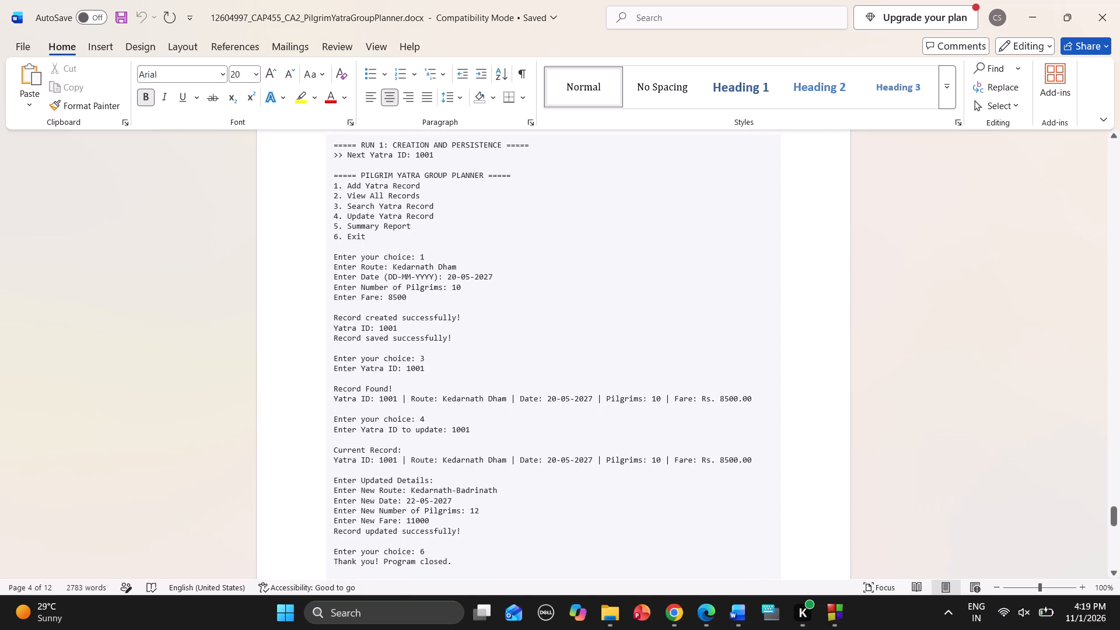
scroll(544, 402, "down", 3)
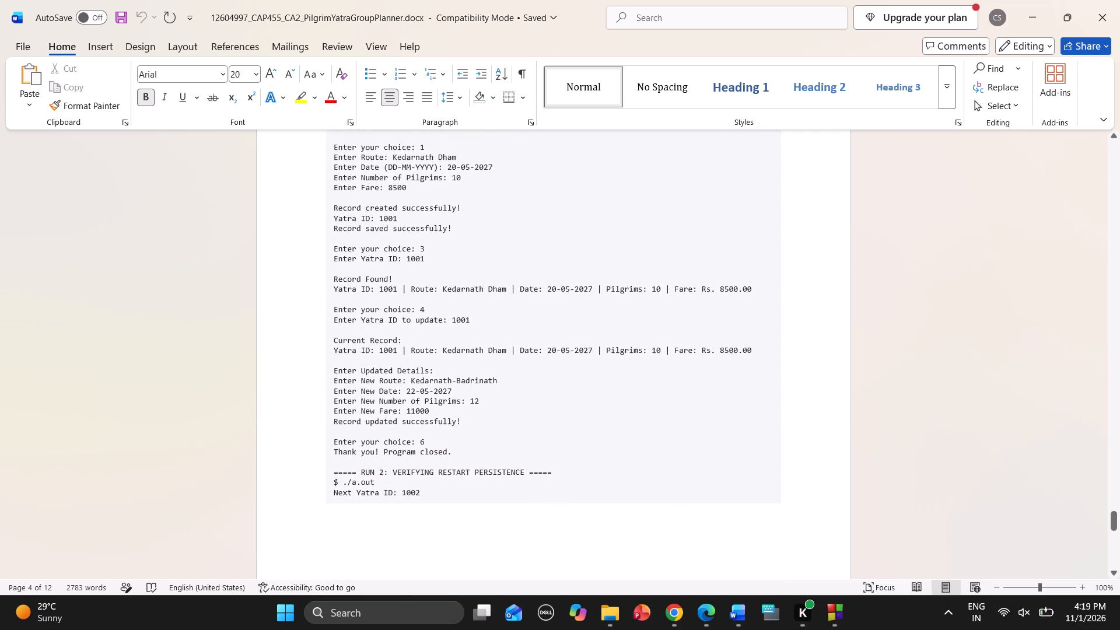
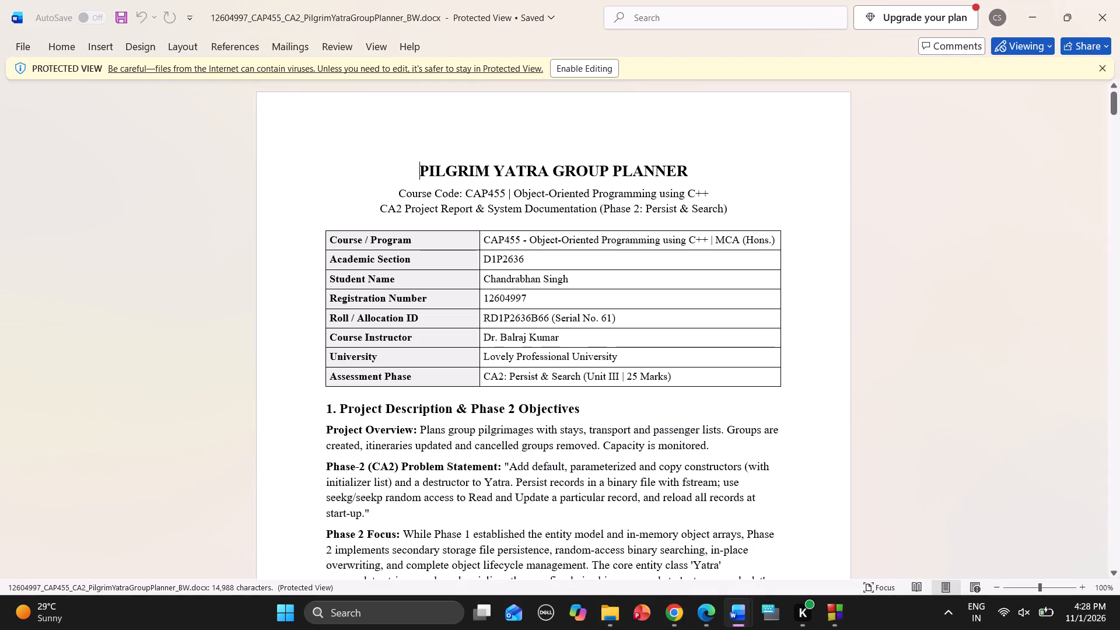
Enable editing for the black-and-white report.
left_click(585, 66)
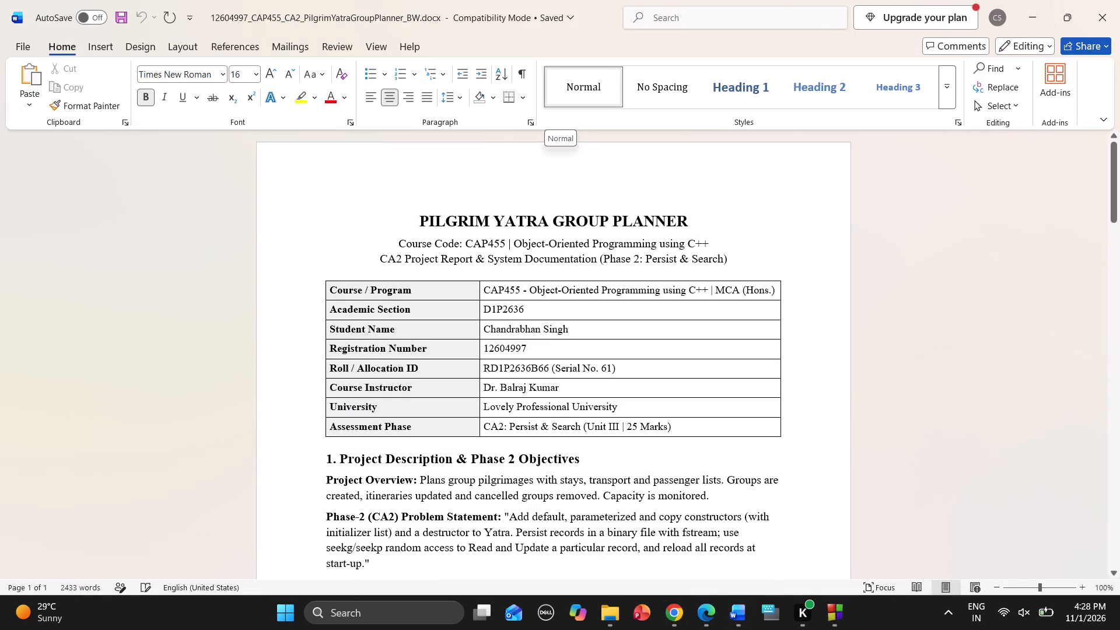
Skim the black-and-white report's sections through to the conclusion and check its title block and student details table.
scroll(554, 192, "down", 3)
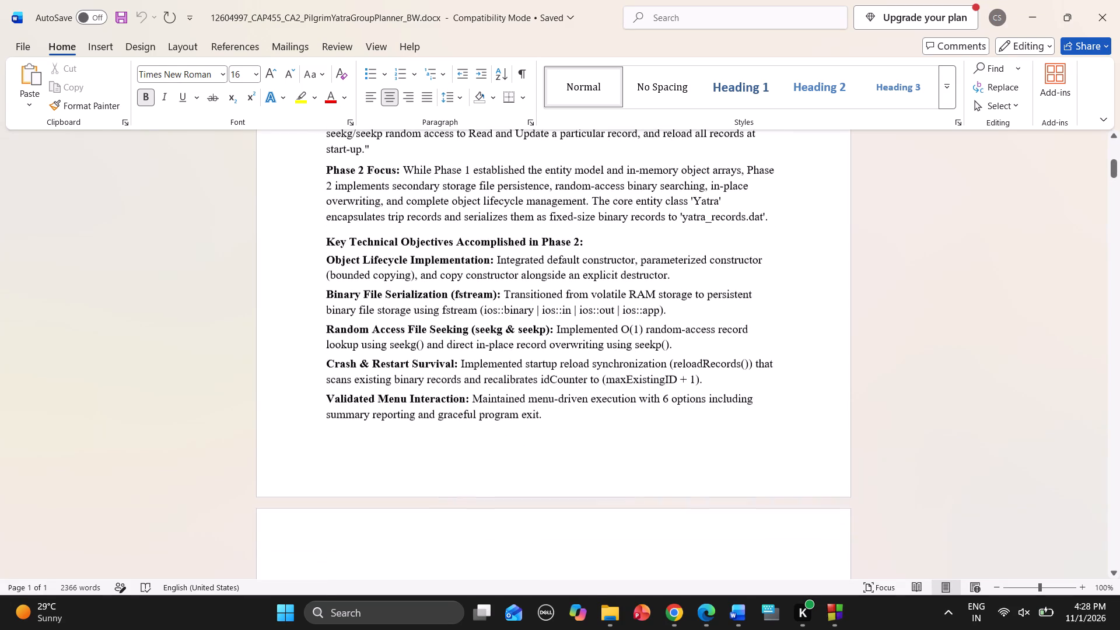
scroll(576, 370, "down", 20)
scroll(576, 370, "down", 20)
scroll(576, 370, "down", 3)
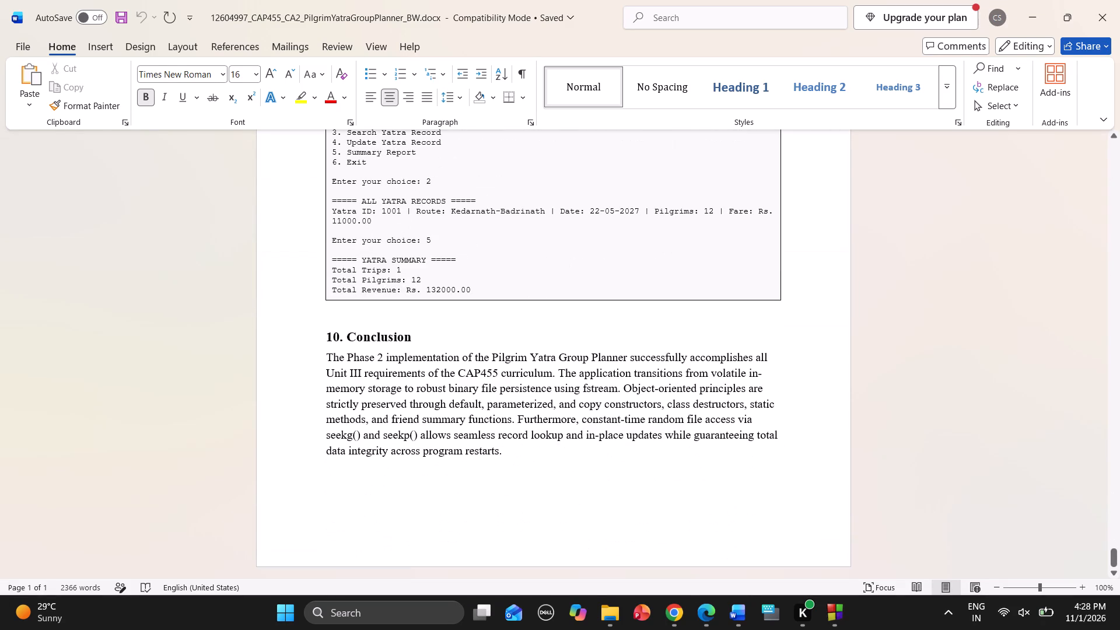
scroll(576, 370, "up", 20)
scroll(576, 370, "up", 15)
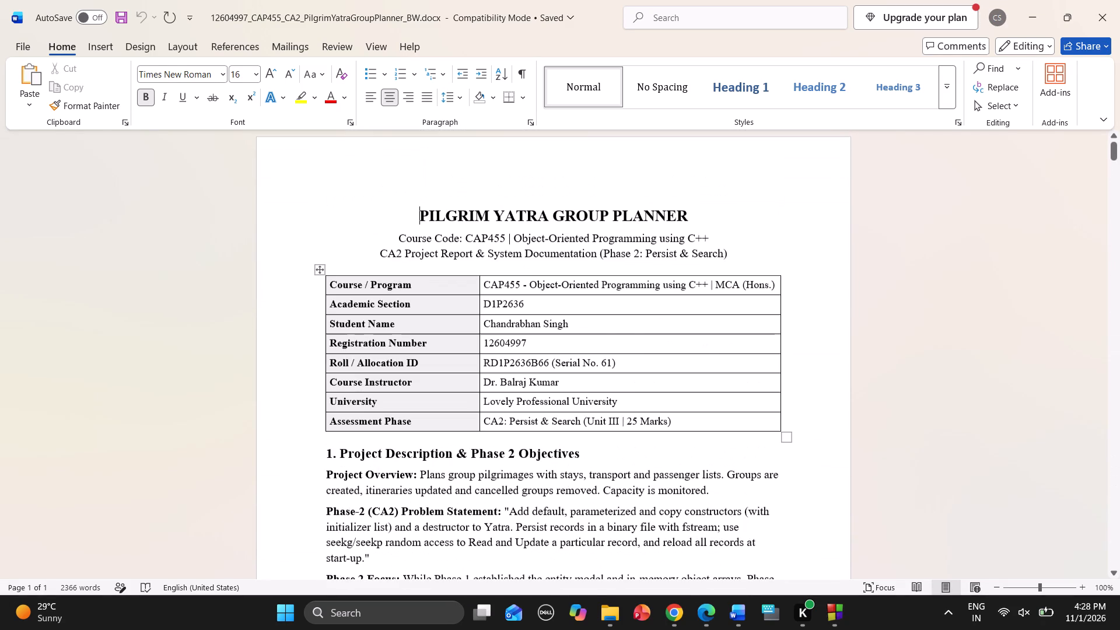
scroll(576, 370, "up", 11)
scroll(419, 248, "down", 1)
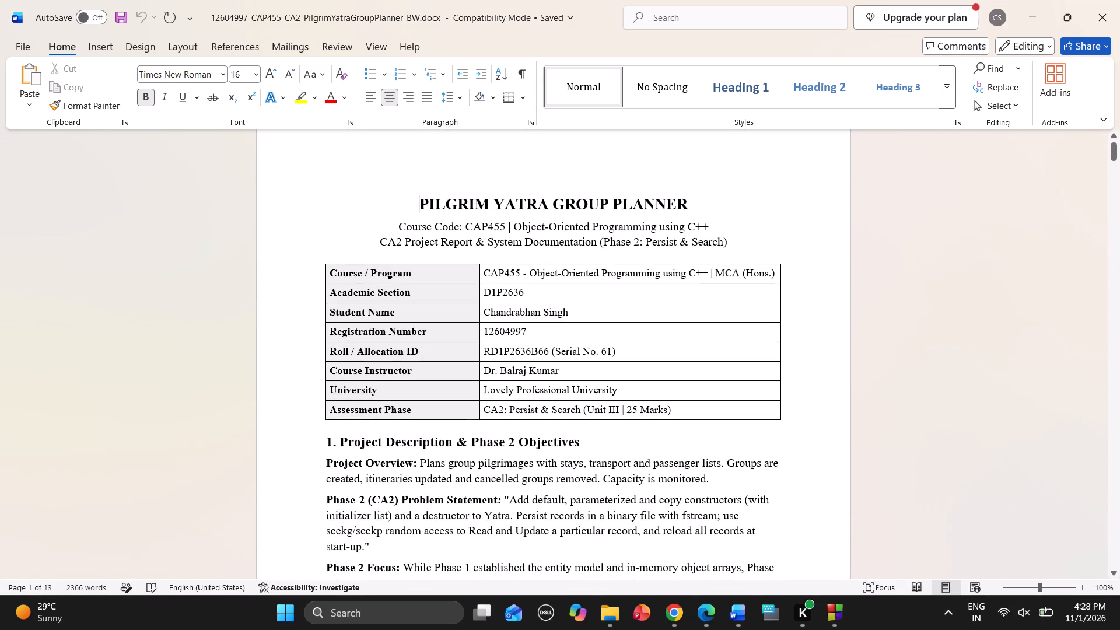
scroll(654, 250, "down", 1)
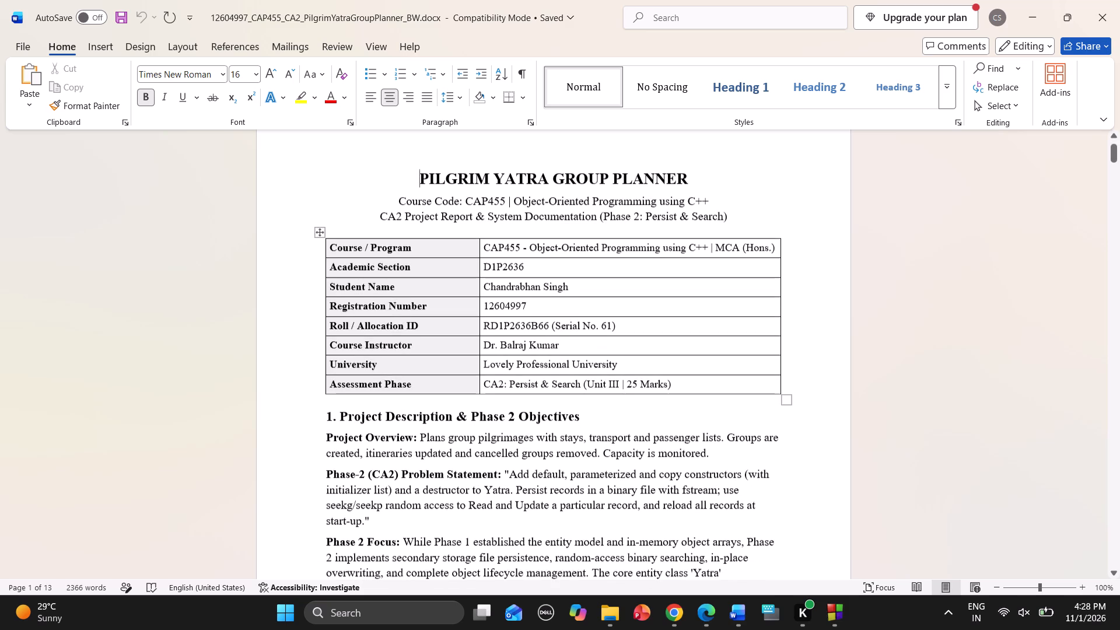
scroll(654, 250, "down", 1)
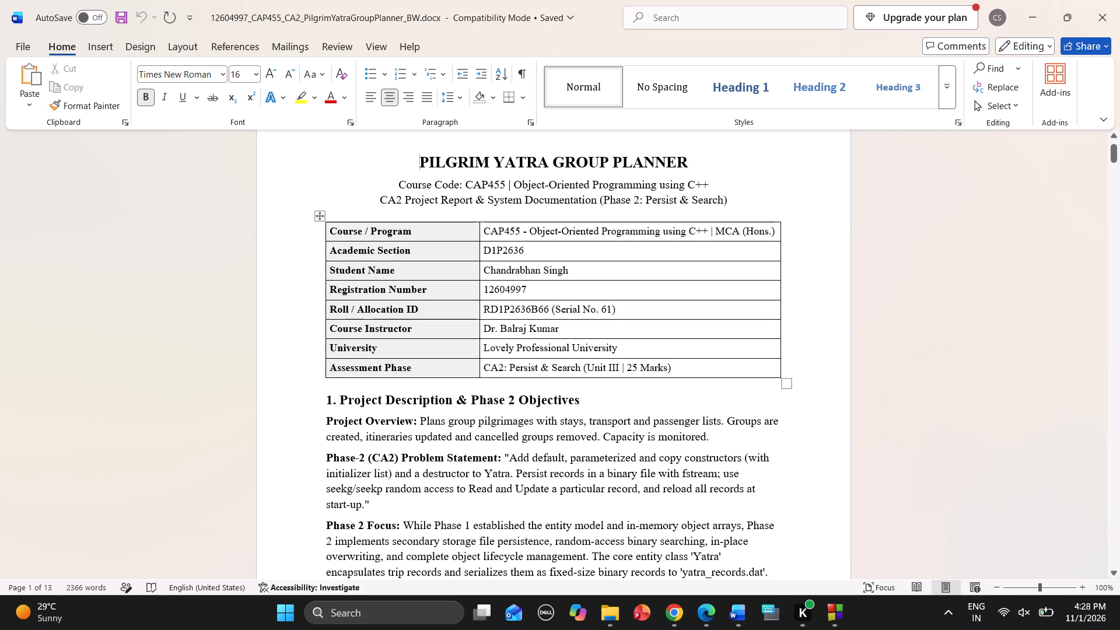
Shorten the Course / Program entry in the details table to "CAP455 - Object-Oriented Programming using C++".
left_click(778, 230)
key("BackSpace")
key("BackSpace")
key("BackSpace")
key("BackSpace")
key("BackSpace")
key("BackSpace")
key("BackSpace")
key("BackSpace")
key("BackSpace")
key("BackSpace")
key("BackSpace")
key("BackSpace")
key("BackSpace")
key("BackSpace")
key("BackSpace")
key("BackSpace")
key("BackSpace")
key("BackSpace")
key("BackSpace")
key("BackSpace")
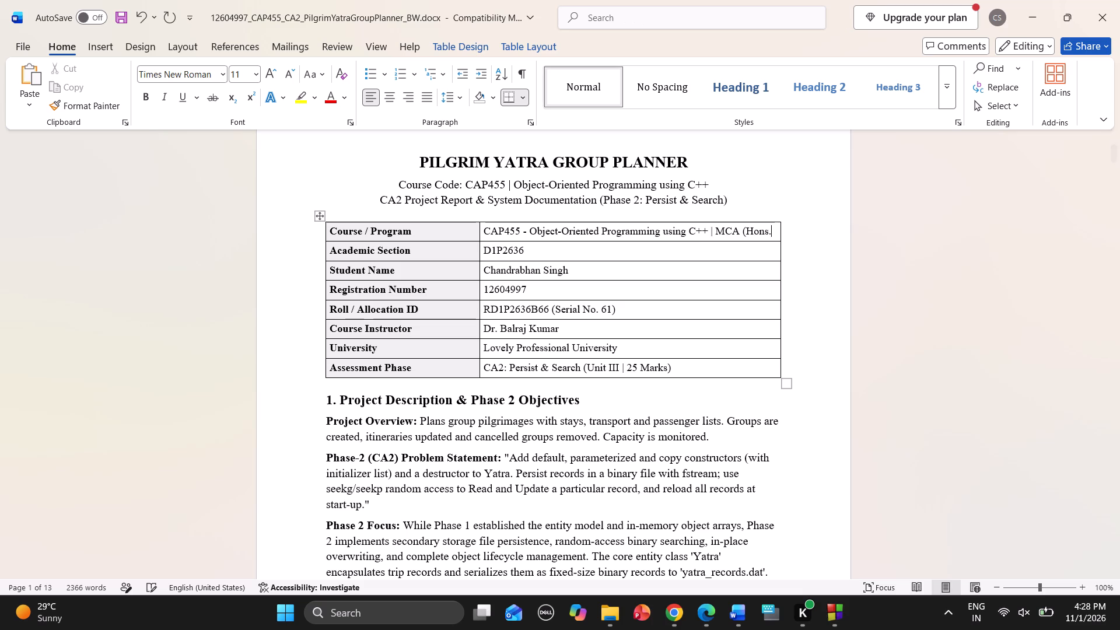
key("BackSpace")
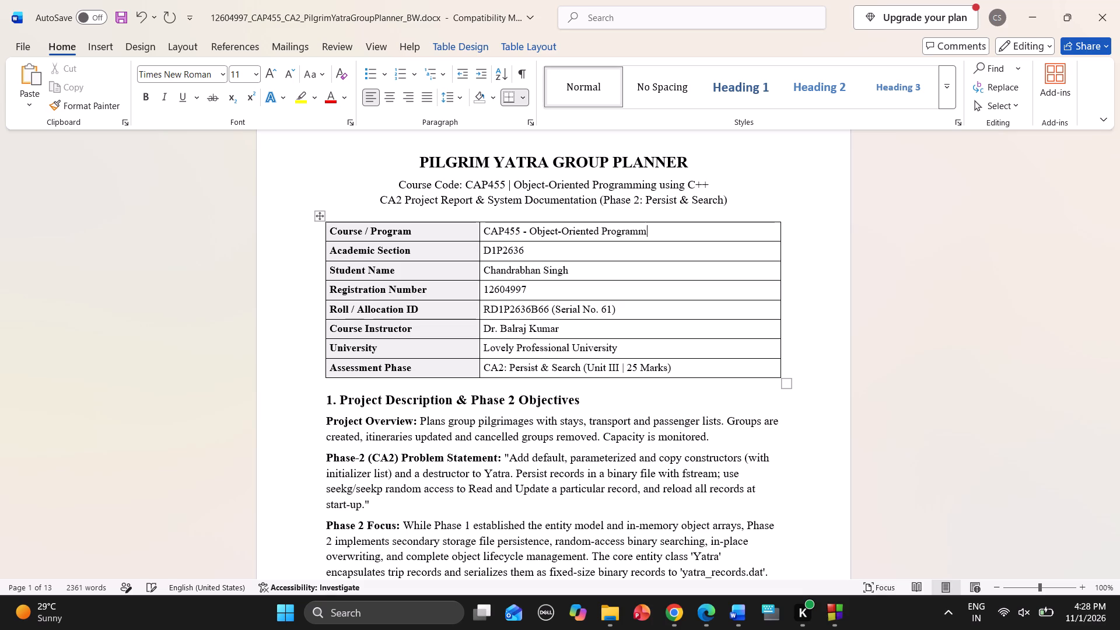
key("ctrl+z")
key("ctrl+z")
key("ctrl+z")
key("ctrl+z")
key("ctrl+z")
key("ctrl+z")
key("ctrl+z")
key("ctrl+z")
key("ctrl+z")
key("ctrl+z")
key("ctrl+z")
key("ctrl+z")
key("ctrl+z")
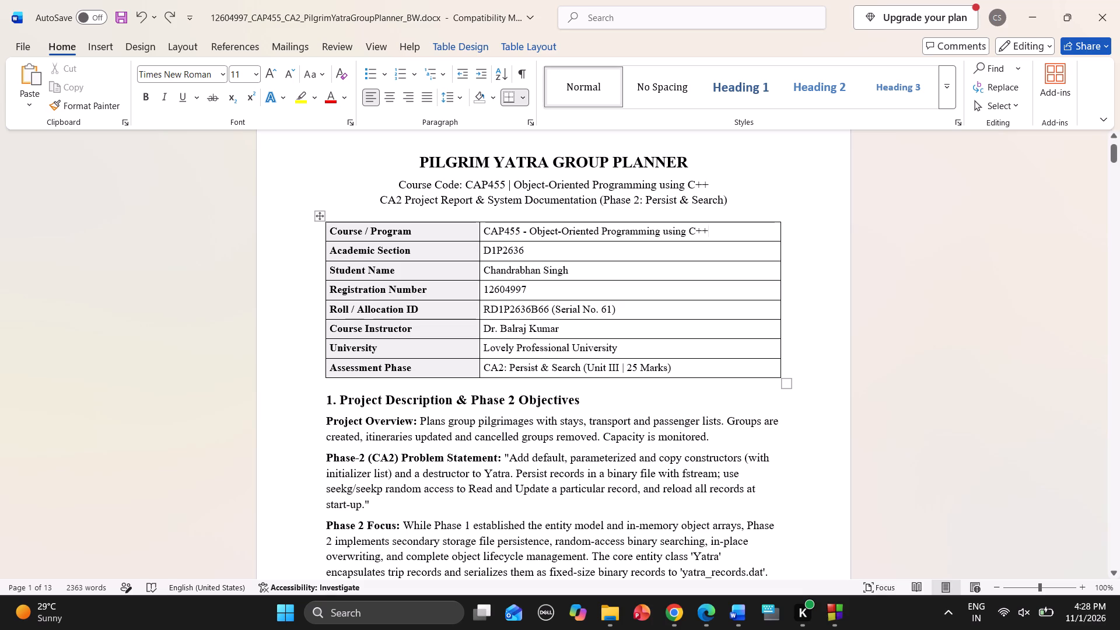
left_click_drag(716, 229, 551, 228)
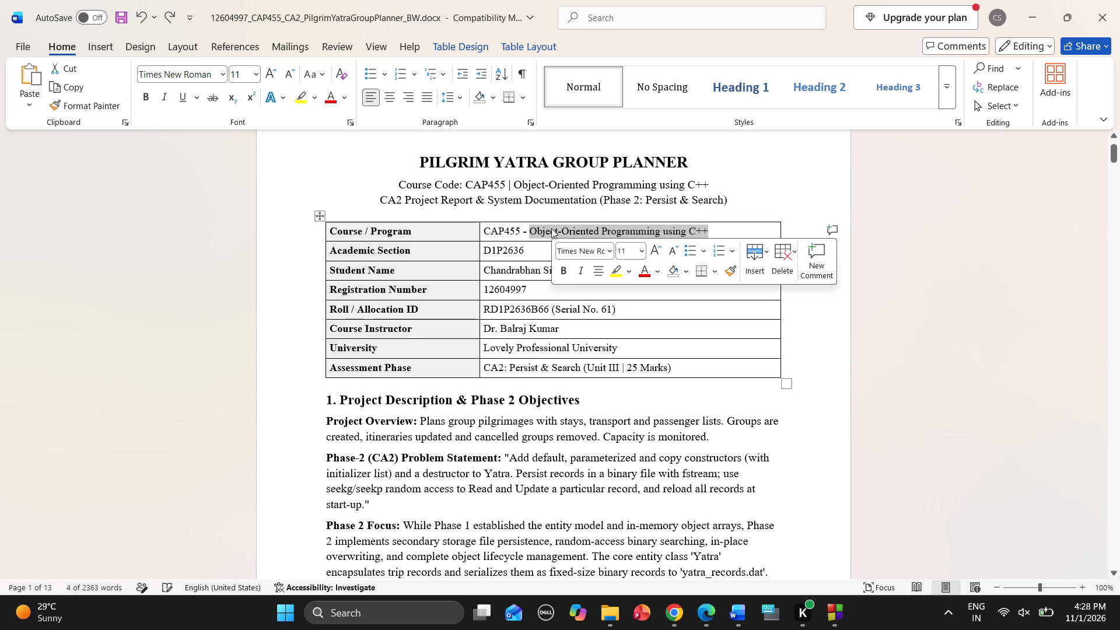
left_click(743, 206)
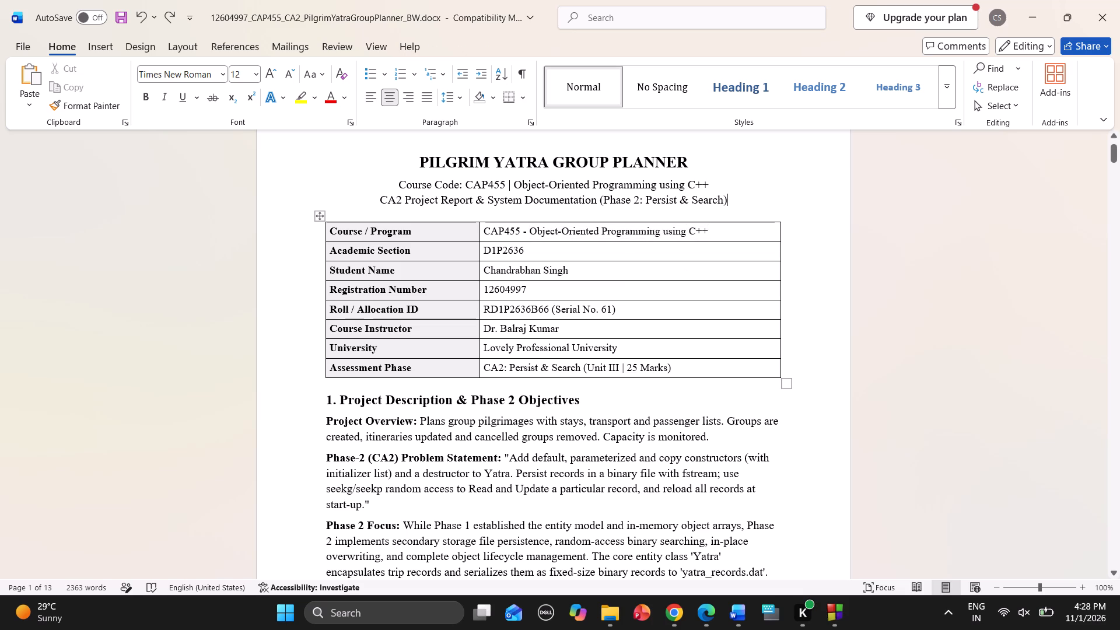
Delete the entire Roll / Allocation ID row from the details table.
left_click_drag(634, 309, 502, 300)
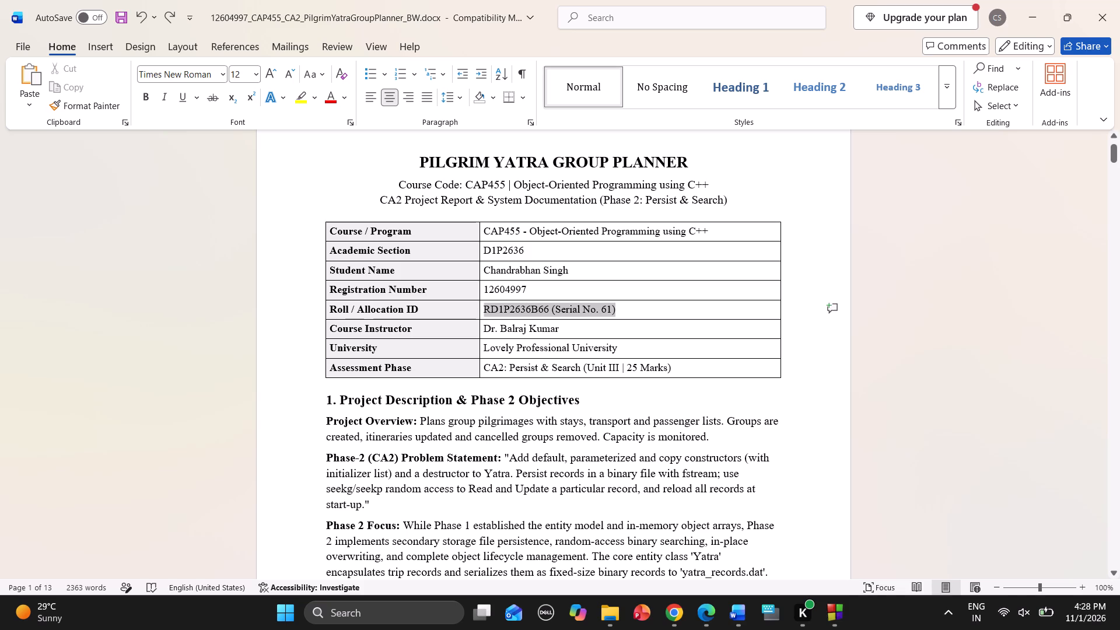
left_click_drag(502, 300, 415, 309)
key("BackSpace")
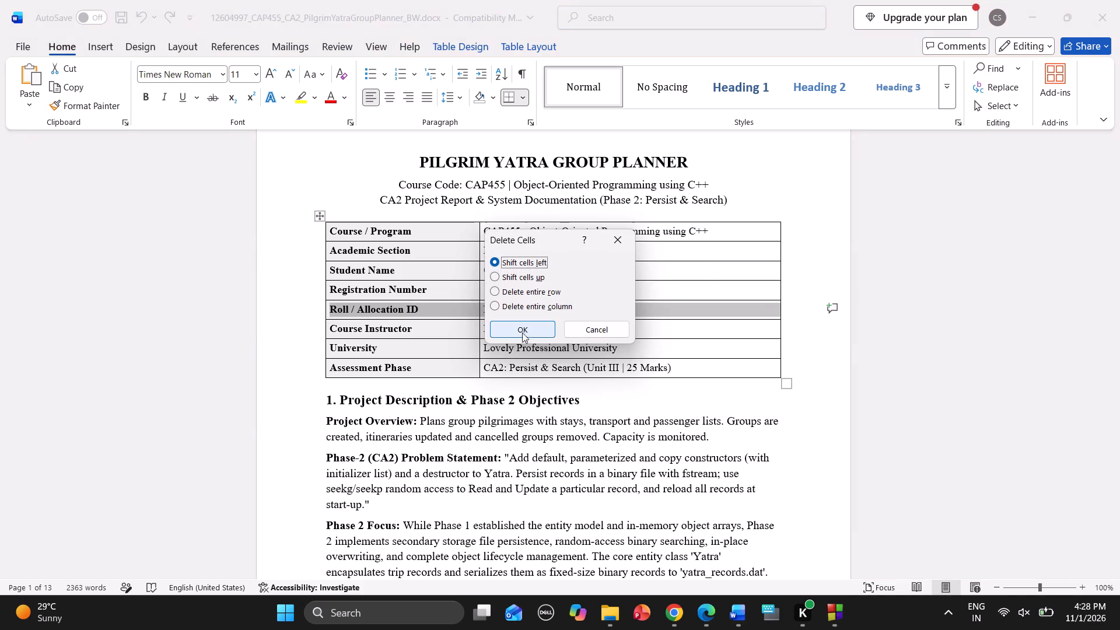
left_click(491, 293)
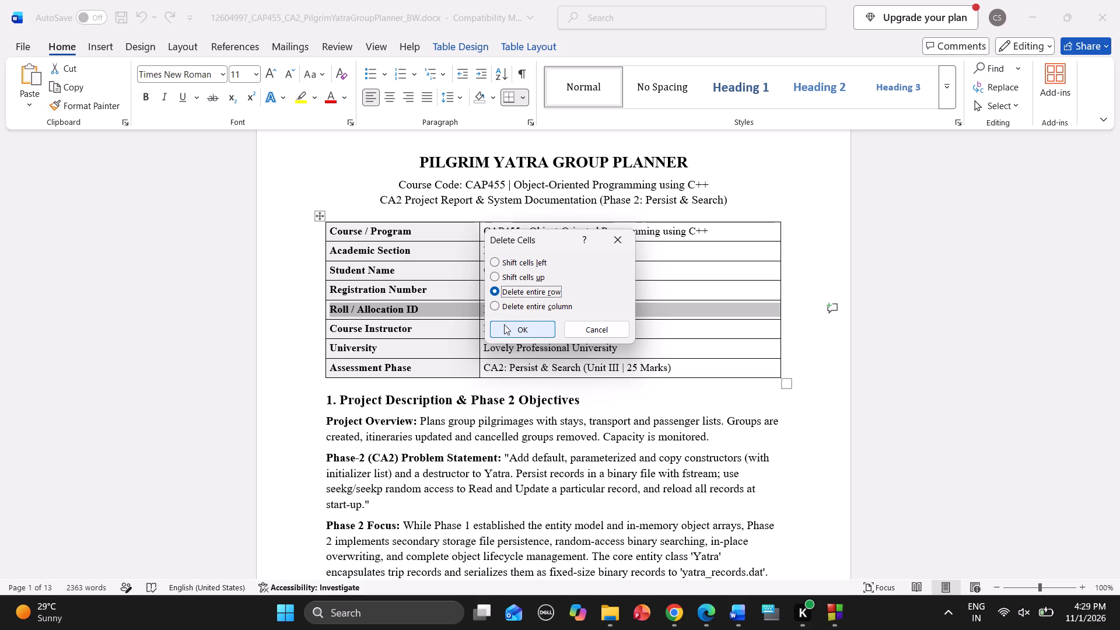
left_click(506, 328)
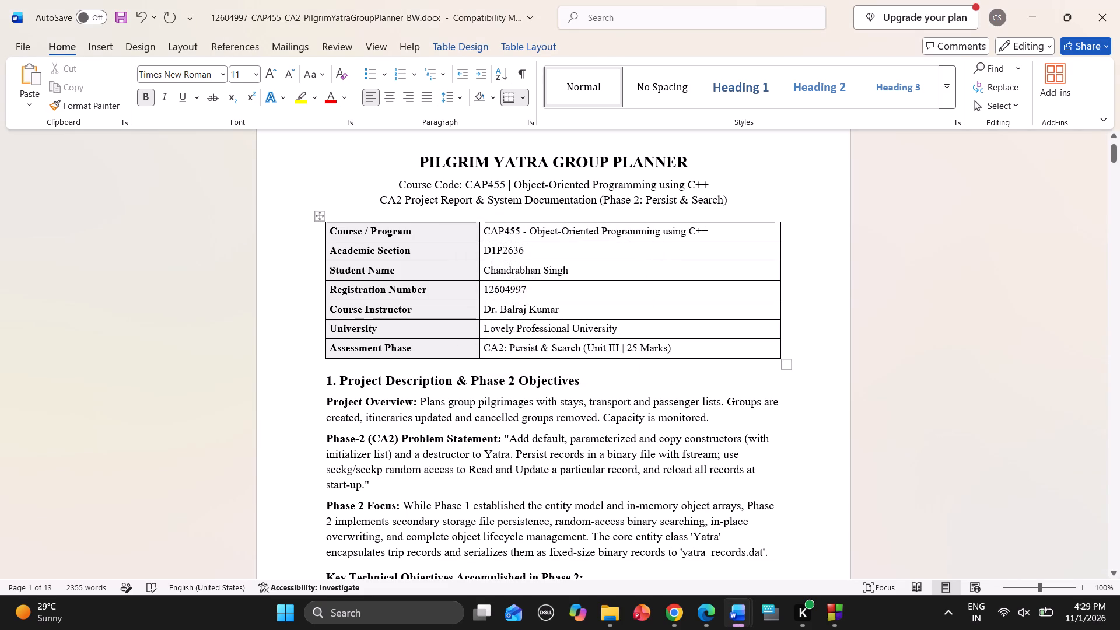
Delete the entire Assessment Phase row from the details table.
left_click_drag(684, 344, 381, 346)
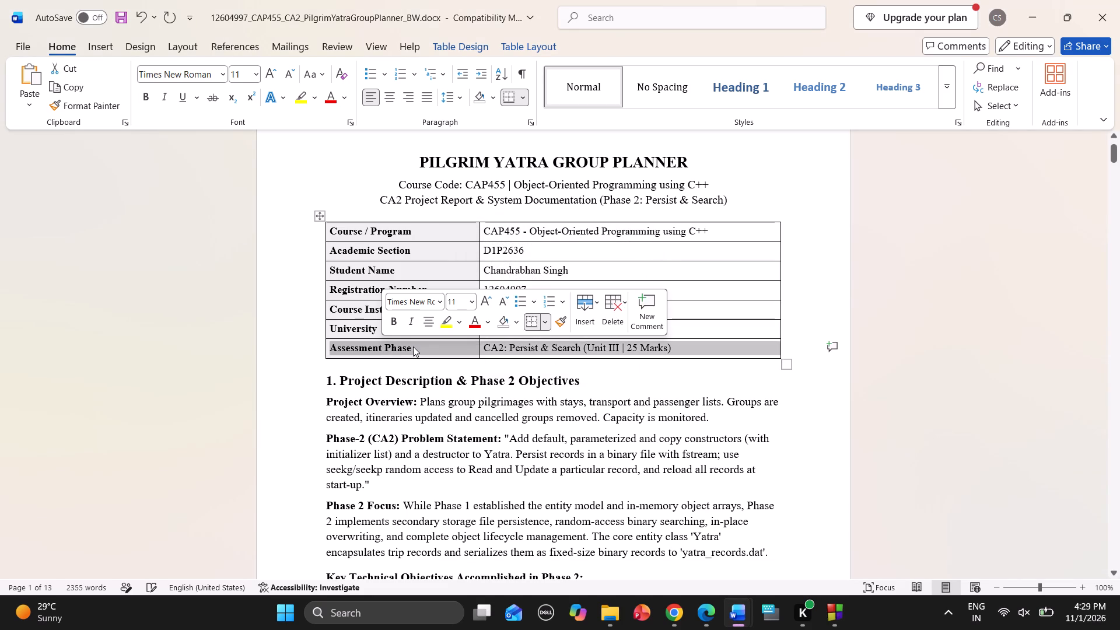
key("BackSpace")
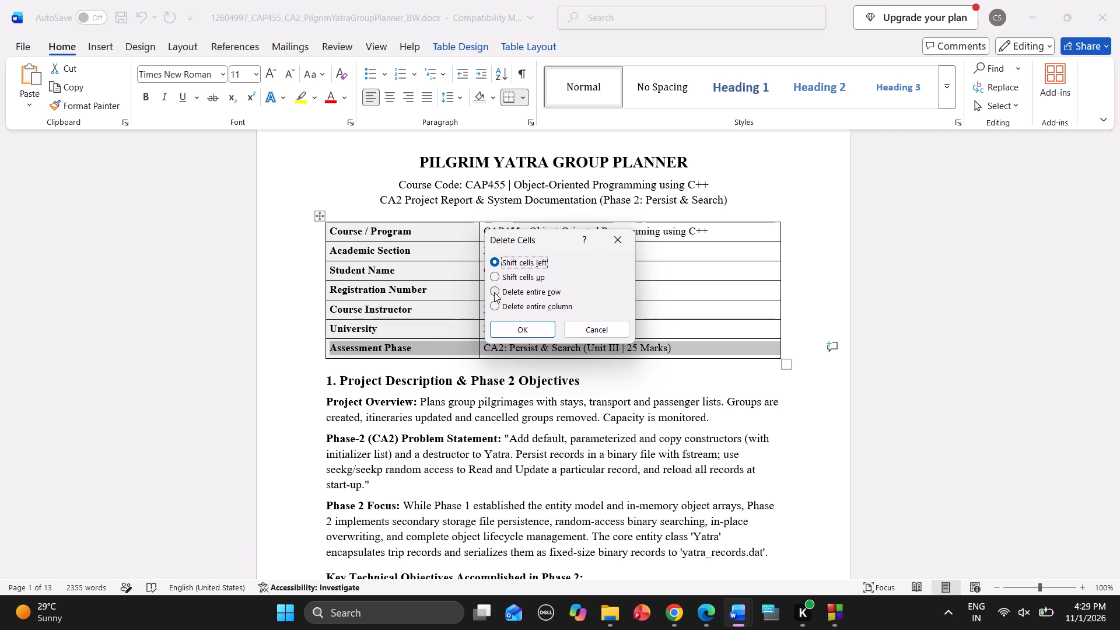
left_click(494, 293)
left_click(507, 328)
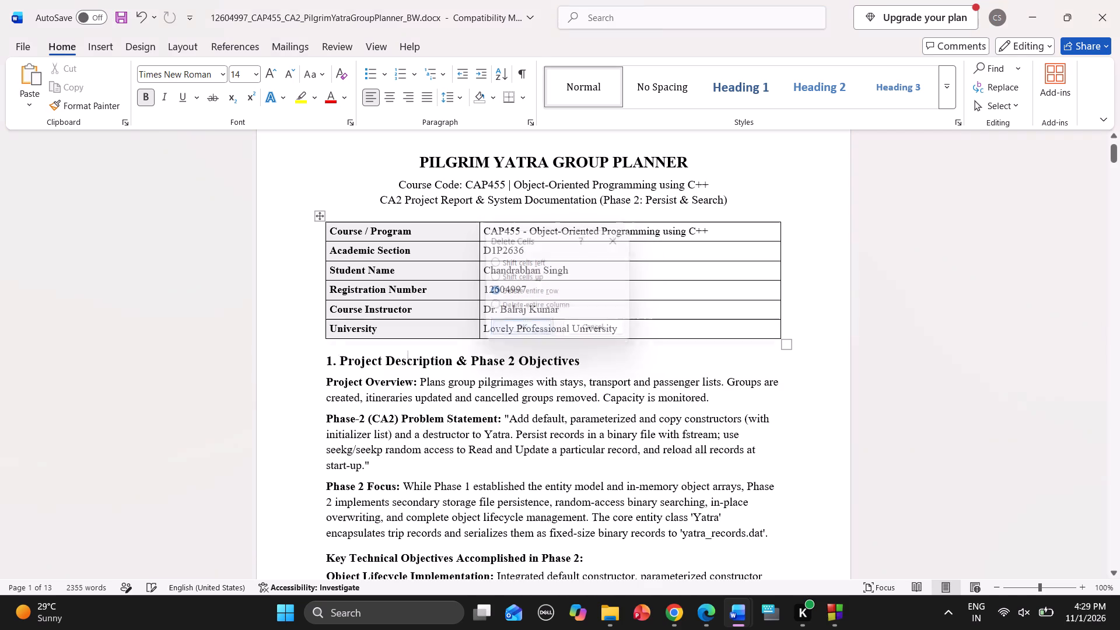
Delete "(5 Criteria × 5 Marks = 25 Marks)" from the section 2 heading together with the introductory paragraph below it.
scroll(484, 370, "down", 1)
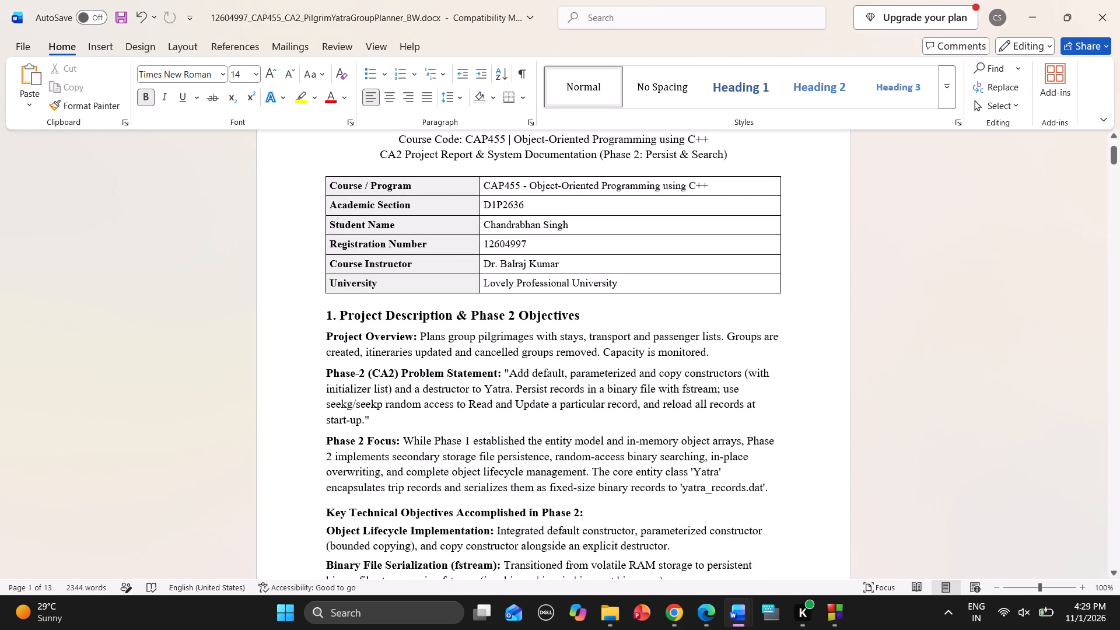
scroll(495, 382, "down", 2)
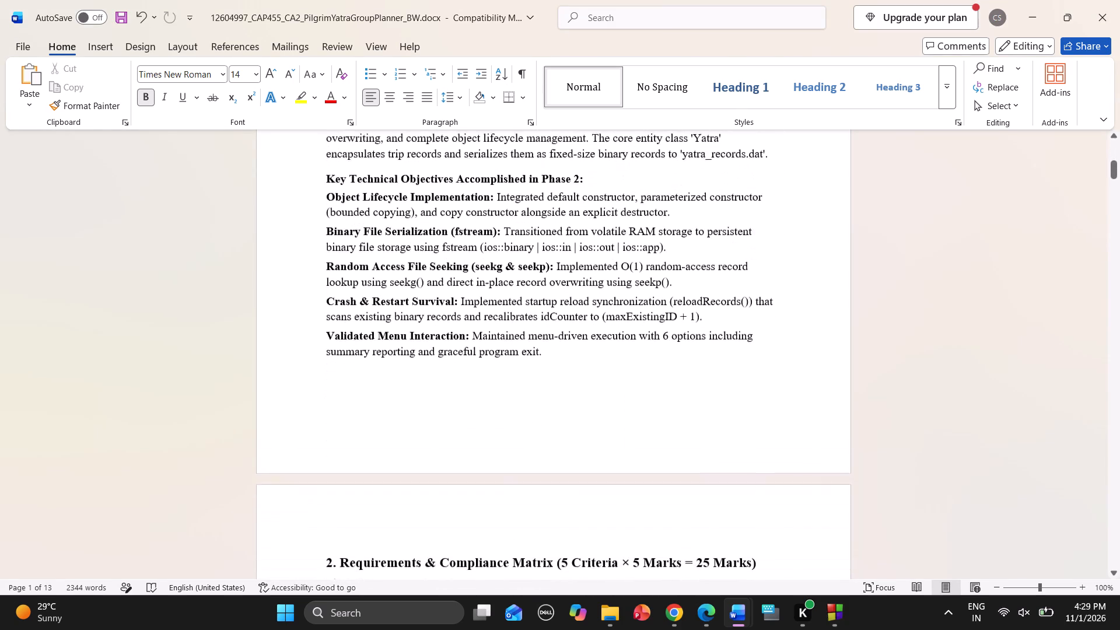
scroll(495, 382, "down", 3)
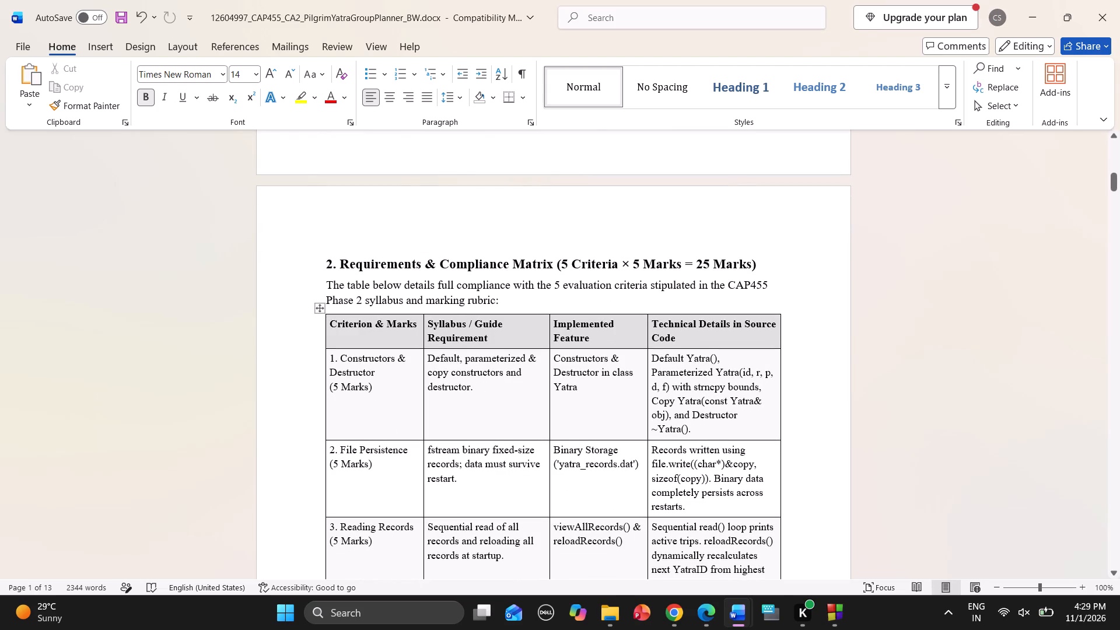
left_click_drag(520, 304, 418, 267)
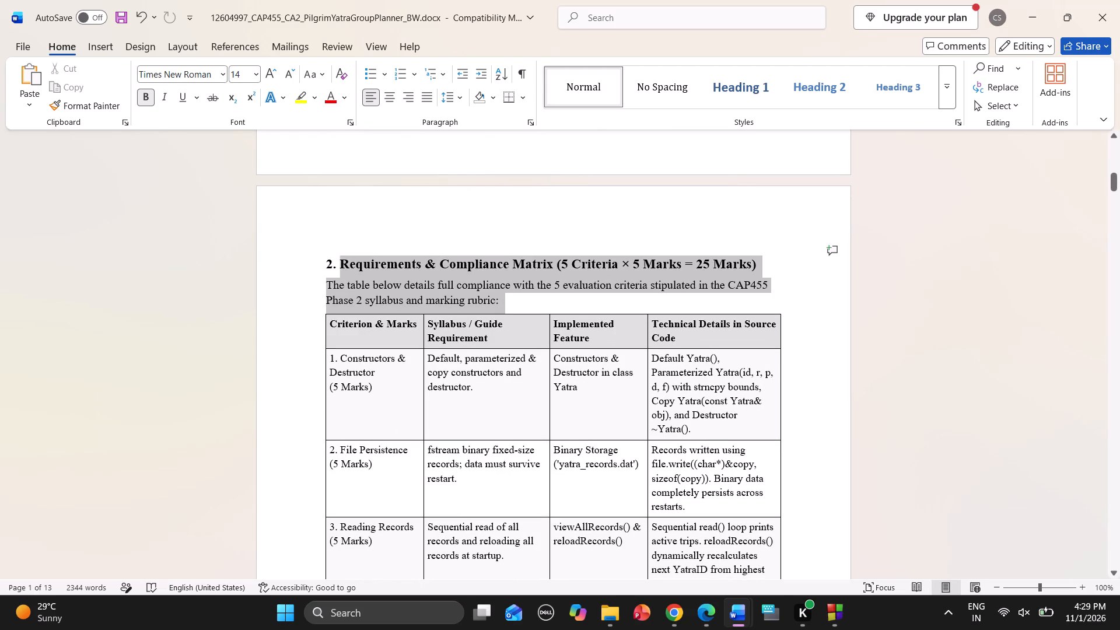
left_click_drag(418, 267, 556, 261)
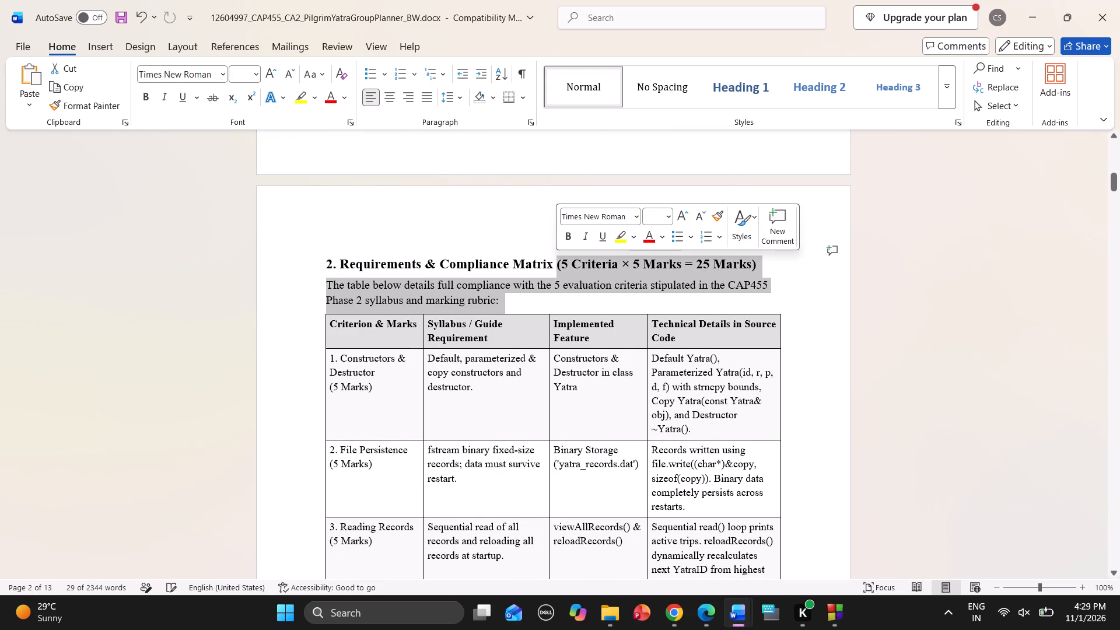
key("BackSpace")
Insert two blank lines after the Validated Menu Interaction paragraph to move the section 2 heading above its table.
scroll(556, 261, "up", 1)
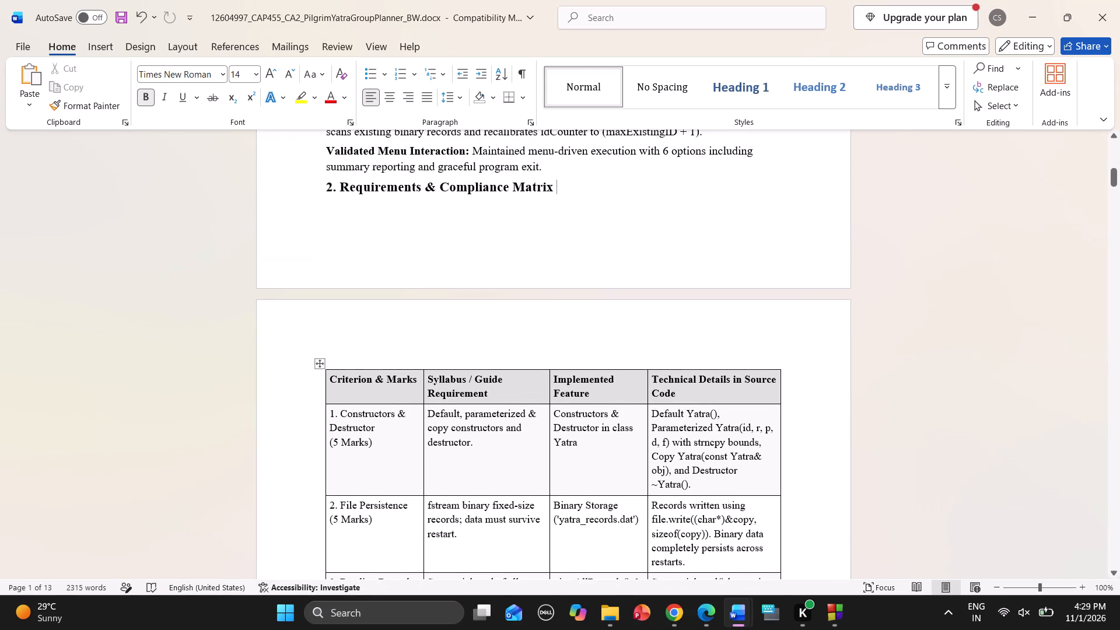
left_click(548, 165)
key("Return")
key("Return")
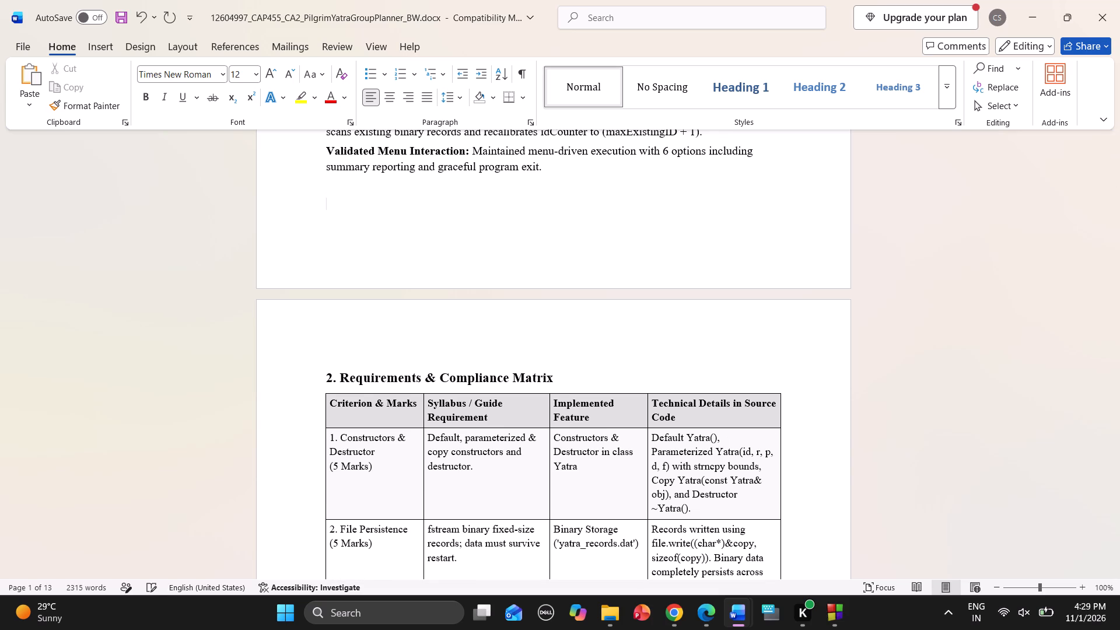
Shorten the section 3 heading to "3. Data Dictionary" and delete the introductory sentence beneath it.
scroll(548, 165, "down", 3)
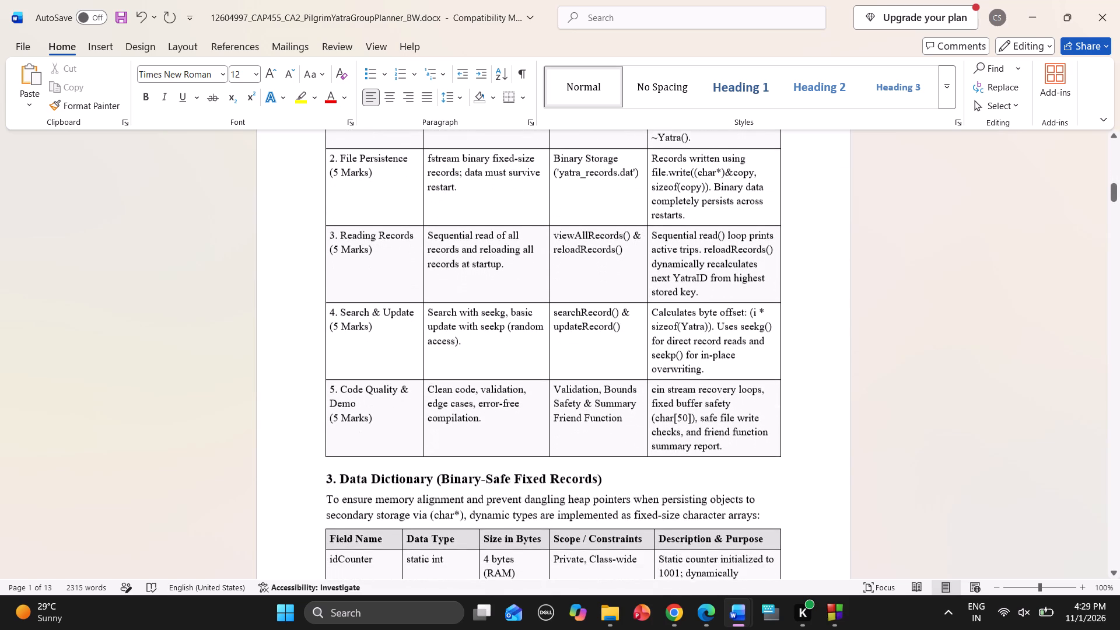
scroll(531, 286, "down", 1)
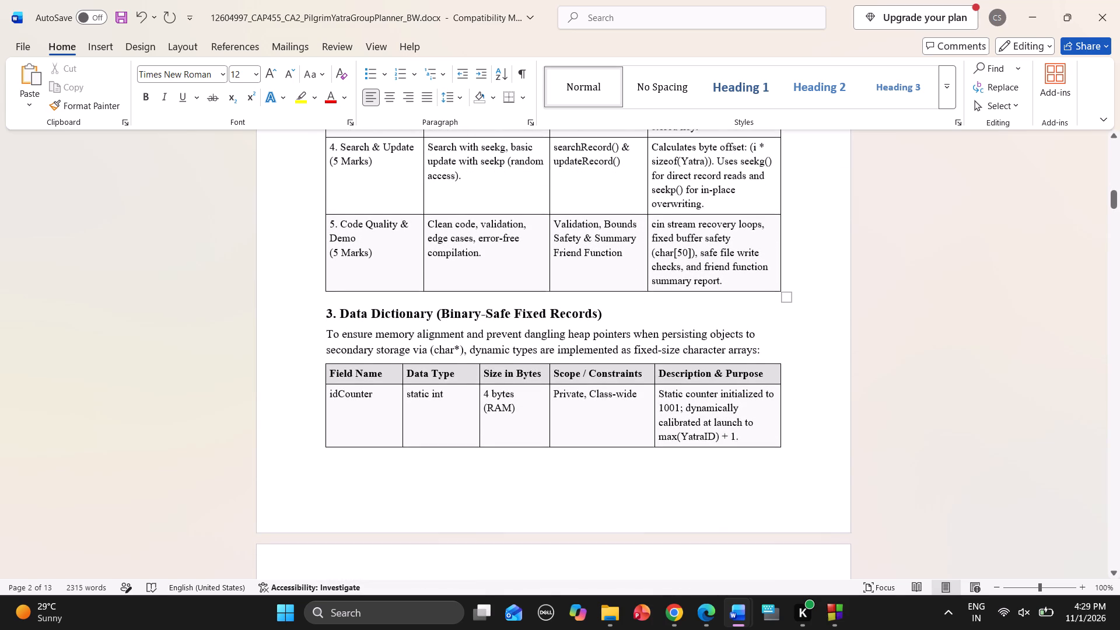
left_click_drag(610, 310, 438, 299)
key("BackSpace")
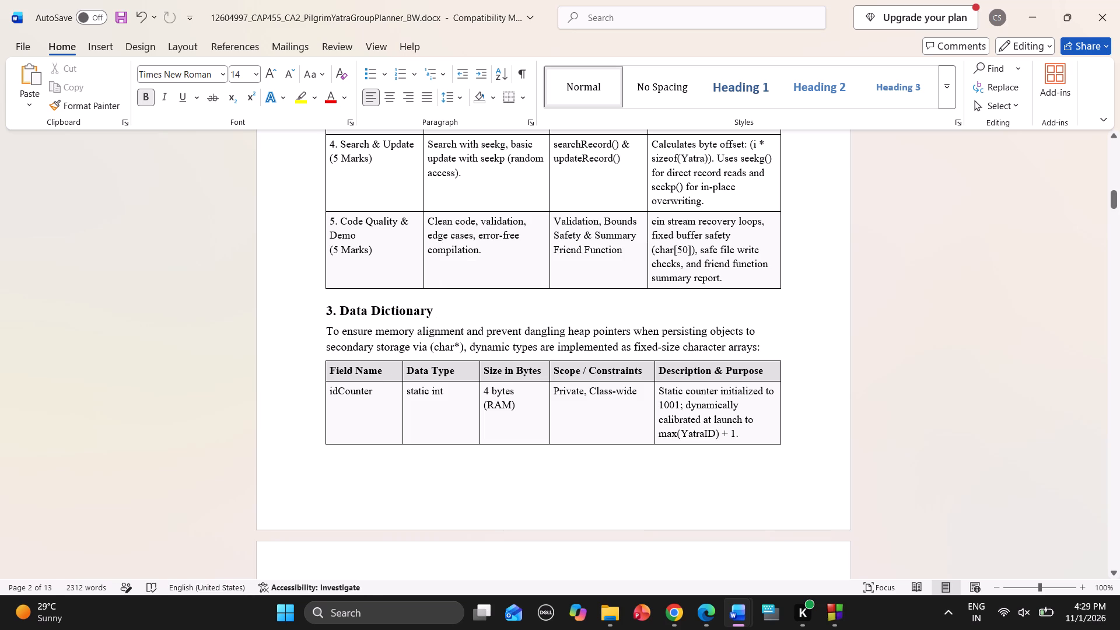
left_click_drag(325, 329, 598, 355)
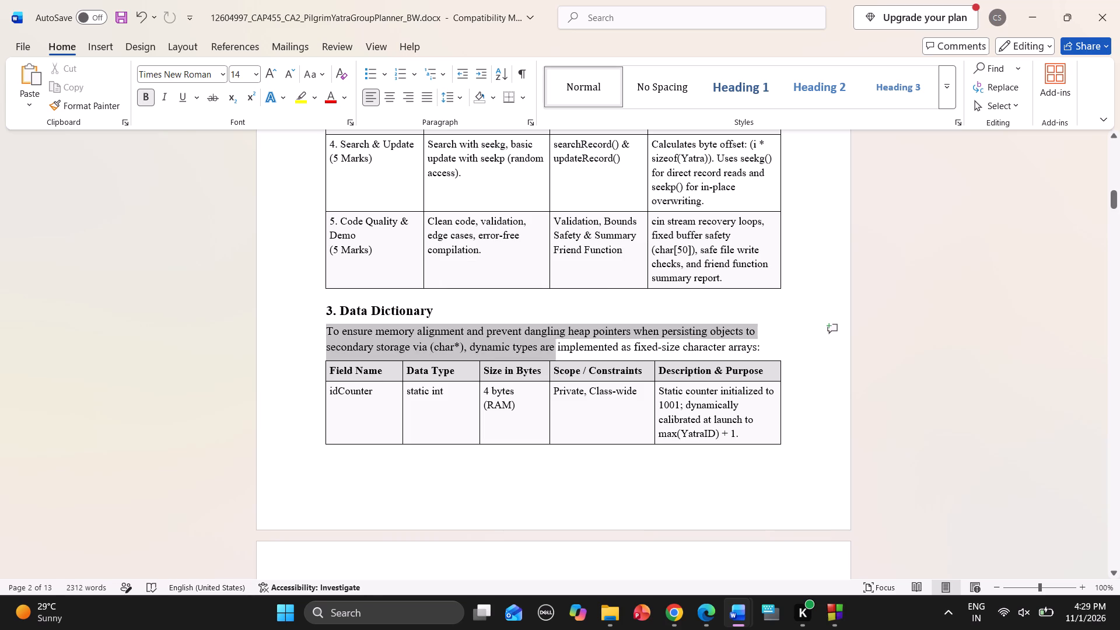
left_click_drag(598, 355, 787, 356)
key("BackSpace")
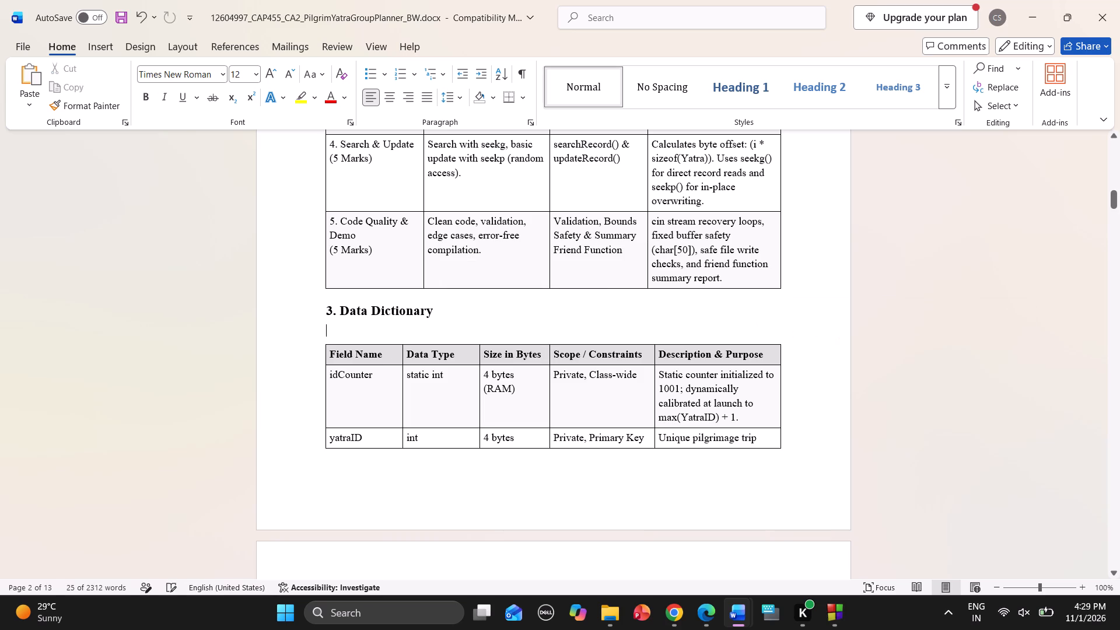
Delete the "Note on Binary Memory Alignment" paragraph below the data dictionary table.
scroll(787, 356, "down", 3)
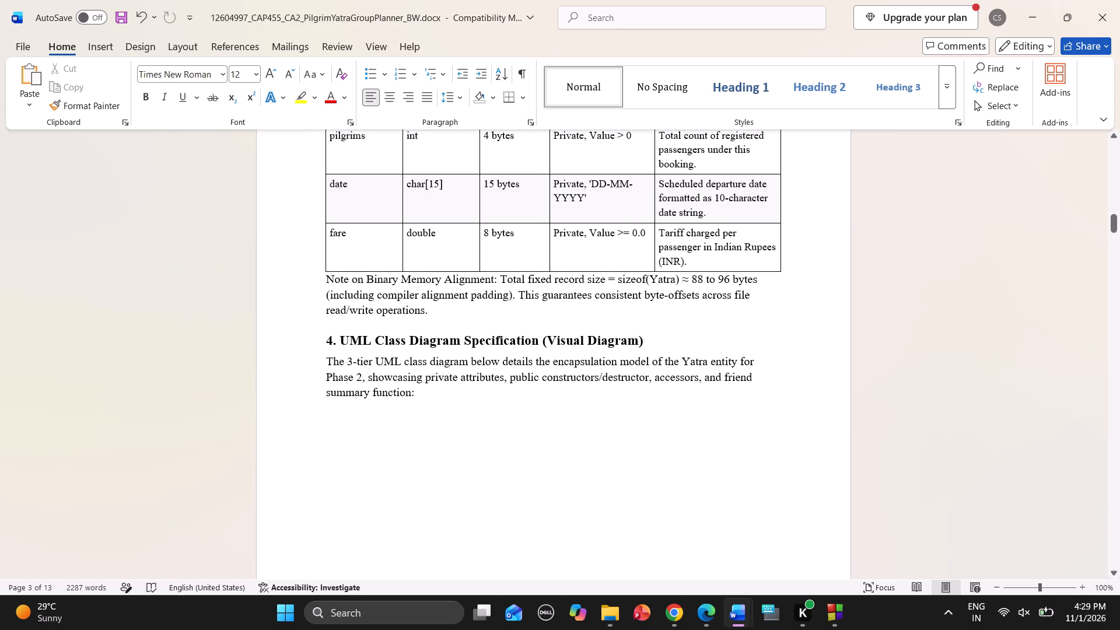
left_click_drag(431, 316, 331, 284)
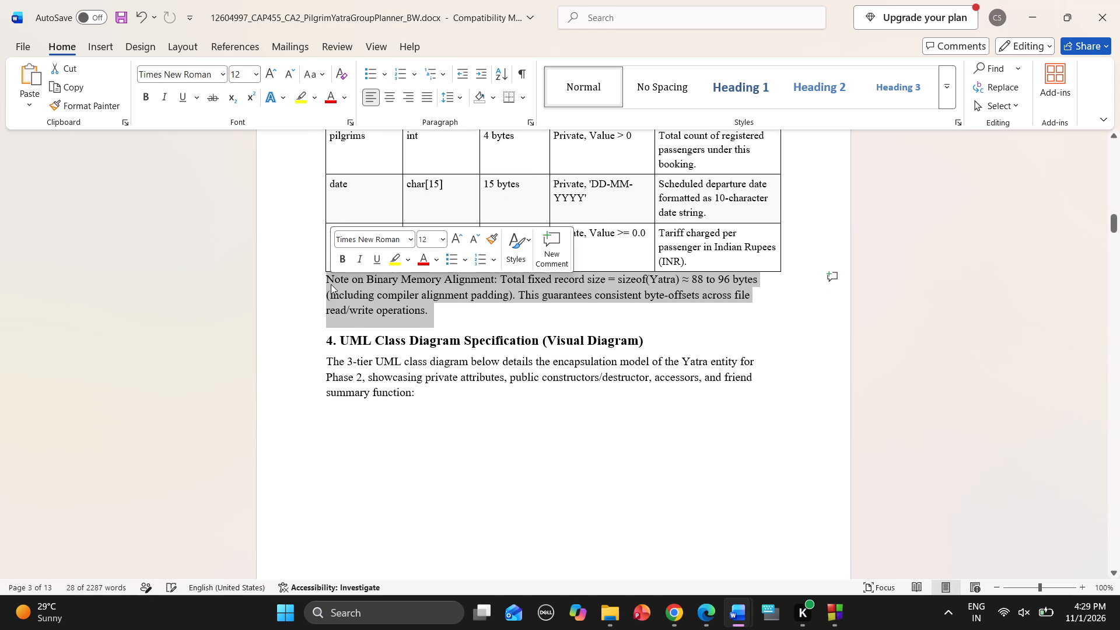
key("BackSpace")
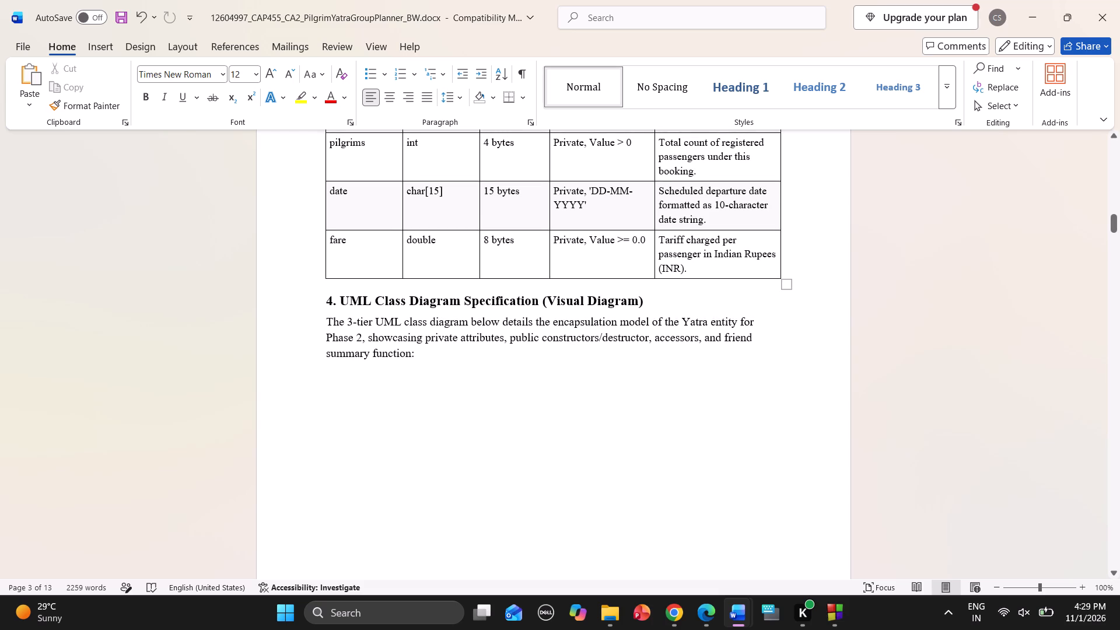
Review the UML class diagram, system flowchart and DFD sections for layout and unneeded text.
scroll(570, 265, "up", 1)
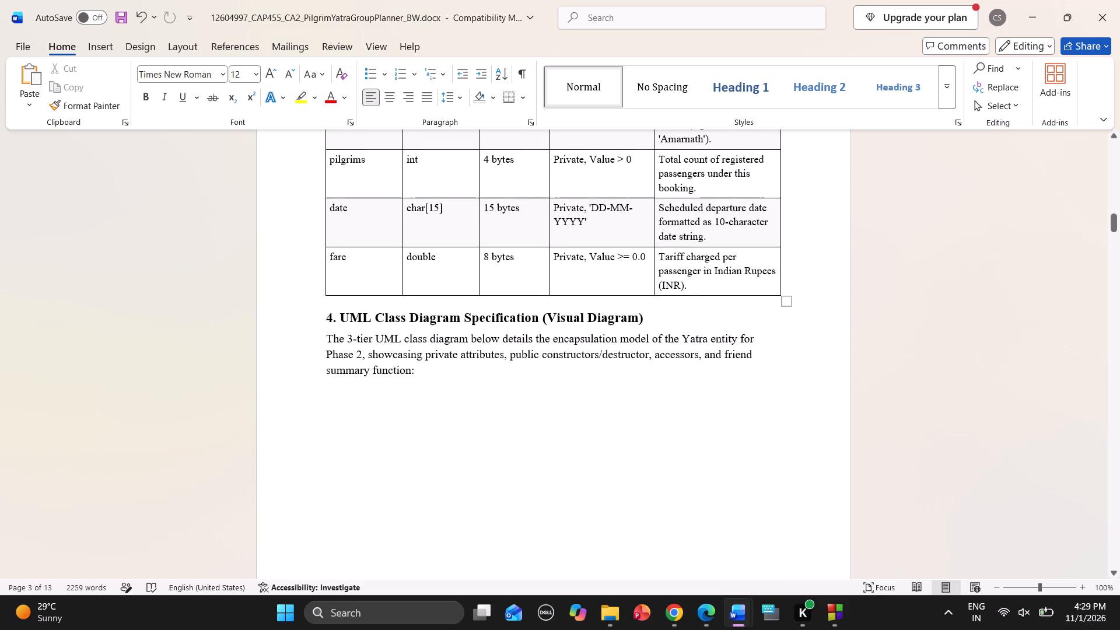
scroll(570, 265, "up", 2)
scroll(570, 265, "down", 2)
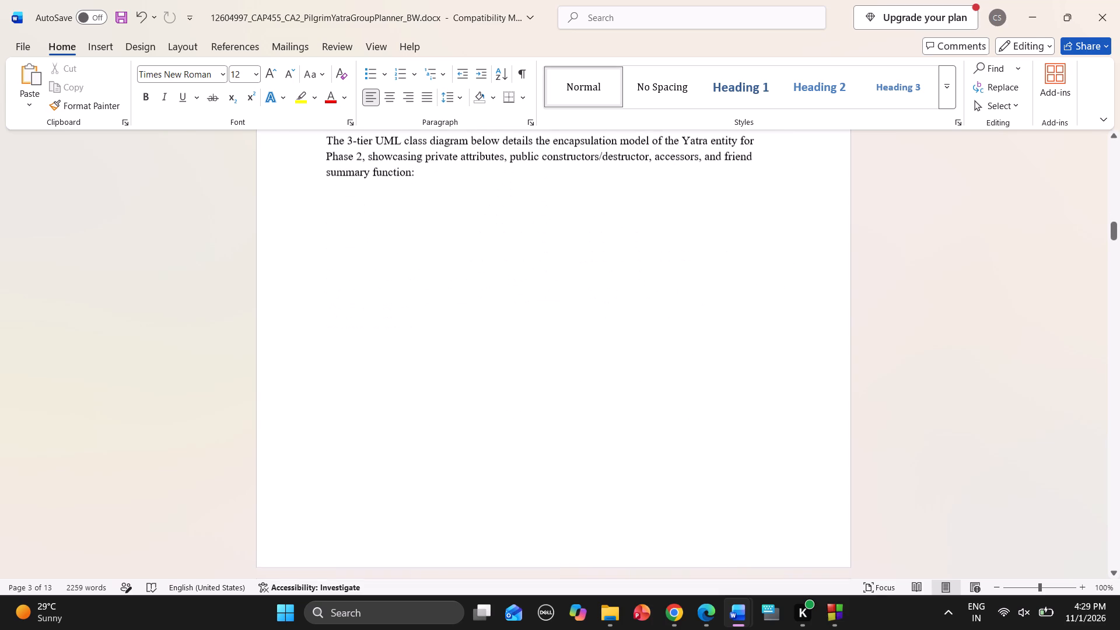
scroll(508, 237, "up", 1)
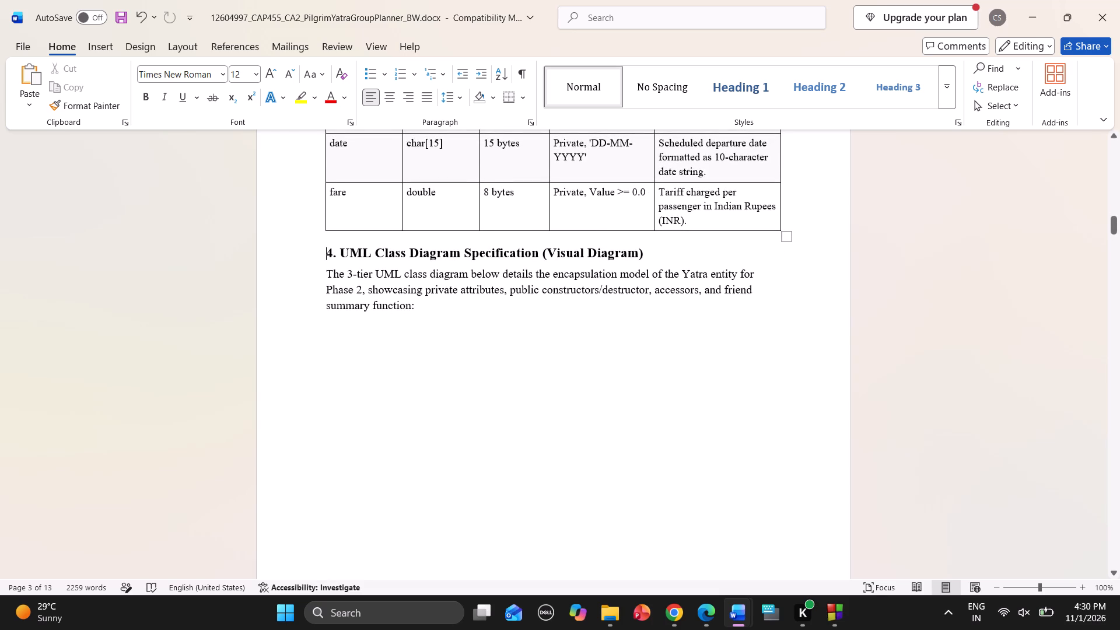
scroll(483, 294, "down", 2)
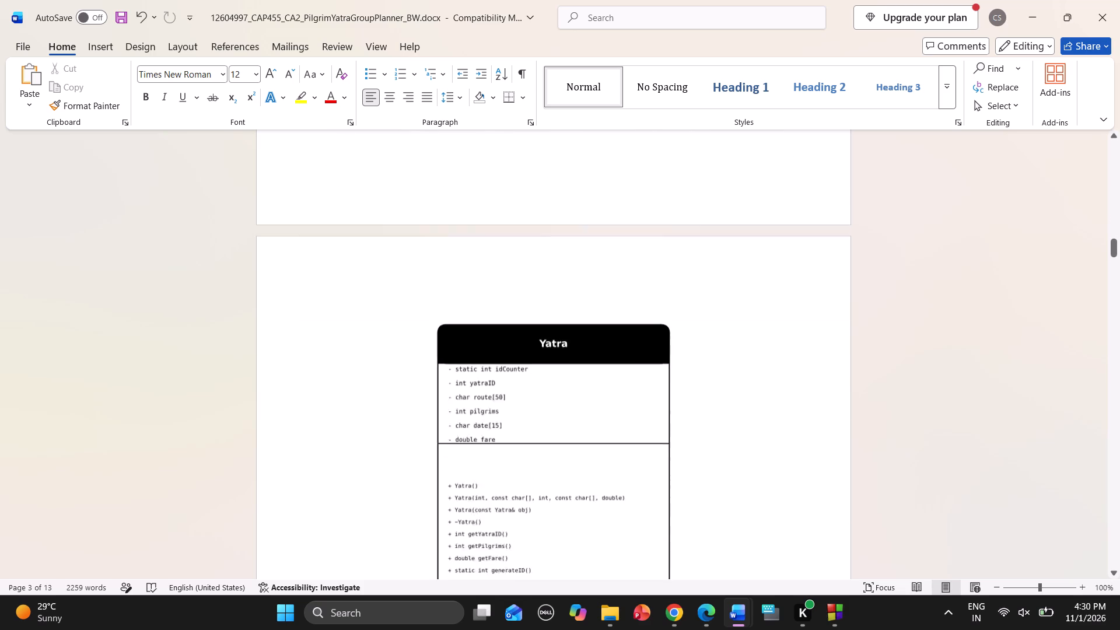
scroll(483, 294, "down", 3)
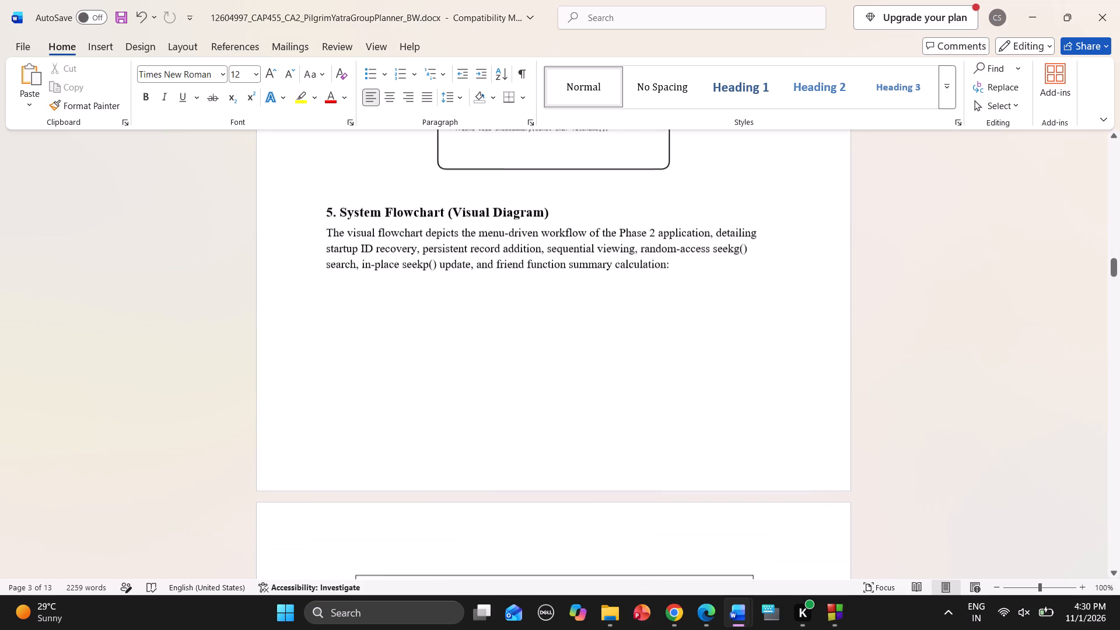
scroll(483, 294, "down", 5)
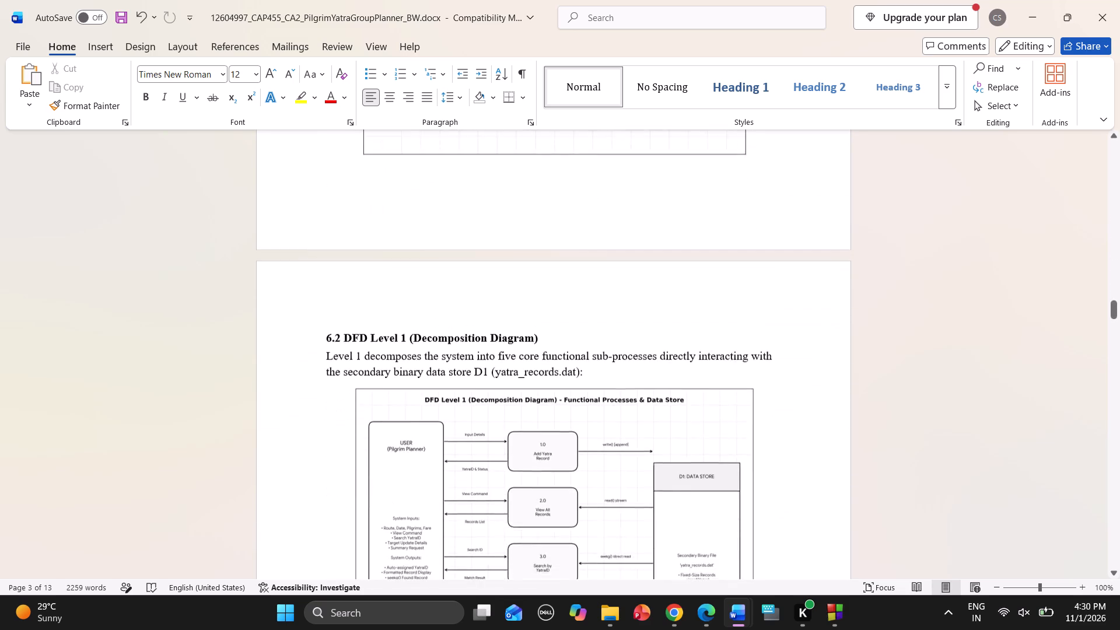
scroll(483, 294, "down", 1)
scroll(483, 294, "up", 2)
scroll(483, 294, "down", 1)
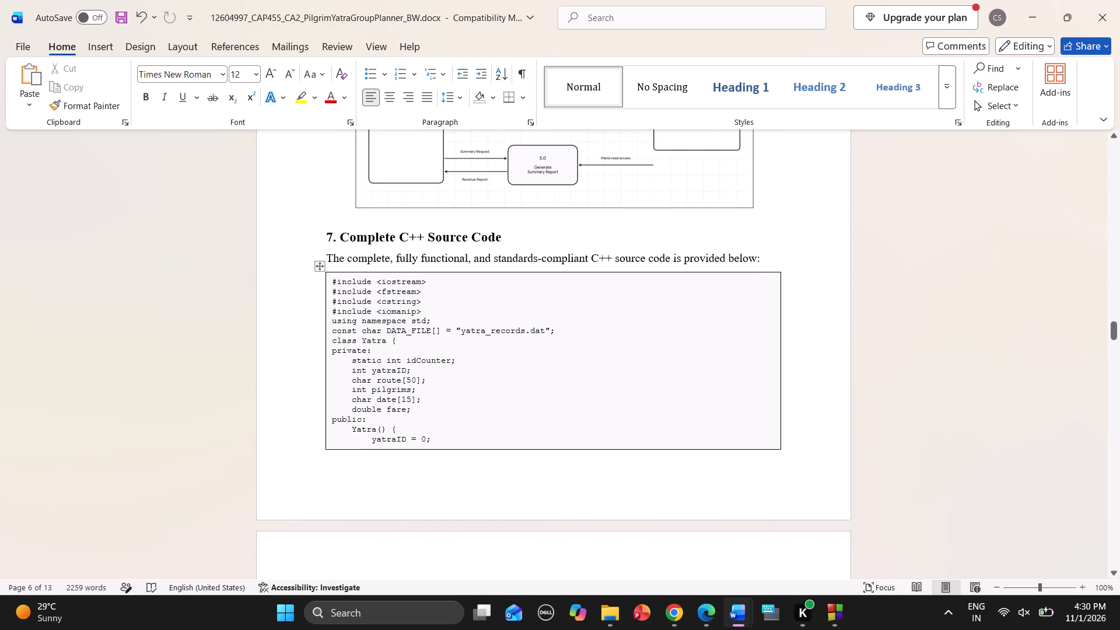
Examine the C++ source code, test cases and sample terminal output sections of the report.
left_click(369, 308)
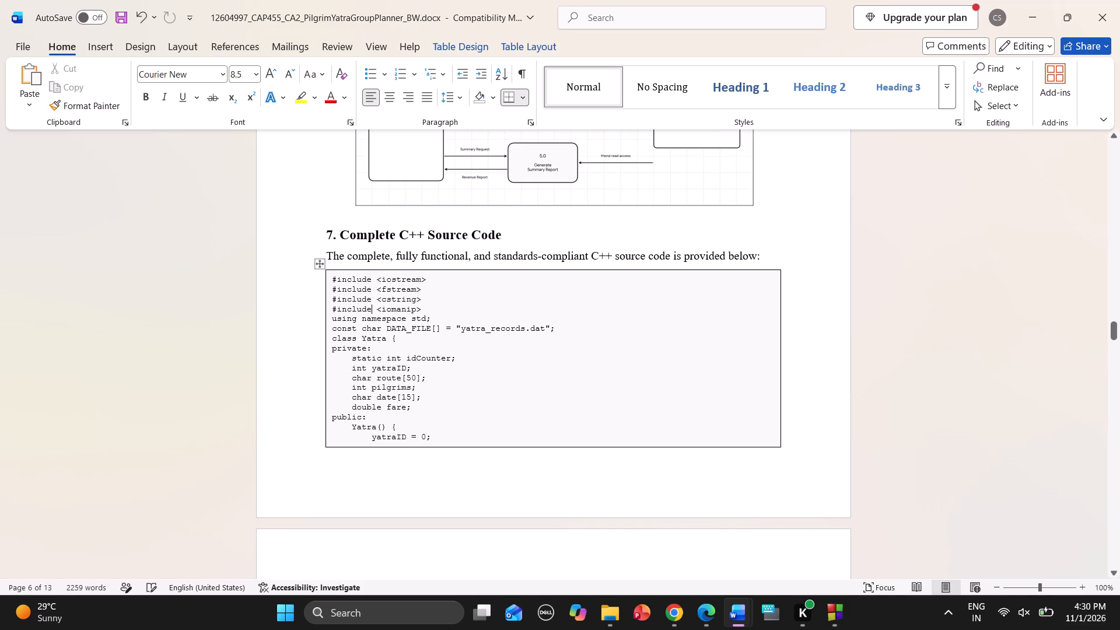
left_click_drag(434, 341, 334, 282)
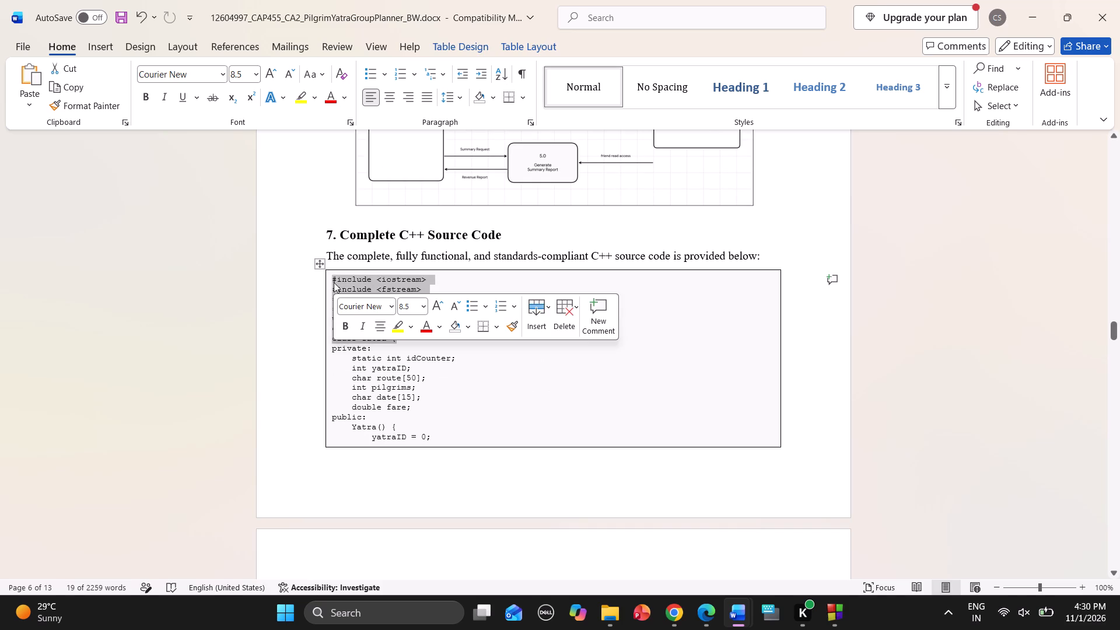
left_click(582, 414)
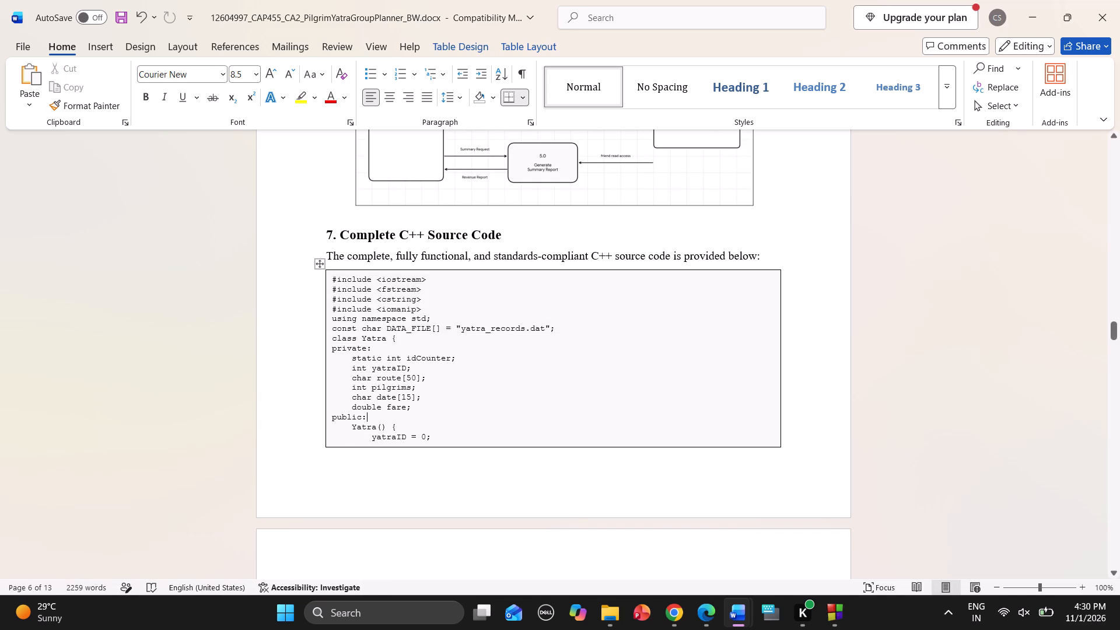
scroll(582, 414, "down", 7)
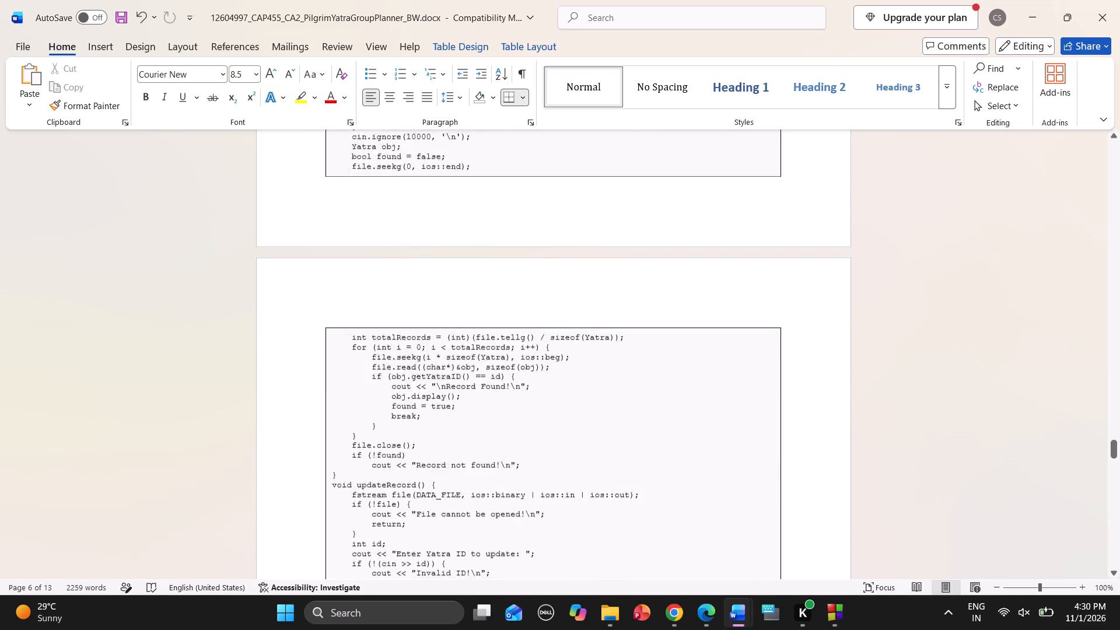
scroll(582, 414, "down", 5)
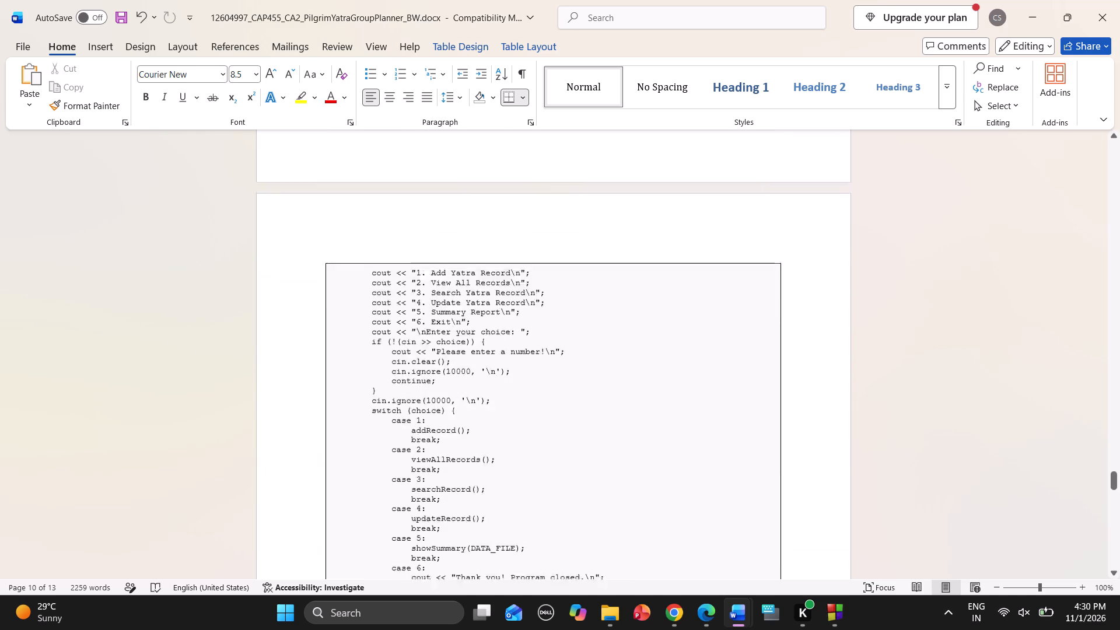
scroll(582, 414, "down", 4)
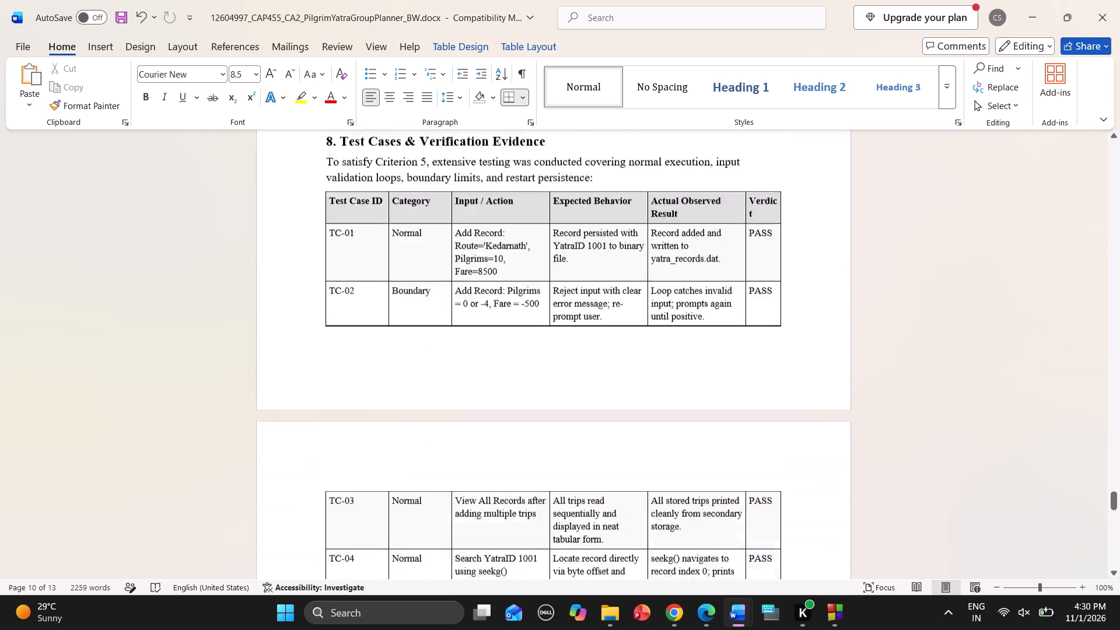
scroll(582, 414, "down", 2)
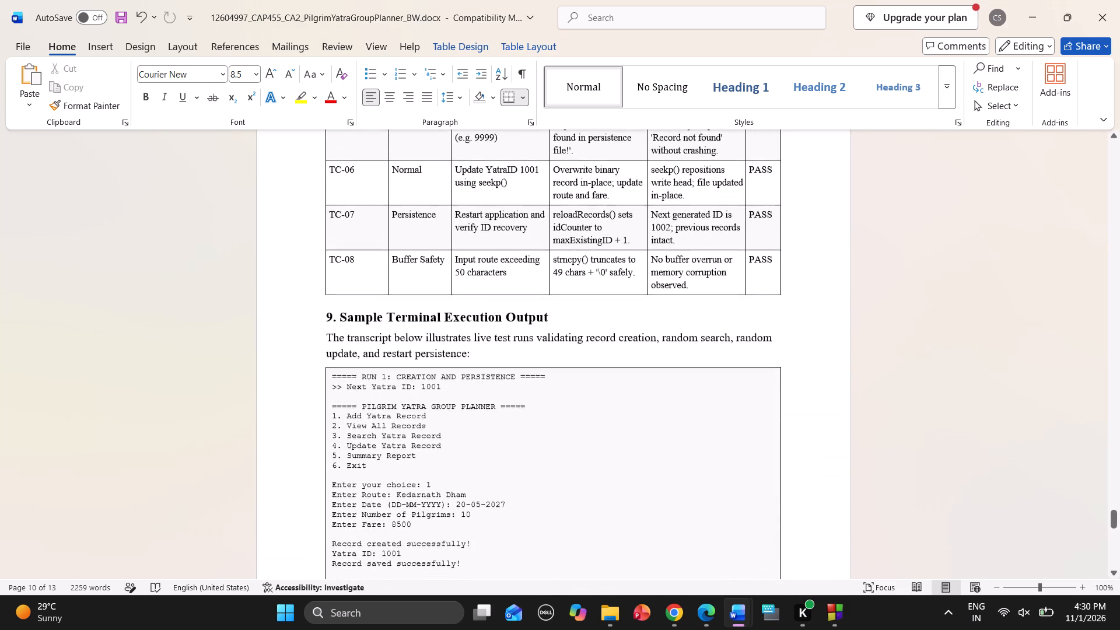
scroll(582, 414, "up", 4)
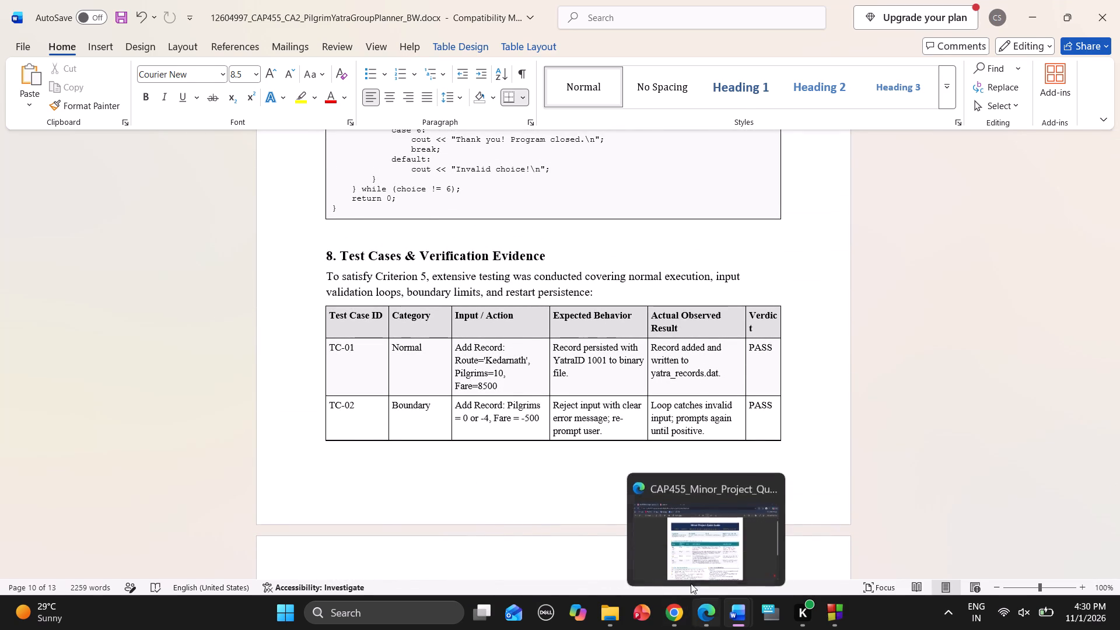
Switch to Edge to consult the CAP455 Minor Project Quick Guide, and return to the black-and-white report in Word.
left_click(698, 566)
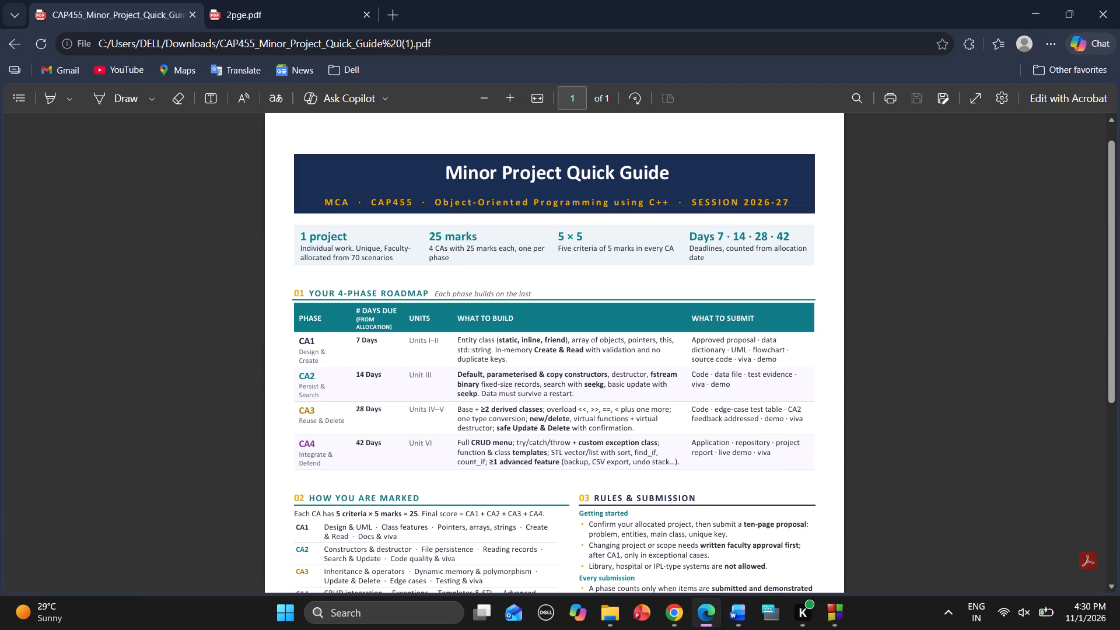
left_click(804, 528)
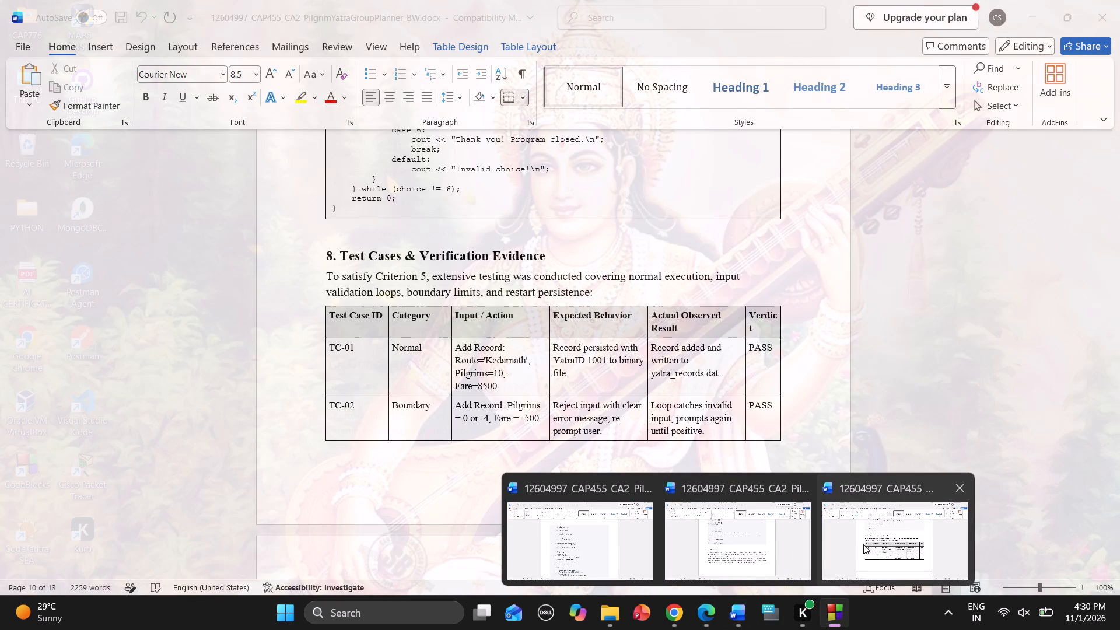
left_click(863, 544)
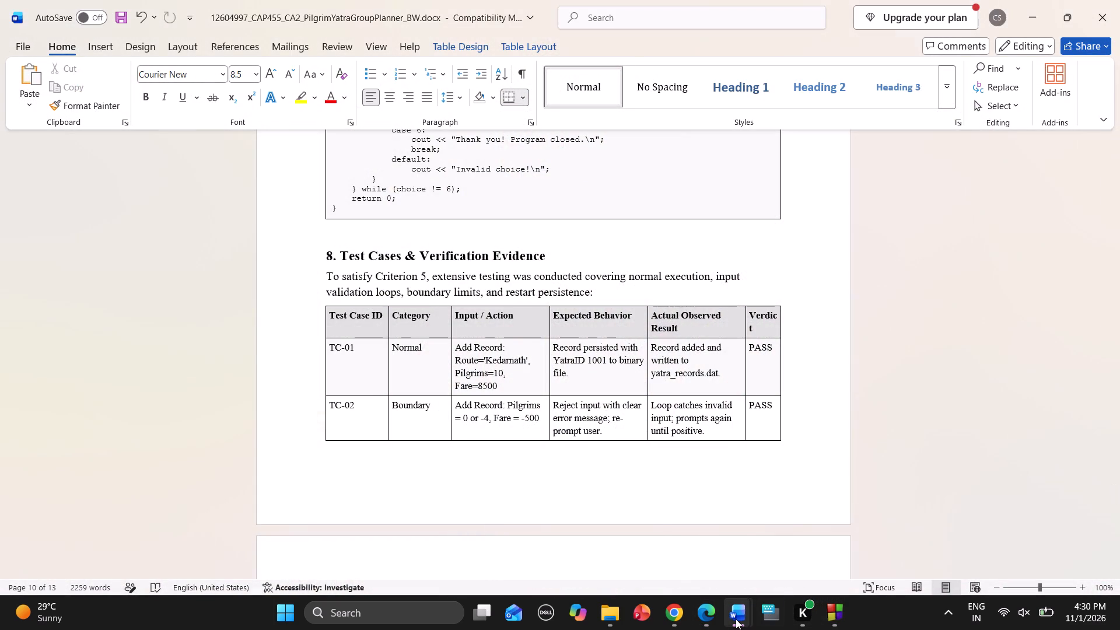
Close one of the other open CA2 report windows, keeping the black-and-white version open.
left_click(642, 488)
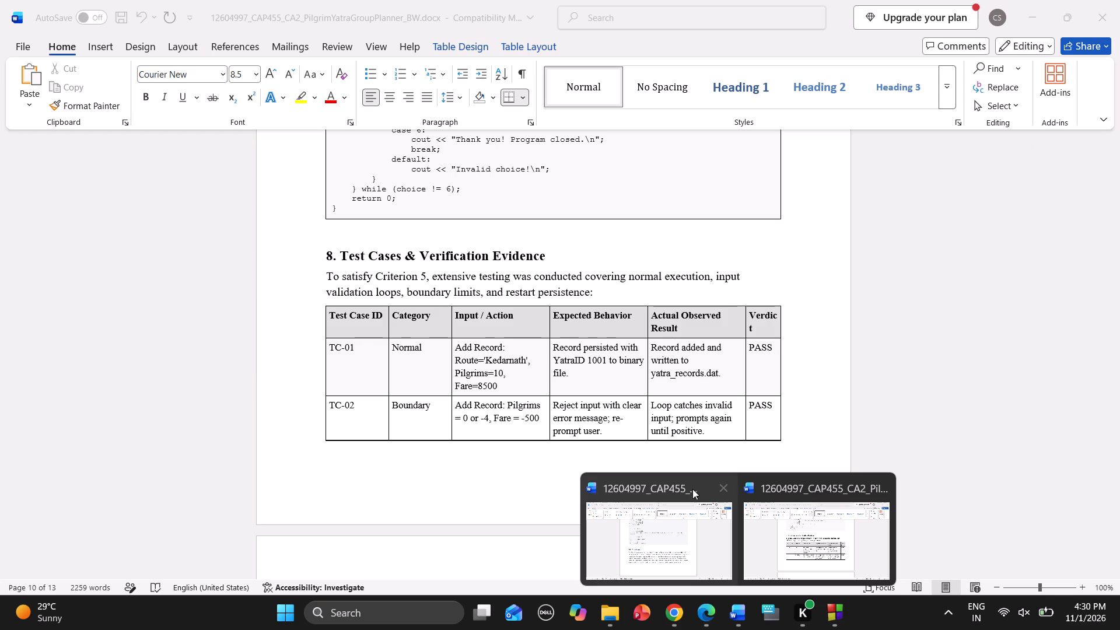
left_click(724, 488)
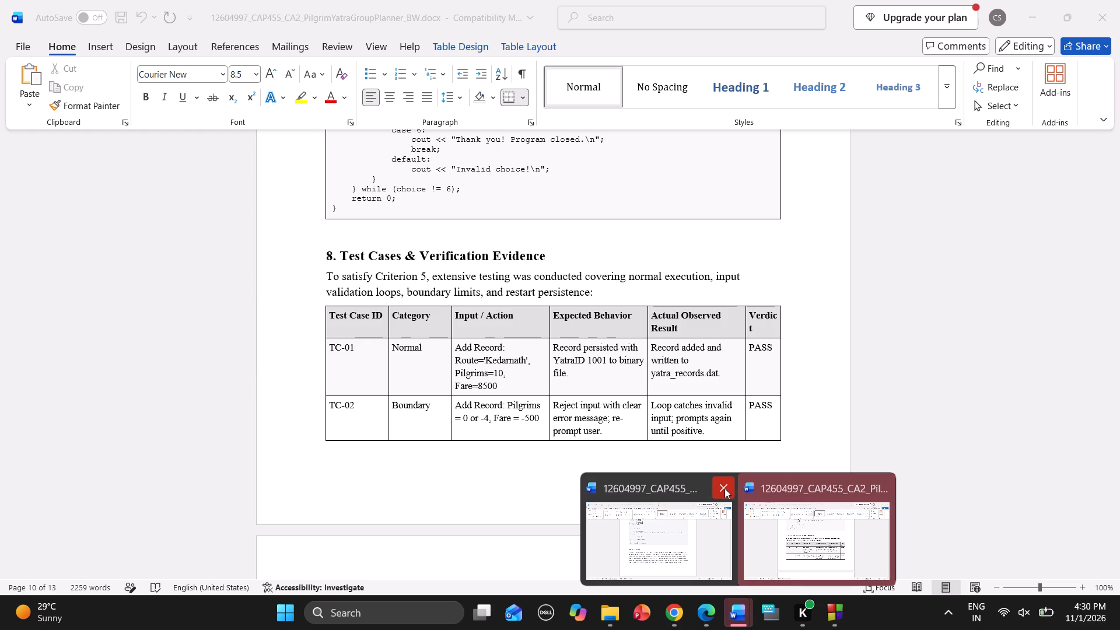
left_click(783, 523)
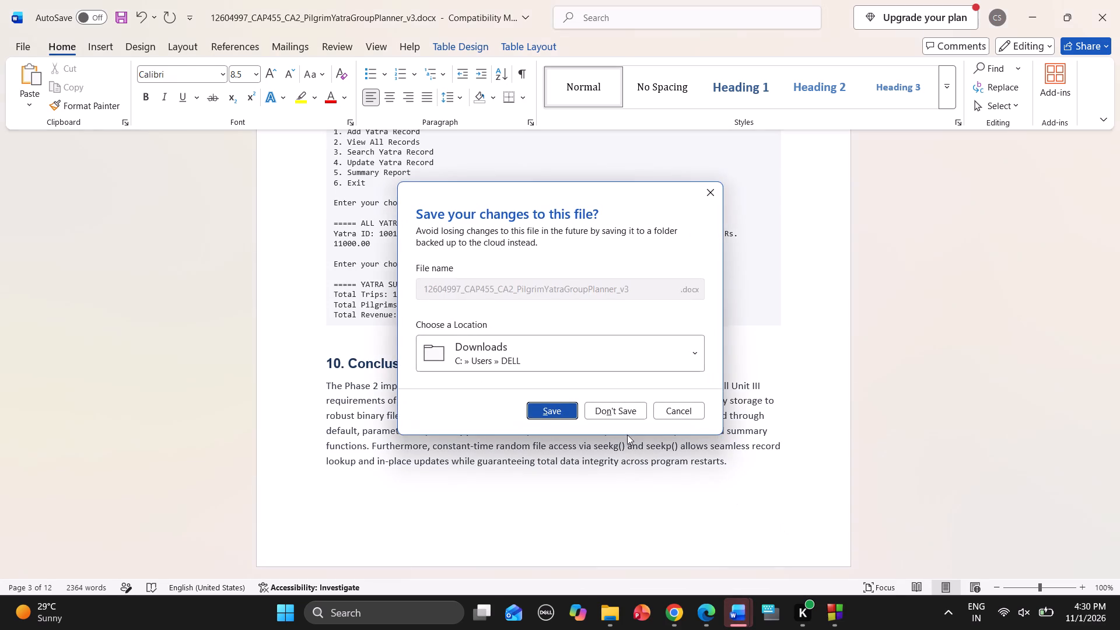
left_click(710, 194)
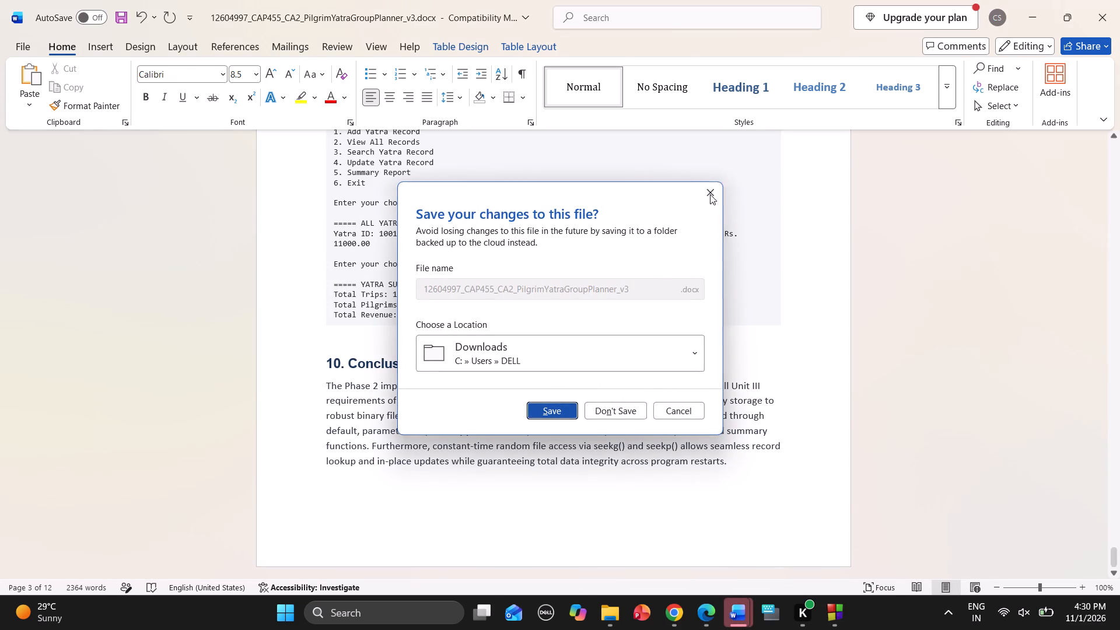
Check the terminal output and test cases sections in the v3 report, and return to the black-and-white version.
scroll(618, 276, "up", 3)
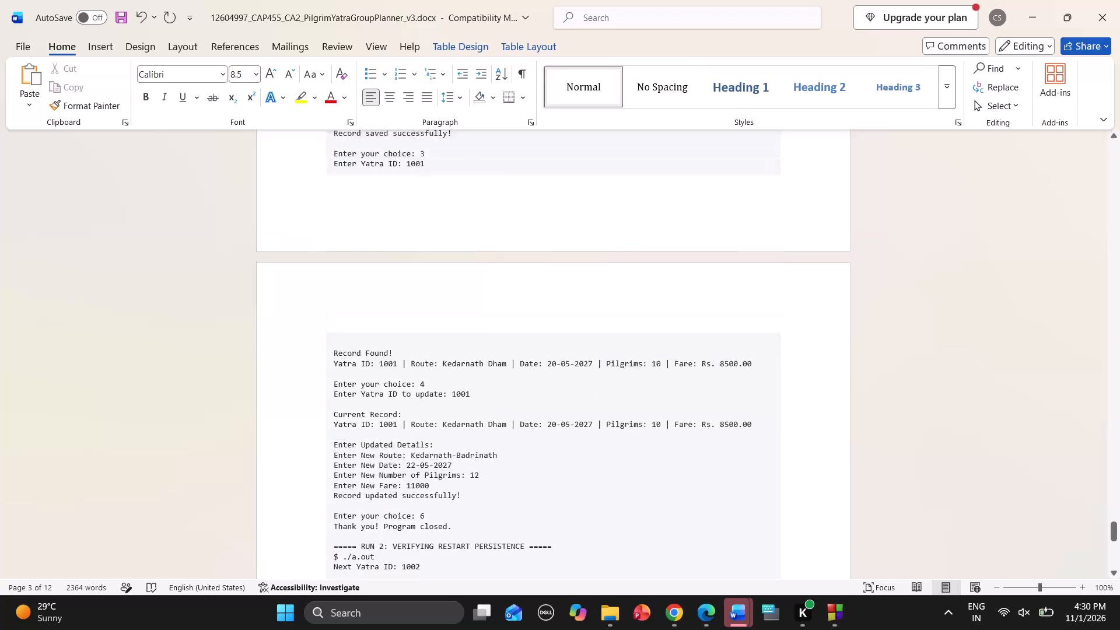
scroll(618, 276, "up", 2)
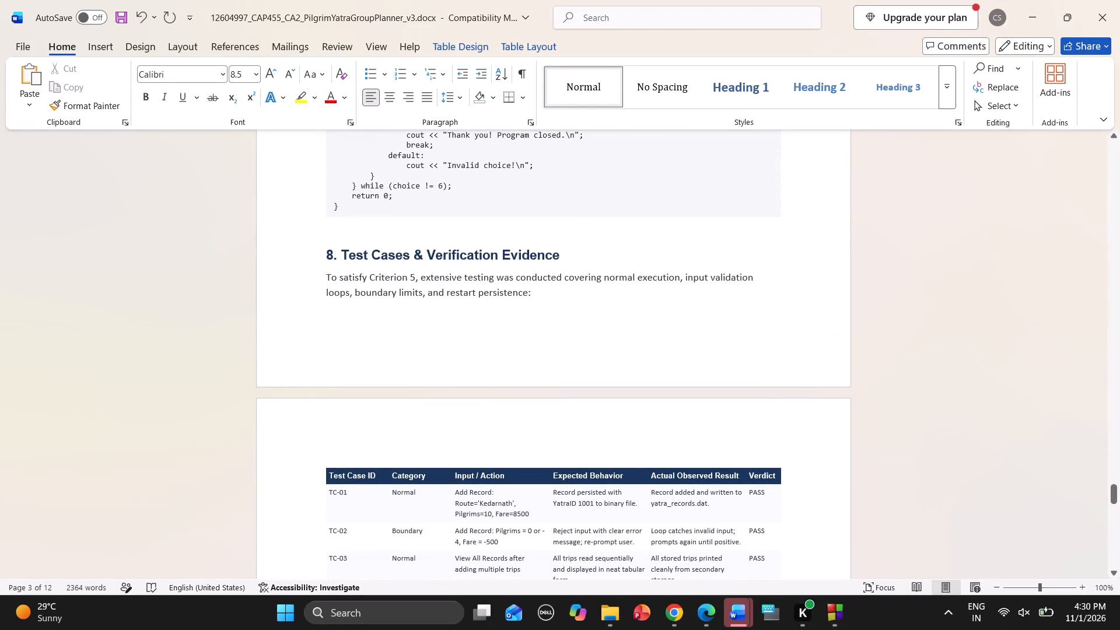
left_click(666, 540)
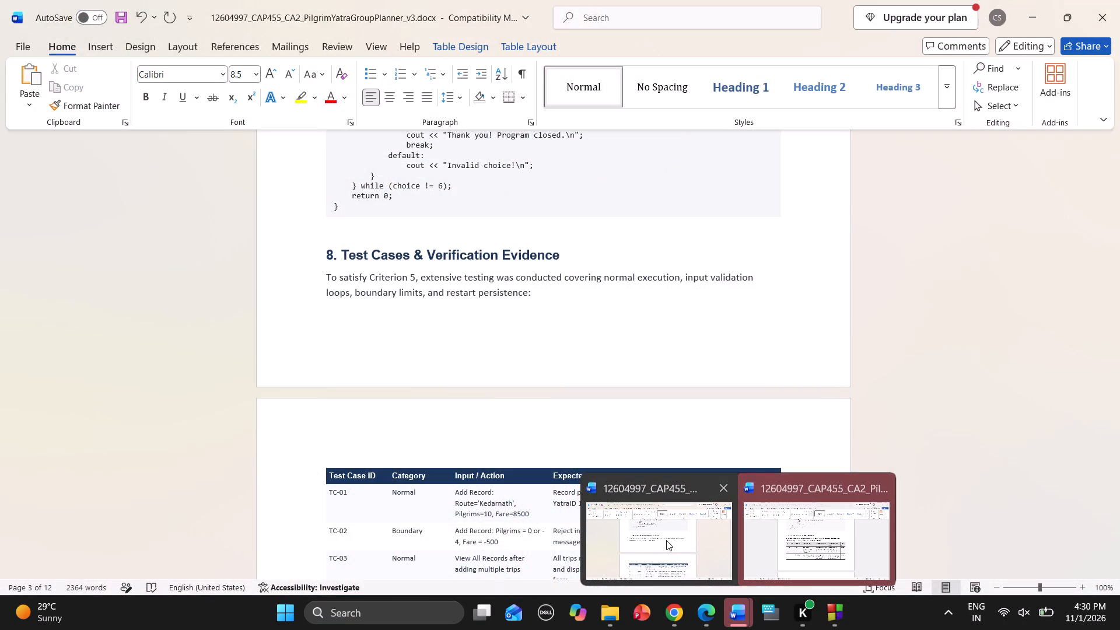
left_click(796, 561)
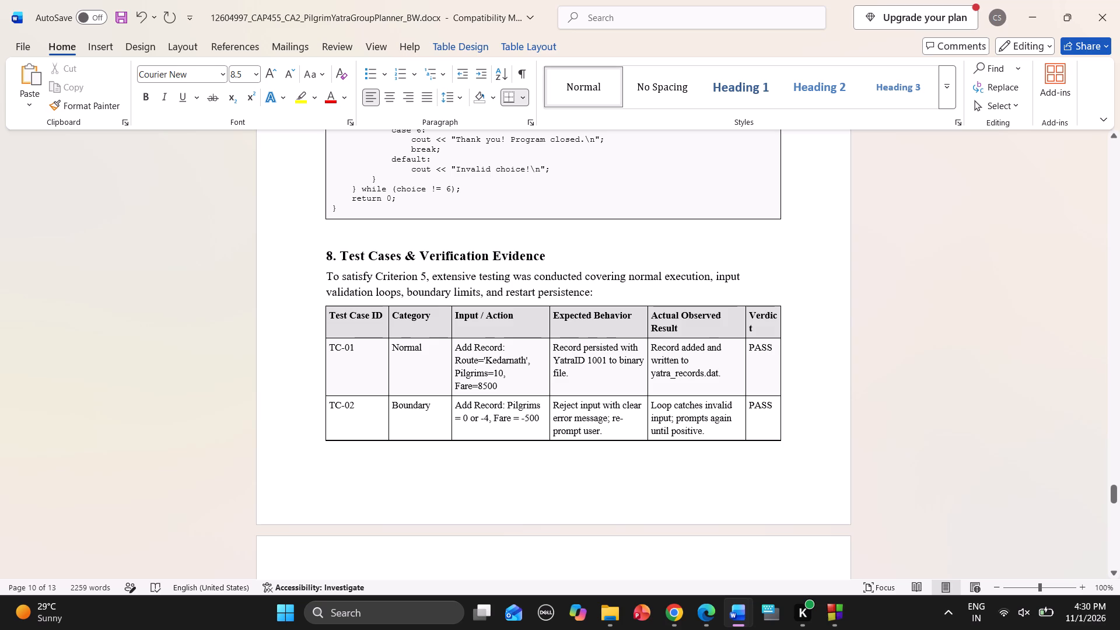
Read through the test cases table, sample terminal execution output and conclusion of the black-and-white report.
scroll(632, 391, "down", 2)
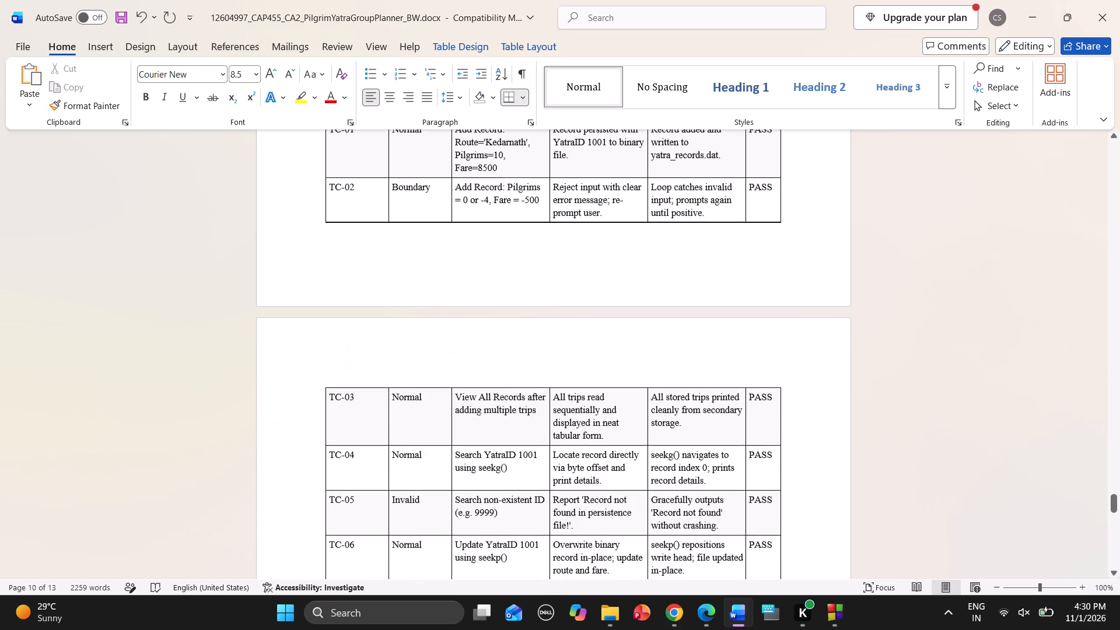
scroll(632, 391, "down", 4)
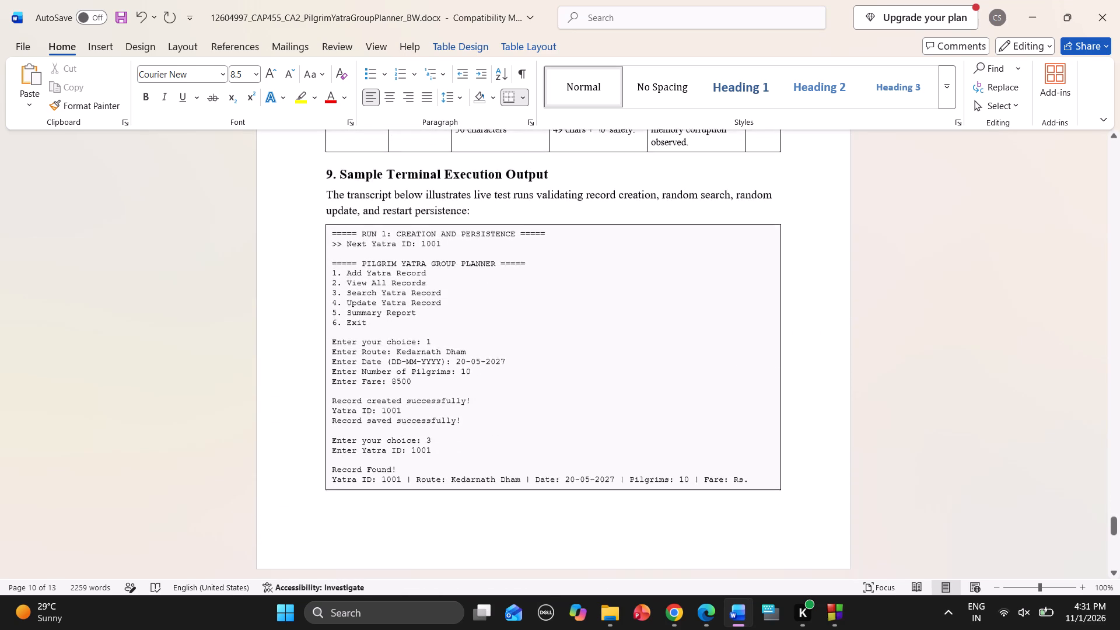
scroll(632, 391, "down", 2)
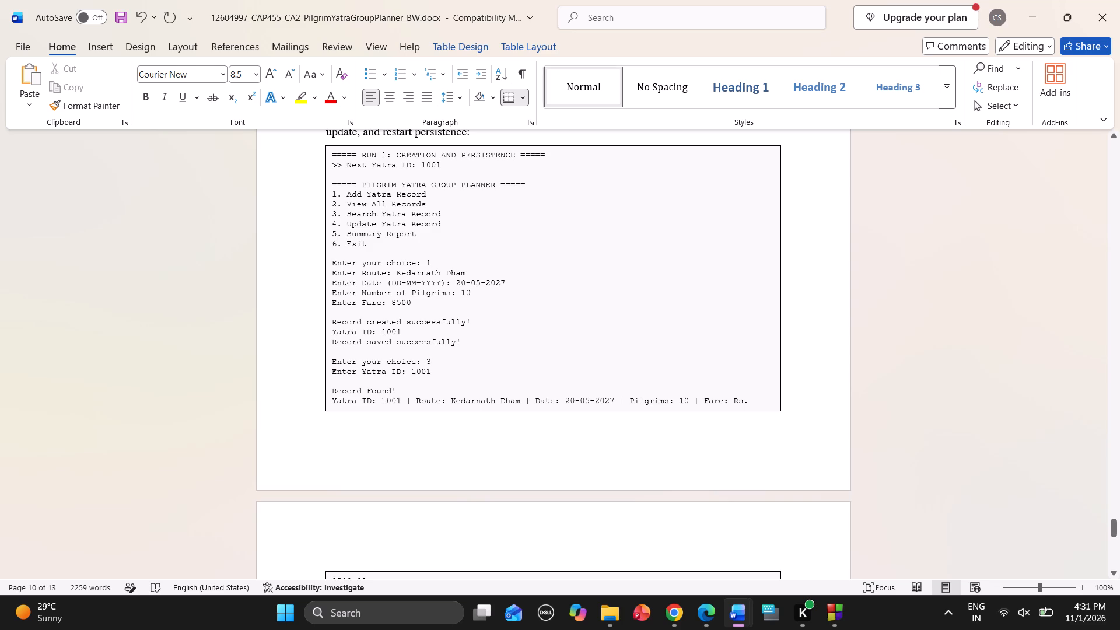
scroll(633, 398, "up", 1)
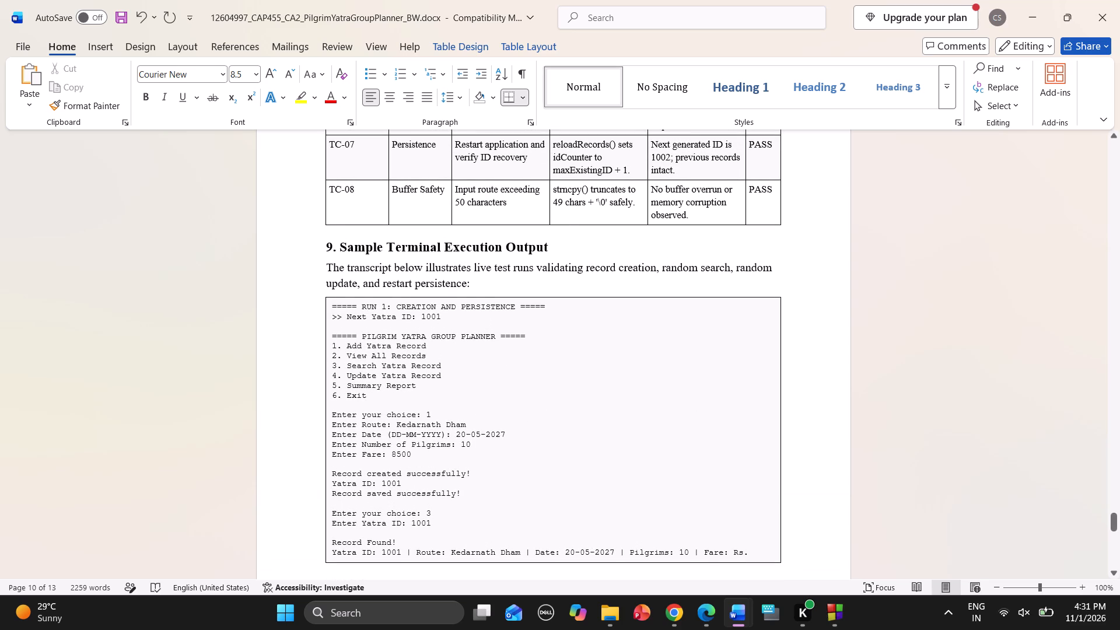
scroll(337, 268, "down", 3)
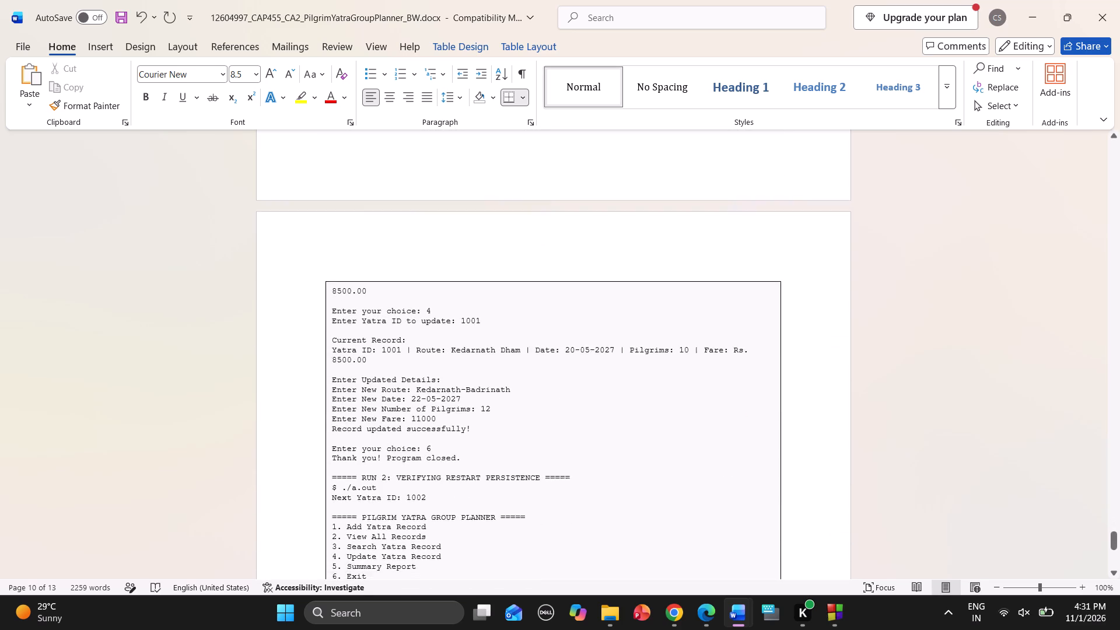
scroll(383, 271, "down", 2)
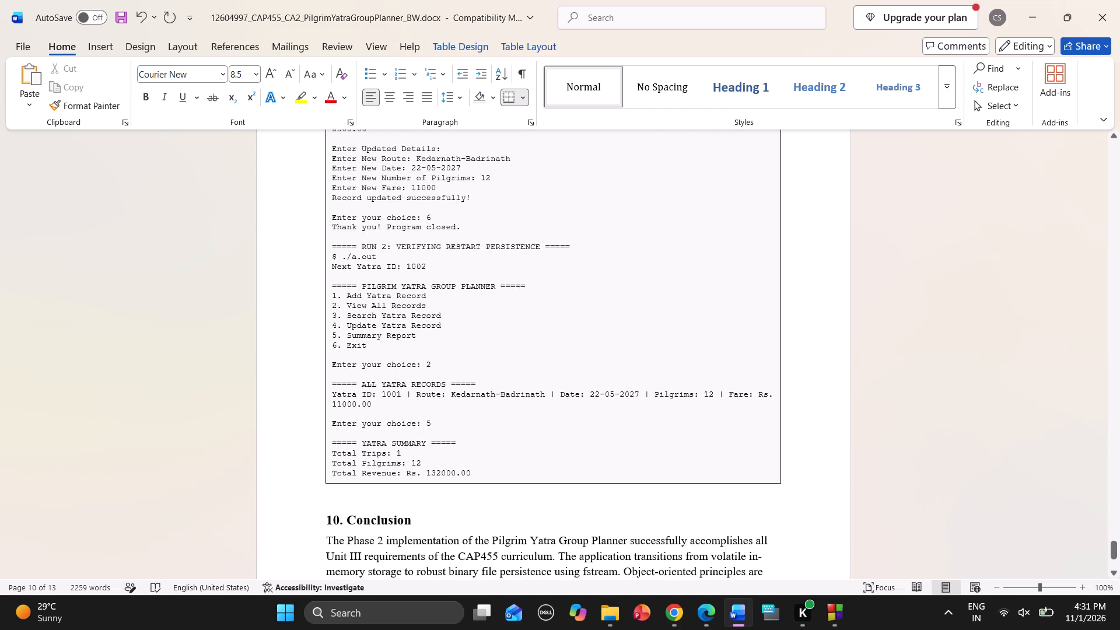
scroll(423, 271, "down", 2)
scroll(453, 313, "down", 1)
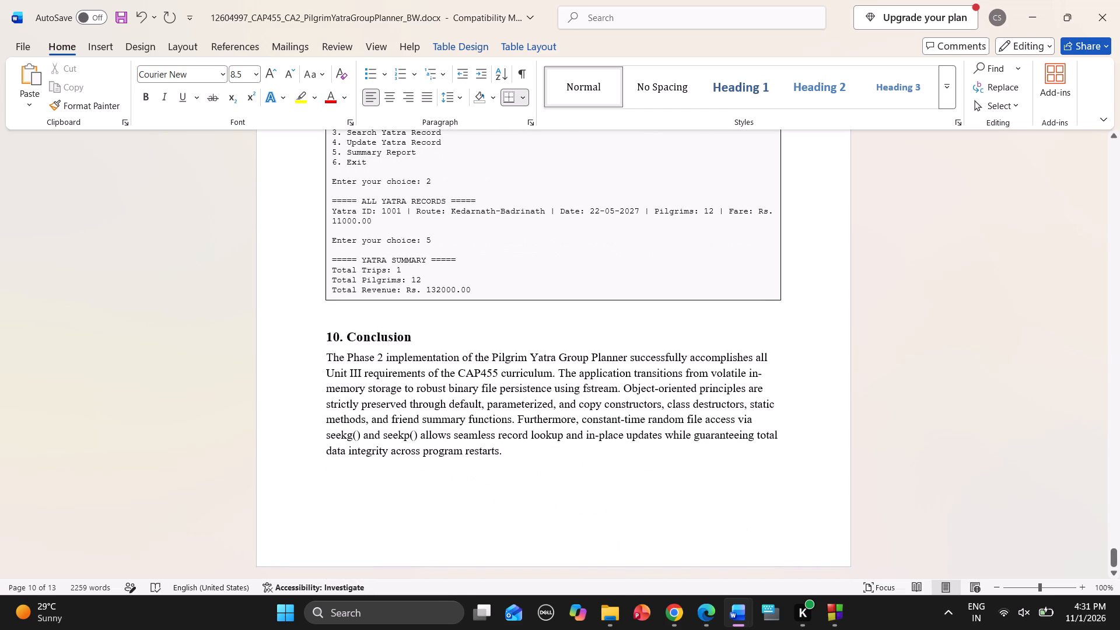
scroll(453, 313, "down", 1)
scroll(540, 421, "down", 1)
Re-examine the Test Cases & Verification Evidence section, including its table across the page break.
scroll(540, 421, "up", 6)
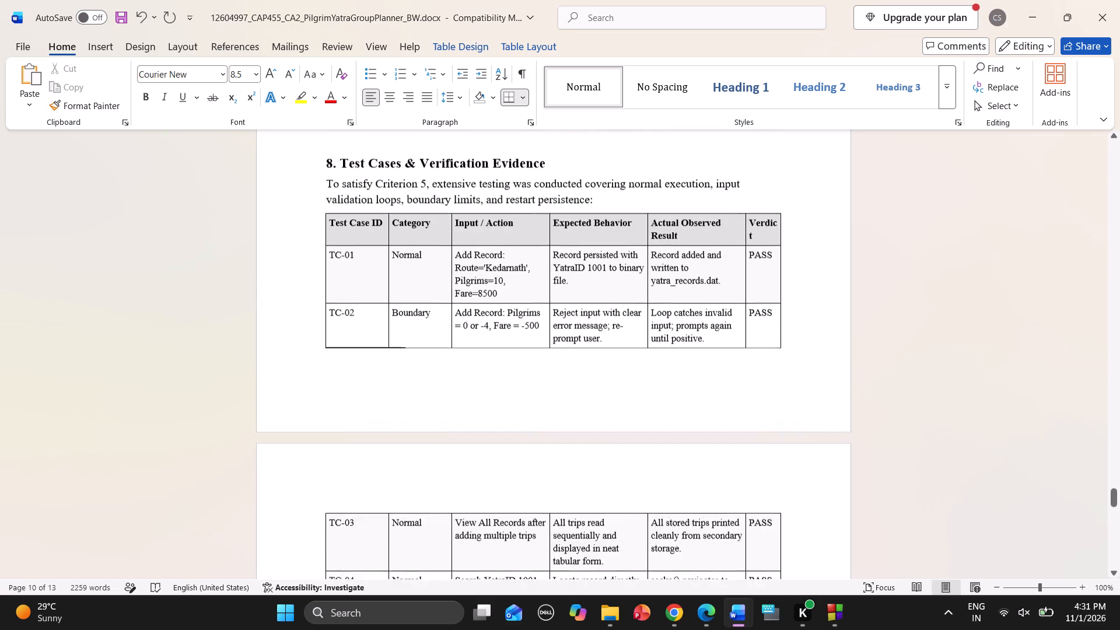
scroll(540, 421, "up", 1)
scroll(540, 421, "down", 1)
scroll(540, 421, "up", 2)
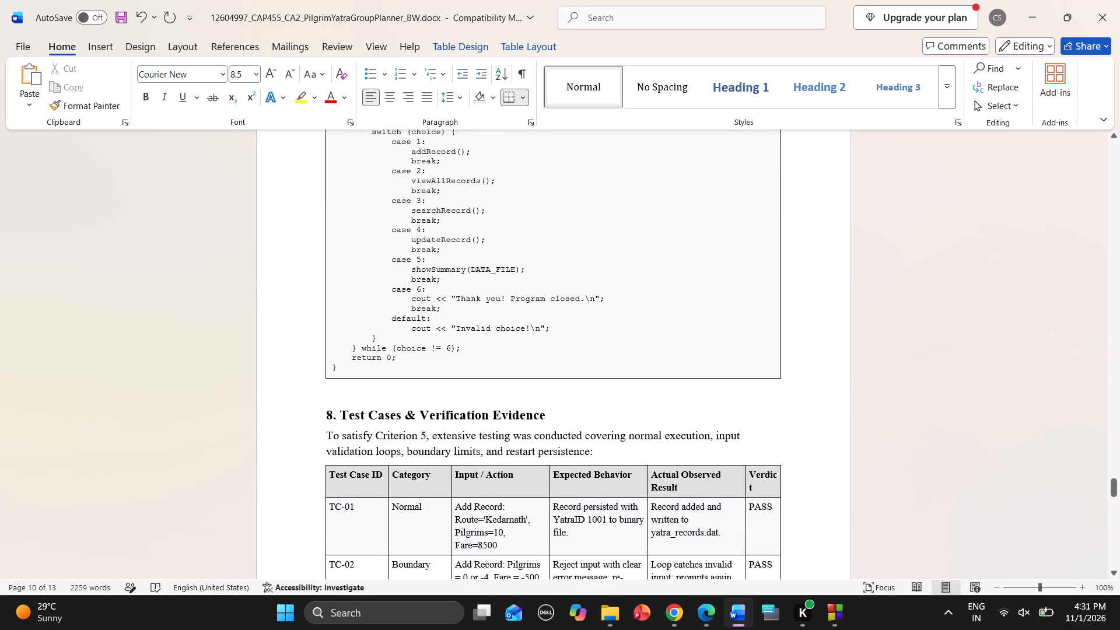
scroll(475, 430, "down", 1)
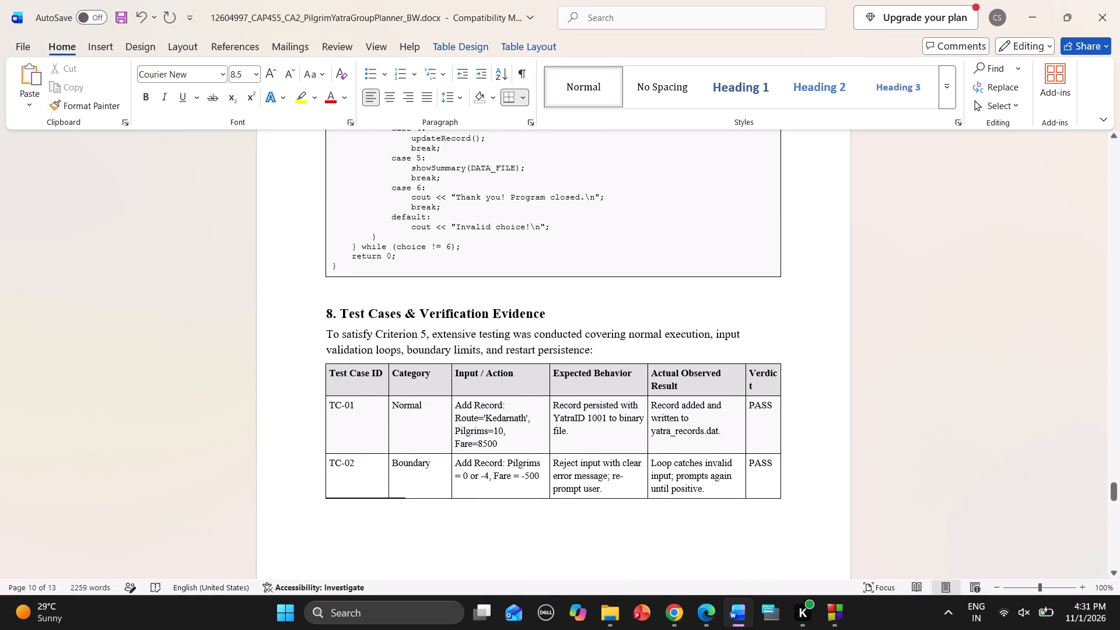
scroll(508, 384, "down", 2)
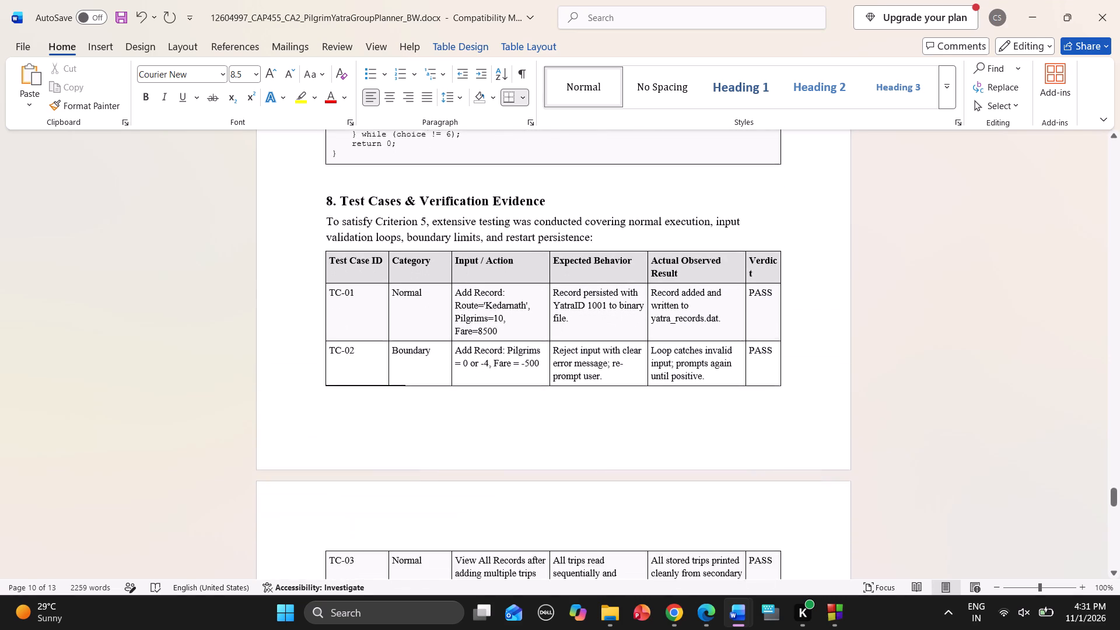
scroll(508, 384, "down", 3)
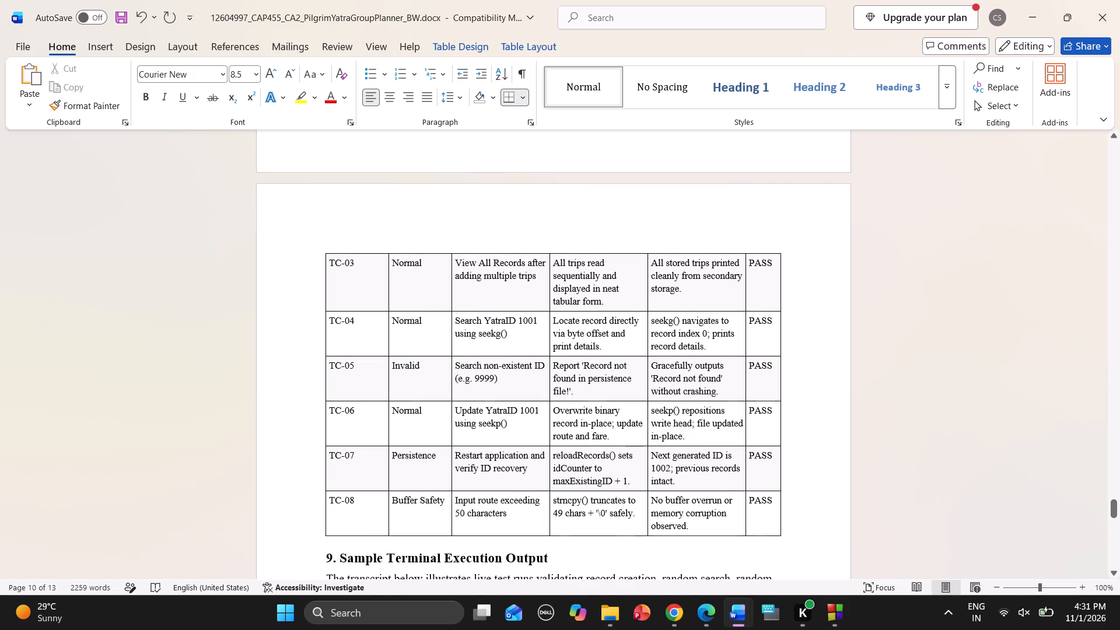
scroll(536, 366, "down", 1)
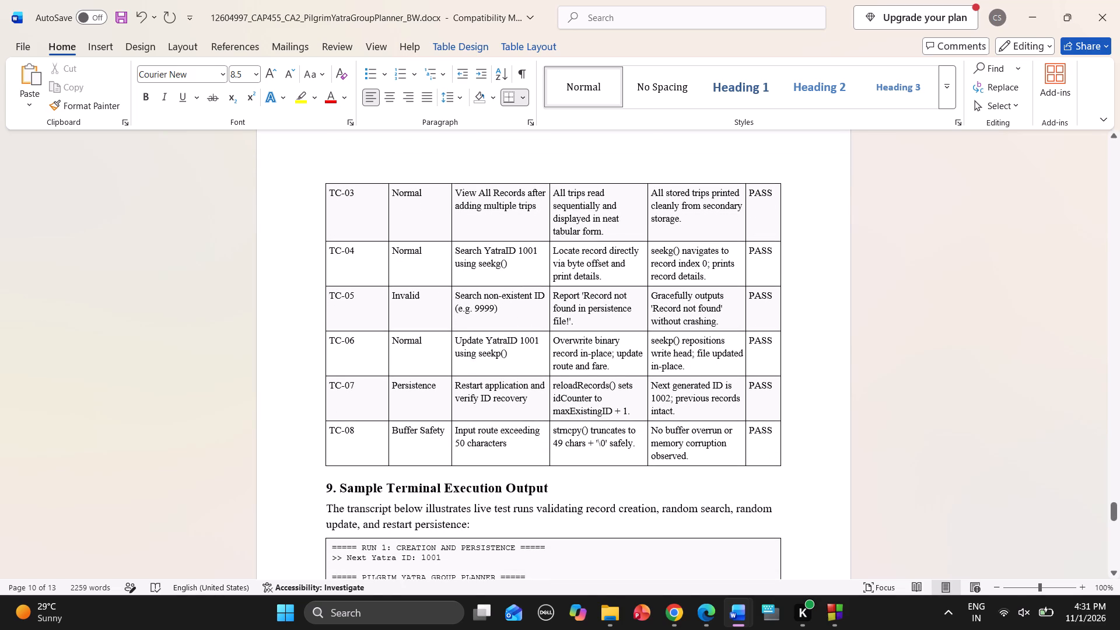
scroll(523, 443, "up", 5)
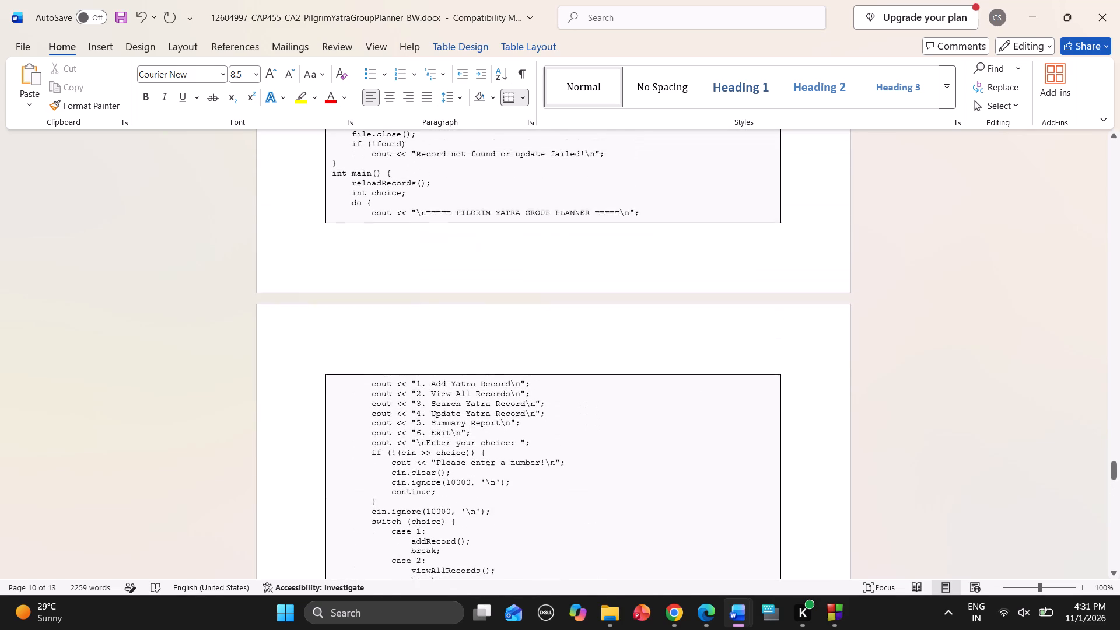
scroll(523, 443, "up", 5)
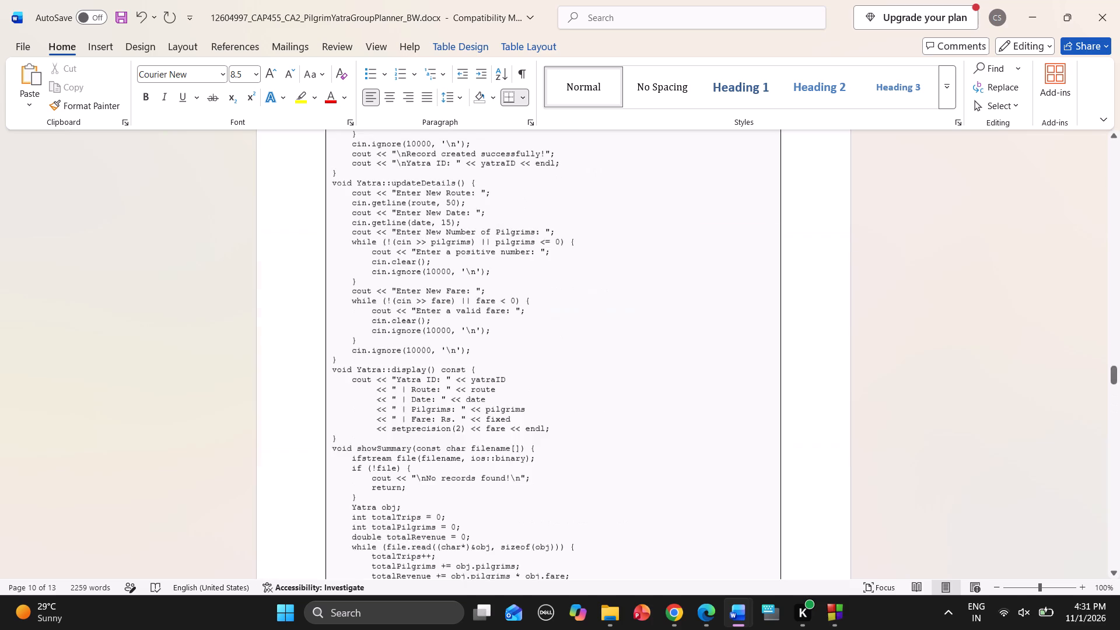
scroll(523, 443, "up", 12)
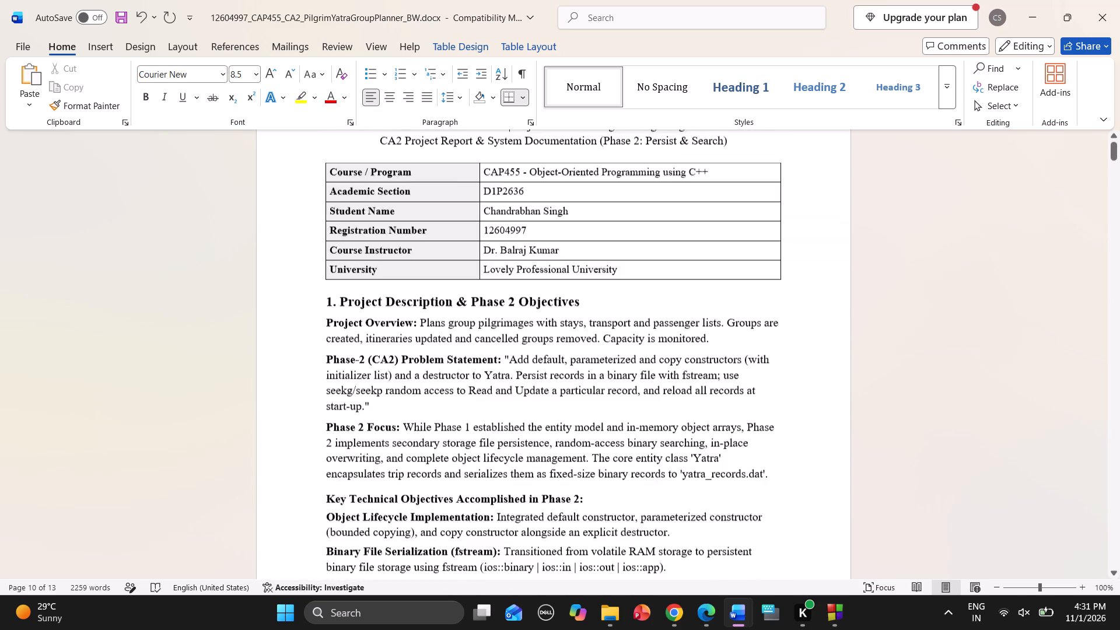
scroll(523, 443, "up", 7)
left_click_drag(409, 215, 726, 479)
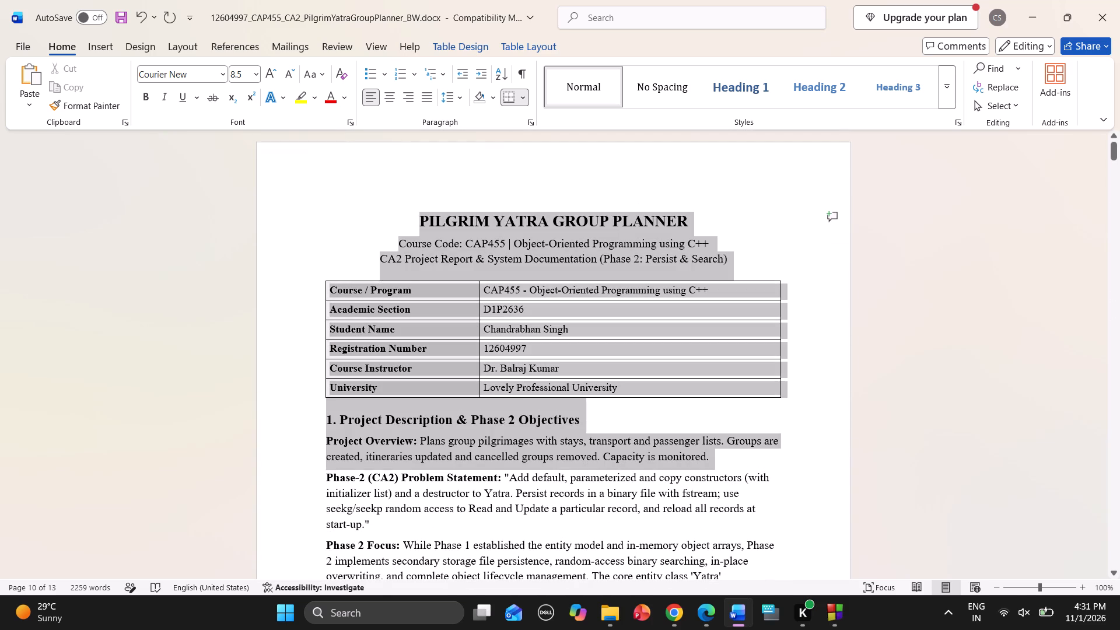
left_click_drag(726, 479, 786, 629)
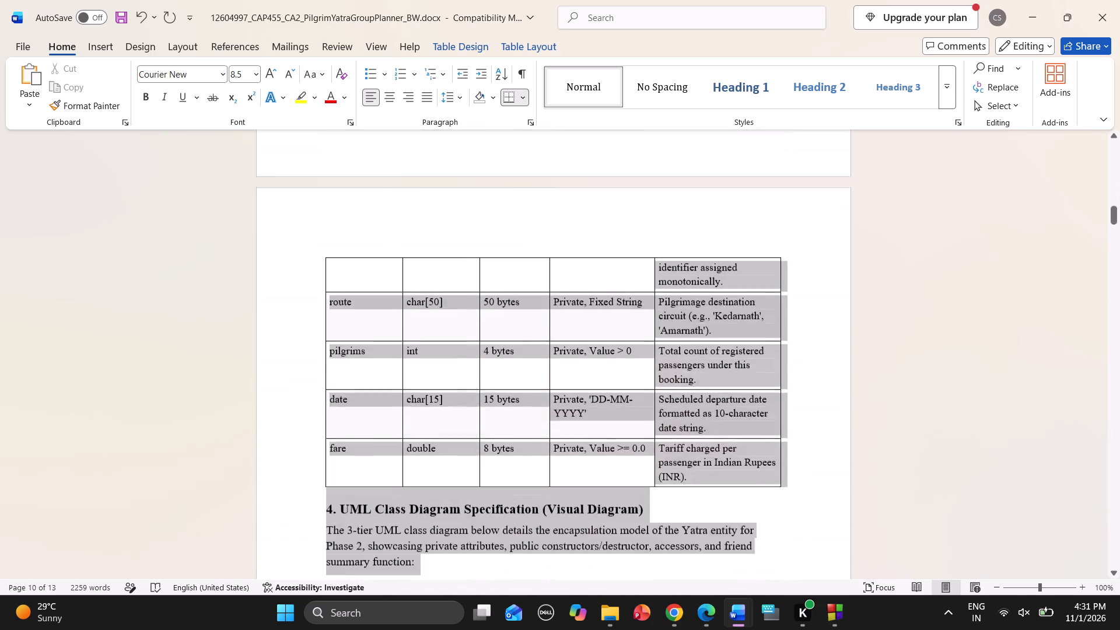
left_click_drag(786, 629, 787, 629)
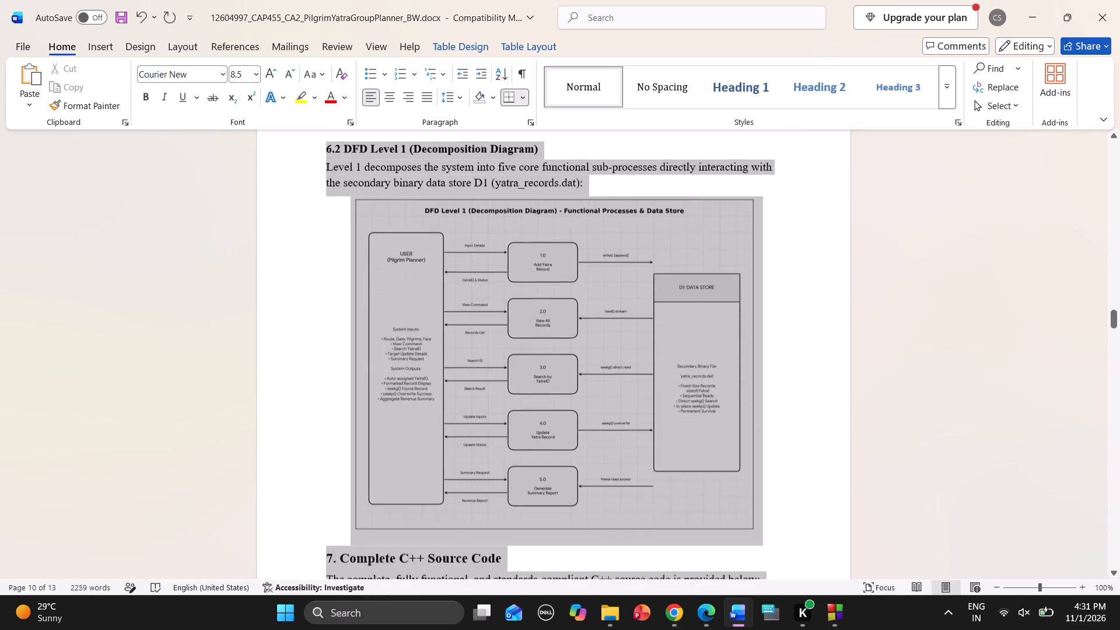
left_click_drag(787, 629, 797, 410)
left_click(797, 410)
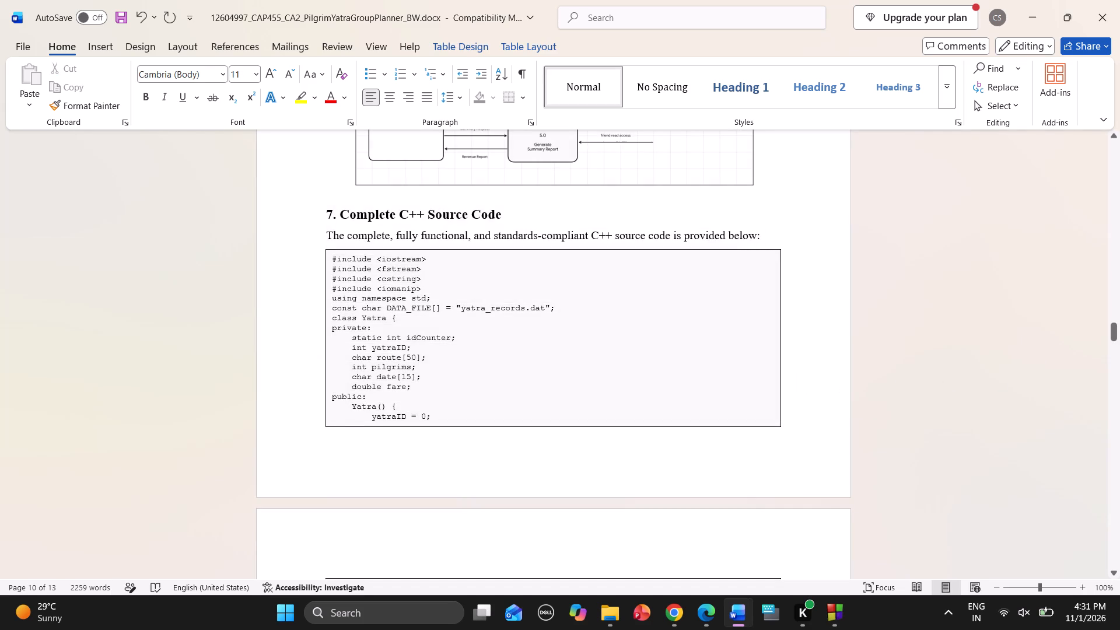
Set the font of the entire report, including the source code, to Times New Roman.
key("ctrl+a")
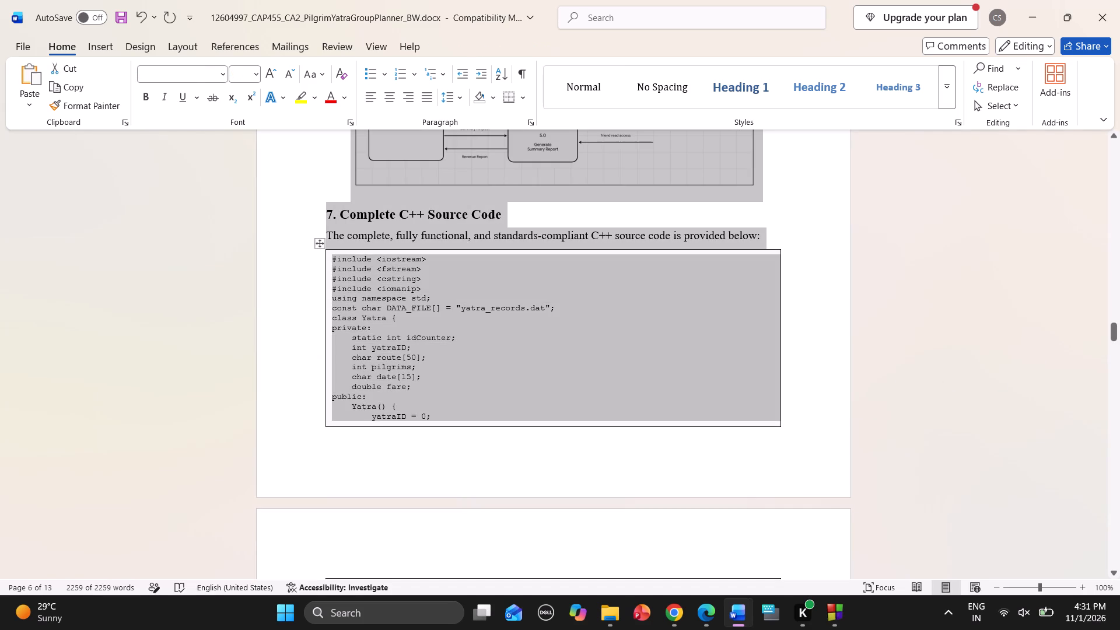
left_click(207, 75)
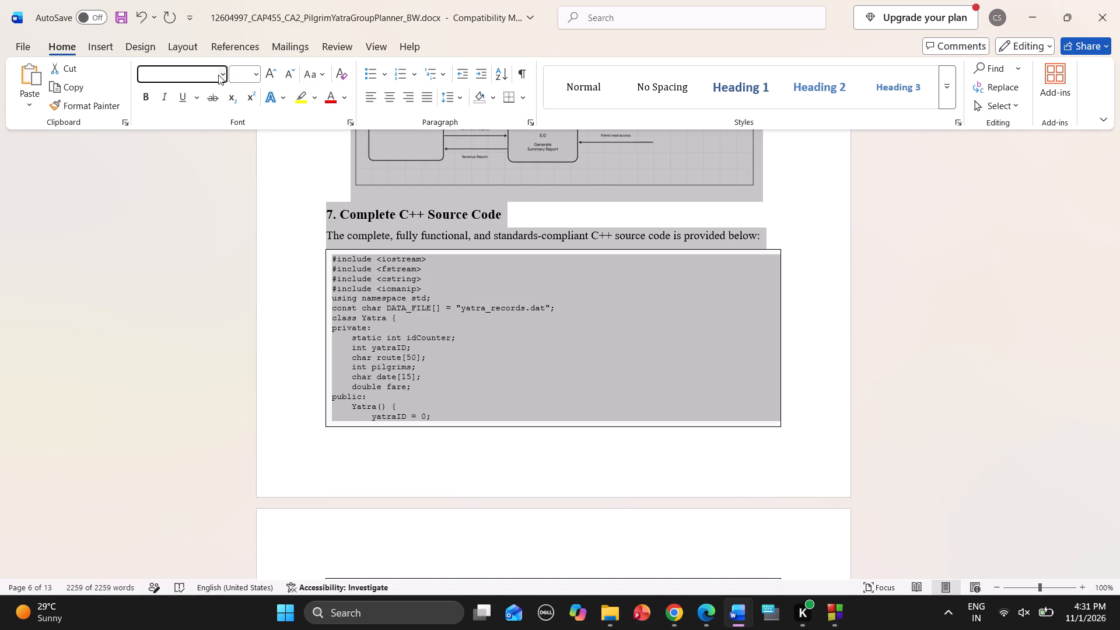
left_click(221, 75)
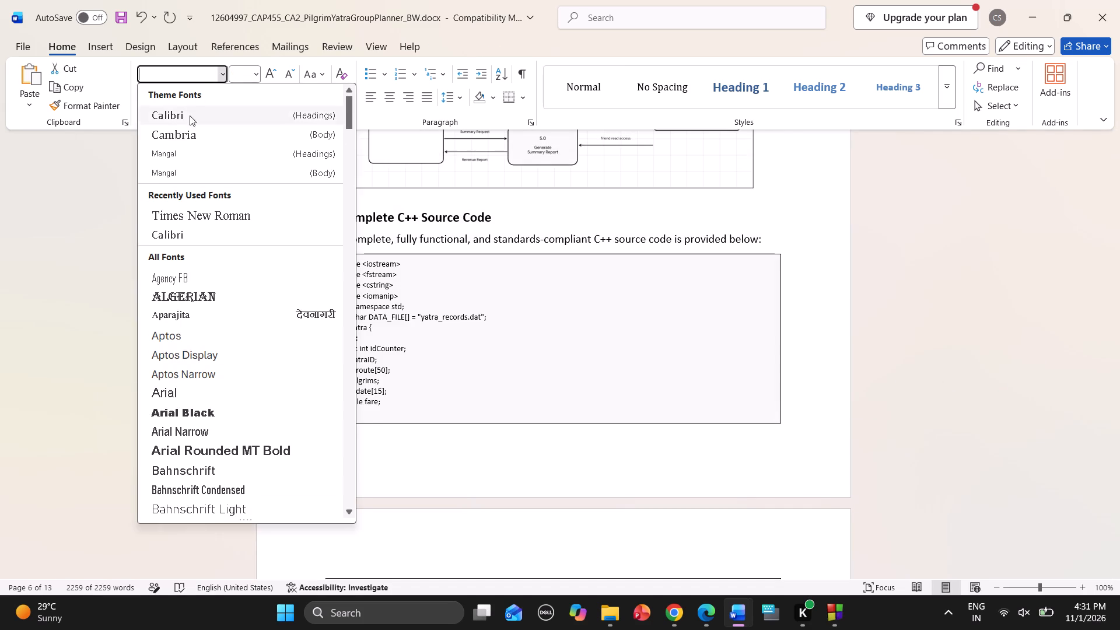
left_click(193, 215)
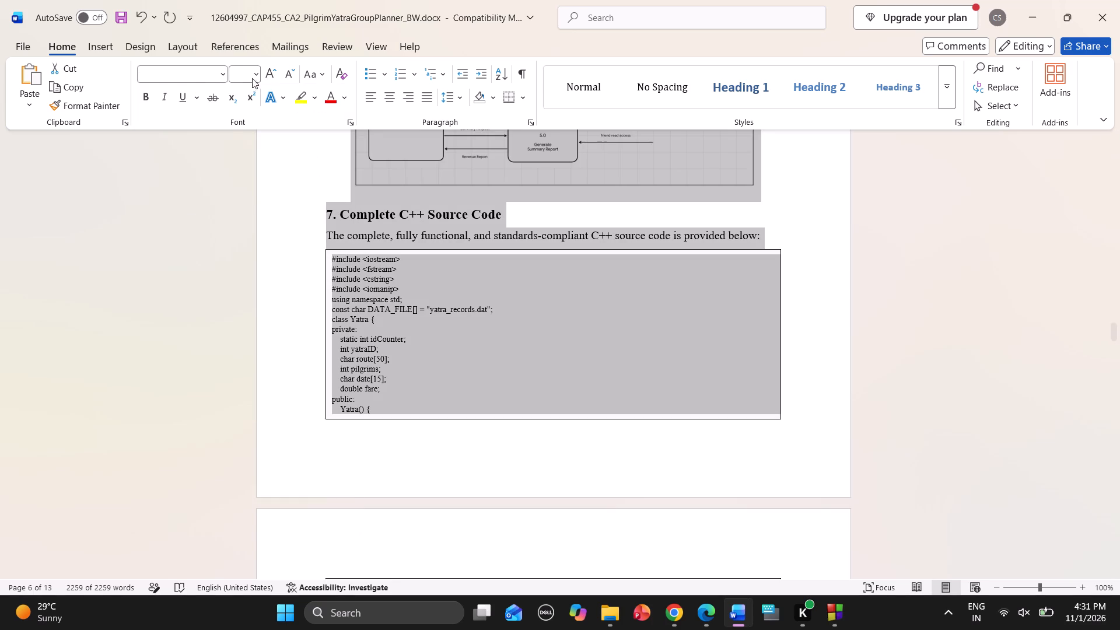
Set the font size of the entire report to 12 and return to its first page.
left_click(260, 68)
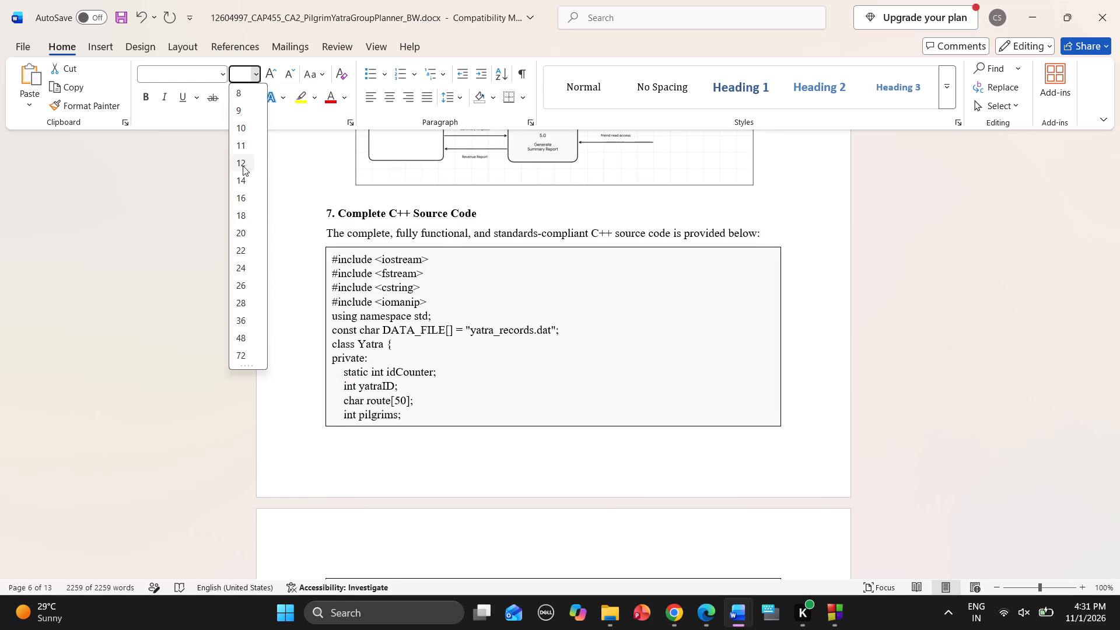
left_click(243, 166)
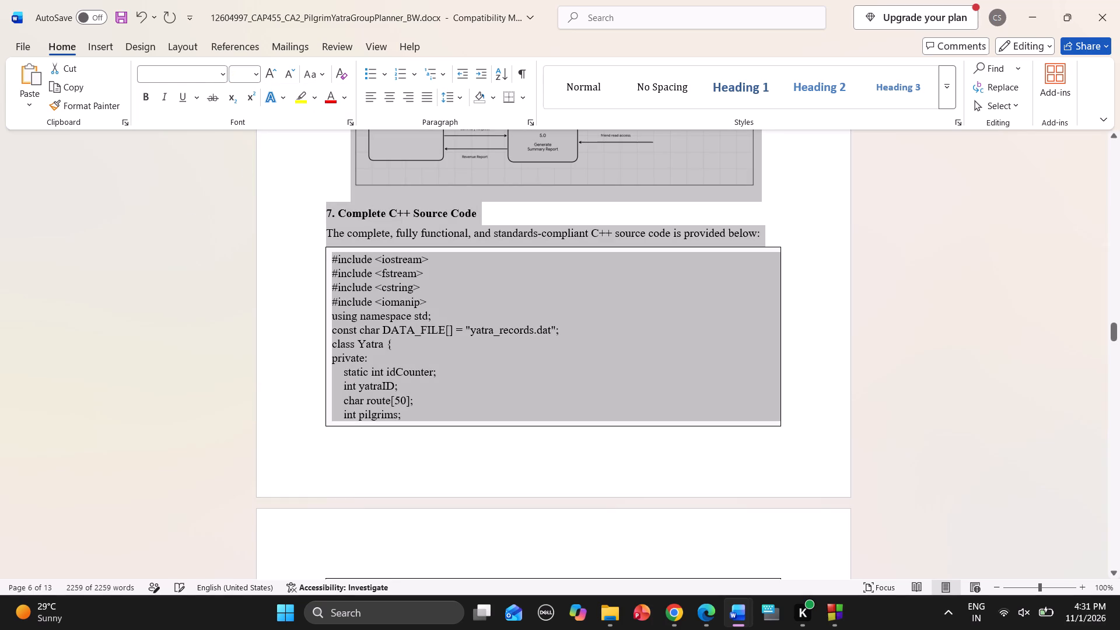
left_click(814, 302)
scroll(814, 302, "up", 20)
scroll(814, 302, "up", 18)
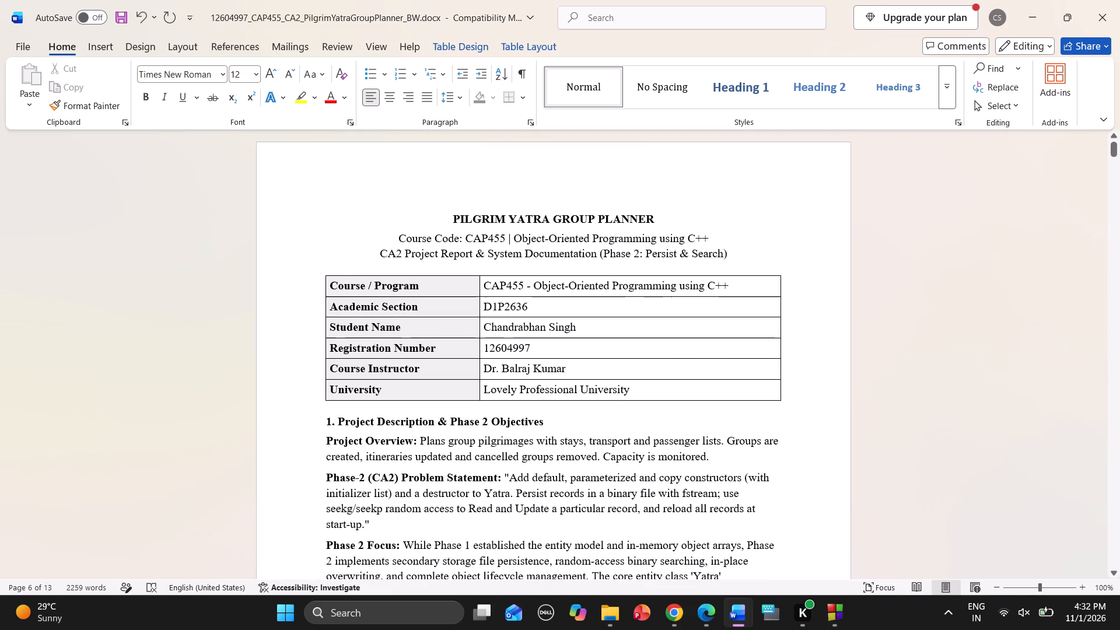
Enlarge the report title to size 14 and make the course code and CA2 report subtitle lines beneath it bold.
scroll(814, 302, "up", 9)
left_click_drag(449, 211, 480, 211)
left_click_drag(480, 211, 650, 213)
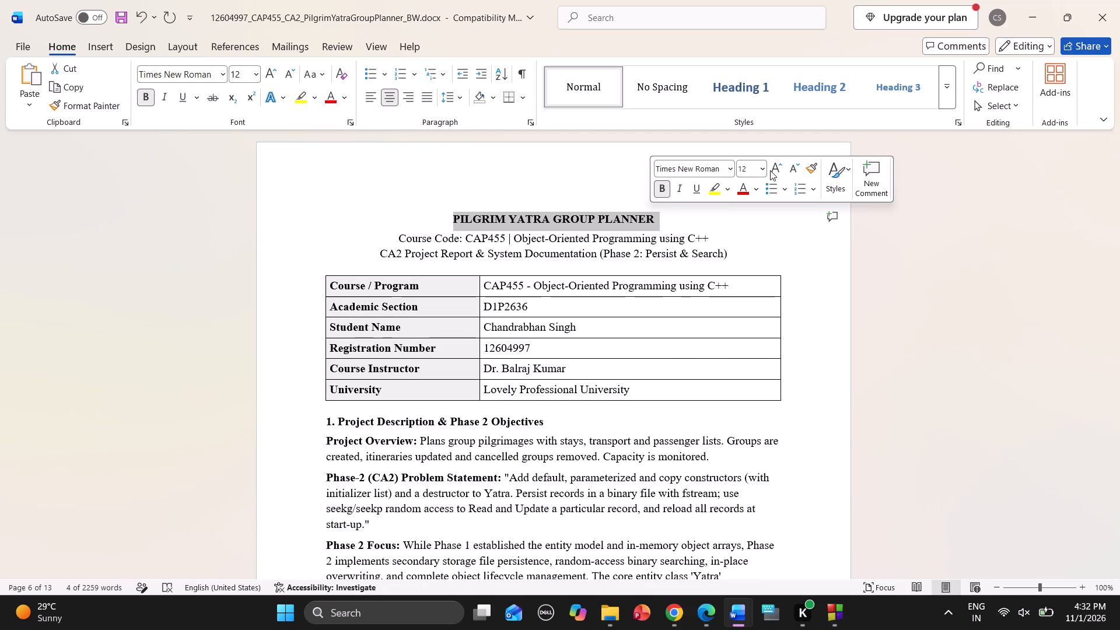
left_click(778, 166)
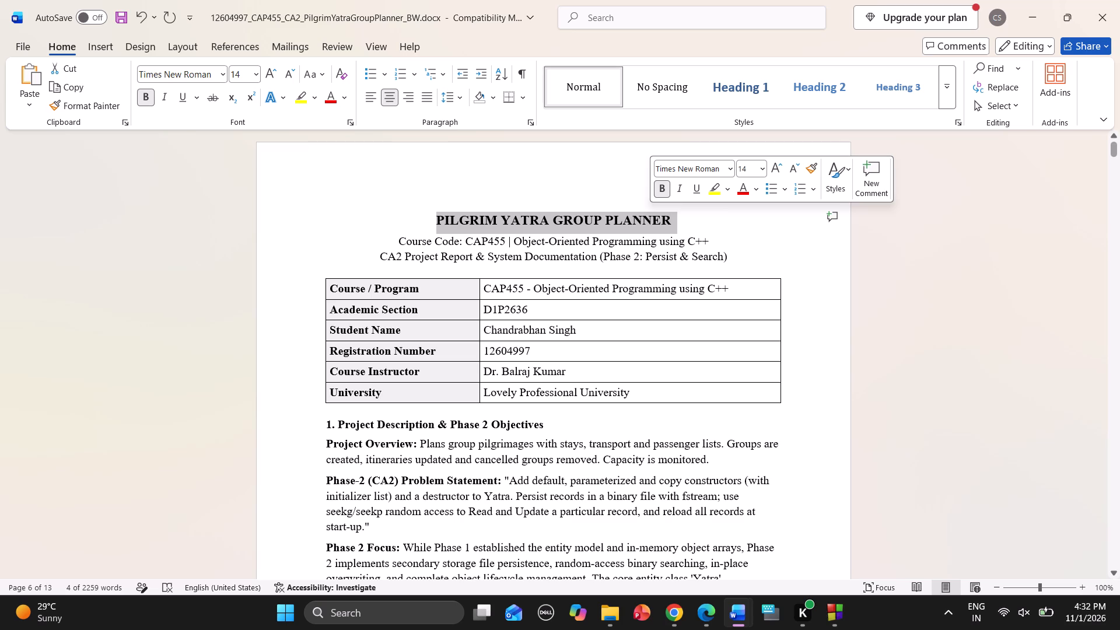
left_click_drag(393, 242, 729, 257)
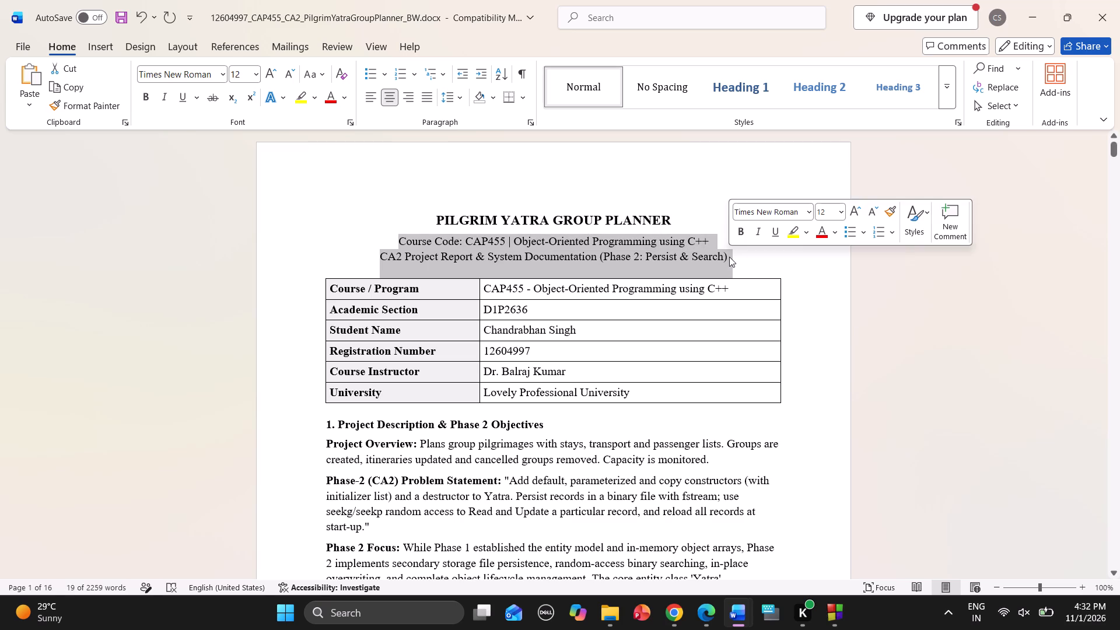
left_click(747, 228)
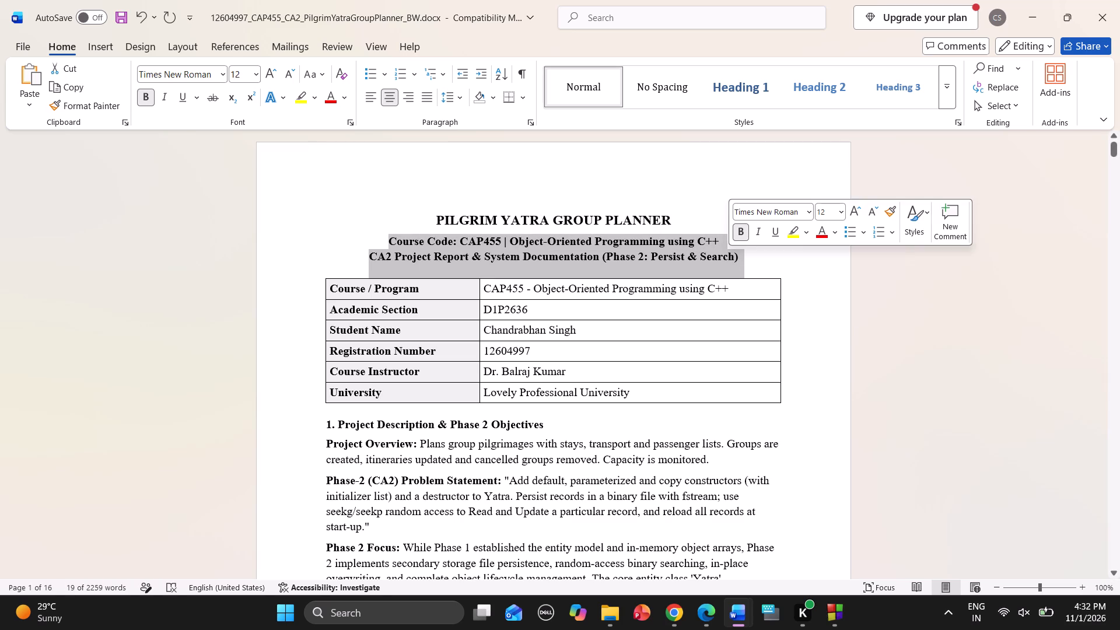
left_click(367, 197)
Set the "1. Project Description & Phase 2 Objectives" and "Key Technical Objectives Accomplished in Phase 2:" headings to font size 14.
scroll(539, 327, "down", 1)
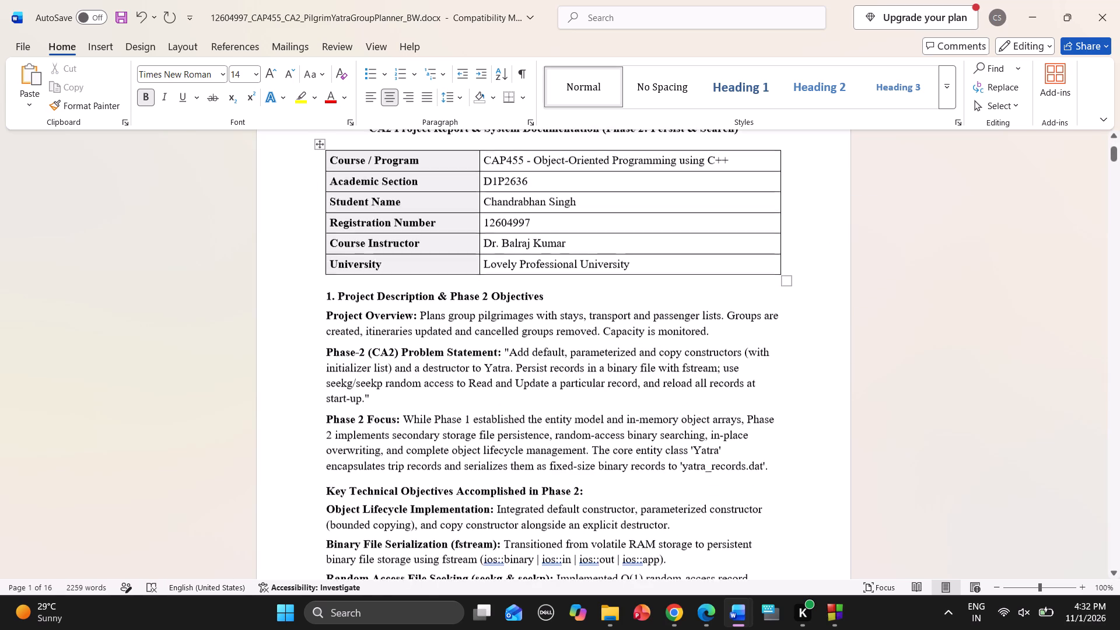
left_click_drag(323, 292, 534, 293)
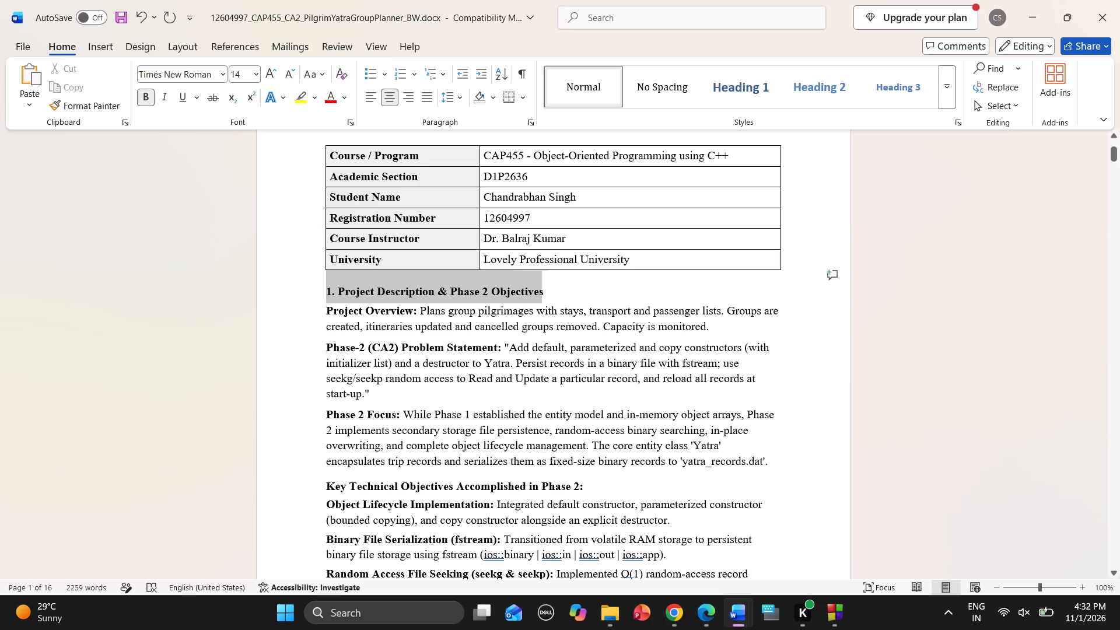
left_click_drag(534, 293, 561, 295)
left_click(694, 243)
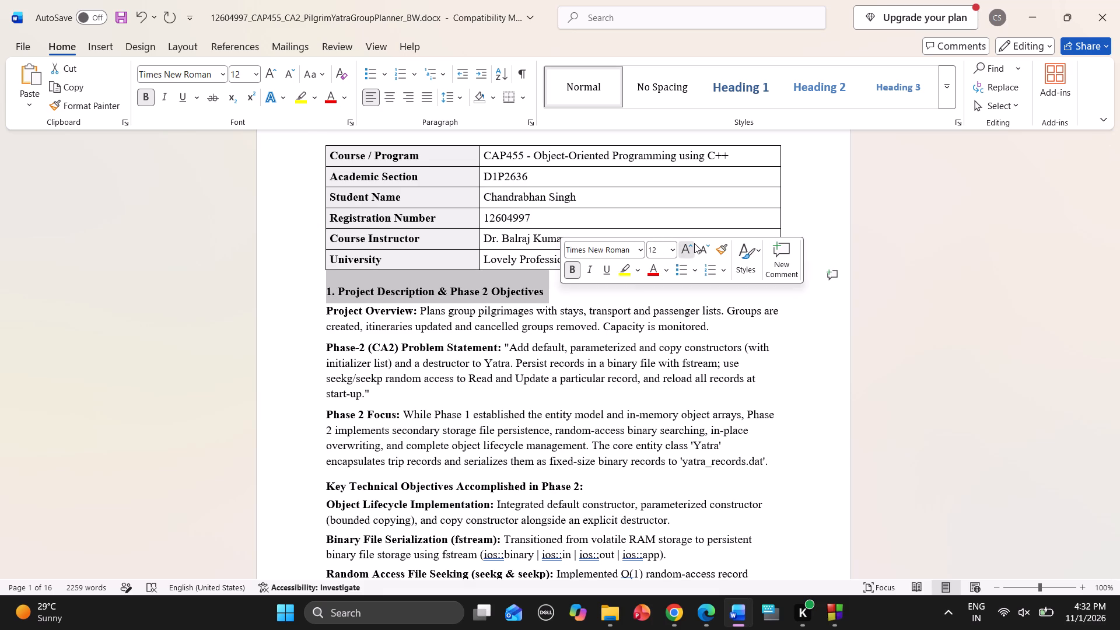
scroll(646, 323, "down", 2)
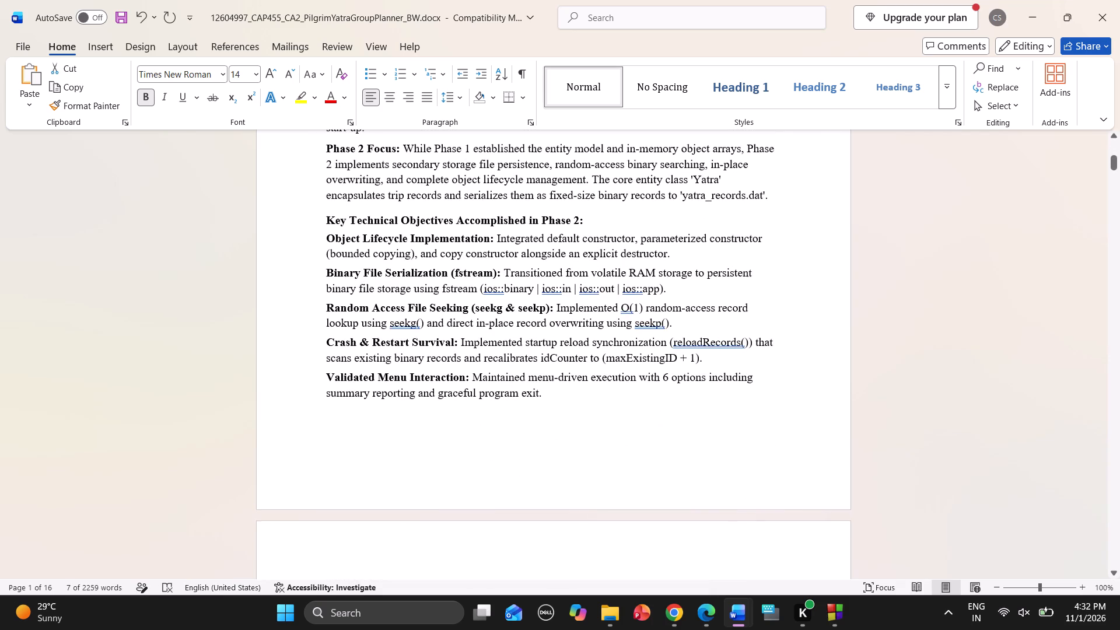
left_click_drag(596, 226, 329, 229)
left_click(457, 177)
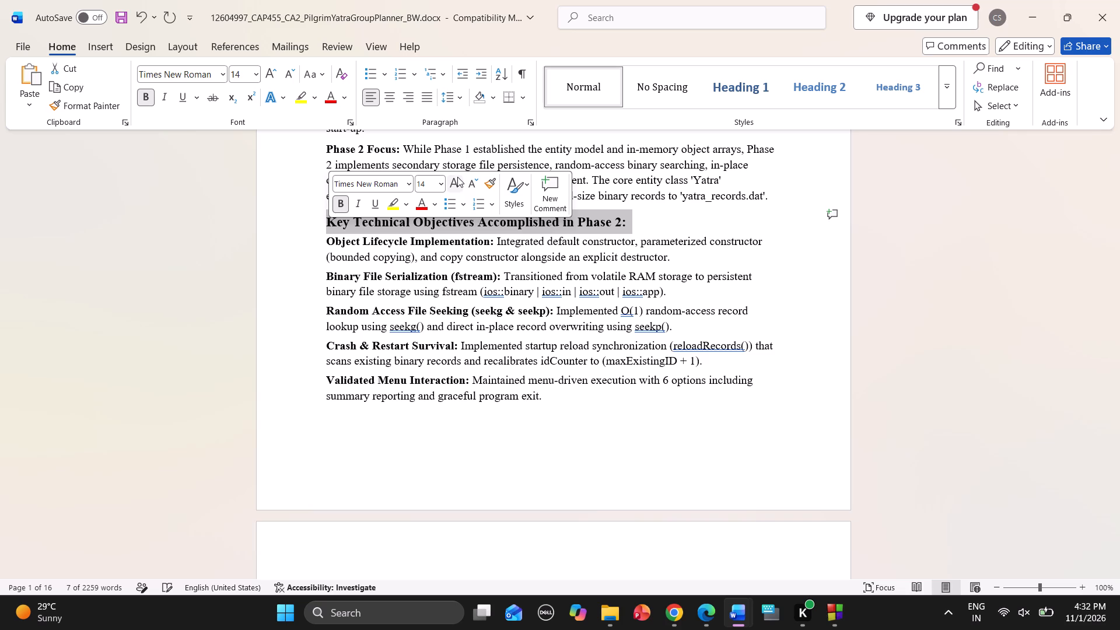
Set the "2. Requirements & Compliance Matrix" and "3. Data Dictionary" headings to font size 14.
scroll(517, 438, "down", 2)
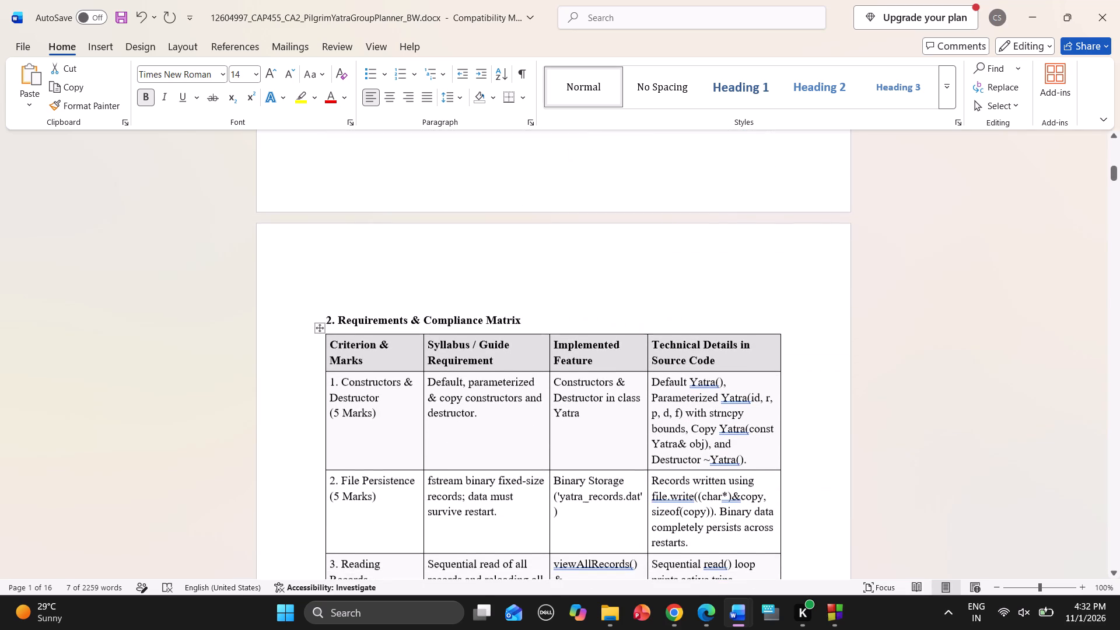
left_click_drag(527, 323, 325, 317)
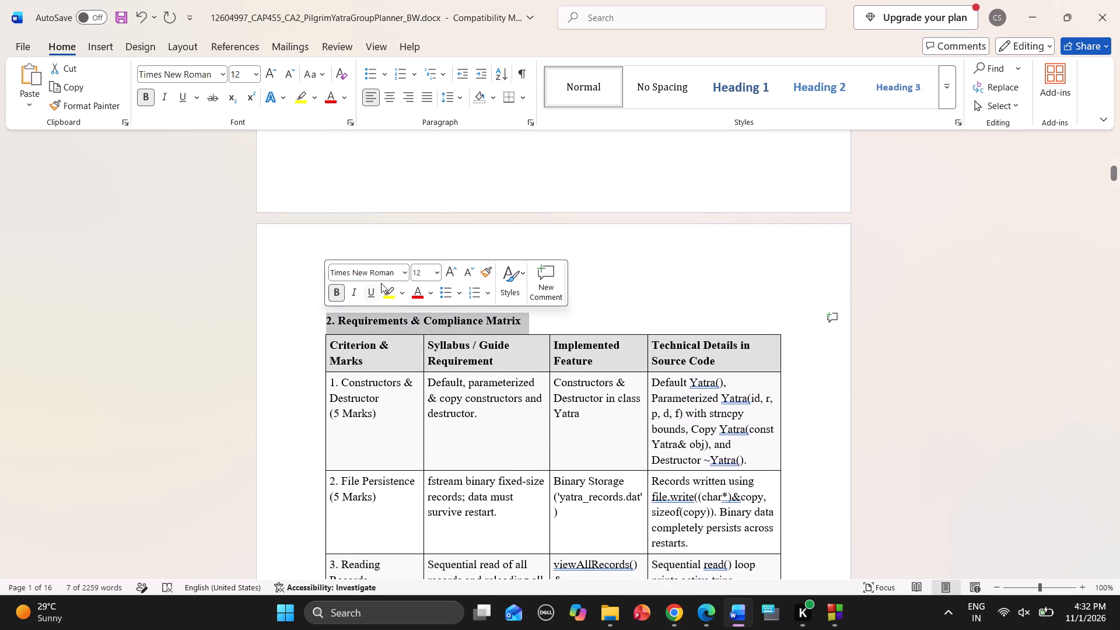
left_click(454, 269)
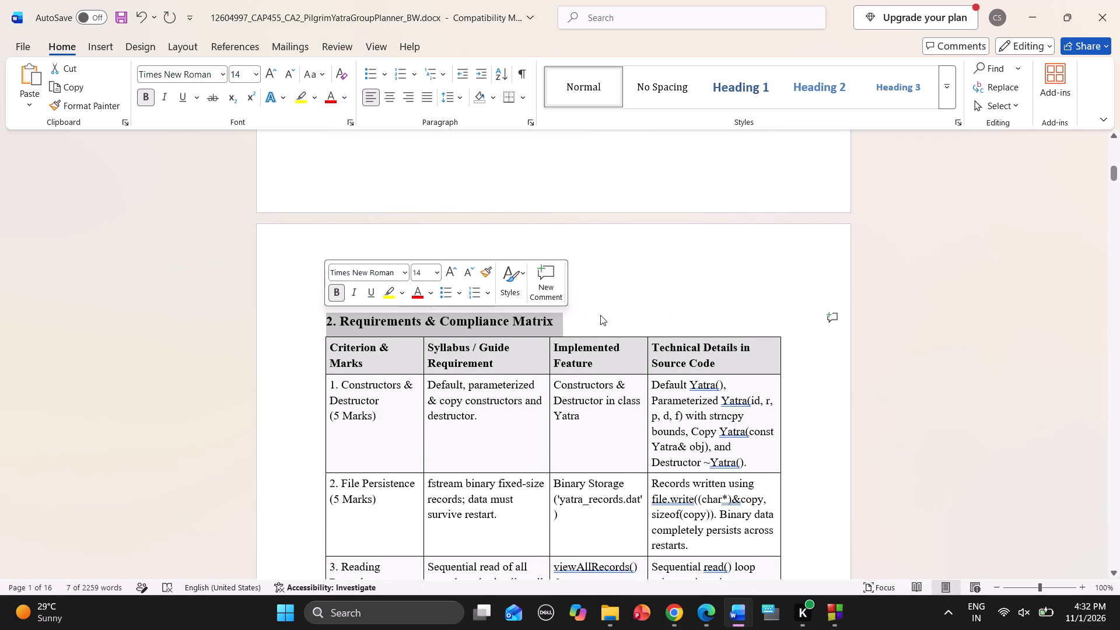
scroll(600, 315, "down", 3)
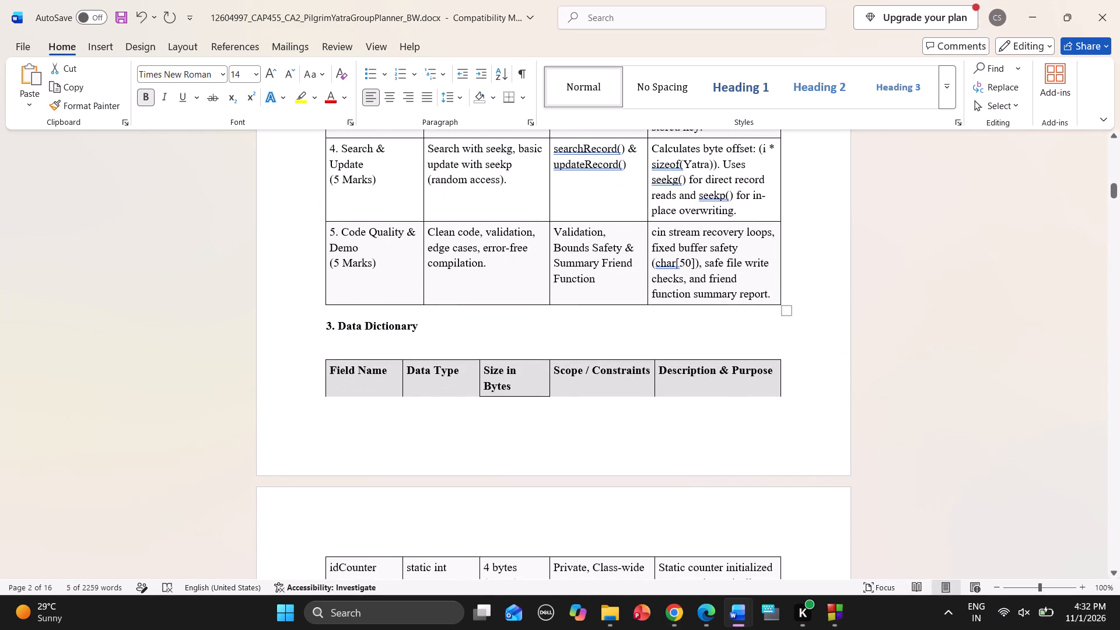
left_click_drag(423, 330, 289, 321)
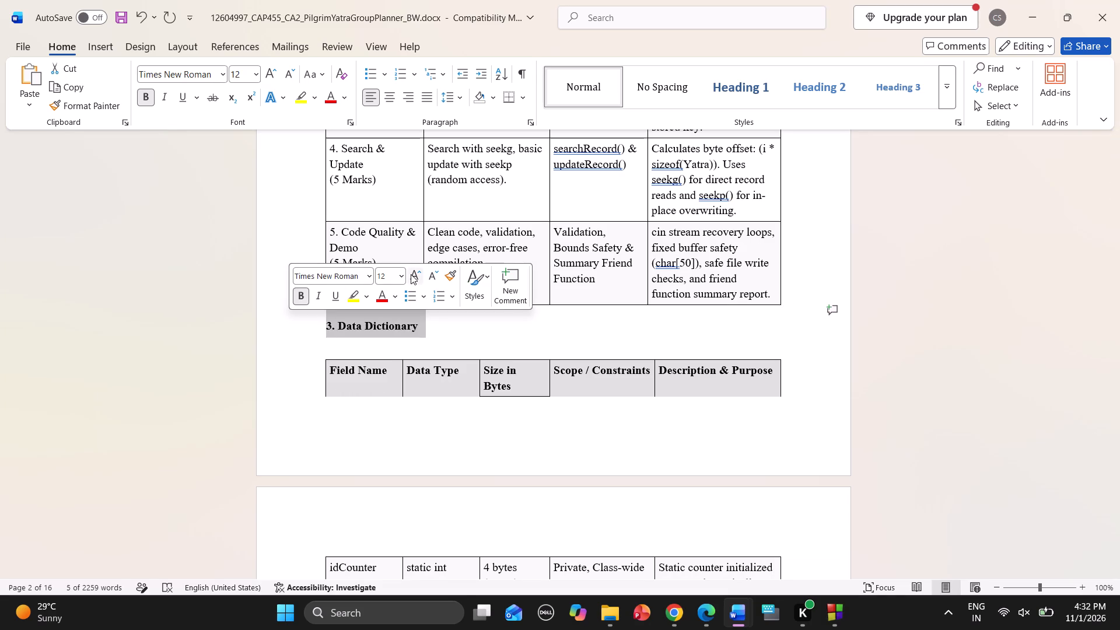
left_click(411, 274)
Set the "4. UML Class Diagram Specification" and "5. System Flowchart" headings to font size 14.
scroll(481, 346, "down", 3)
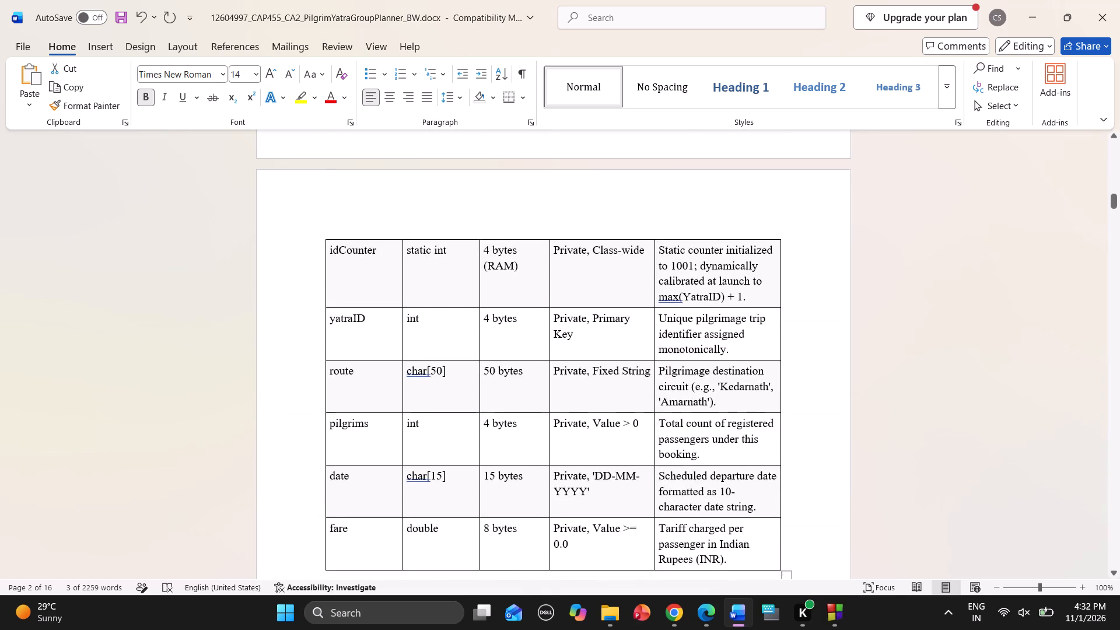
scroll(481, 346, "down", 1)
left_click_drag(608, 285, 296, 297)
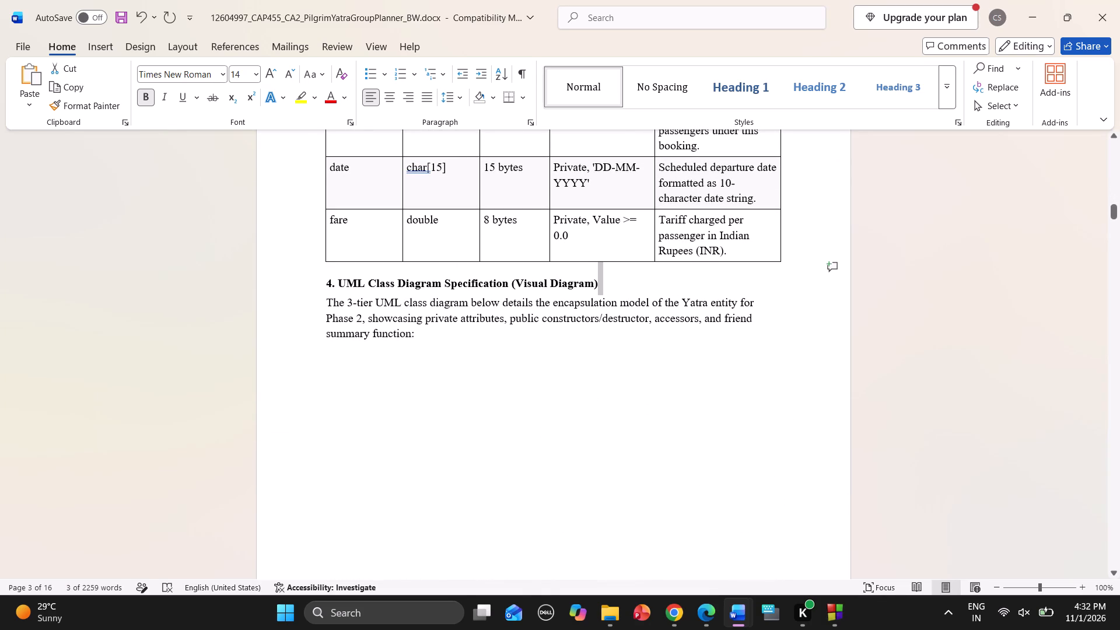
left_click_drag(296, 297, 307, 286)
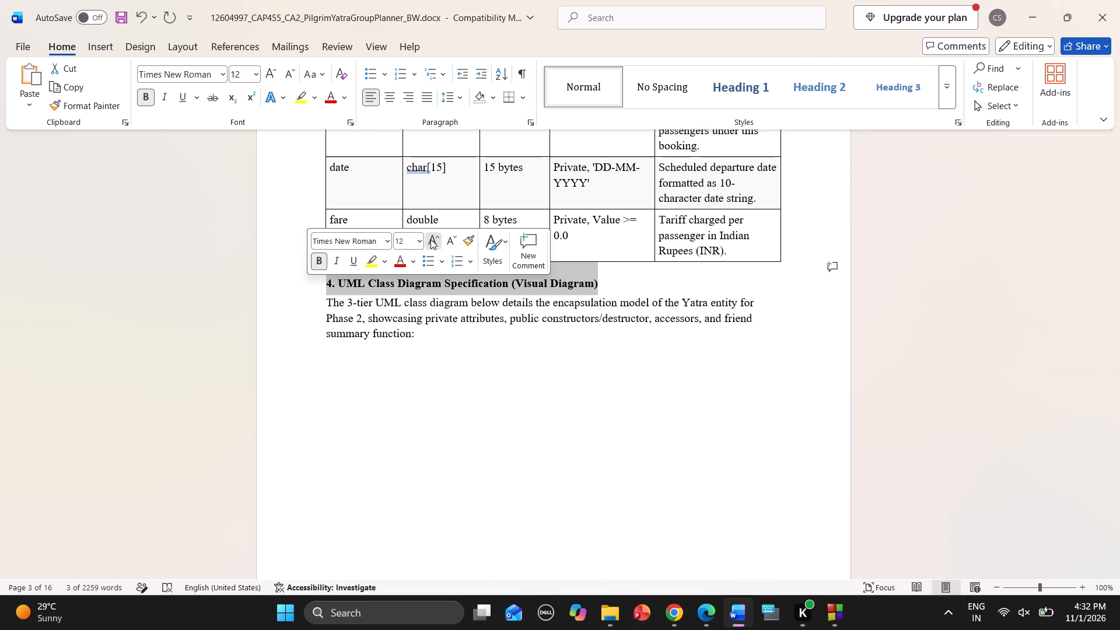
left_click(430, 239)
scroll(447, 345, "down", 6)
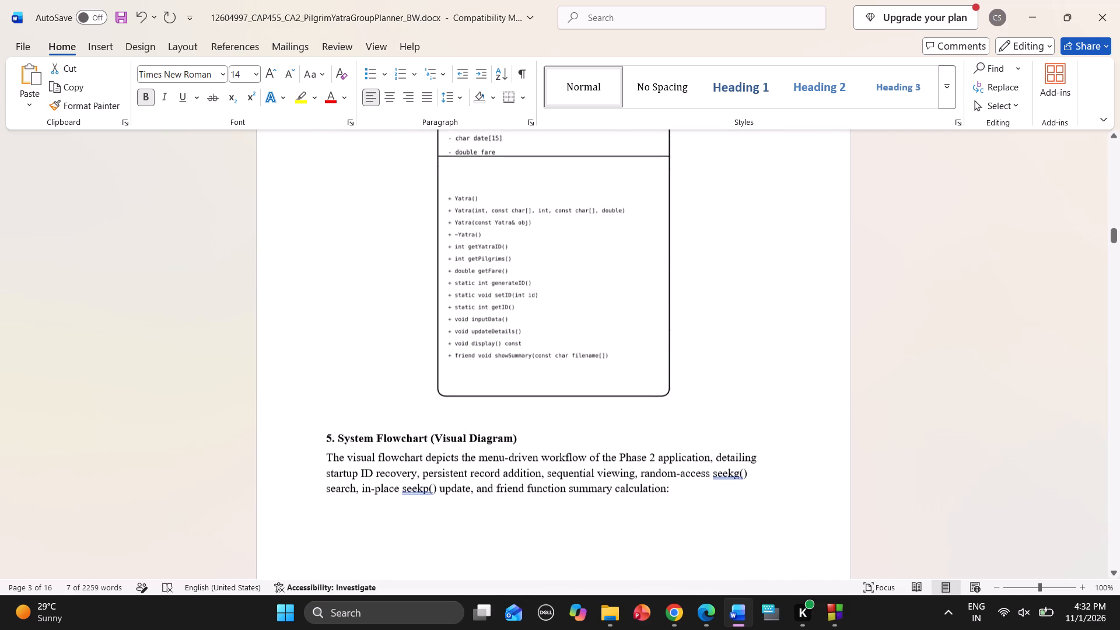
left_click_drag(519, 402, 300, 407)
left_click(423, 363)
Set the "6. Data Flow Diagrams" heading to font size 14 and its "6.1 DFD Level 0" subheading to size 12.
scroll(450, 436, "down", 4)
scroll(450, 436, "up", 1)
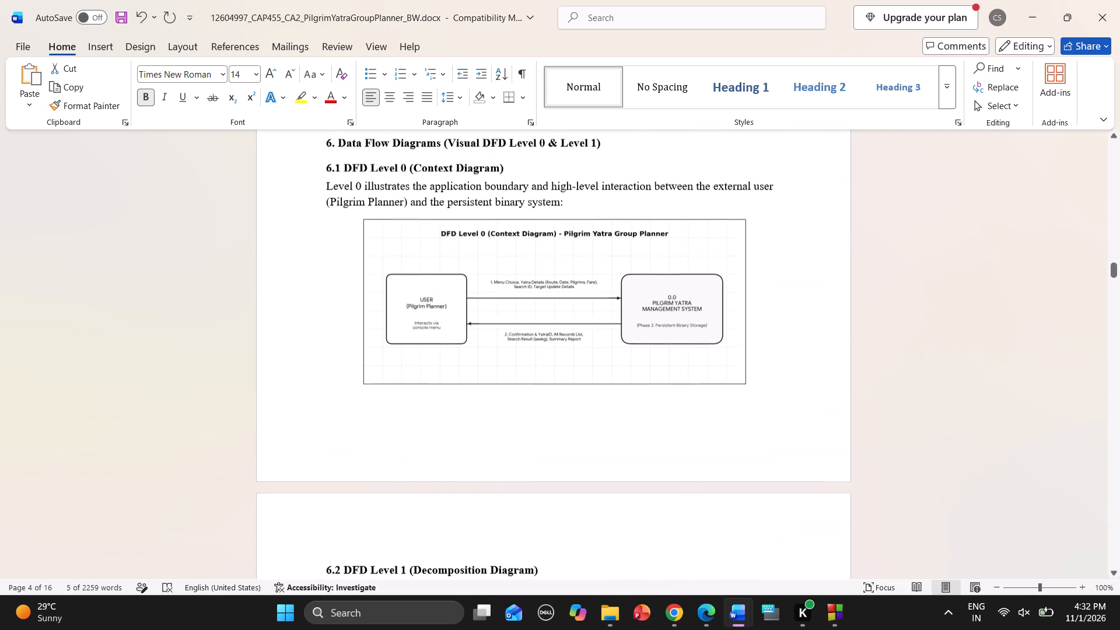
scroll(450, 436, "up", 1)
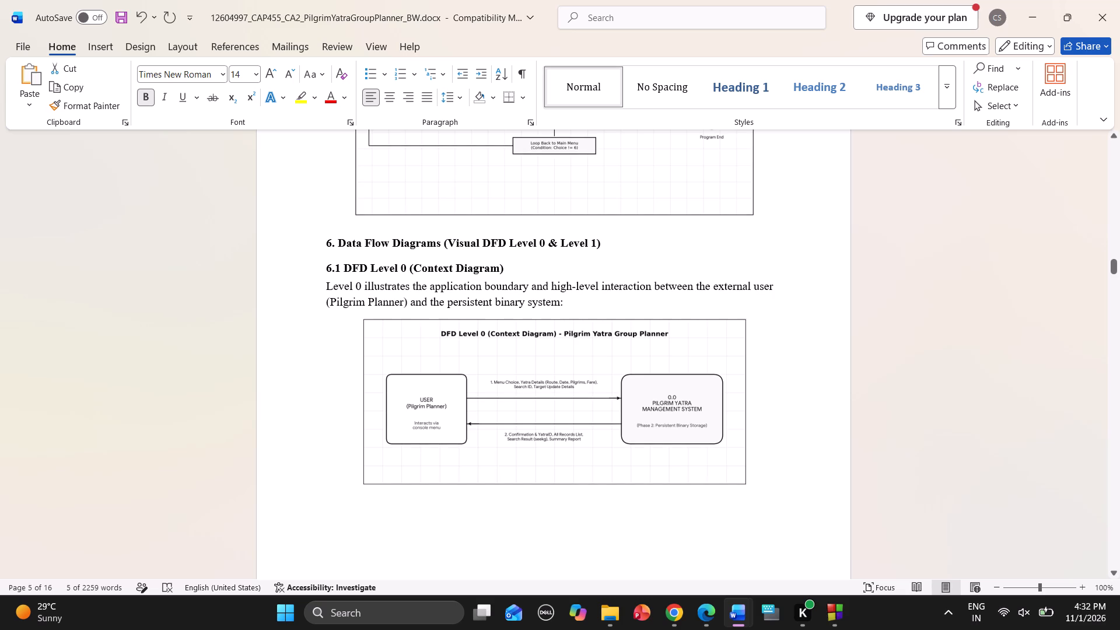
left_click_drag(506, 269, 332, 237)
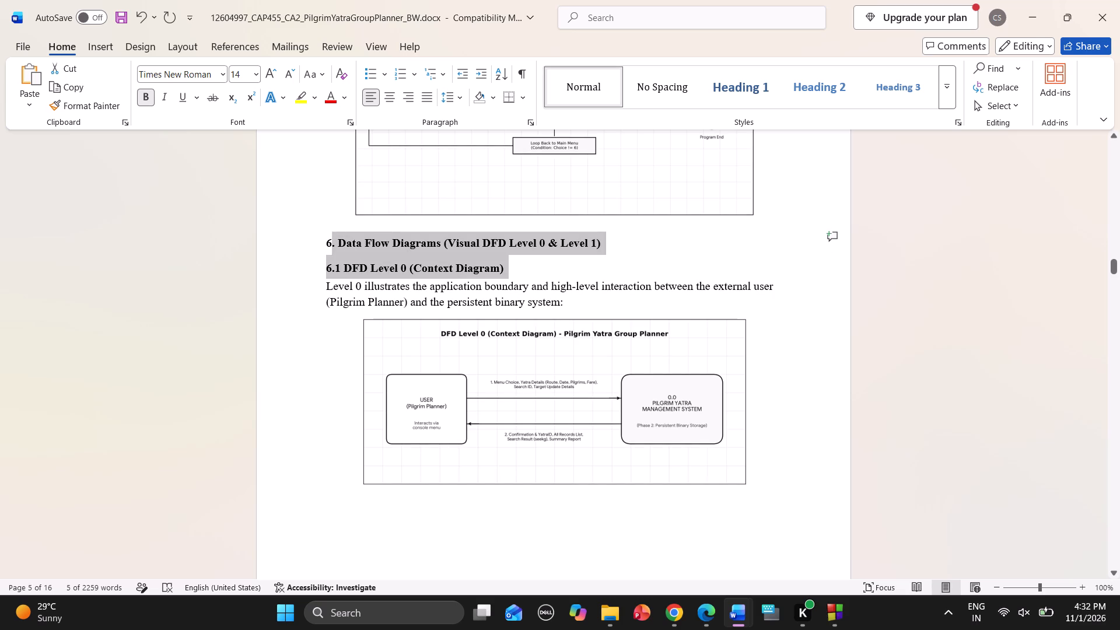
left_click_drag(332, 237, 326, 237)
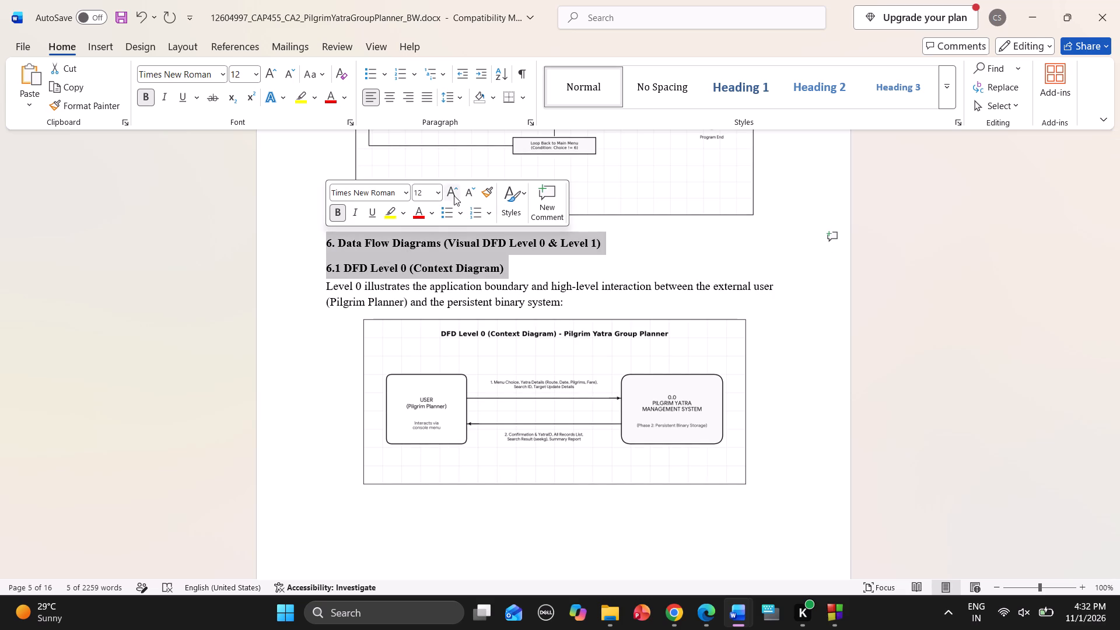
left_click(454, 194)
left_click(534, 270)
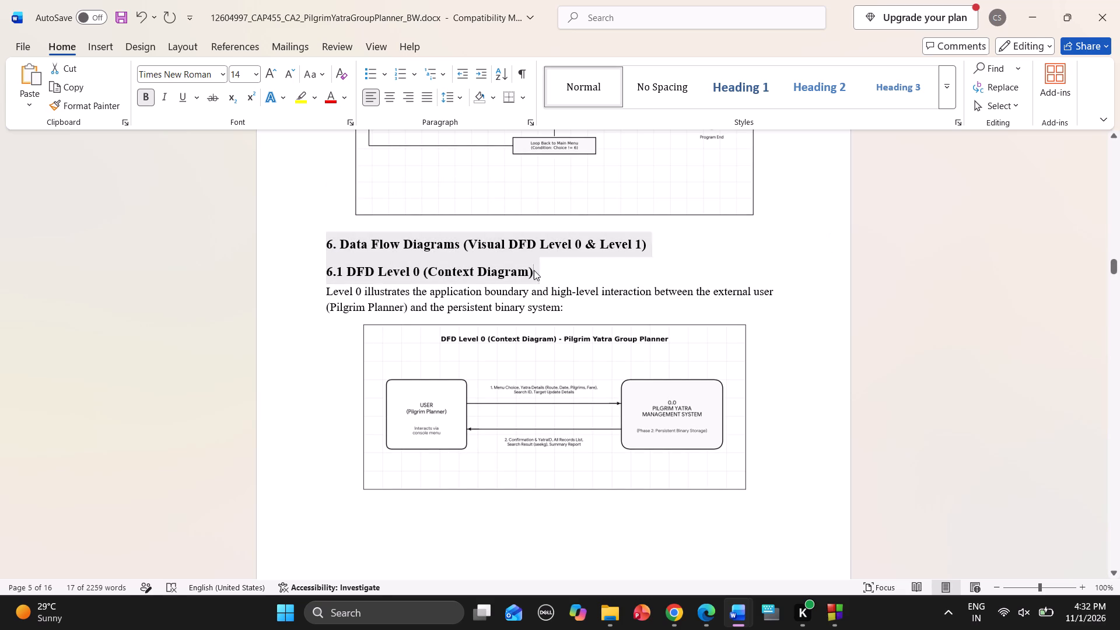
left_click_drag(534, 270, 320, 279)
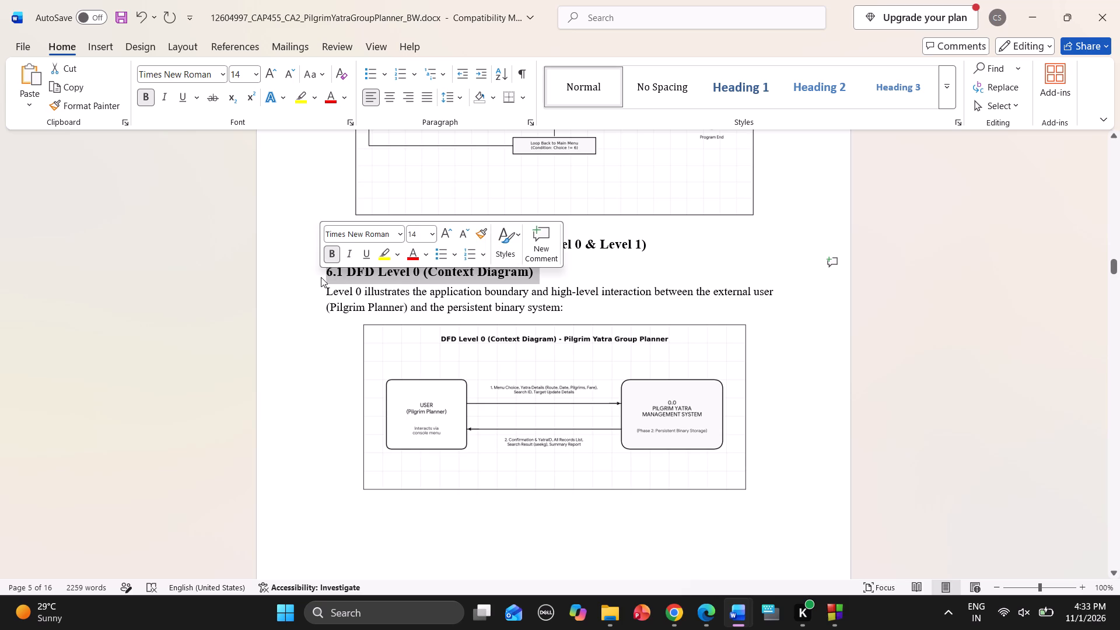
left_click(466, 230)
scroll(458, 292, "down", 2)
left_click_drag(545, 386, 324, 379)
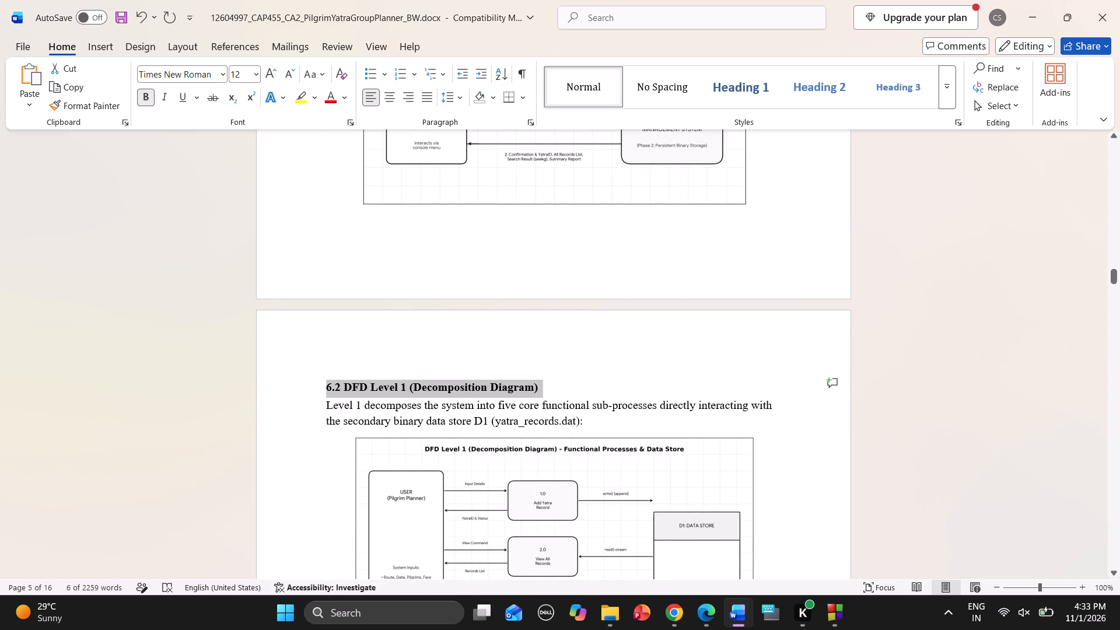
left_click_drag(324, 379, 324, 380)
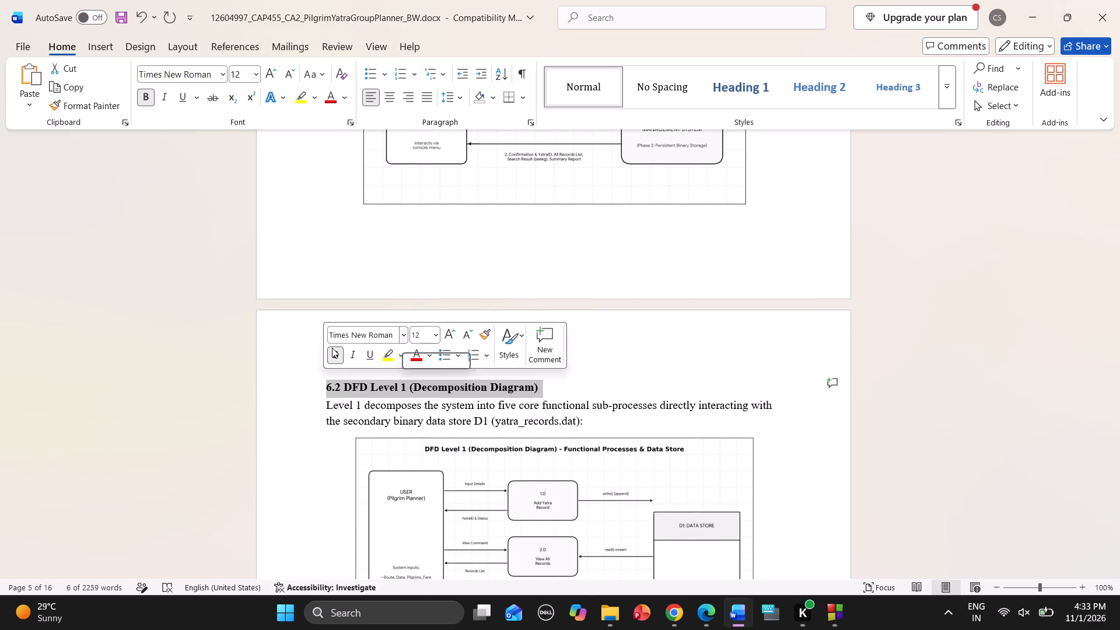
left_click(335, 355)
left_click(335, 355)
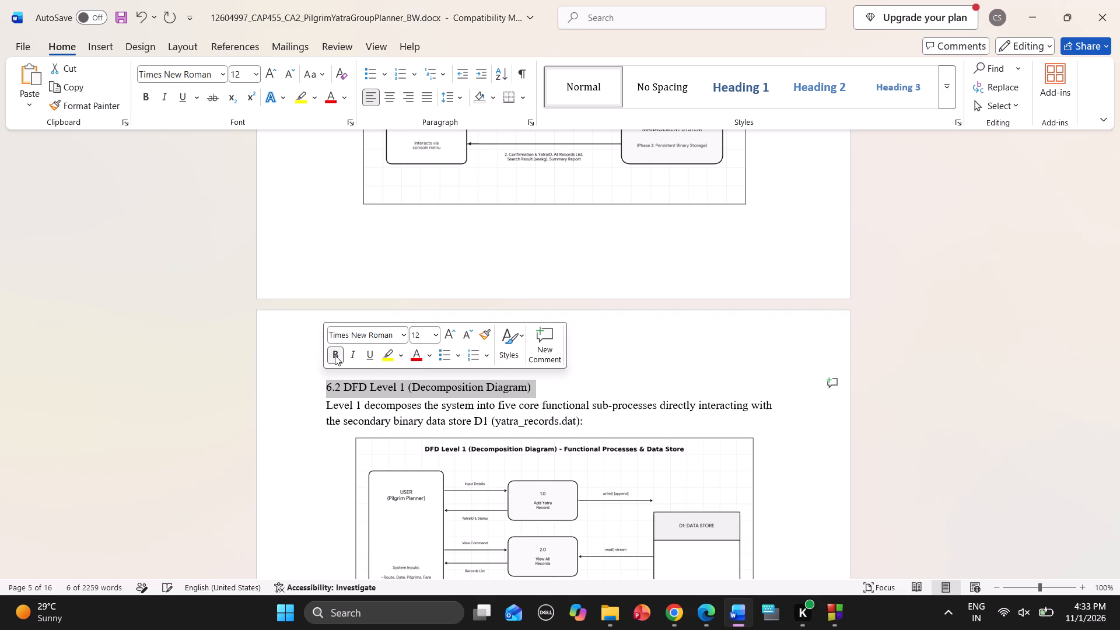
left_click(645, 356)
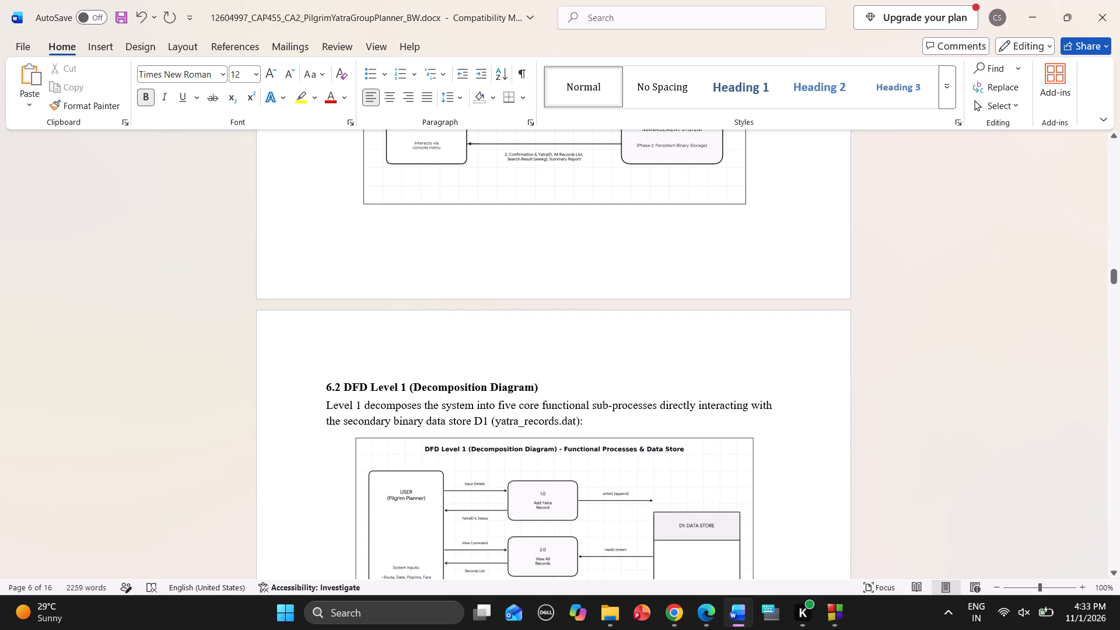
Examine the DFD Level 1 diagram and the start of the Complete C++ Source Code section, ending at 120% zoom.
scroll(645, 356, "down", 1)
scroll(633, 328, "up", 3, "ctrl")
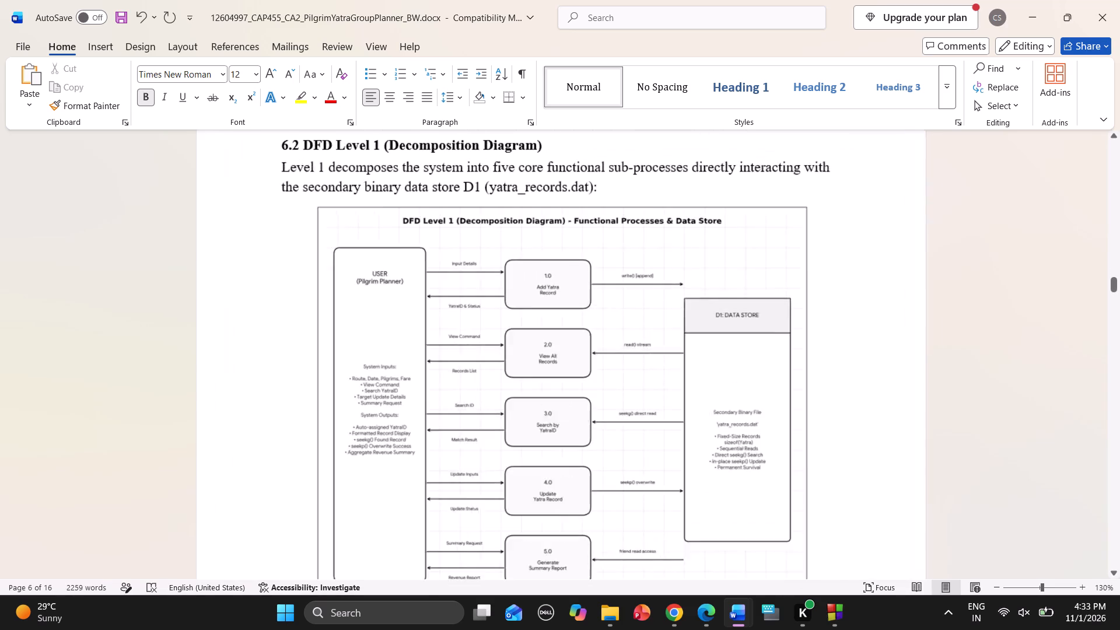
scroll(633, 328, "up", 2, "ctrl")
scroll(633, 328, "down", 2, "ctrl")
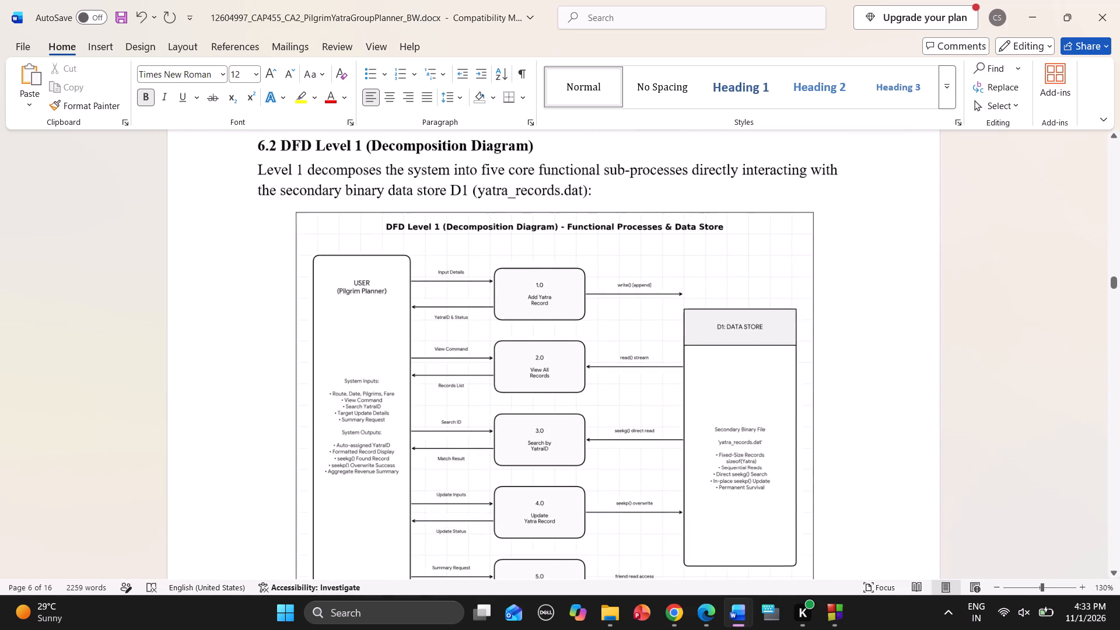
scroll(633, 328, "down", 1, "ctrl")
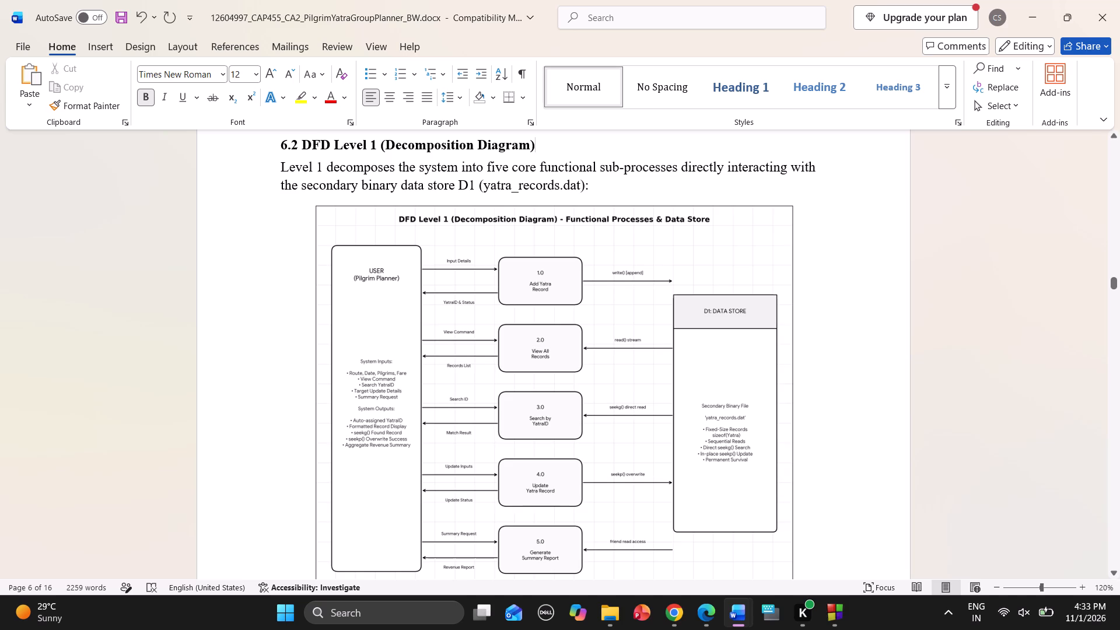
scroll(633, 371, "up", 6, "ctrl")
scroll(633, 371, "down", 3, "ctrl")
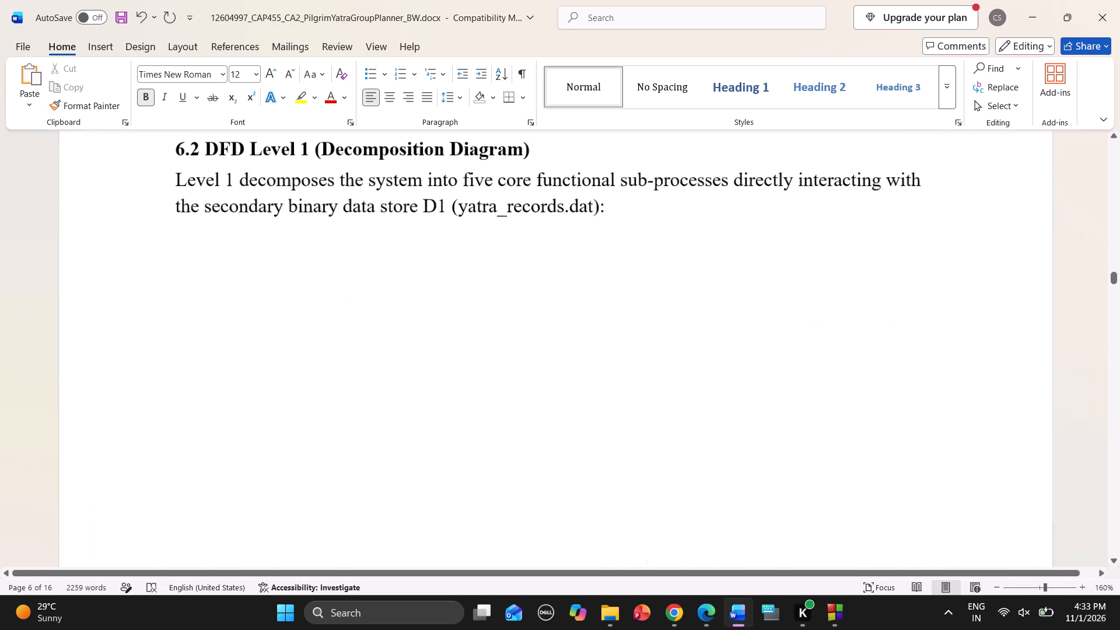
scroll(633, 371, "down", 6, "ctrl")
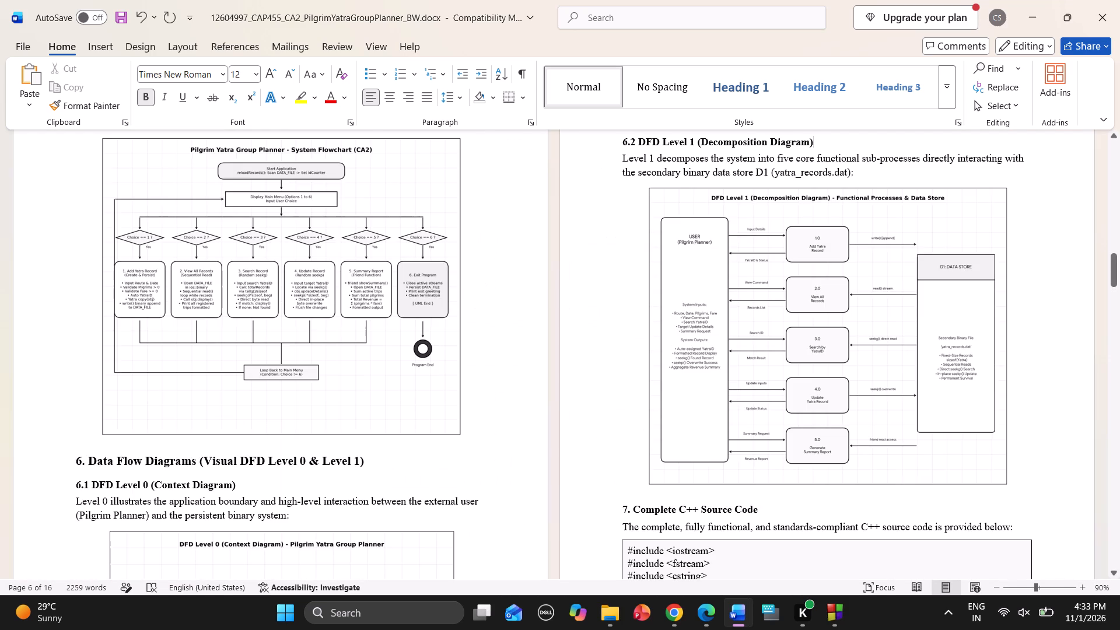
scroll(594, 395, "up", 3, "ctrl")
scroll(594, 395, "down", 2)
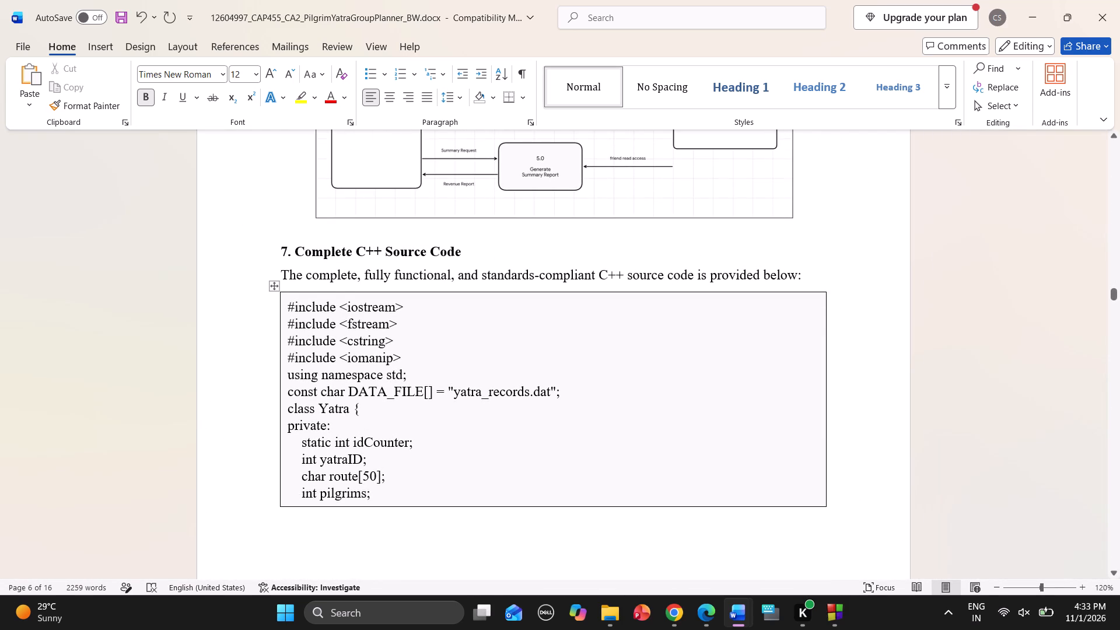
Examine the C++ source code listing in section 7 through to the start of the test cases section.
scroll(394, 488, "down", 2, "ctrl")
left_click_drag(413, 446, 332, 284)
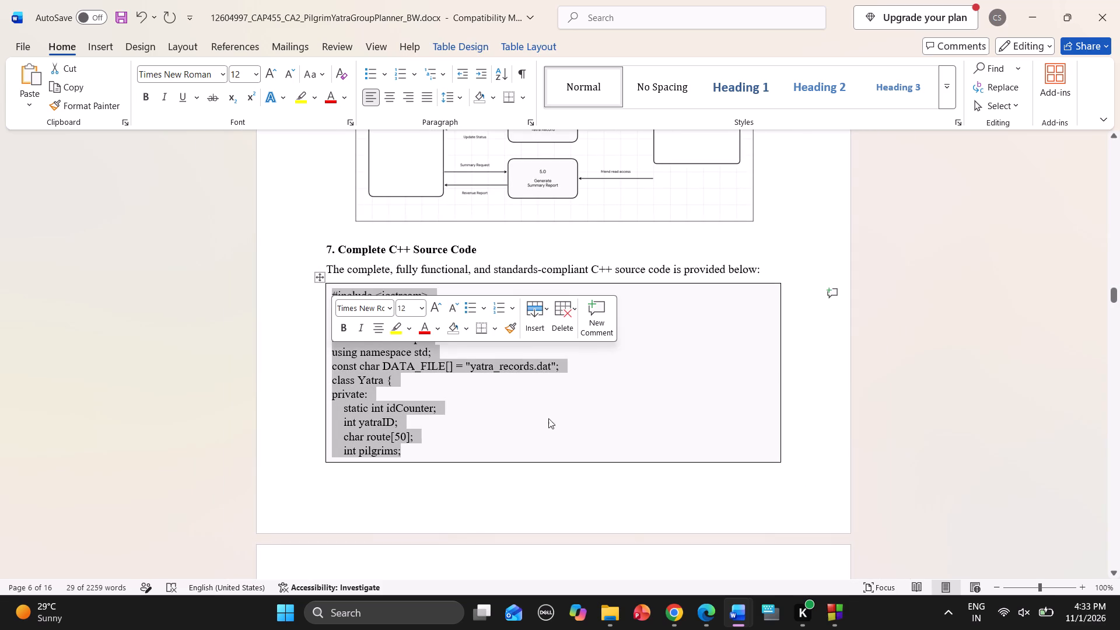
left_click(563, 429)
scroll(485, 360, "down", 4)
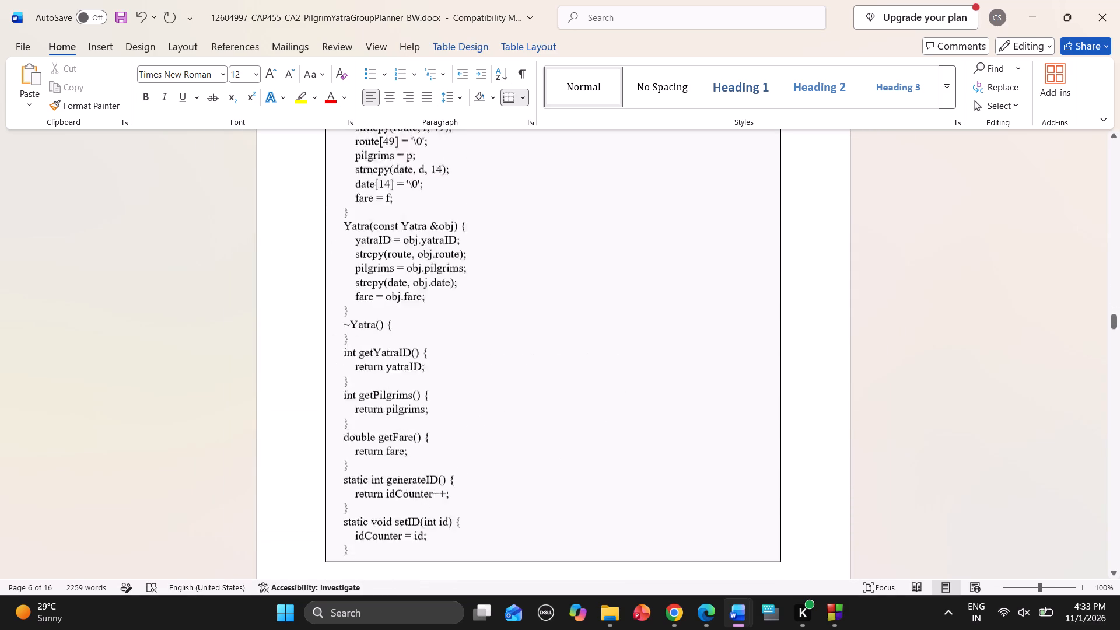
scroll(485, 360, "down", 5)
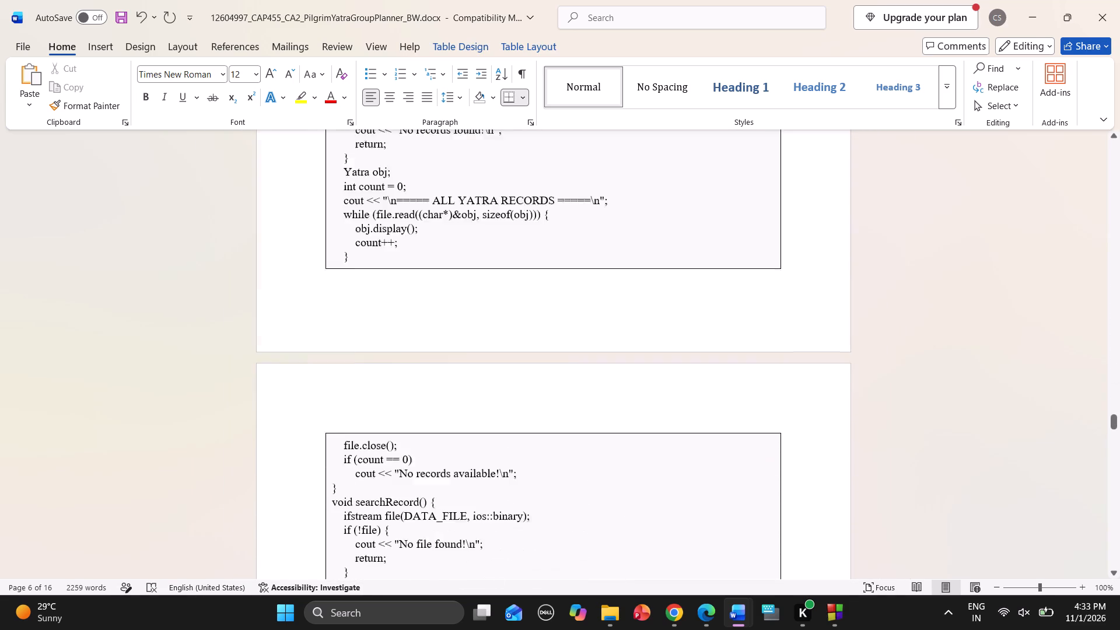
scroll(485, 360, "down", 6)
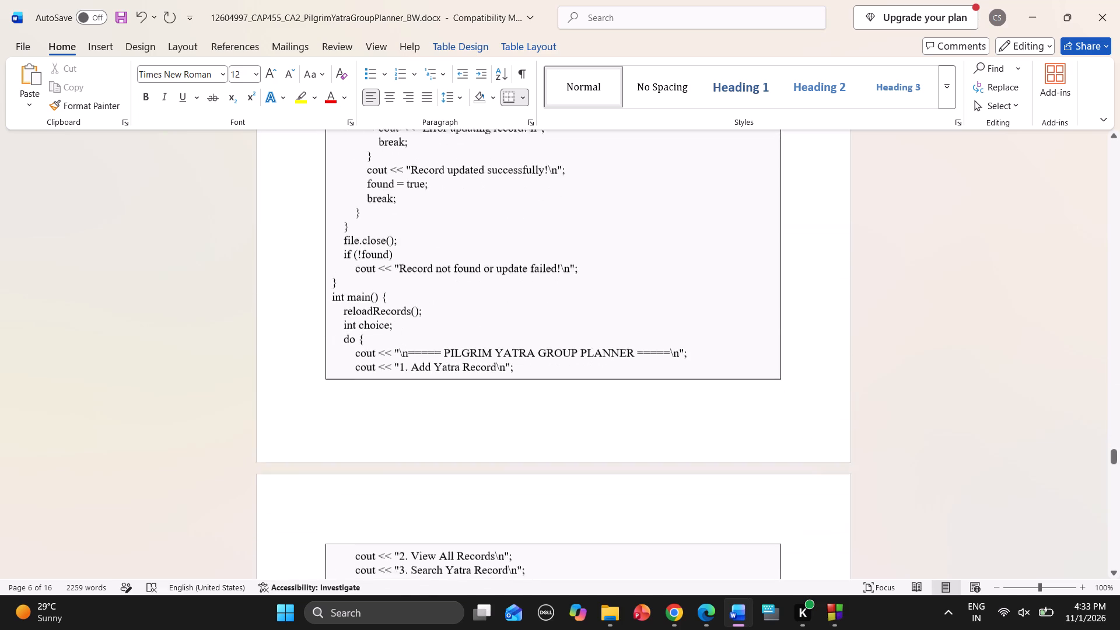
scroll(485, 360, "down", 4)
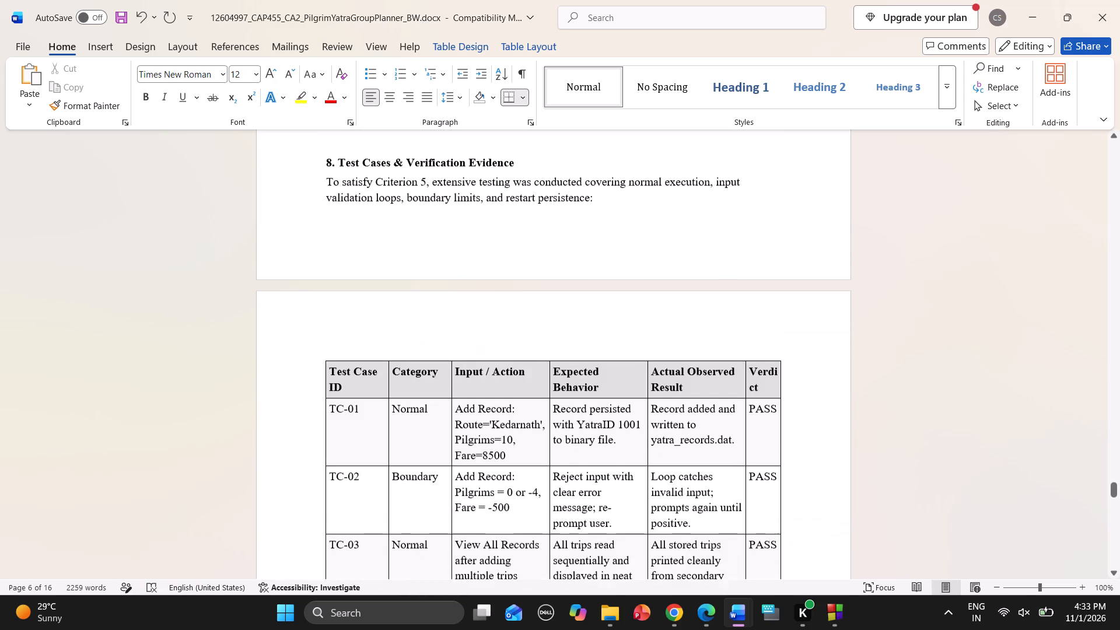
Set the "8. Test Cases & Verification Evidence" heading to font size 14.
scroll(340, 235, "up", 1)
left_click_drag(539, 366, 311, 373)
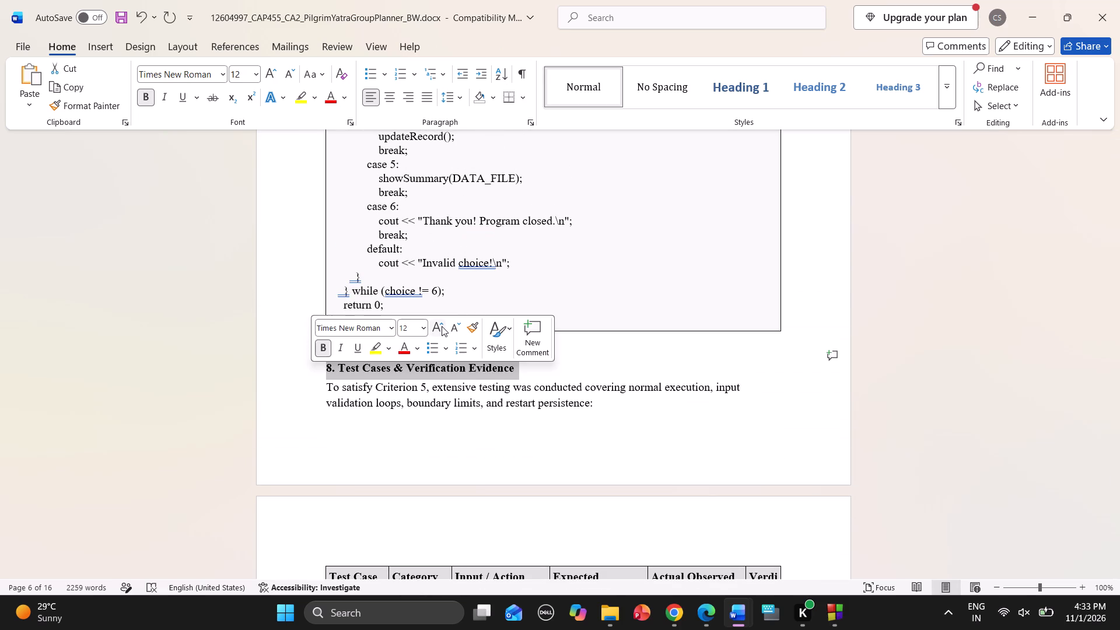
left_click(442, 326)
left_click(575, 479)
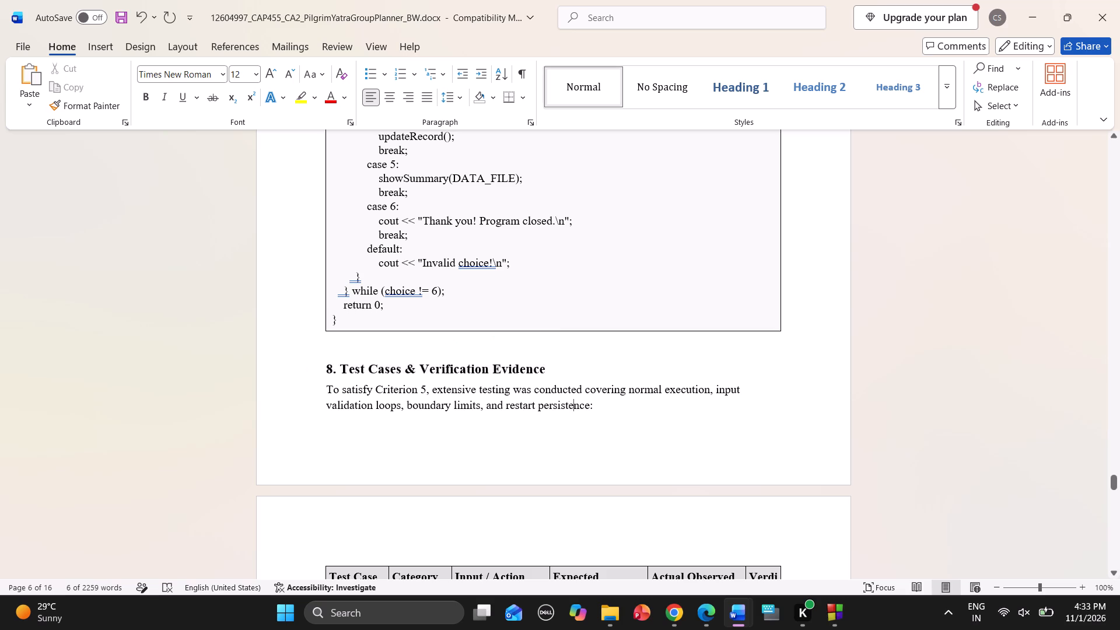
Delete "Sample Terminal Execution" from the section 9 heading so it reads "9. Output".
scroll(575, 479, "down", 4)
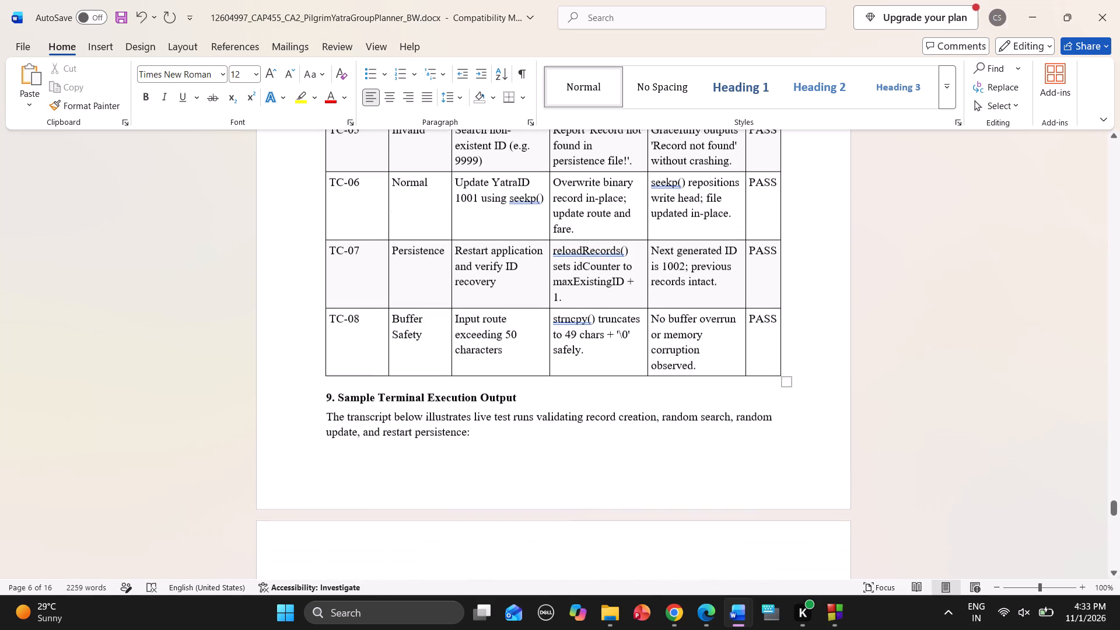
scroll(575, 479, "down", 1)
scroll(496, 387, "down", 2)
right_click(496, 387)
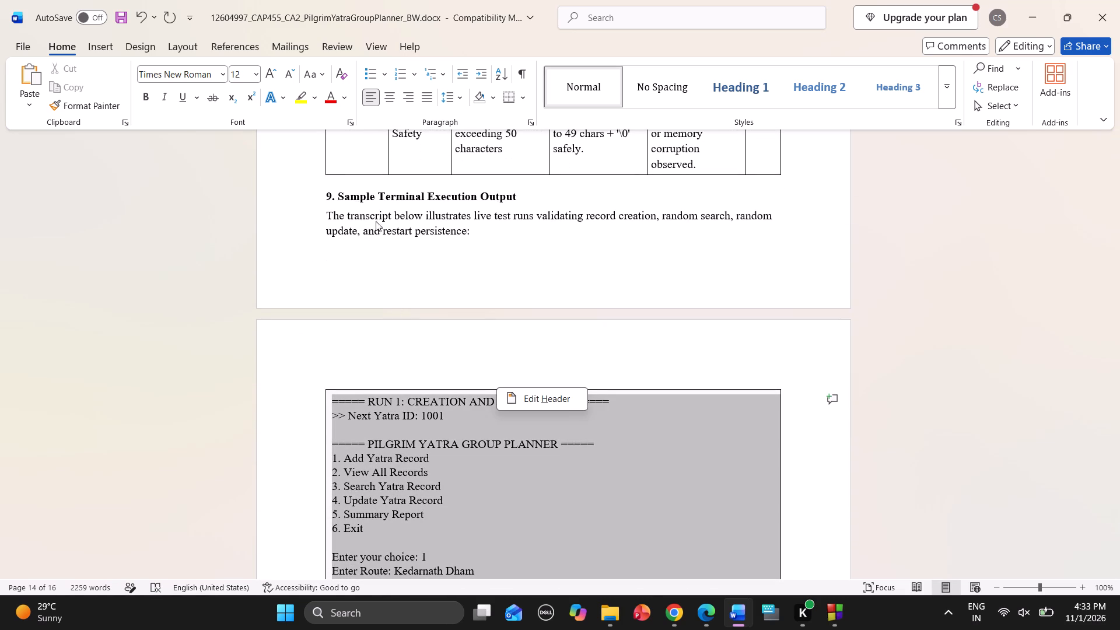
left_click(480, 191)
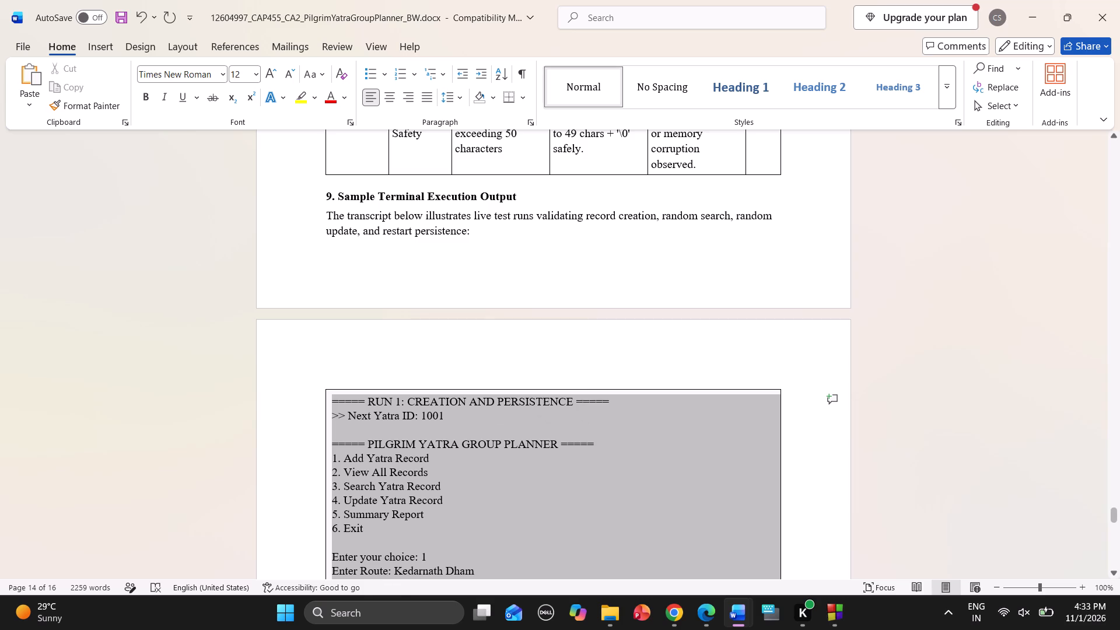
left_click_drag(475, 197, 335, 205)
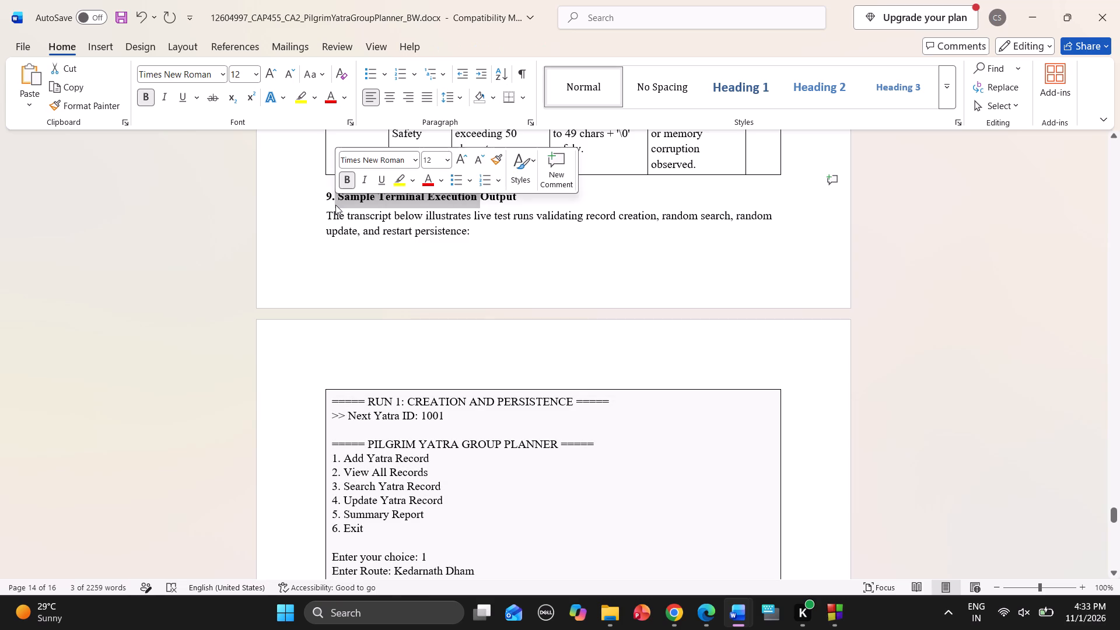
key("BackSpace")
Set the ". Output" text of the section 9 heading to font size 14.
left_click_drag(377, 194, 366, 194)
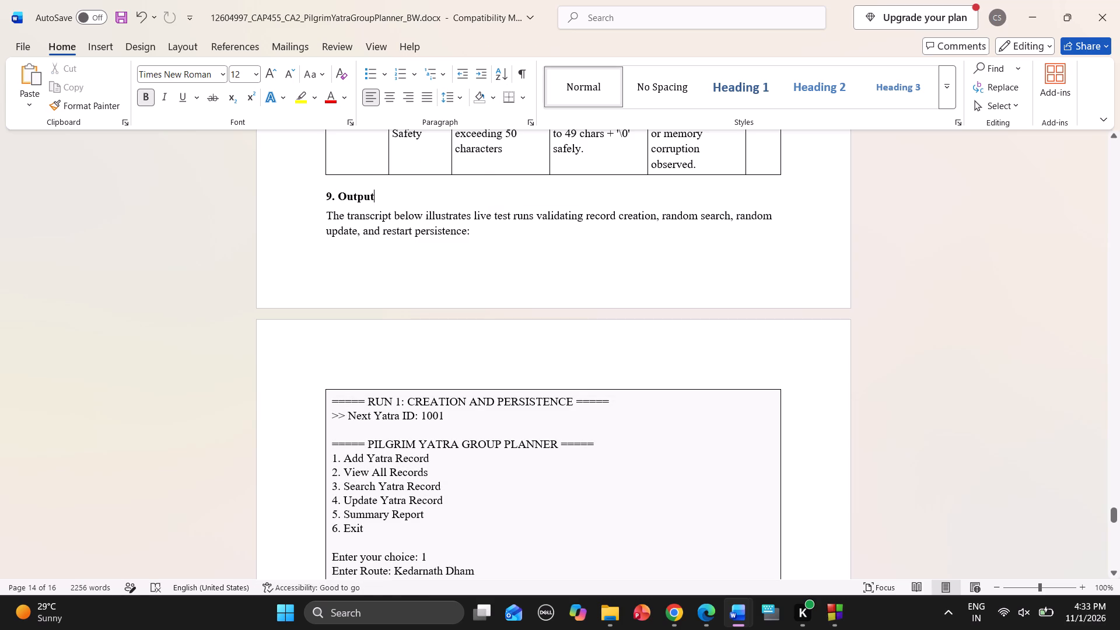
left_click_drag(366, 194, 332, 196)
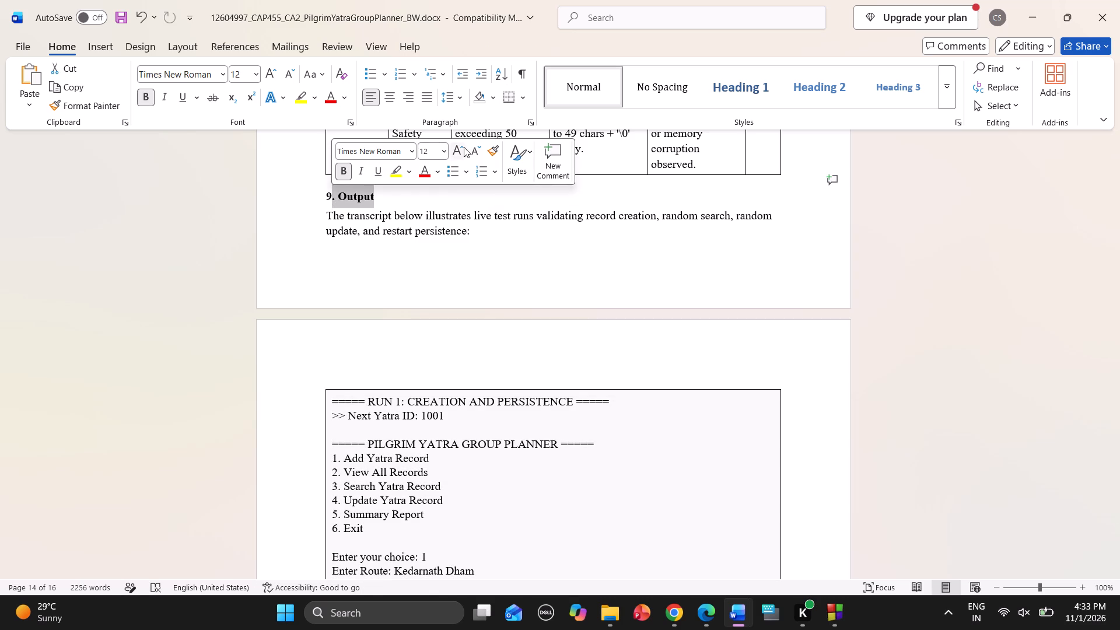
left_click(464, 147)
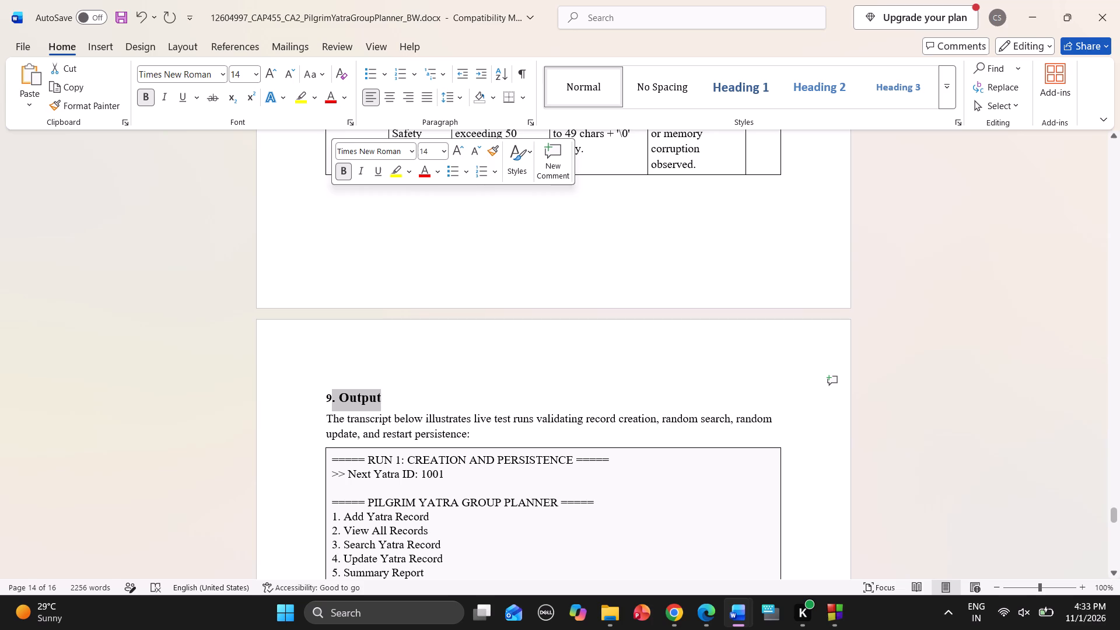
Delete the introductory sentence about the live test run transcript beneath the "9. Output" heading.
scroll(440, 424, "down", 1)
left_click_drag(478, 397, 336, 381)
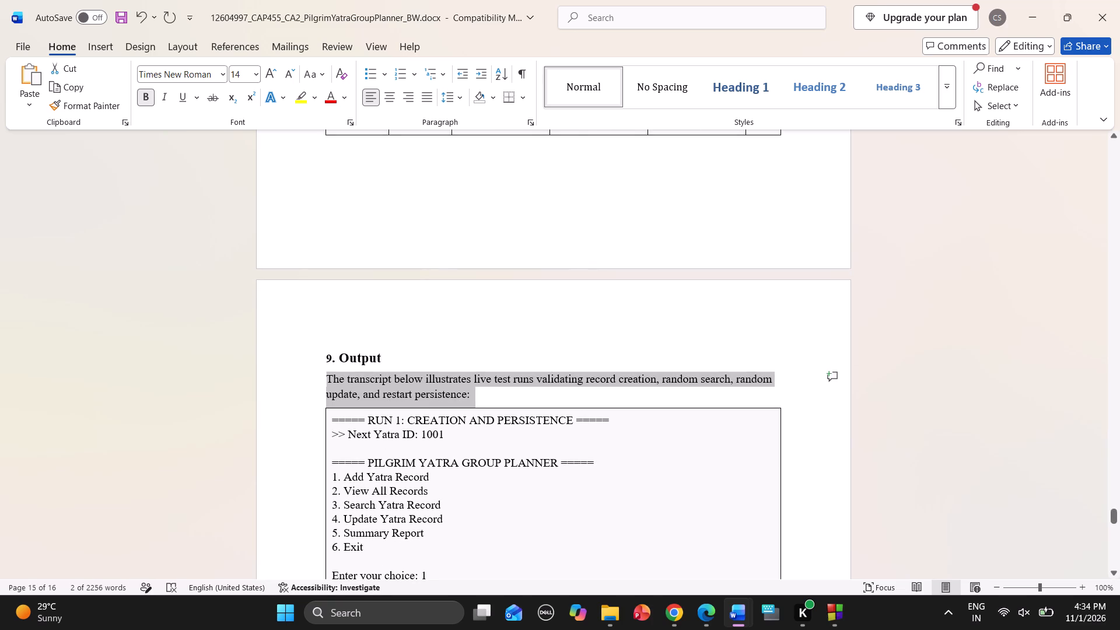
left_click_drag(336, 381, 328, 380)
key("BackSpace")
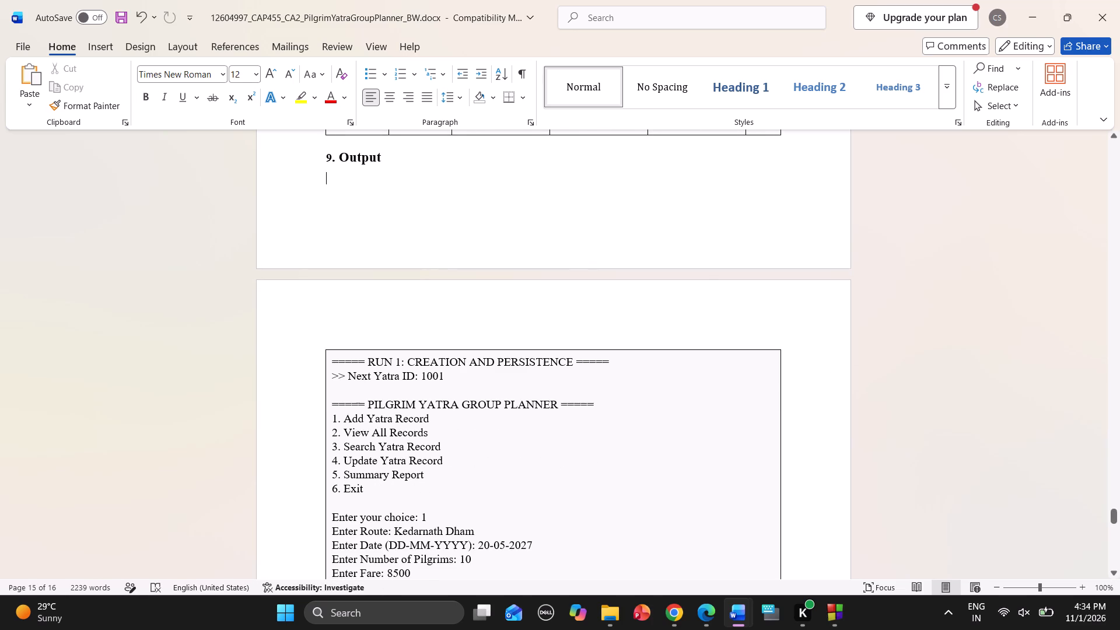
Delete the boxed sample terminal transcript between the "9. Output" heading and the "10. Conclusion" section.
scroll(368, 358, "down", 1)
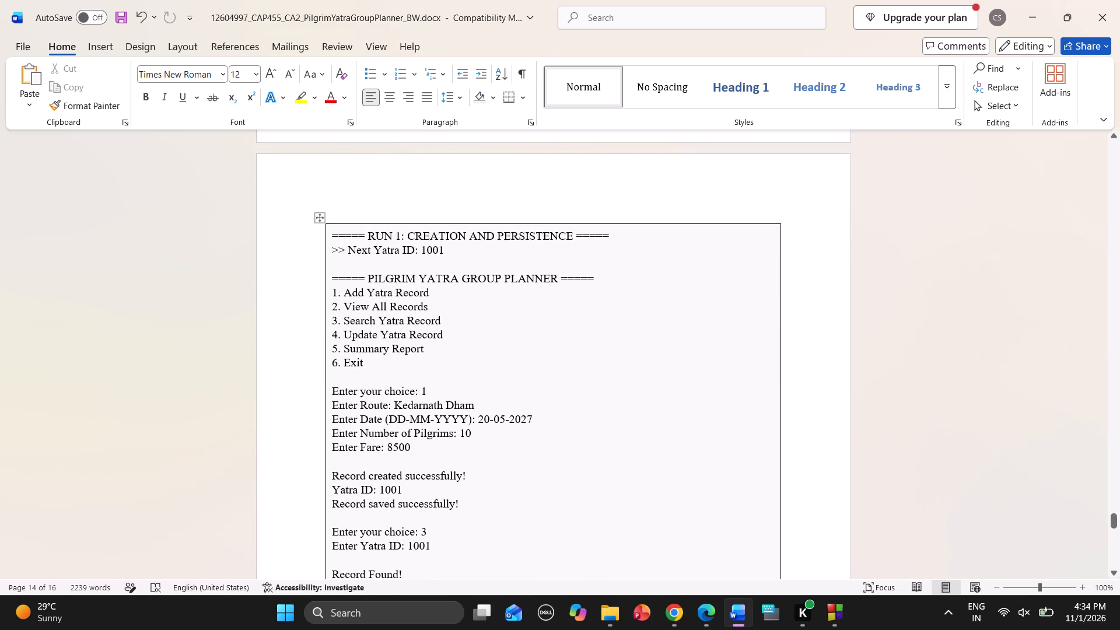
left_click(418, 346)
key("BackSpace")
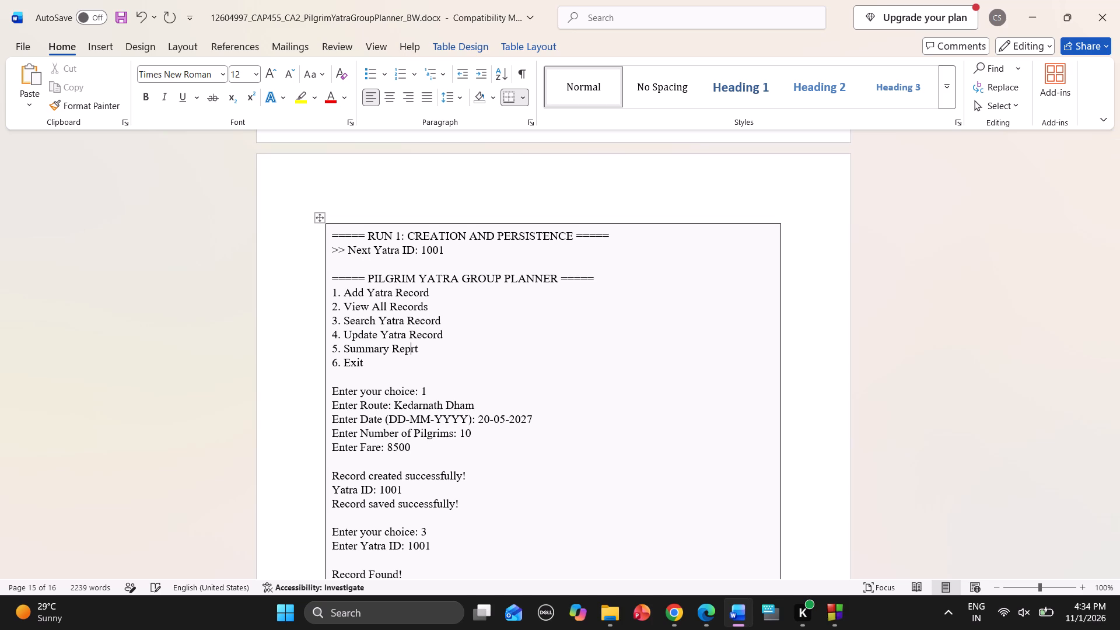
left_click(455, 367)
left_click_drag(820, 530, 573, 480)
key("BackSpace")
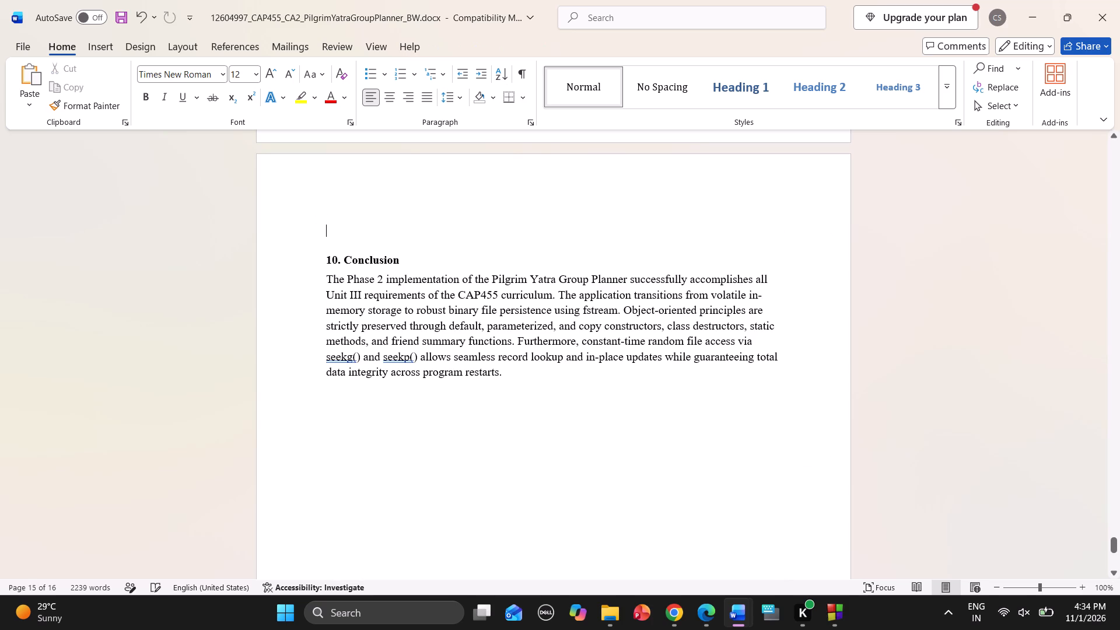
scroll(587, 450, "up", 1)
scroll(587, 450, "down", 1)
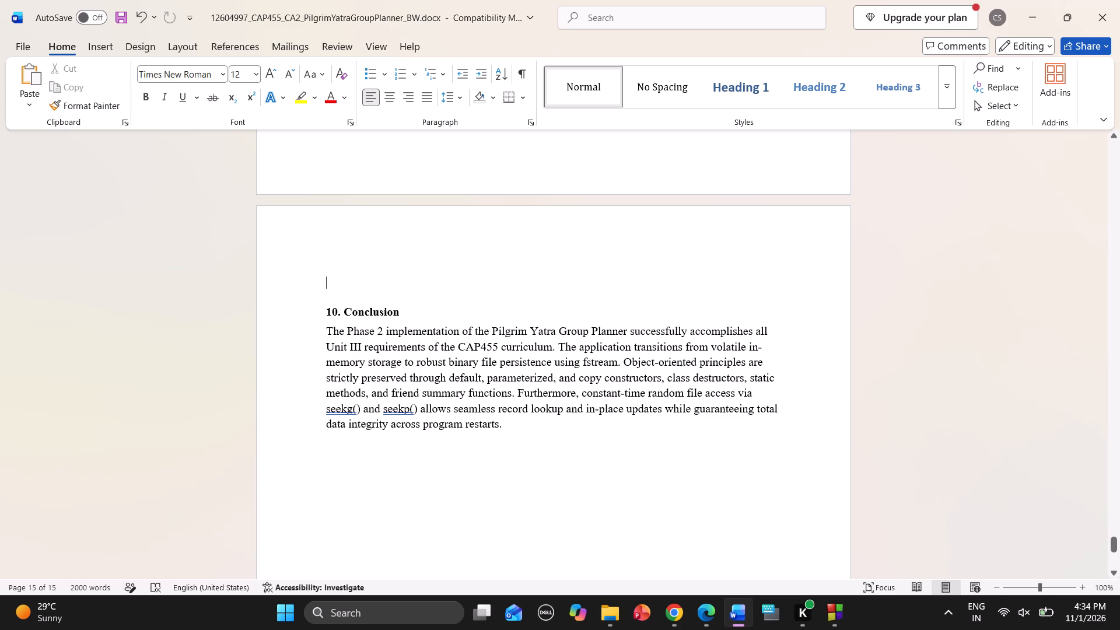
Examine the report again from the title page through section 1 to the Requirements & Compliance Matrix.
scroll(565, 372, "up", 20)
scroll(565, 372, "up", 12)
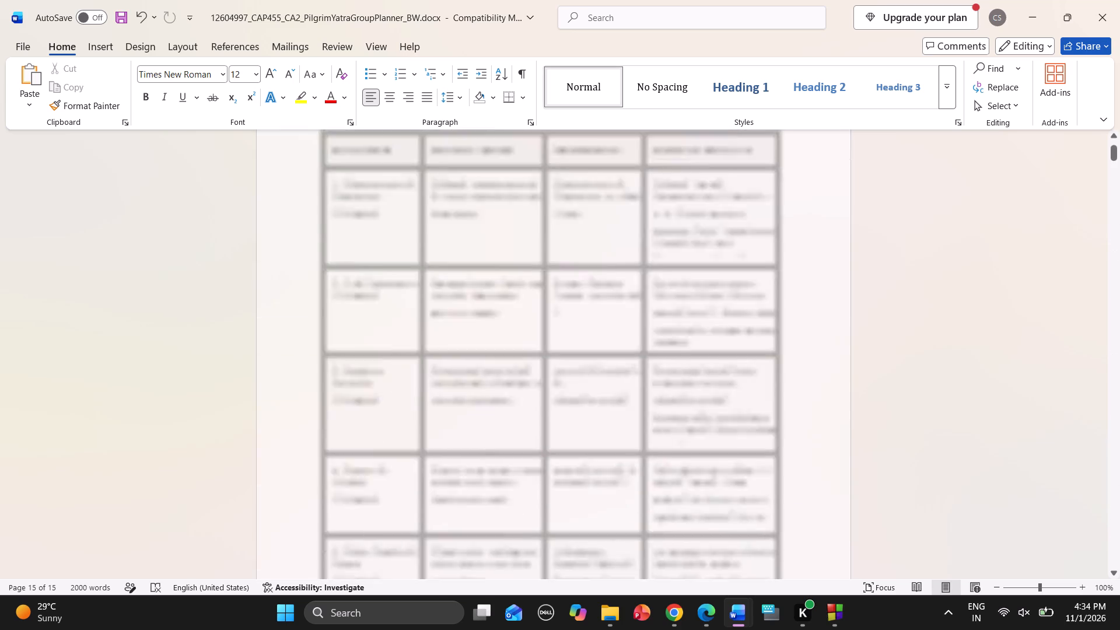
scroll(565, 372, "up", 20)
scroll(565, 372, "up", 13)
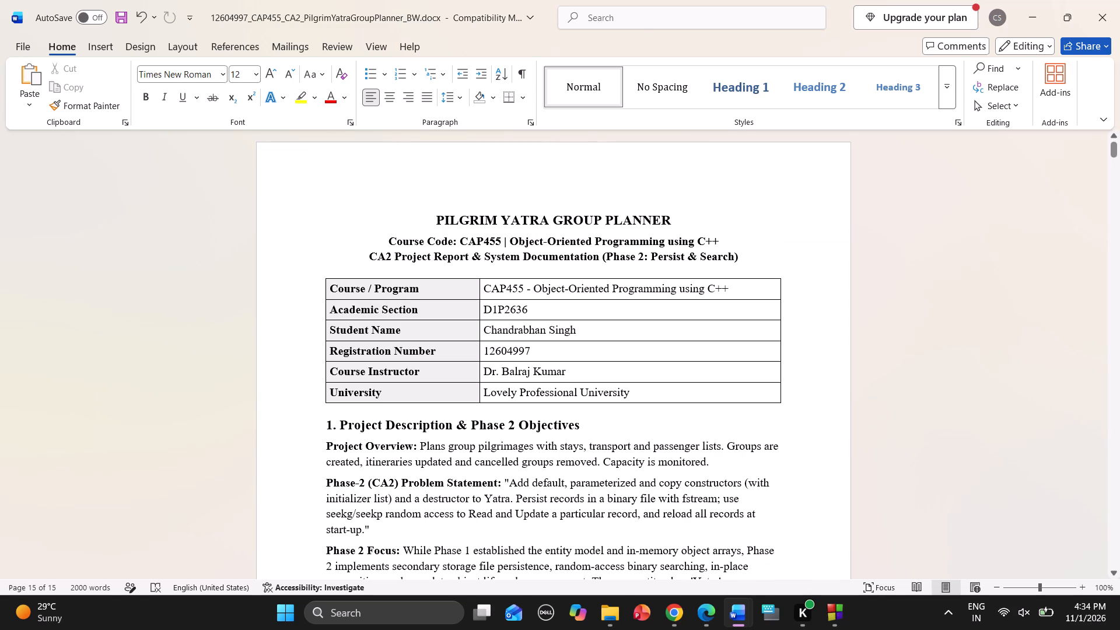
scroll(611, 385, "down", 3)
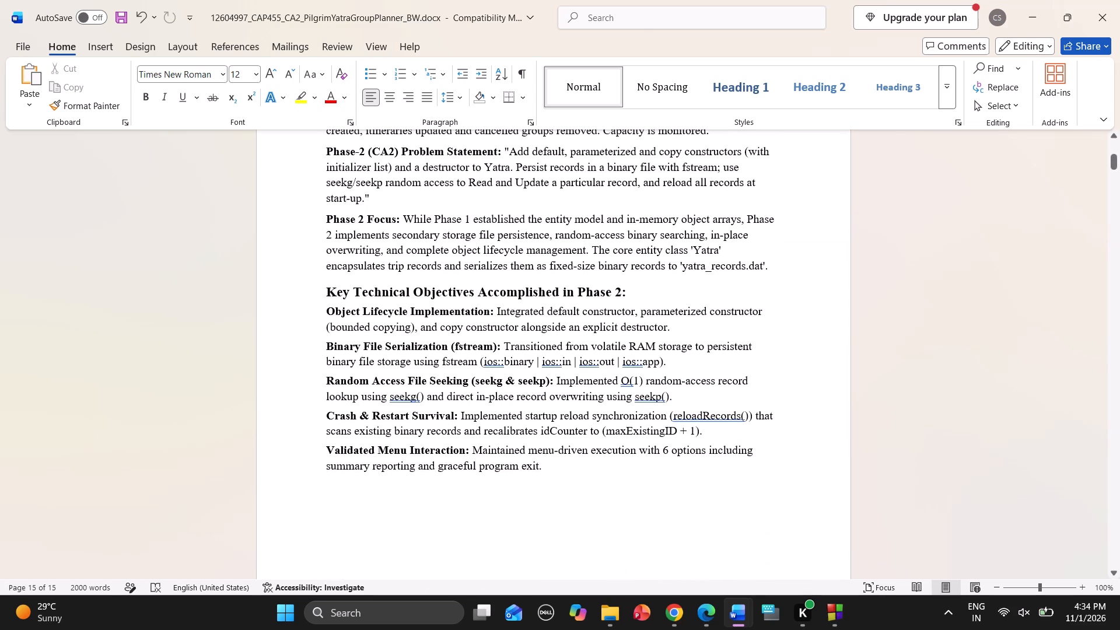
scroll(611, 385, "up", 1)
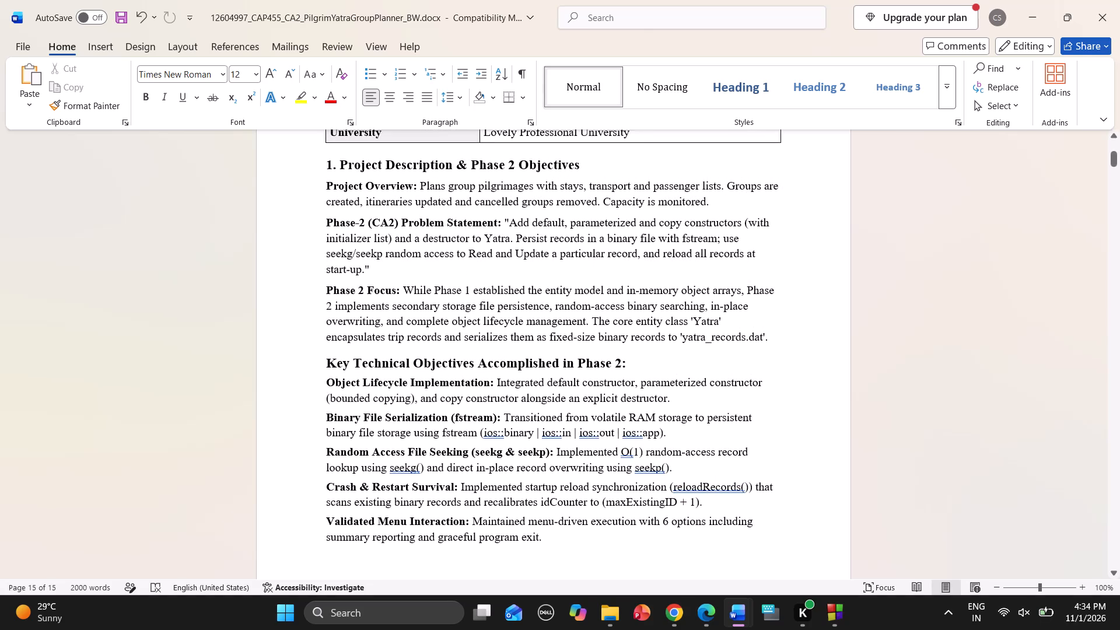
scroll(611, 385, "up", 1)
scroll(505, 339, "down", 1)
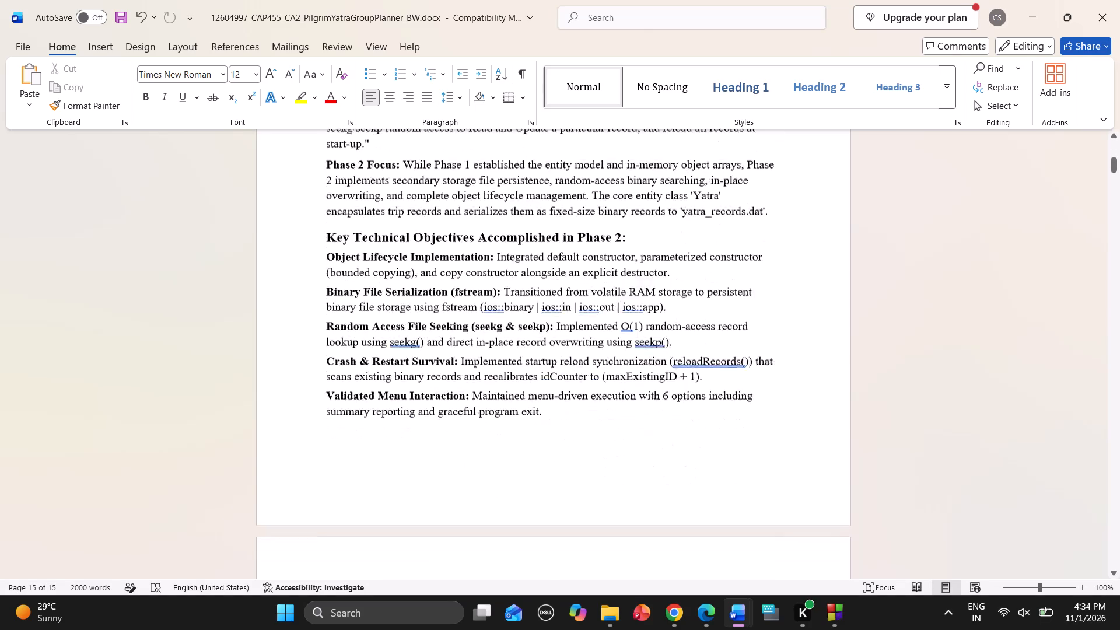
scroll(505, 339, "down", 3)
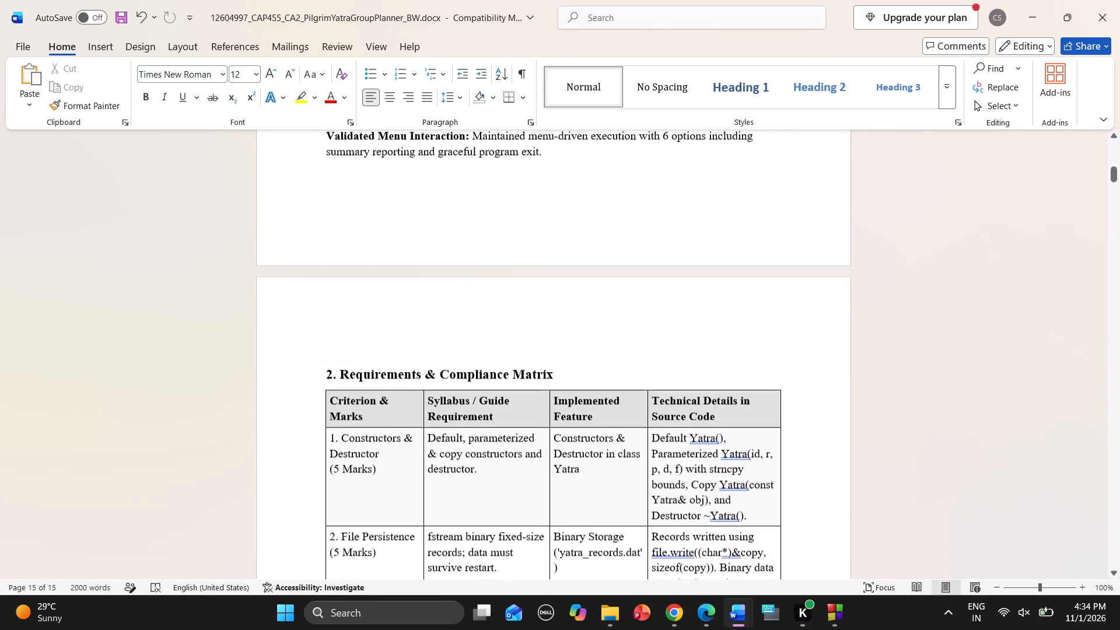
scroll(505, 339, "down", 2)
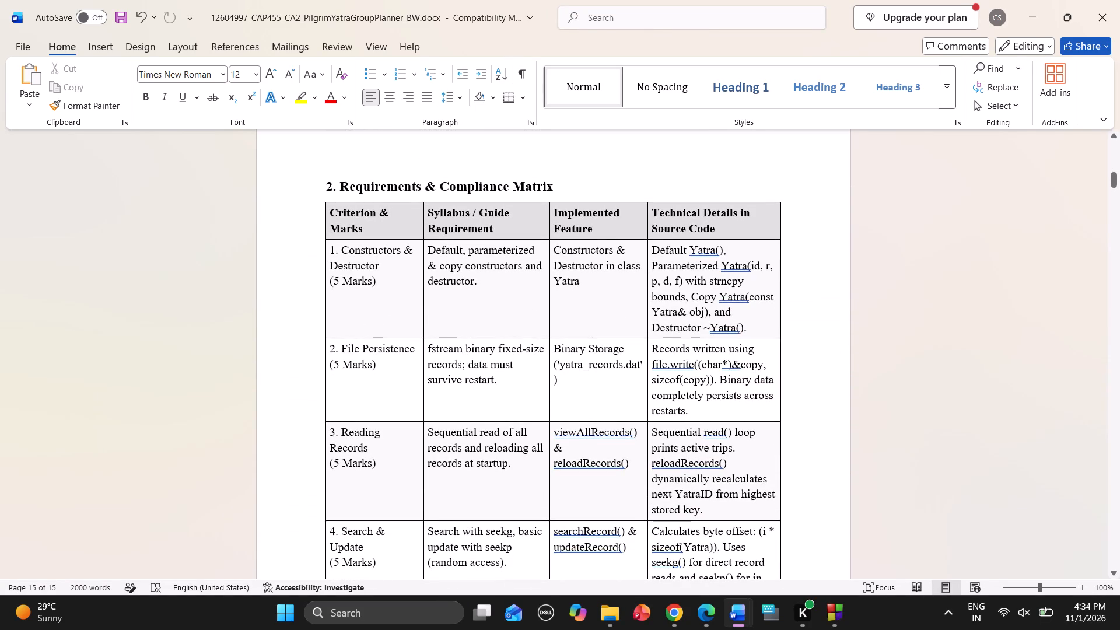
Delete "(5 Marks)" from the "1. Constructors & Destructor" row of the Requirements & Compliance Matrix.
left_click(393, 281)
key("BackSpace")
key("BackSpace")
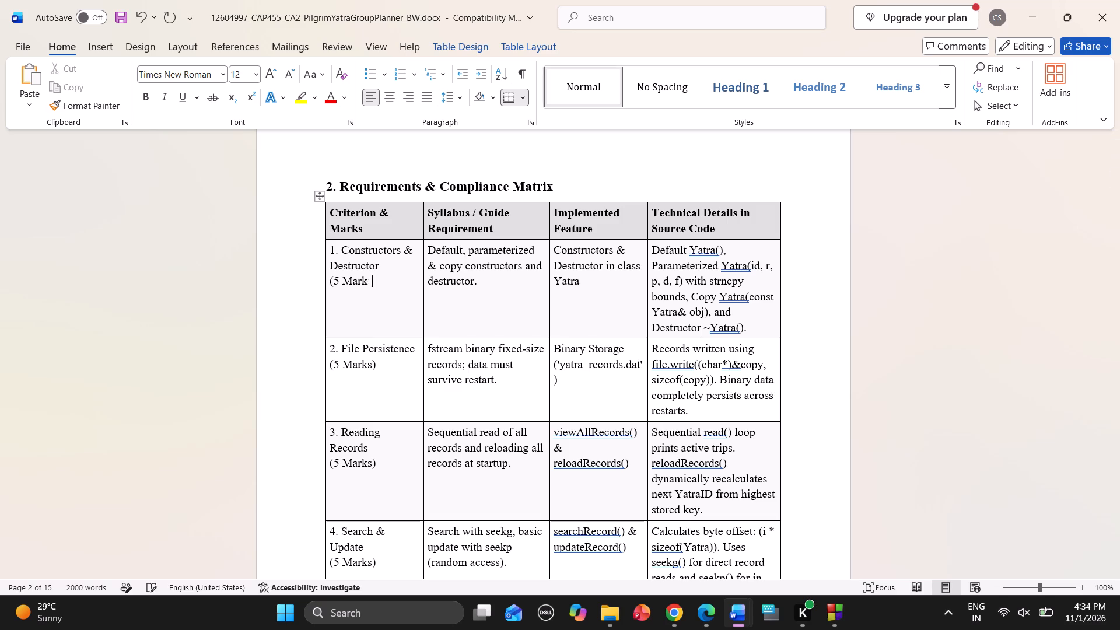
key("BackSpace")
key("BackSpace")
key("BackSpace")
key("BackSpace")
key("BackSpace")
key("BackSpace")
key("BackSpace")
Delete "(5 Marks)" from the "2. File Persistence" row of the Requirements & Compliance Matrix.
left_click(383, 369)
key("BackSpace")
key("BackSpace")
key("BackSpace")
key("BackSpace")
key("BackSpace")
key("BackSpace")
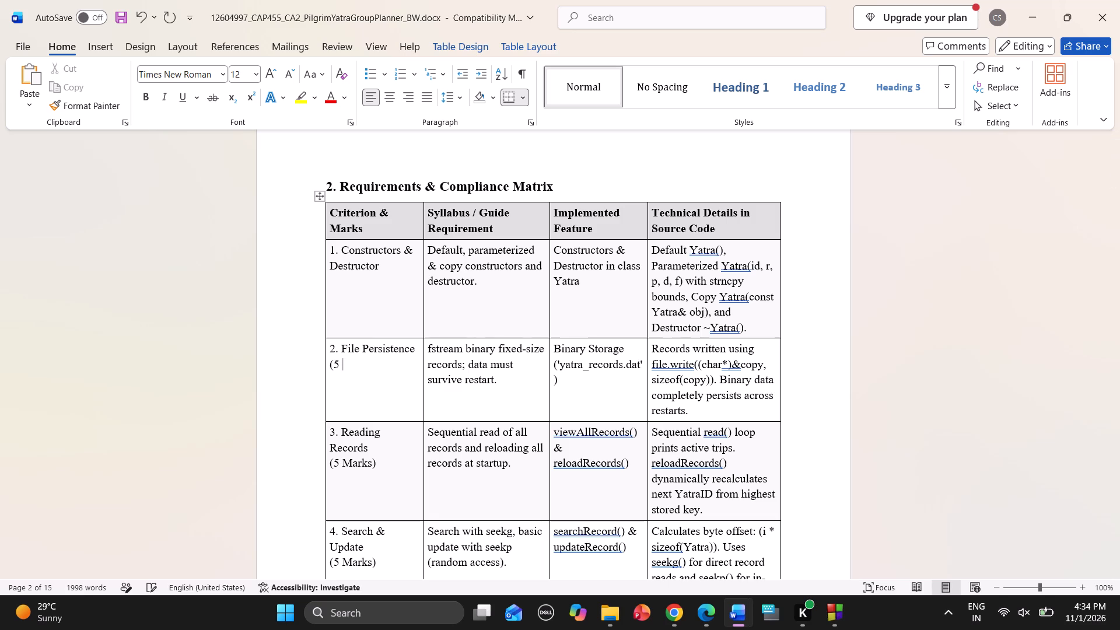
key("BackSpace")
key("BackSpace")
key("BackSpace")
Delete "(5 Marks)" from the "3. Reading Records" and "4. Search & Update" rows of the matrix.
scroll(383, 369, "down", 1)
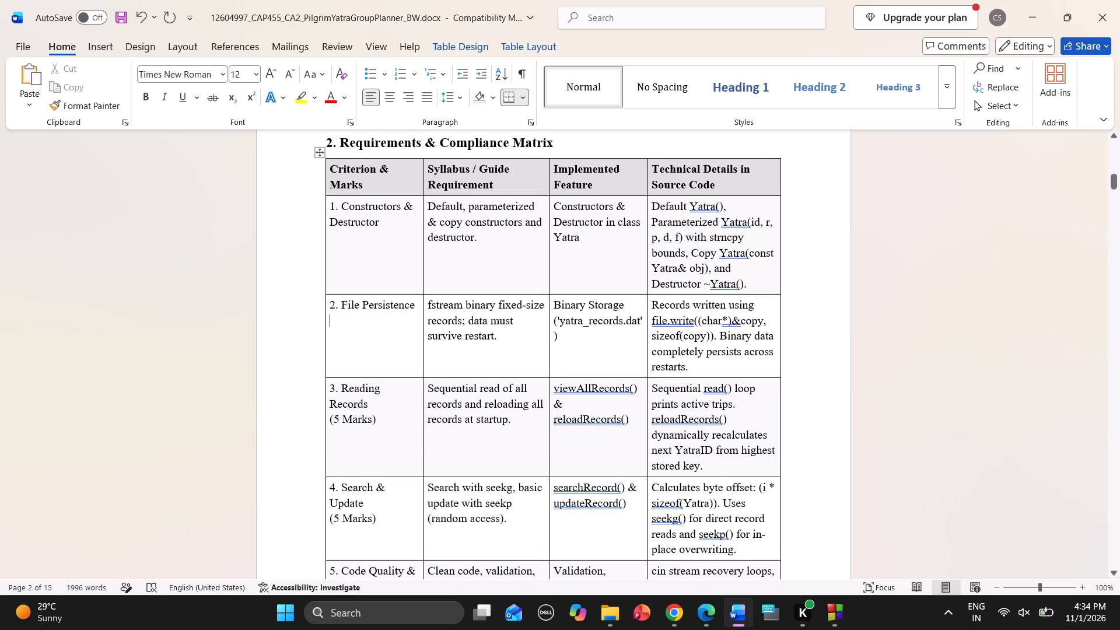
left_click(378, 418)
left_click_drag(378, 418, 306, 415)
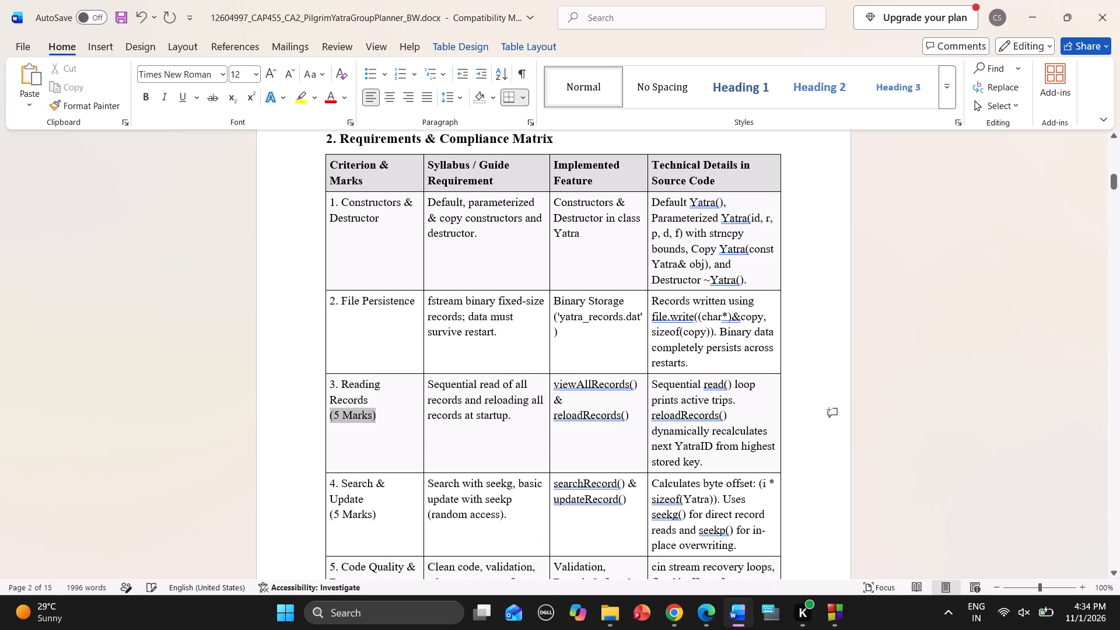
left_click_drag(306, 415, 306, 414)
key("BackSpace")
left_click_drag(383, 509, 329, 519)
key("BackSpace")
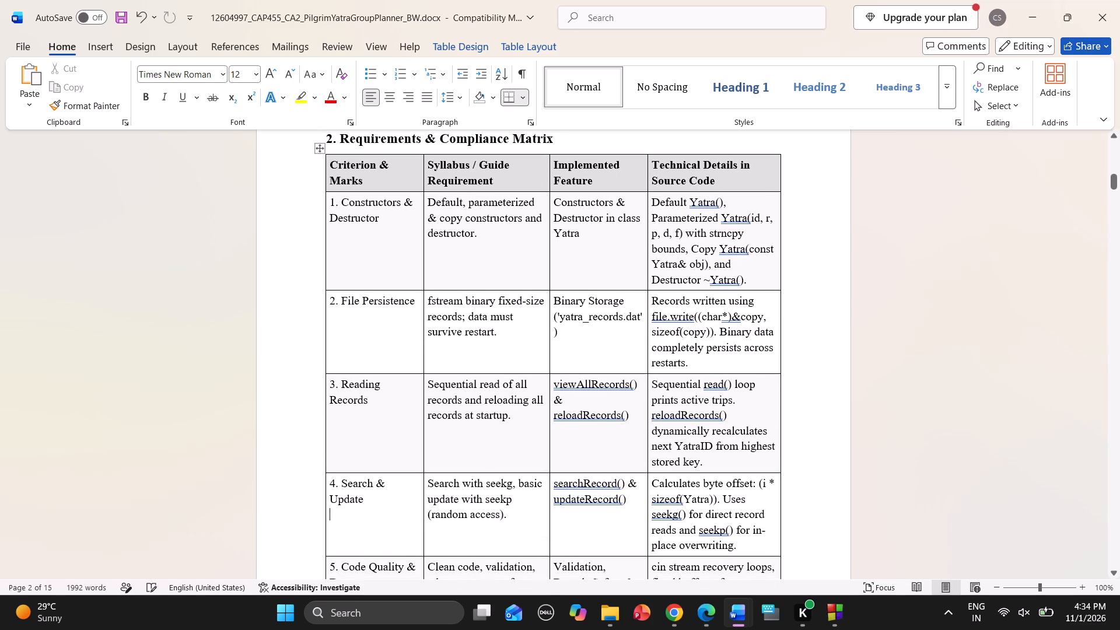
Delete "(5 Marks)" from the "5. Code Quality & Demo" row of the Requirements & Compliance Matrix.
scroll(357, 524, "down", 1)
left_click_drag(380, 353, 352, 355)
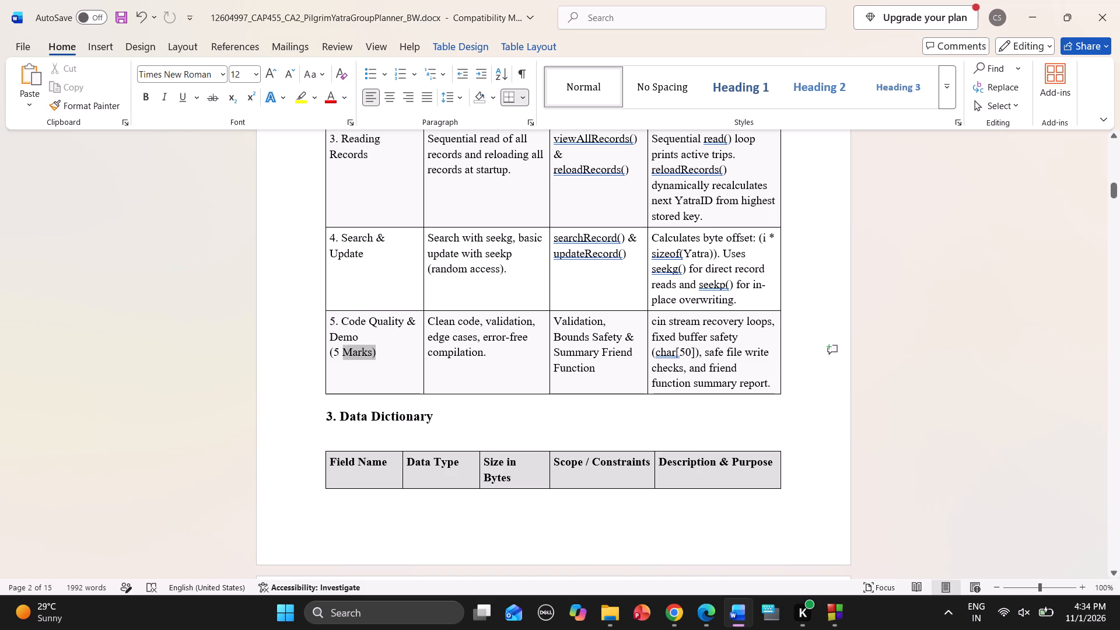
left_click_drag(352, 355, 331, 355)
key("BackSpace")
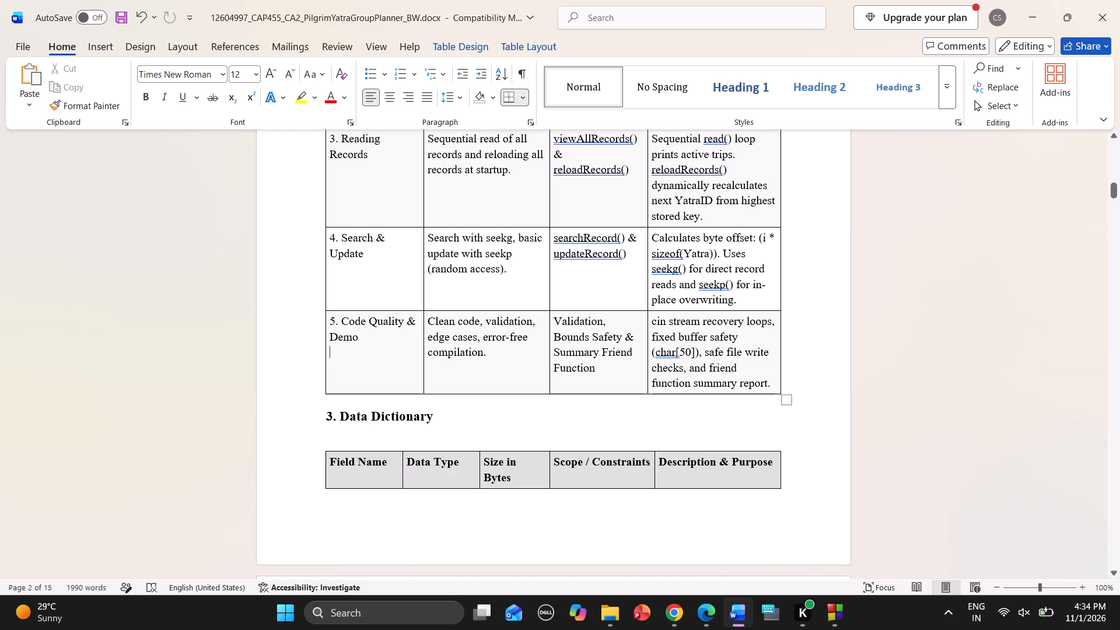
Examine the rest of the report from the Data Dictionary through the test case table to section 9, and return to section 1.
scroll(419, 376, "down", 1)
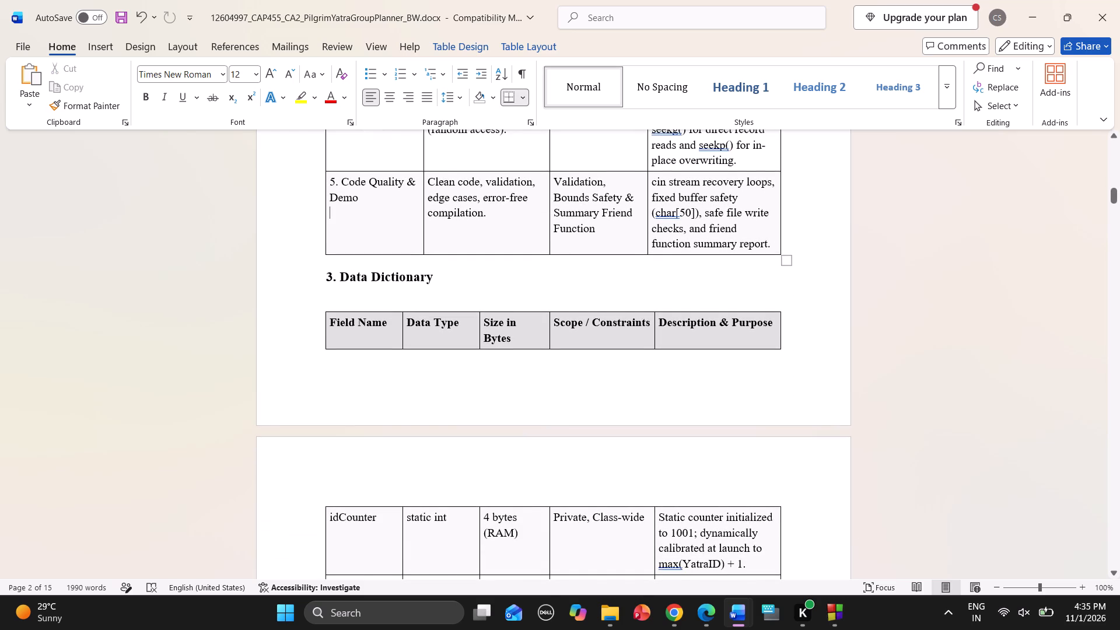
scroll(358, 290, "down", 2)
scroll(416, 336, "down", 1)
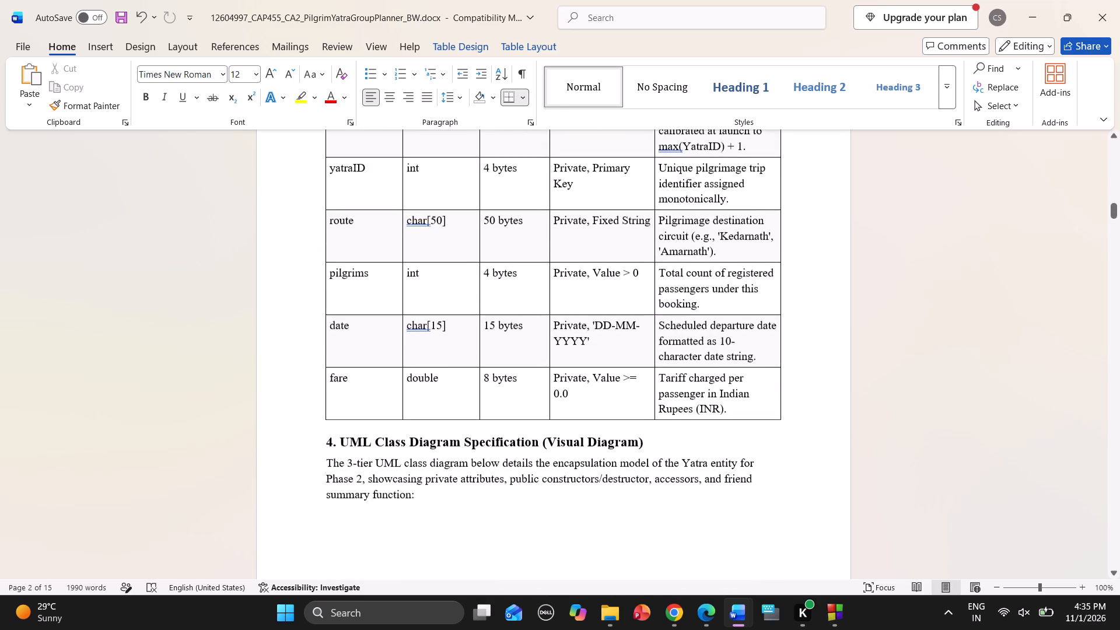
scroll(416, 336, "down", 5)
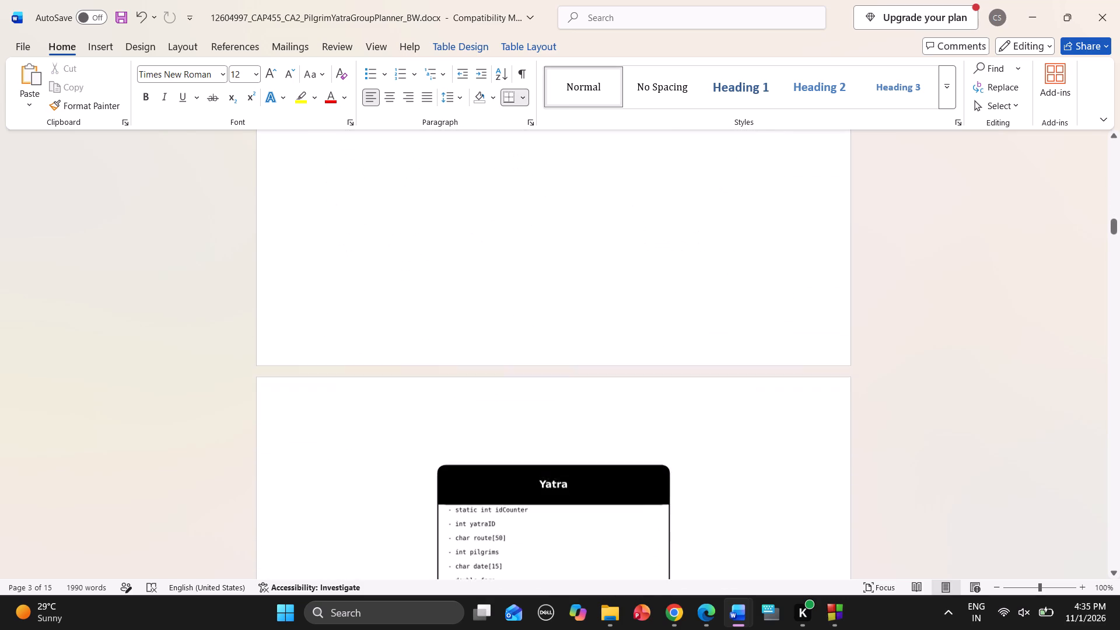
scroll(448, 339, "down", 10)
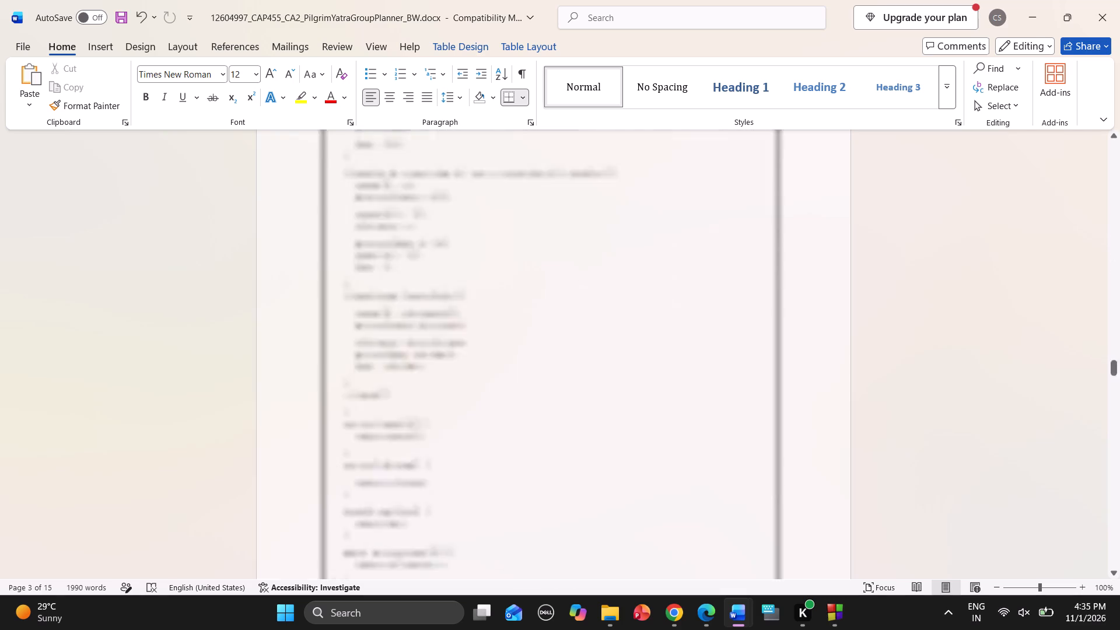
scroll(448, 339, "down", 4)
scroll(448, 339, "up", 5)
scroll(448, 339, "down", 1)
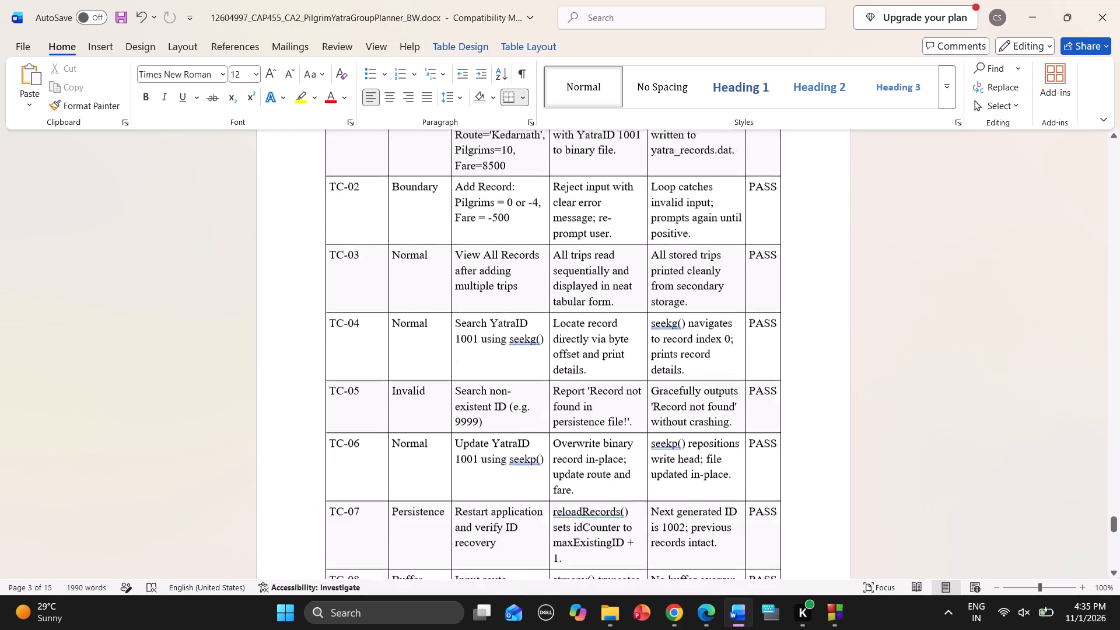
scroll(448, 339, "down", 1)
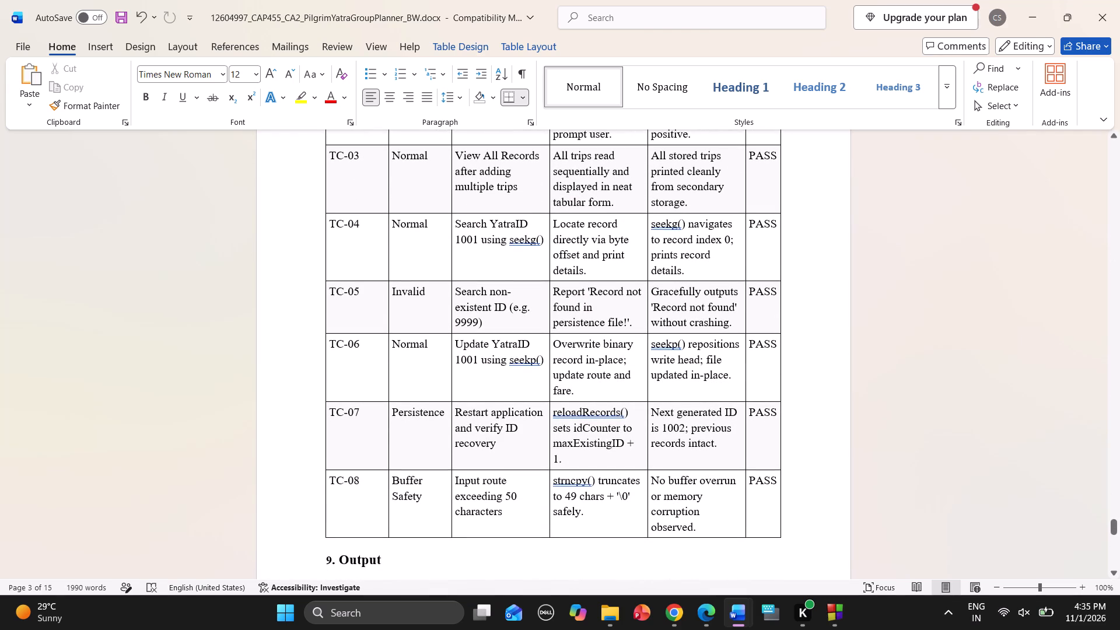
scroll(497, 457, "up", 20)
scroll(497, 457, "up", 12)
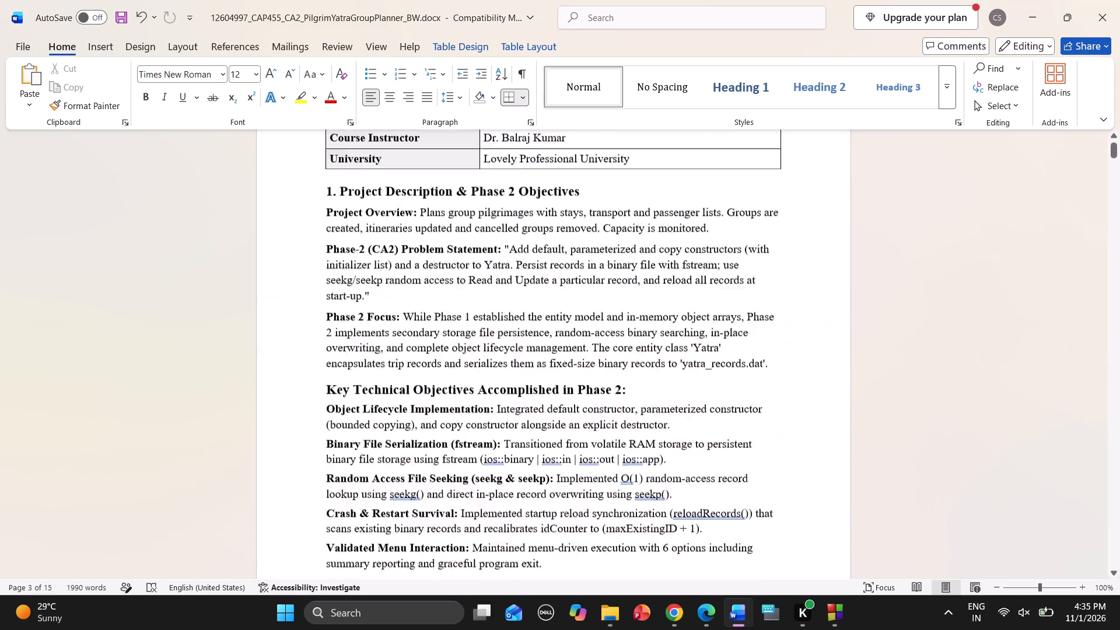
scroll(497, 457, "up", 6)
Delete the blank line above the "2. Requirements & Compliance Matrix" heading.
scroll(612, 448, "down", 2)
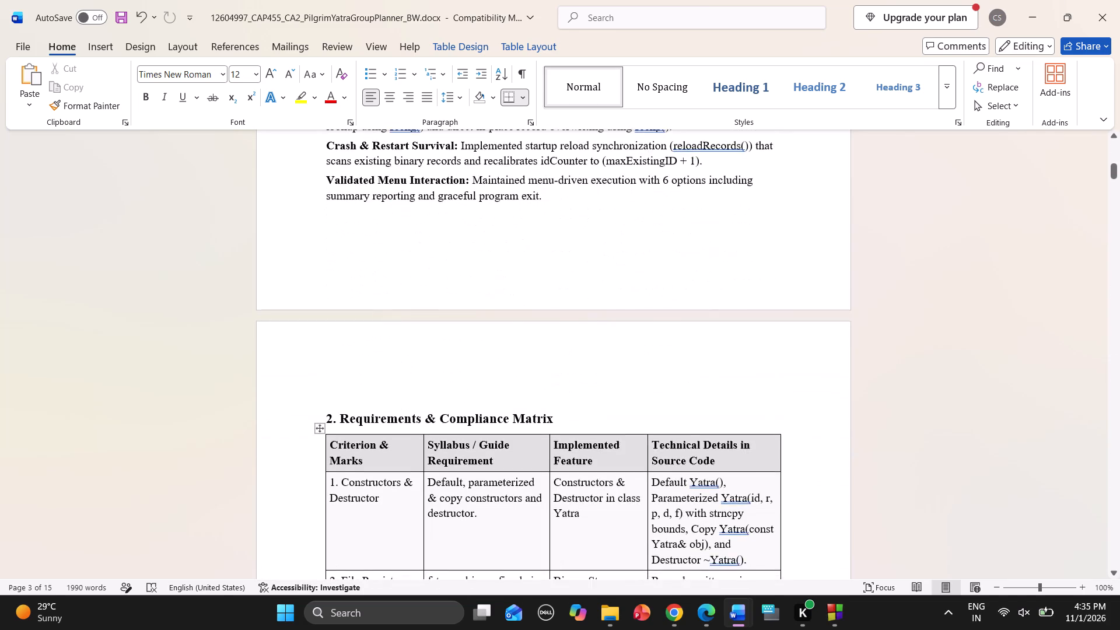
scroll(612, 448, "down", 1)
left_click(324, 296)
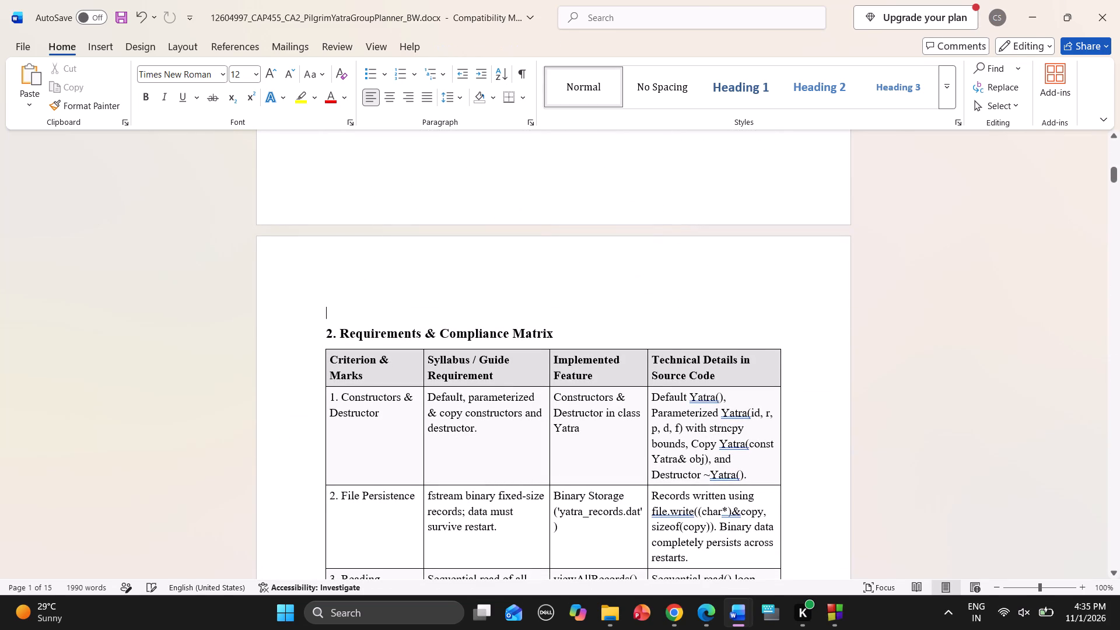
key("BackSpace")
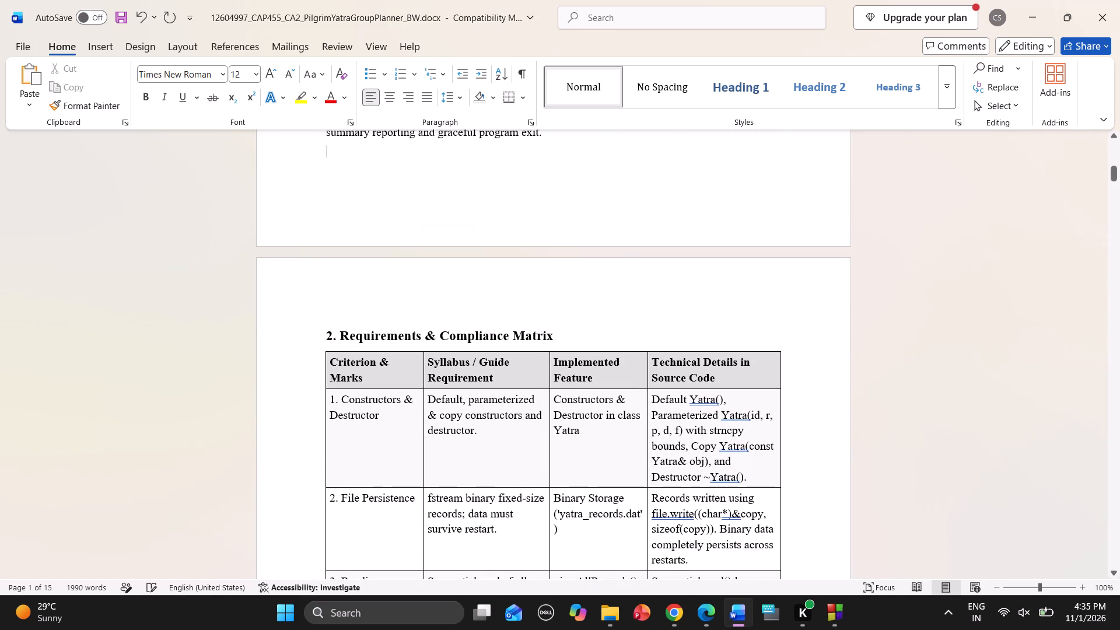
Insert three blank lines before the "3. Data Dictionary" heading so it starts on the following page.
scroll(354, 355, "down", 2)
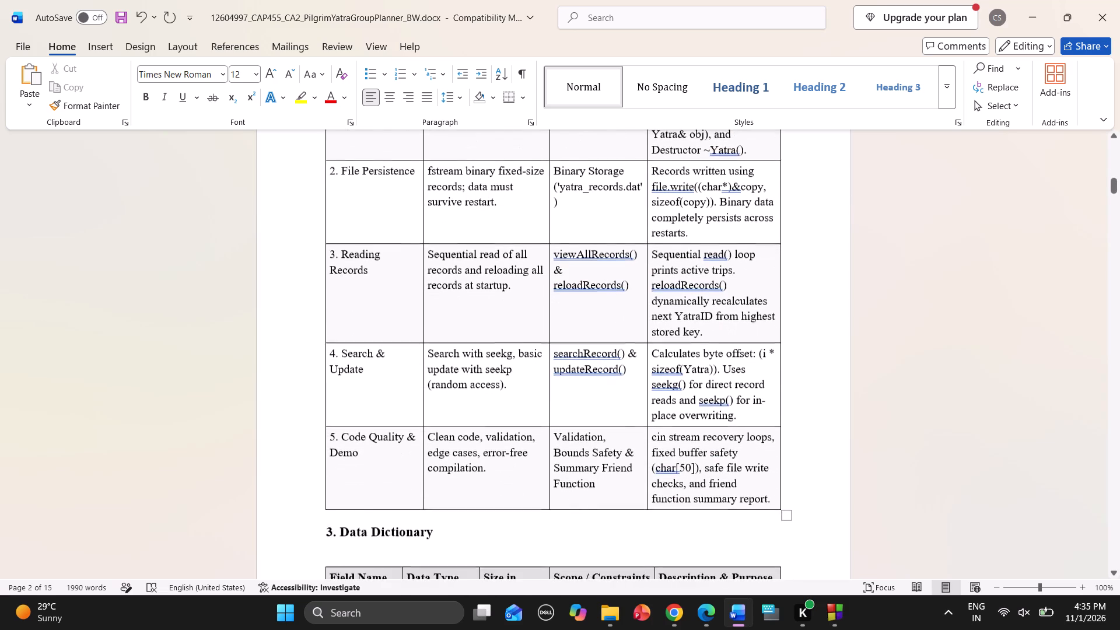
scroll(354, 355, "down", 1)
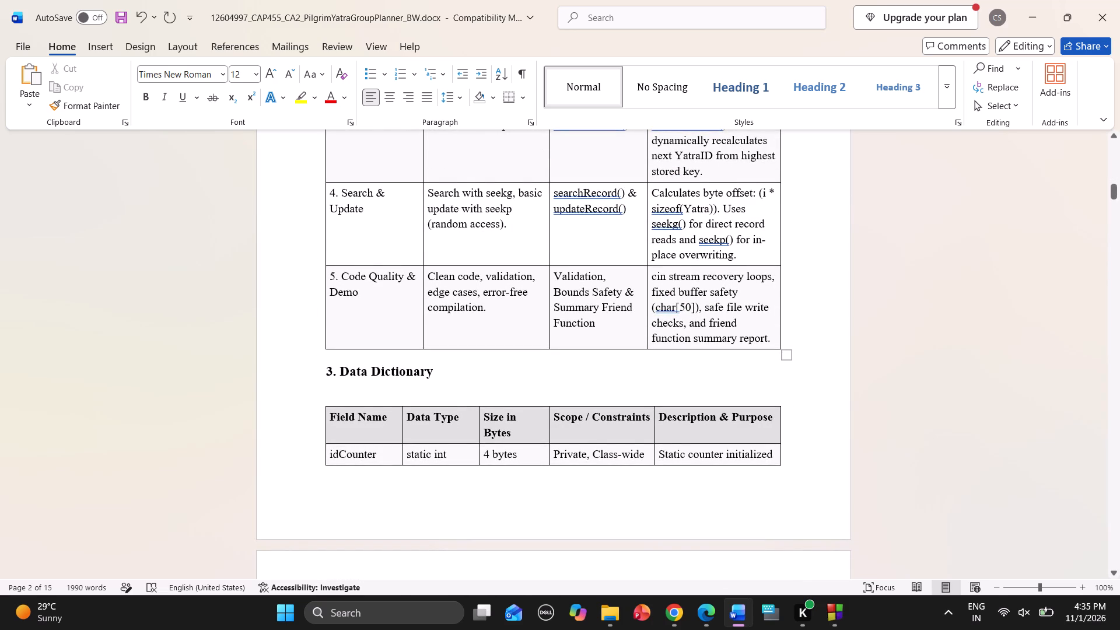
left_click(323, 372)
key("Return")
key("Return")
key("Return")
scroll(323, 372, "down", 1)
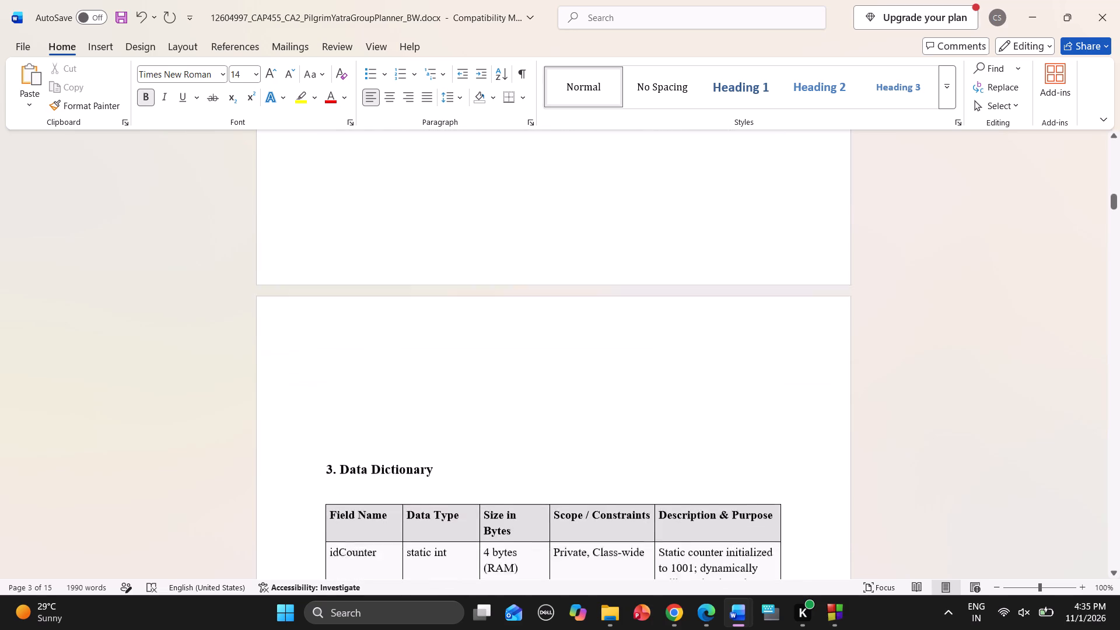
Remove one of the blank lines above the "3. Data Dictionary" heading.
scroll(323, 372, "down", 1)
left_click(330, 409)
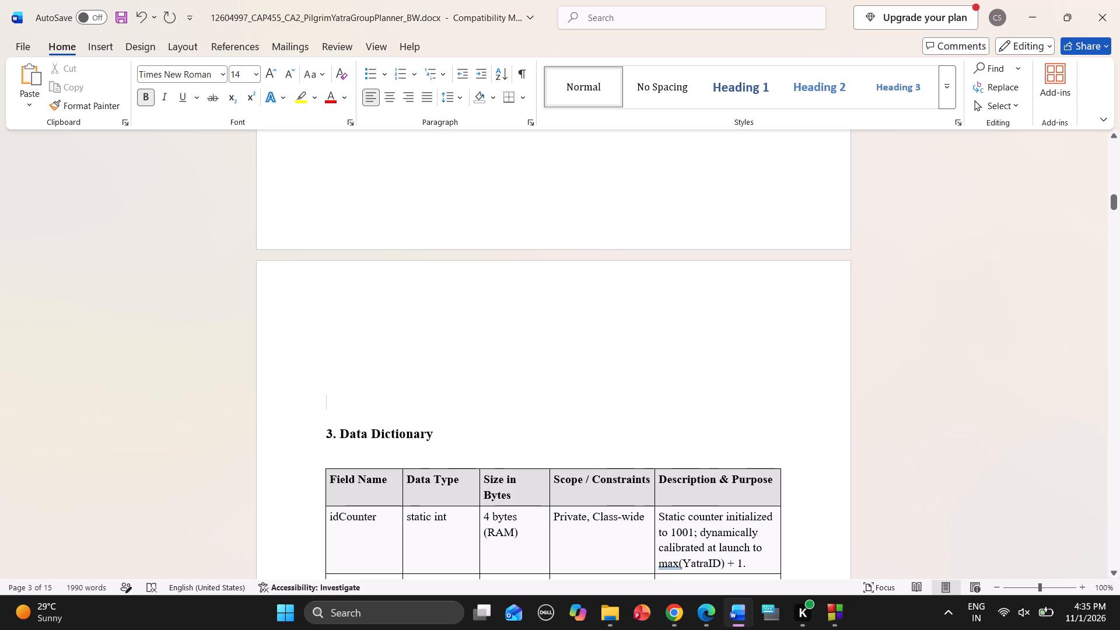
key("BackSpace")
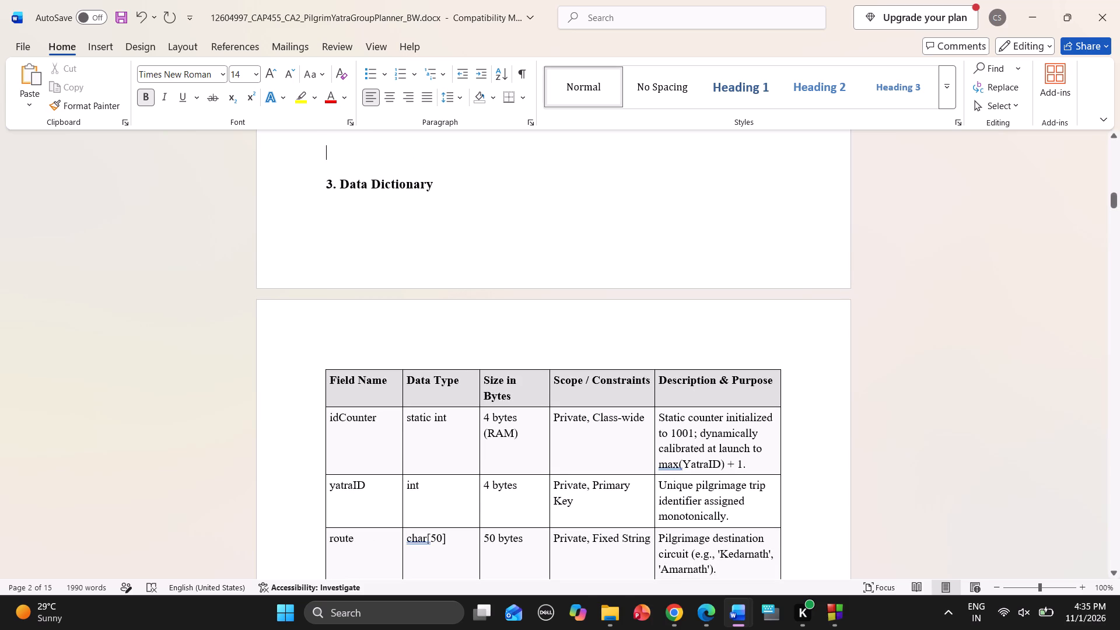
key("Return")
left_click(331, 400)
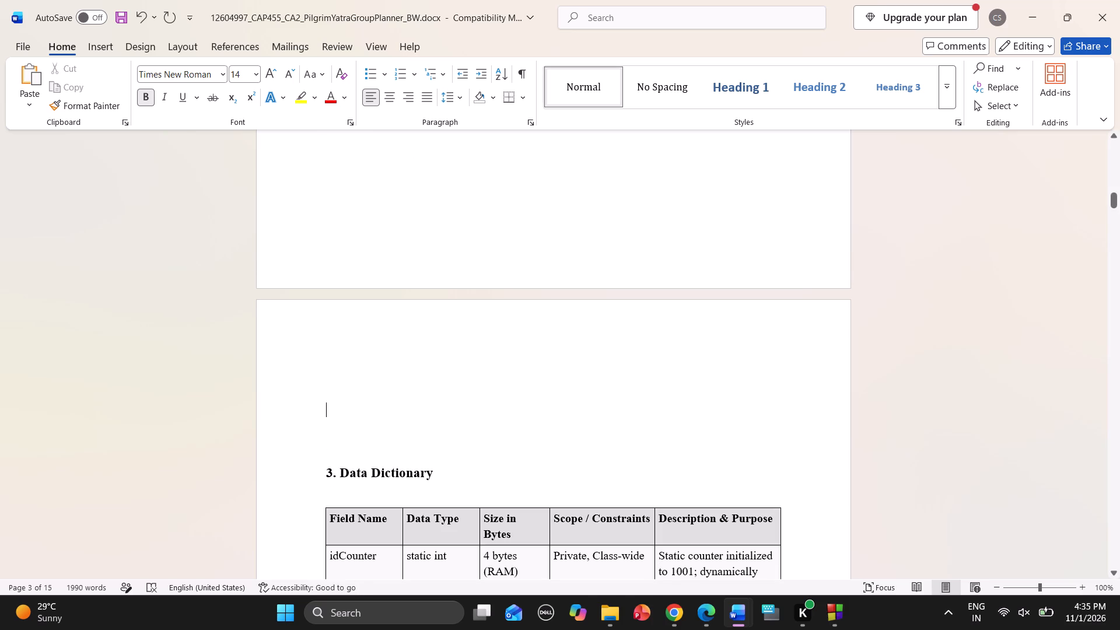
key("BackSpace")
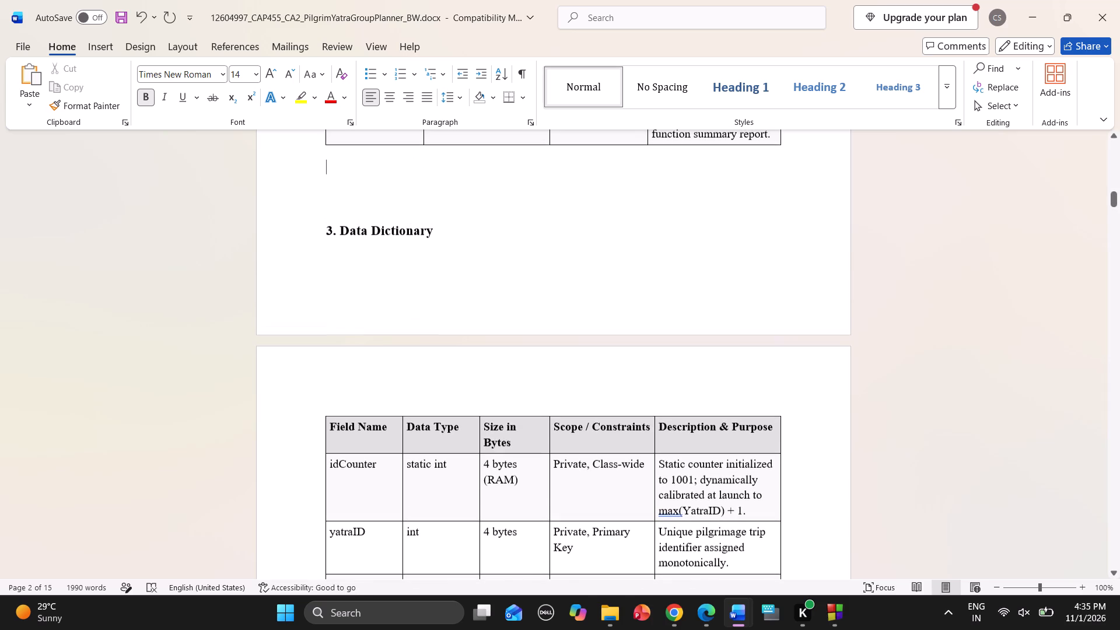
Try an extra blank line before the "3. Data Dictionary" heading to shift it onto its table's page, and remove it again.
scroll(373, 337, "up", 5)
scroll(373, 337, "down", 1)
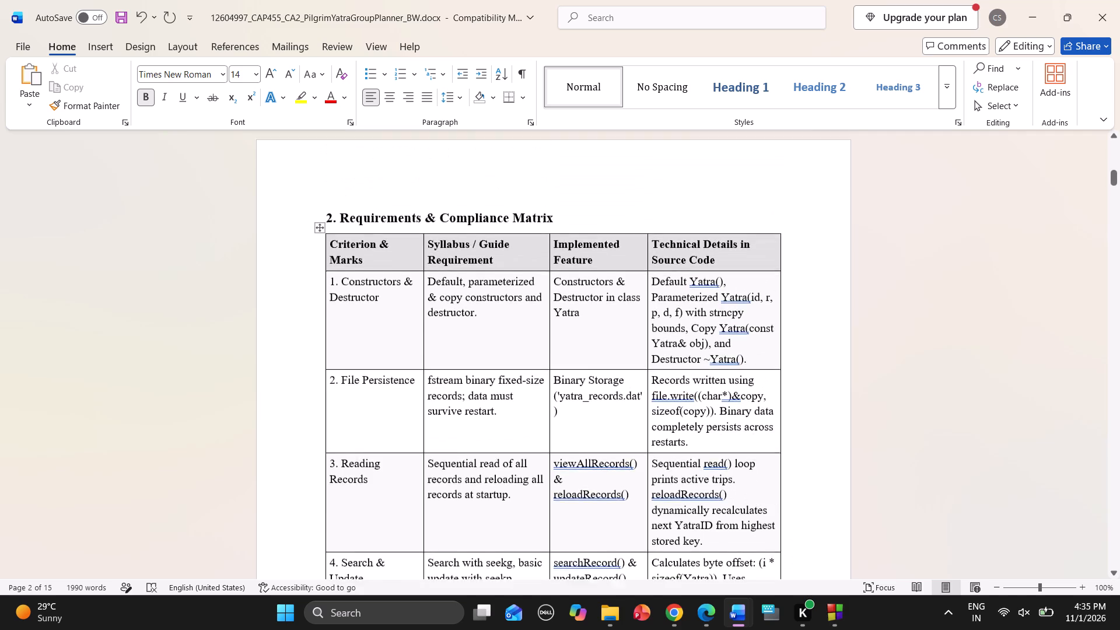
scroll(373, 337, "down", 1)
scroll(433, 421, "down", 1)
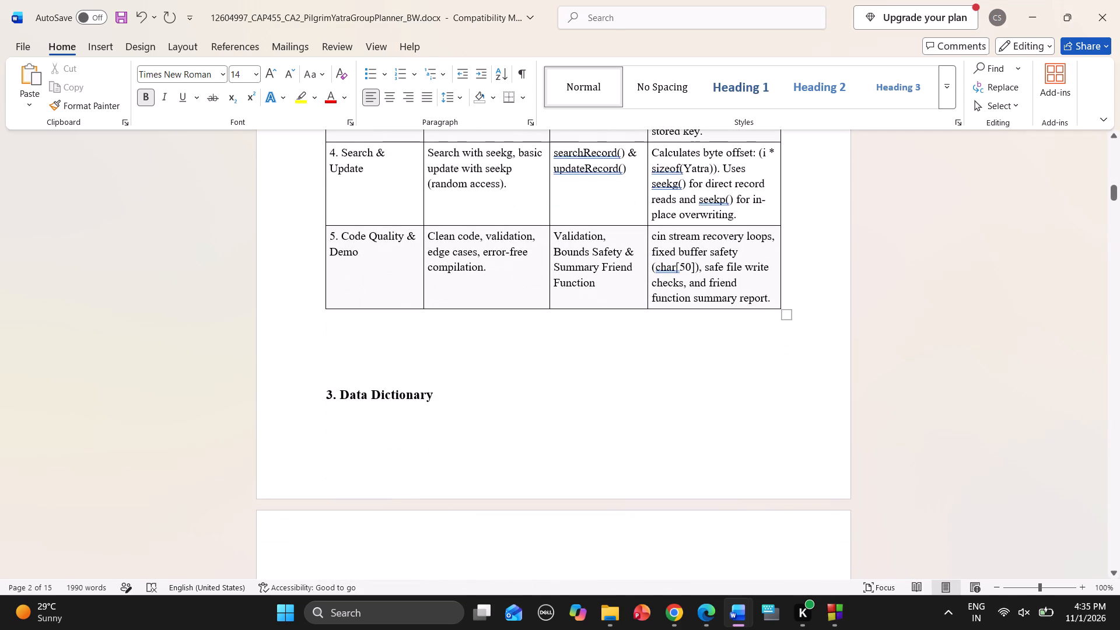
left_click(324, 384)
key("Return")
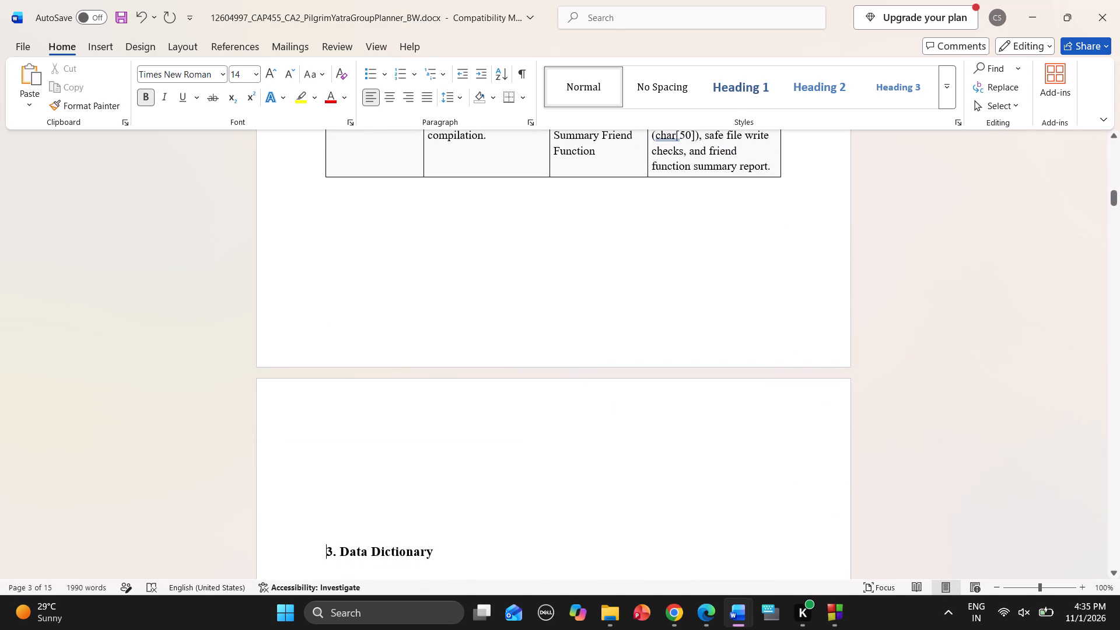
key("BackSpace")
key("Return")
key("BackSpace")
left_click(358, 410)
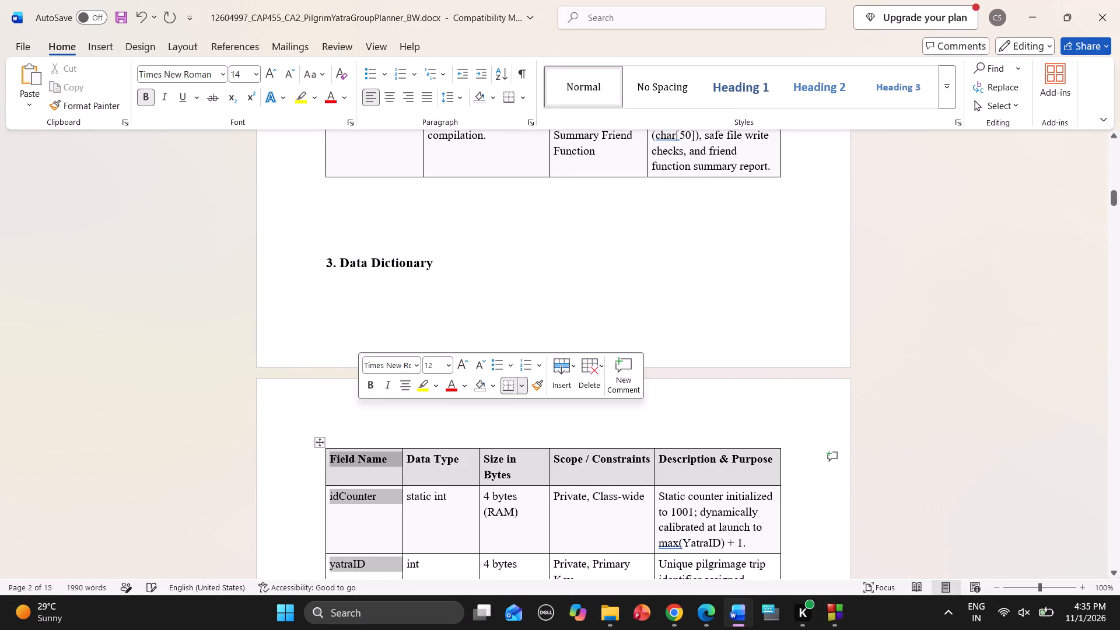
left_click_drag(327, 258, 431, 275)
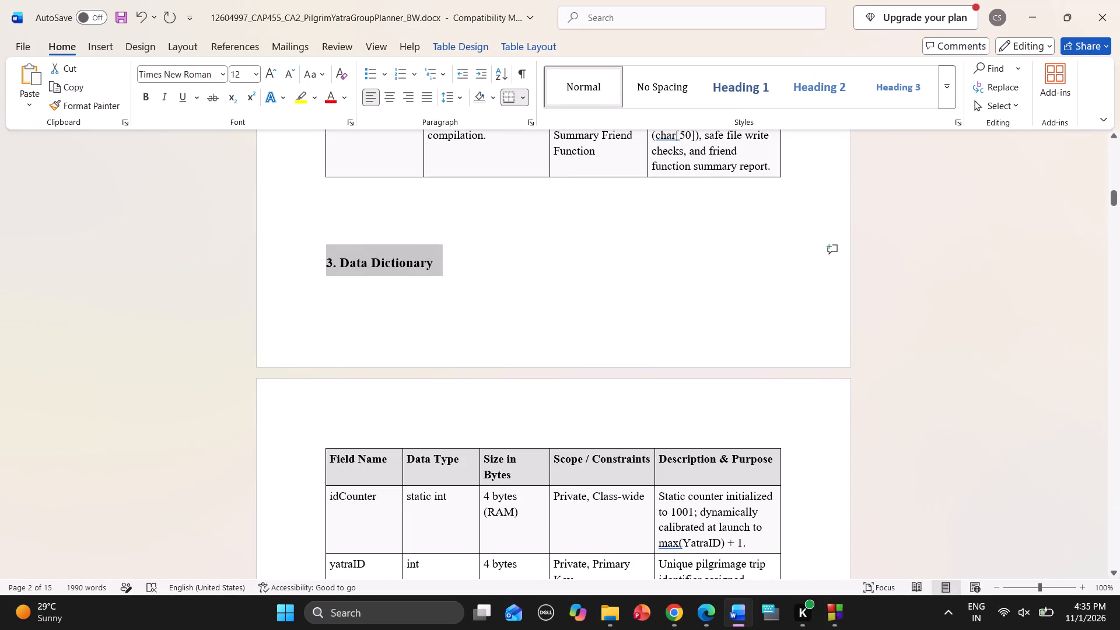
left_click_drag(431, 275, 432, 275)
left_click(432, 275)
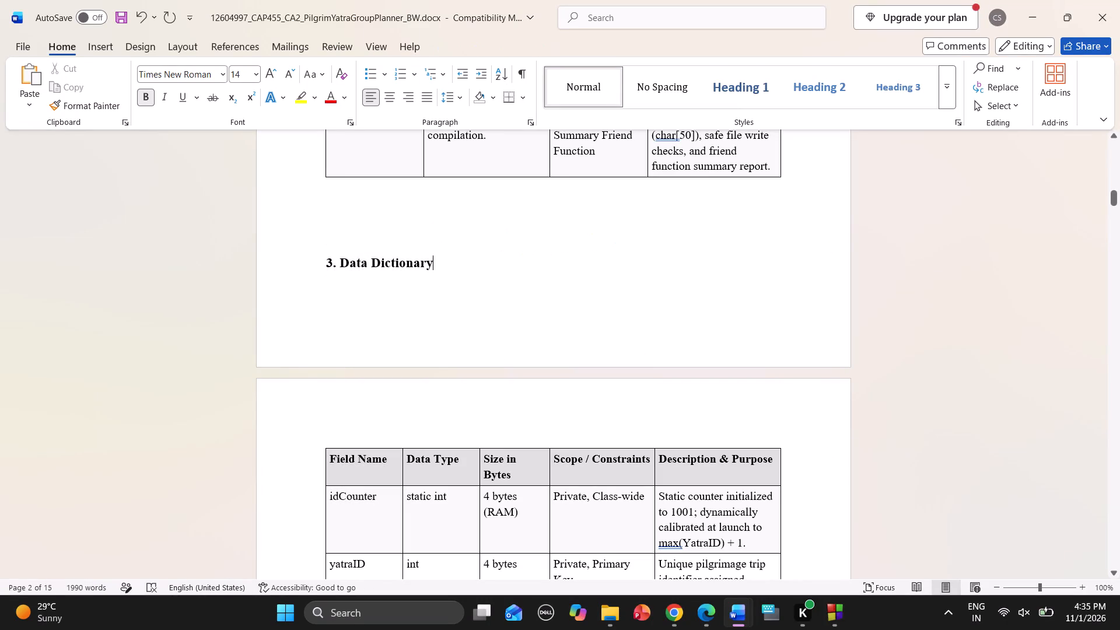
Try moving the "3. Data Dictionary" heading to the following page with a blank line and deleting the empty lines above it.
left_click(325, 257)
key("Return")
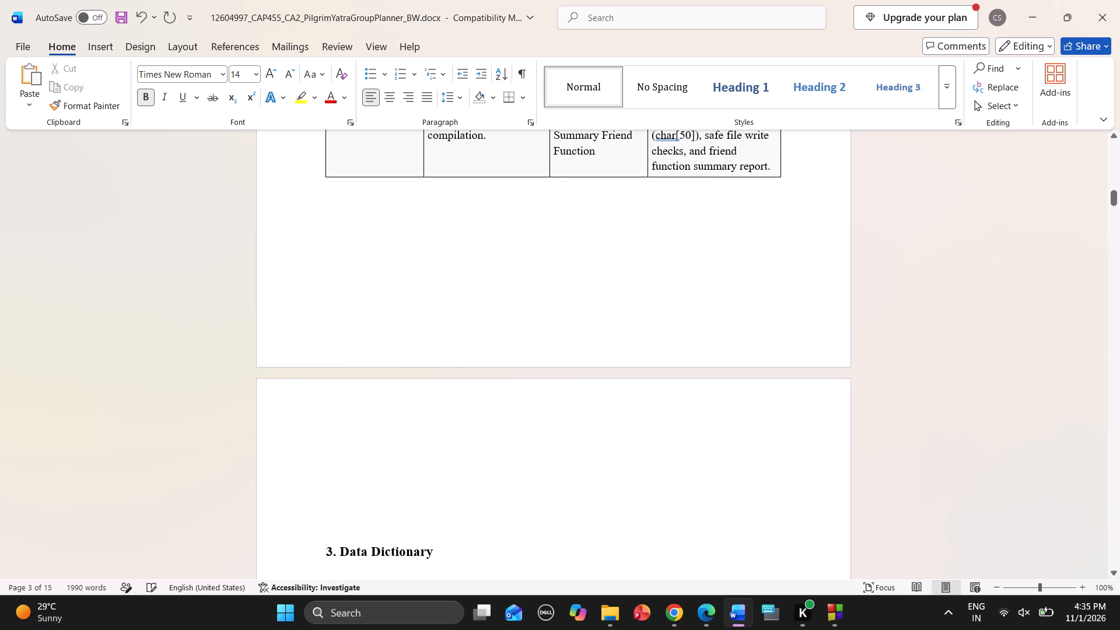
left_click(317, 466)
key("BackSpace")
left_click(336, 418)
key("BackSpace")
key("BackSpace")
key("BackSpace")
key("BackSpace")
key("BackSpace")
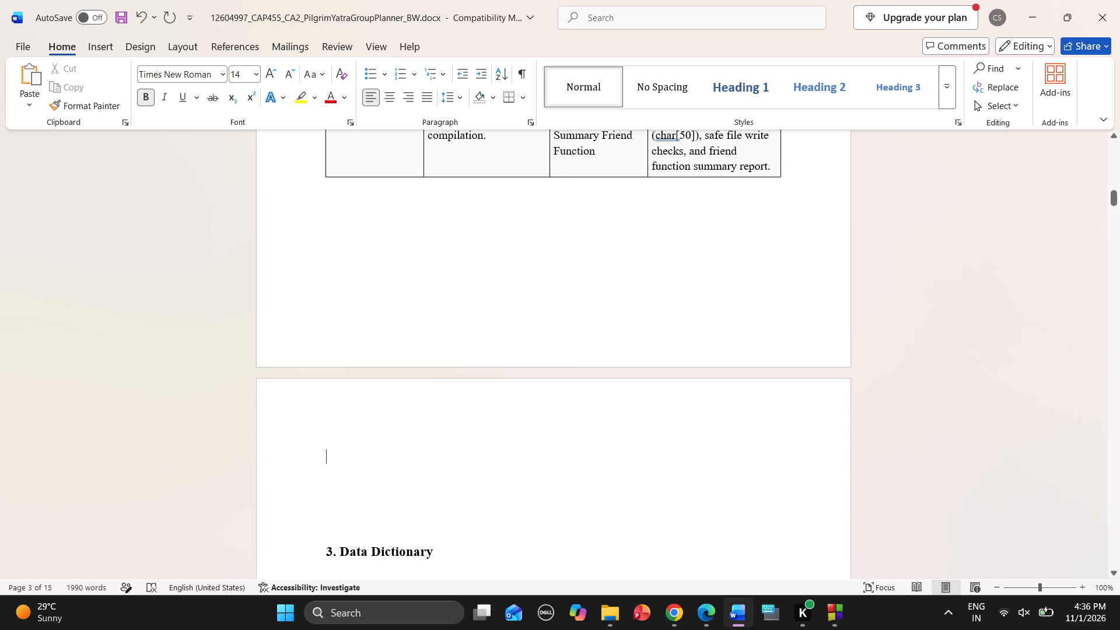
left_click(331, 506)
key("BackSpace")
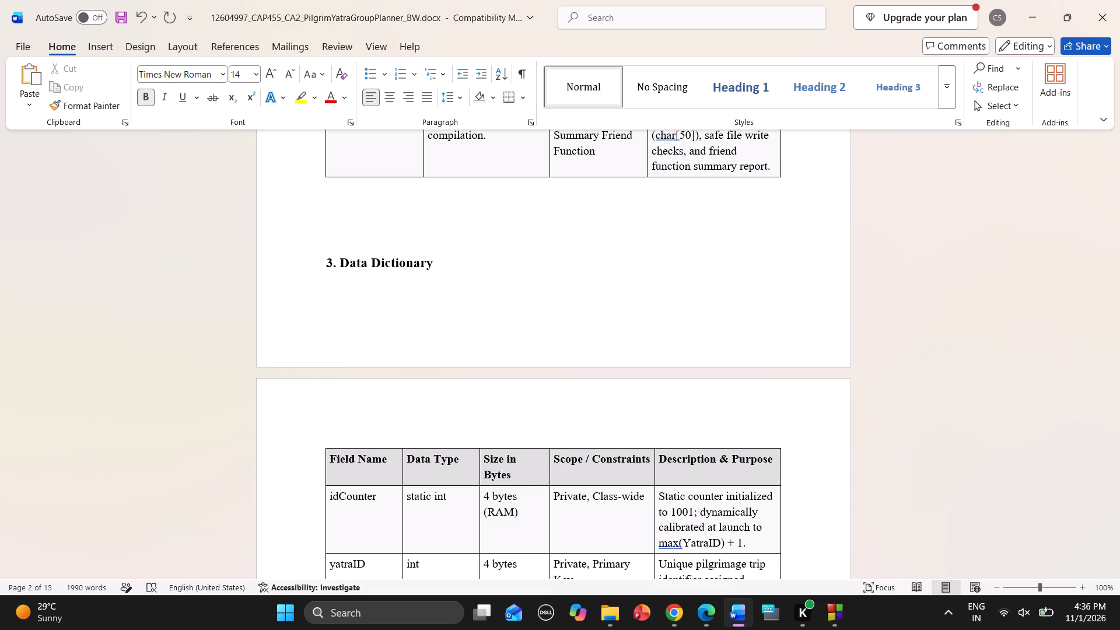
Insert one blank line before the "3. Data Dictionary" heading so it sits on the same page as its table.
key("Return")
scroll(331, 506, "down", 1)
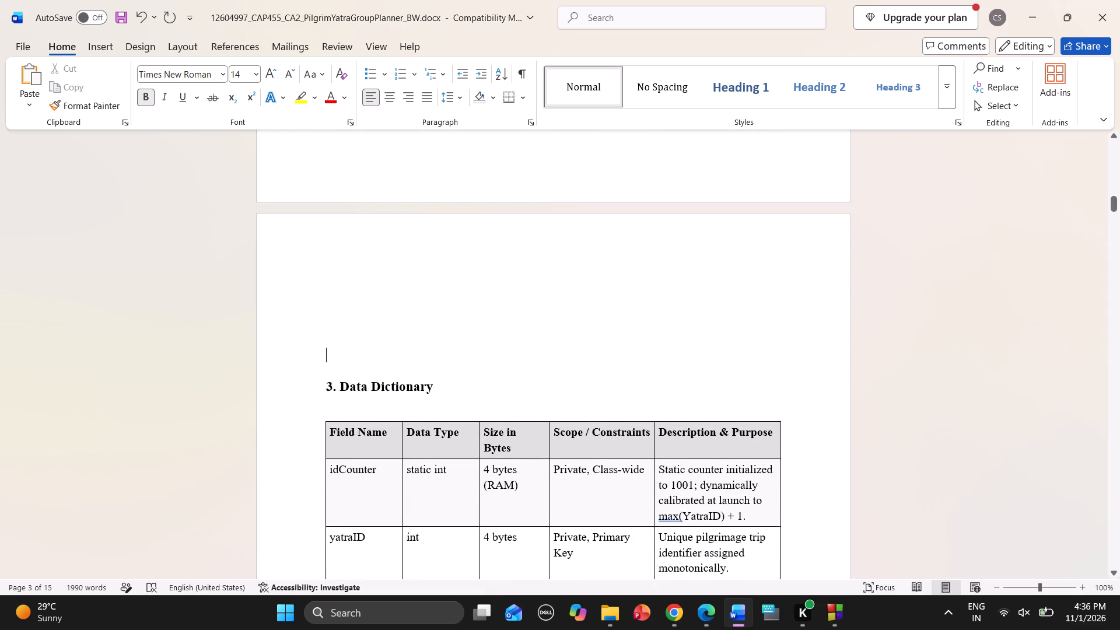
scroll(344, 378, "down", 1)
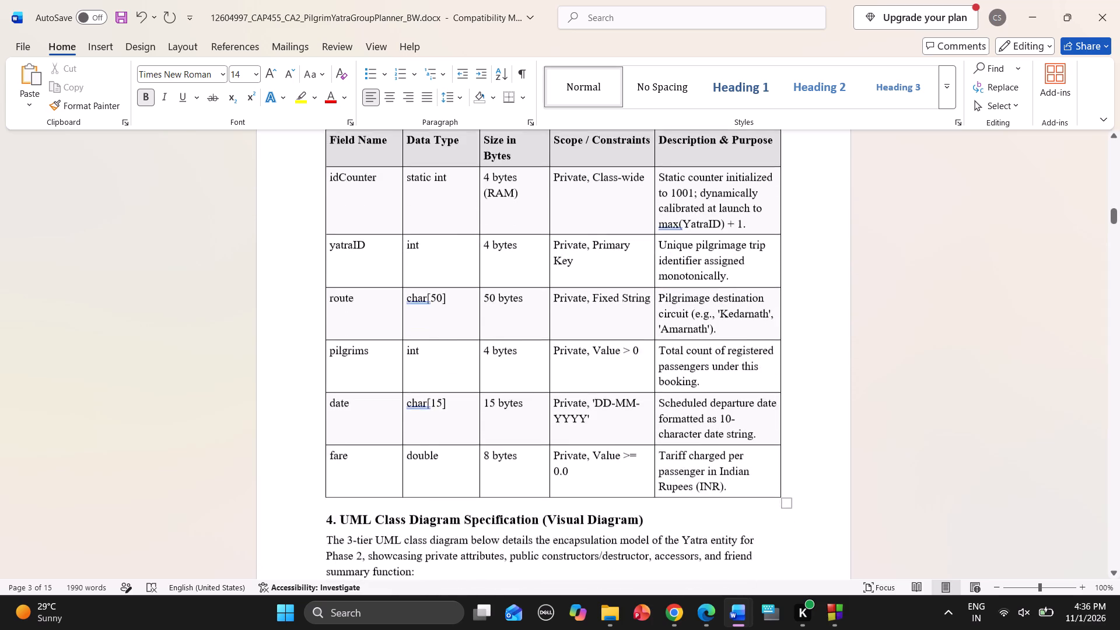
Move the "4. UML Class Diagram Specification" heading onto its diagram's page with blank lines, deleting surplus blank space above it.
scroll(344, 378, "down", 1)
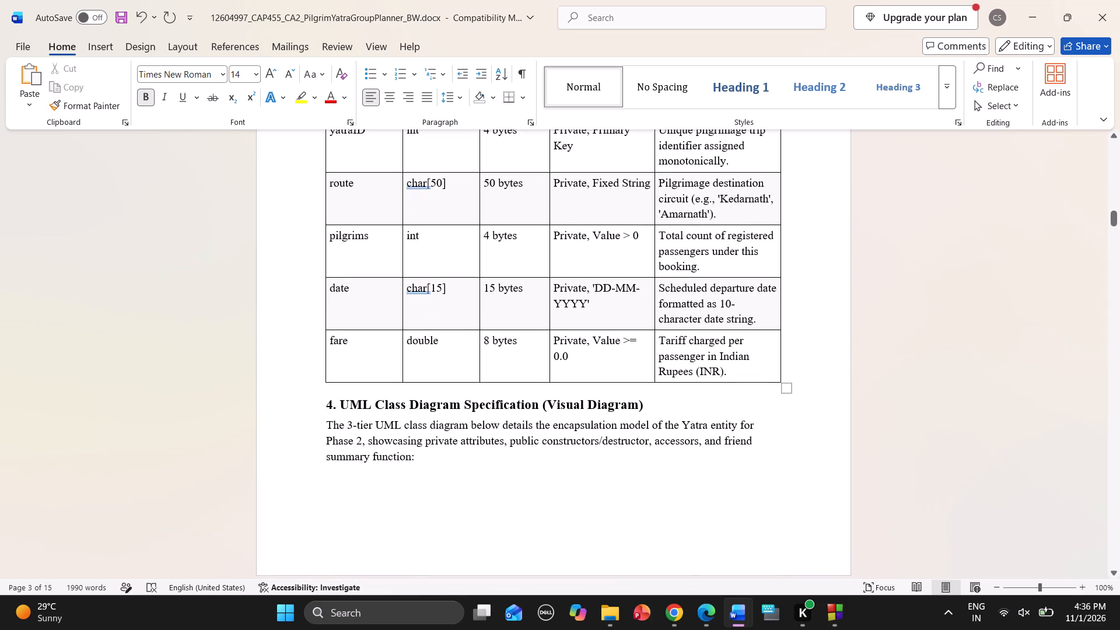
left_click(328, 402)
key("Return")
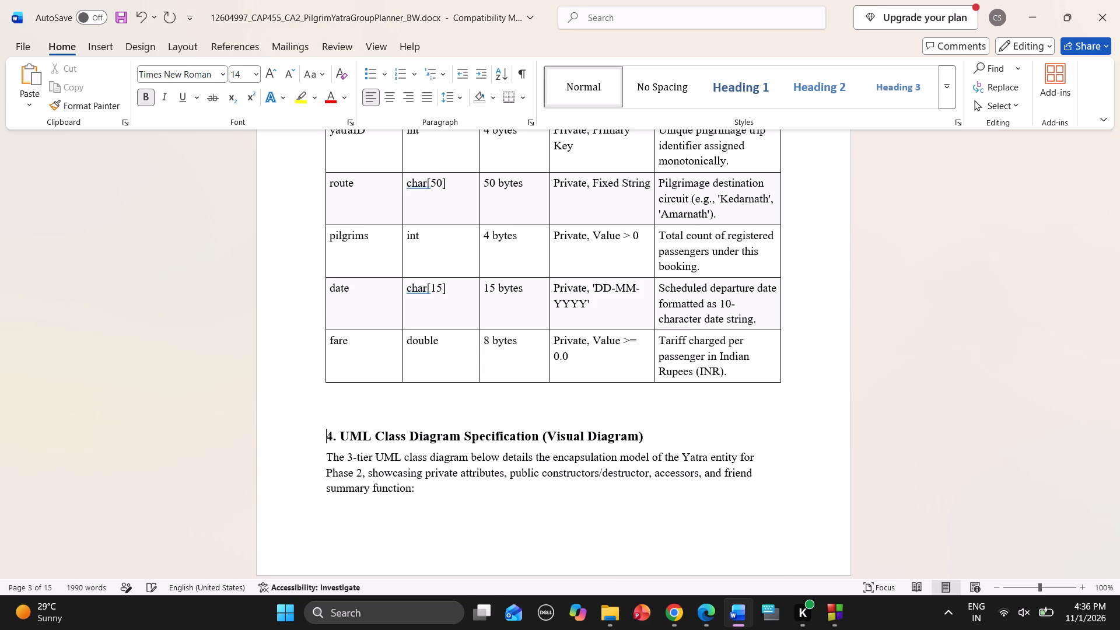
key("Return")
scroll(328, 402, "down", 1)
left_click(323, 333)
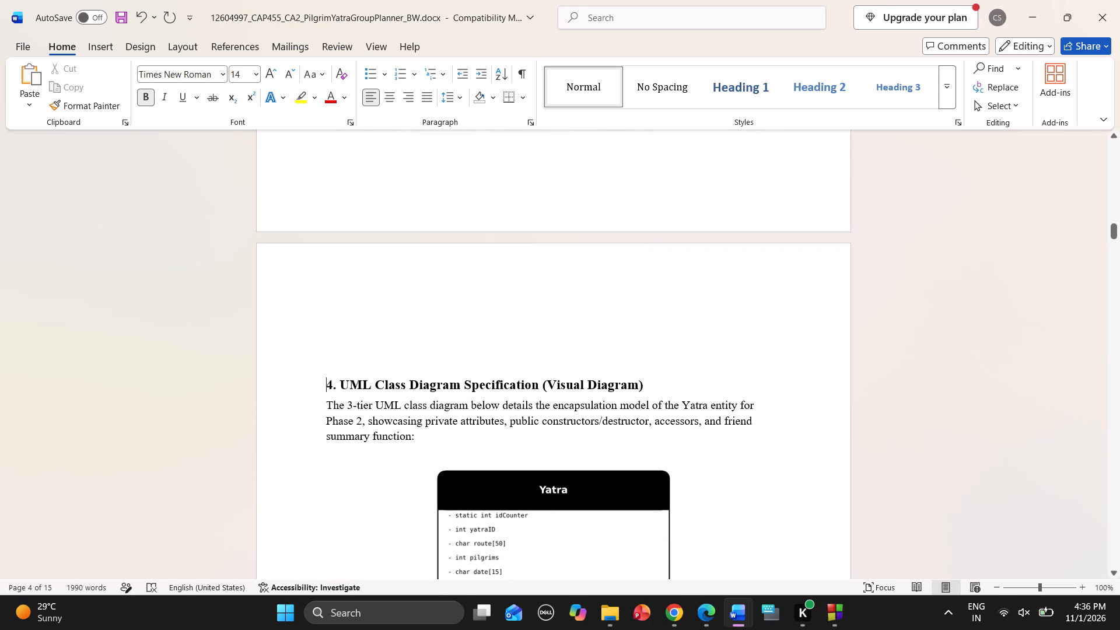
type("\\\\")
key("BackSpace")
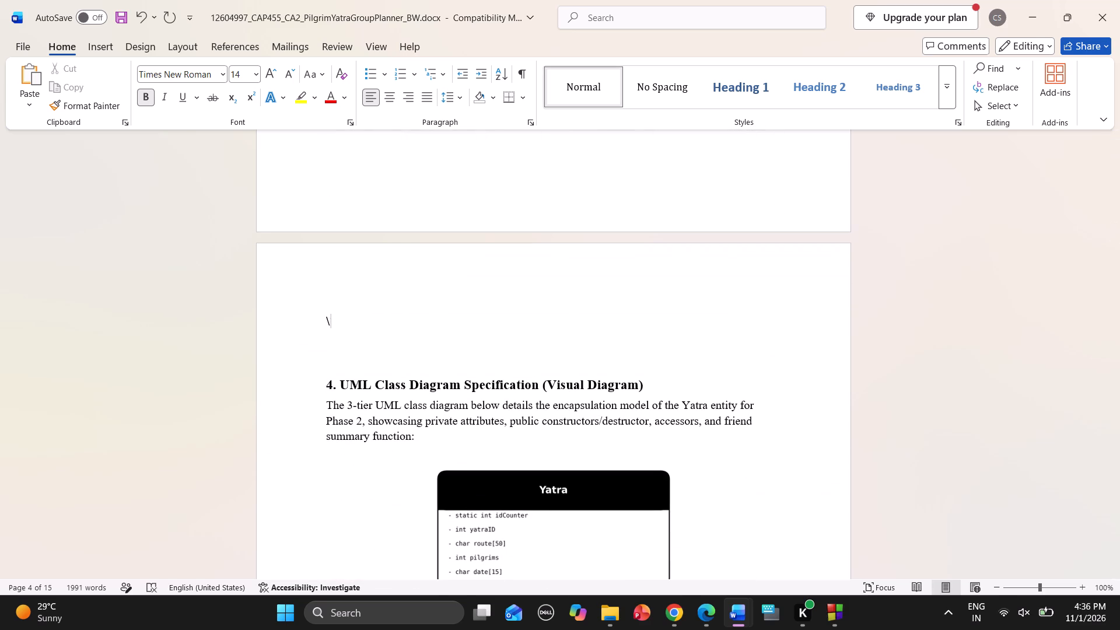
key("BackSpace")
key("BackSpace")
left_click(330, 345)
key("BackSpace")
key("Return")
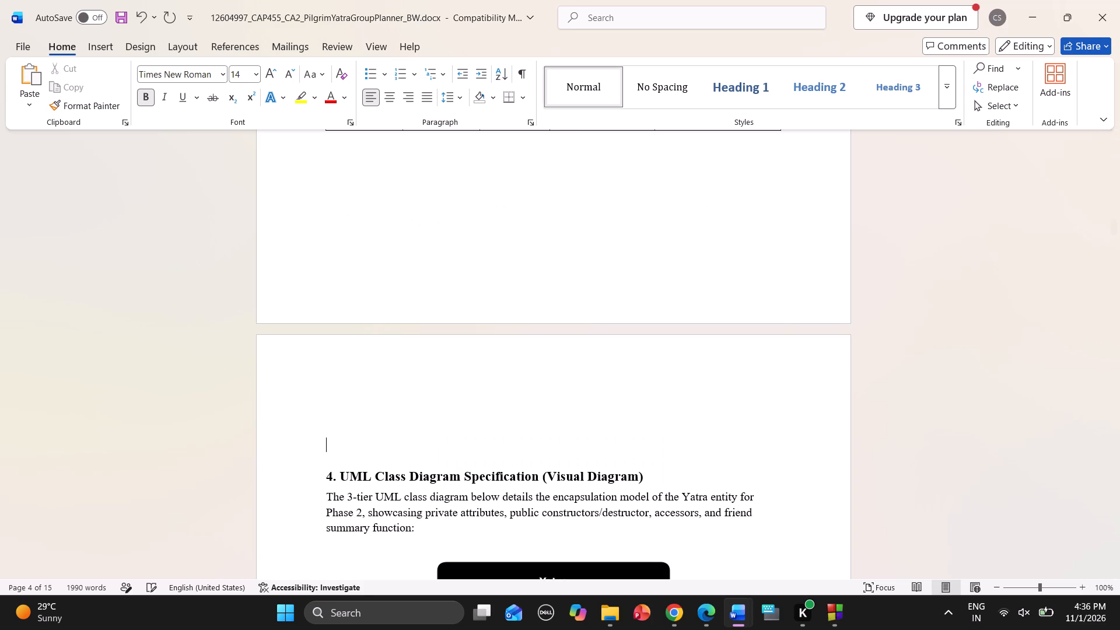
Insert a blank line below the UML class diagram so the "5. System Flowchart" heading moves to the following page.
scroll(330, 345, "down", 3)
right_click(330, 345)
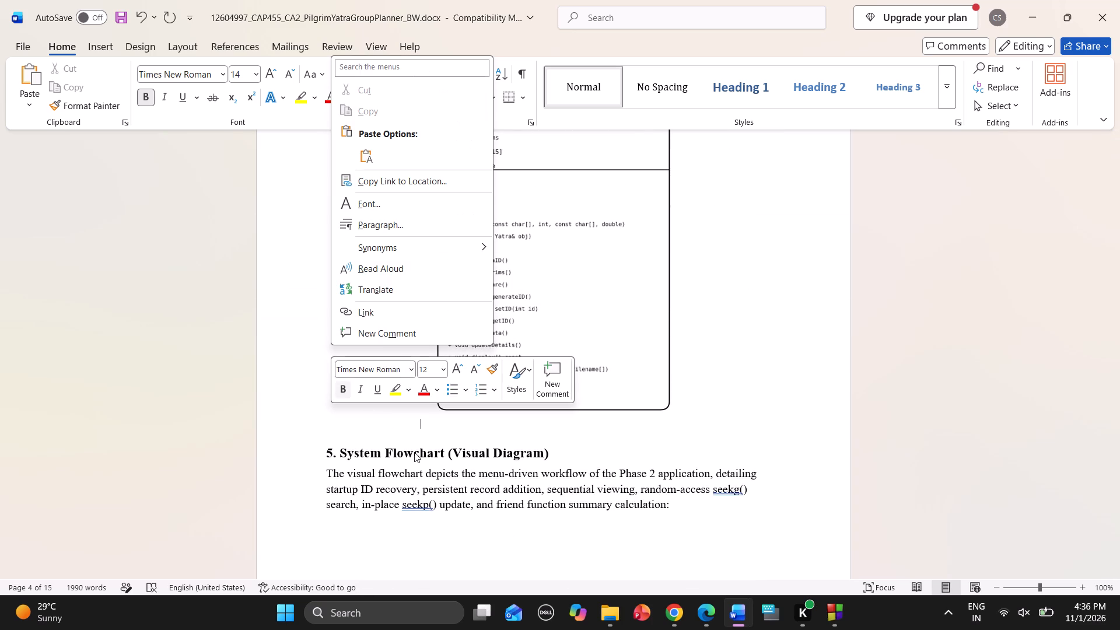
left_click(412, 432)
key("Return")
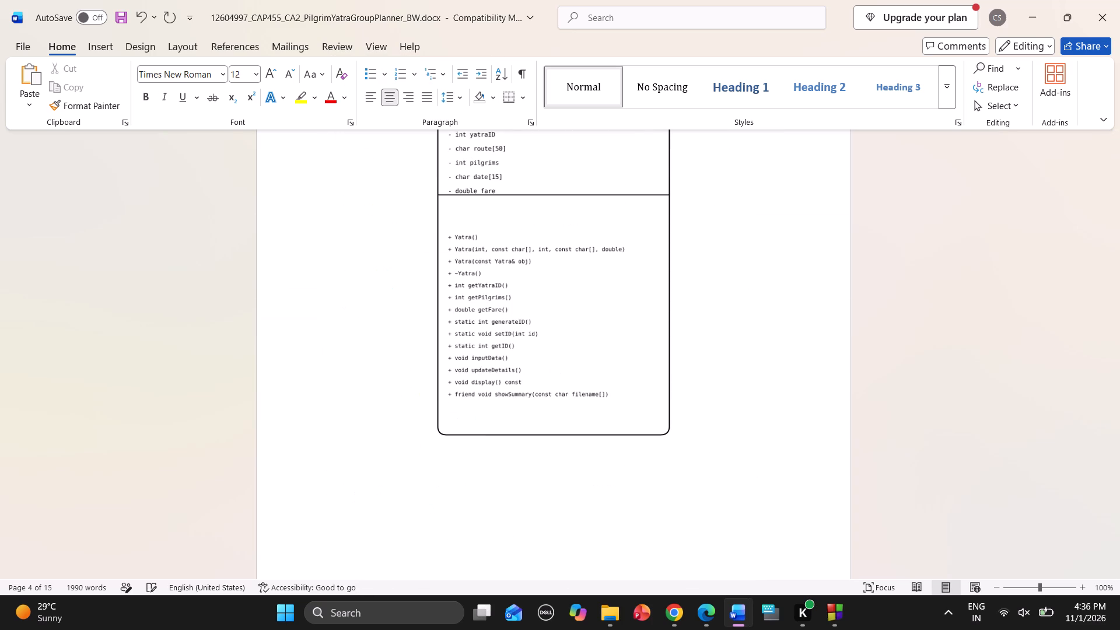
Insert blank lines before the "6. Data Flow Diagrams" heading so it starts on the same page as the DFD Level 0 diagram.
scroll(412, 432, "down", 4)
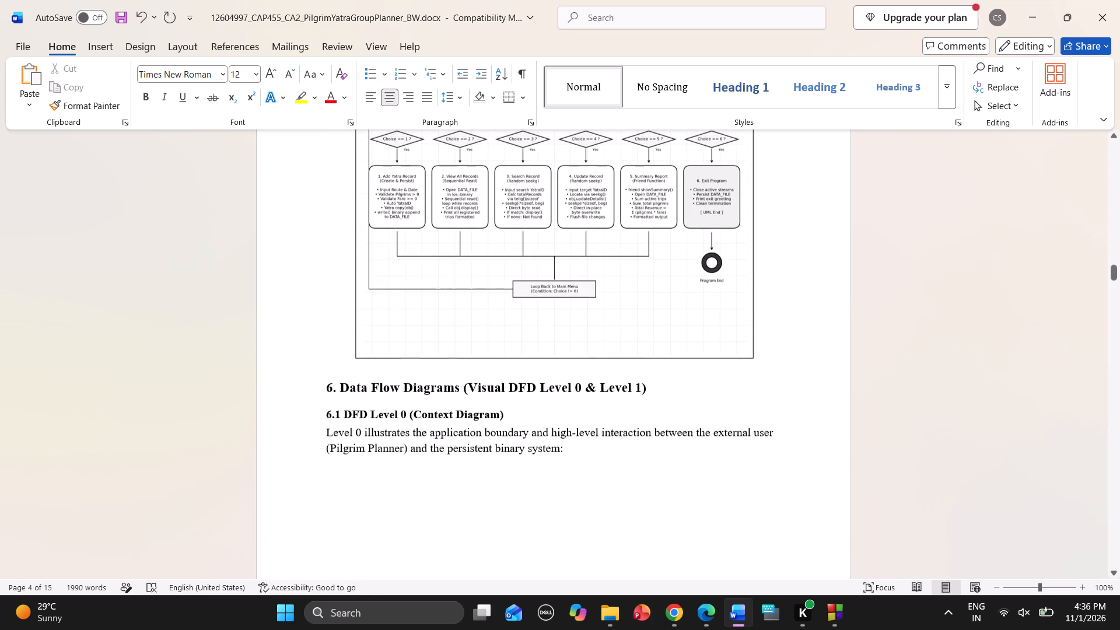
left_click(358, 375)
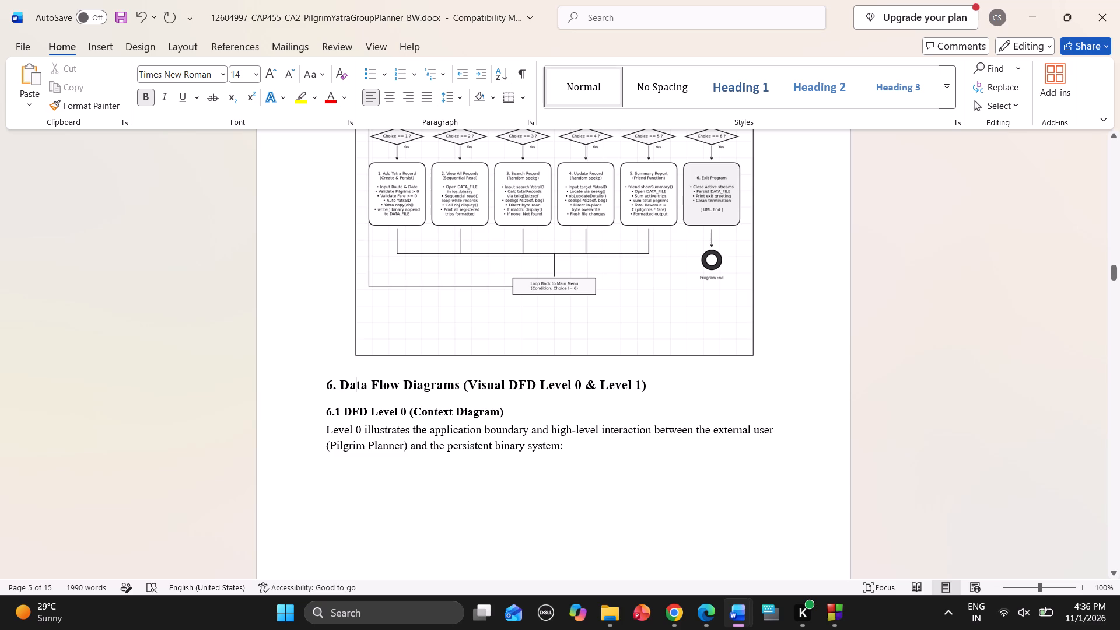
left_click(327, 379)
key("Return")
key("Return")
key("Return")
key("Return")
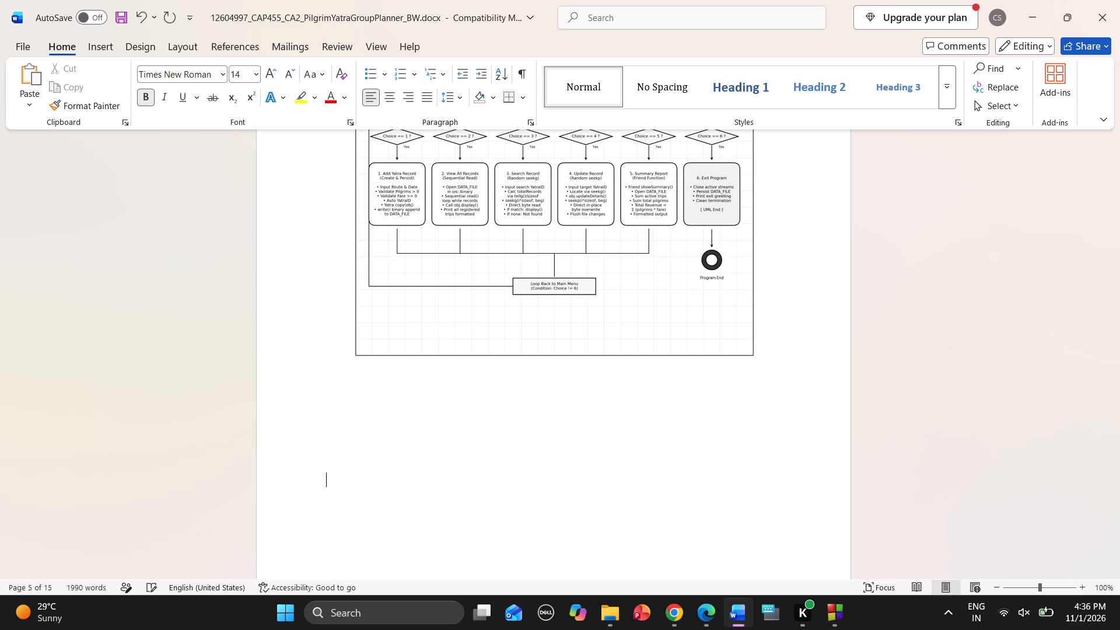
key("BackSpace")
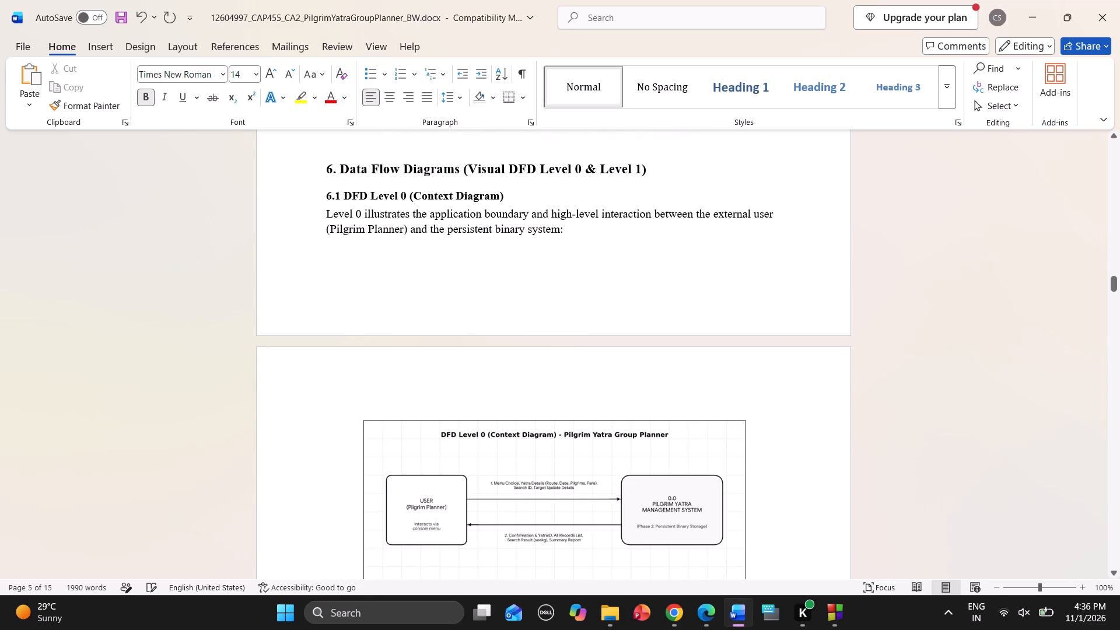
key("Return")
Review the rest of the report from the data flow diagrams through the Conclusion for page layout.
scroll(327, 379, "down", 3)
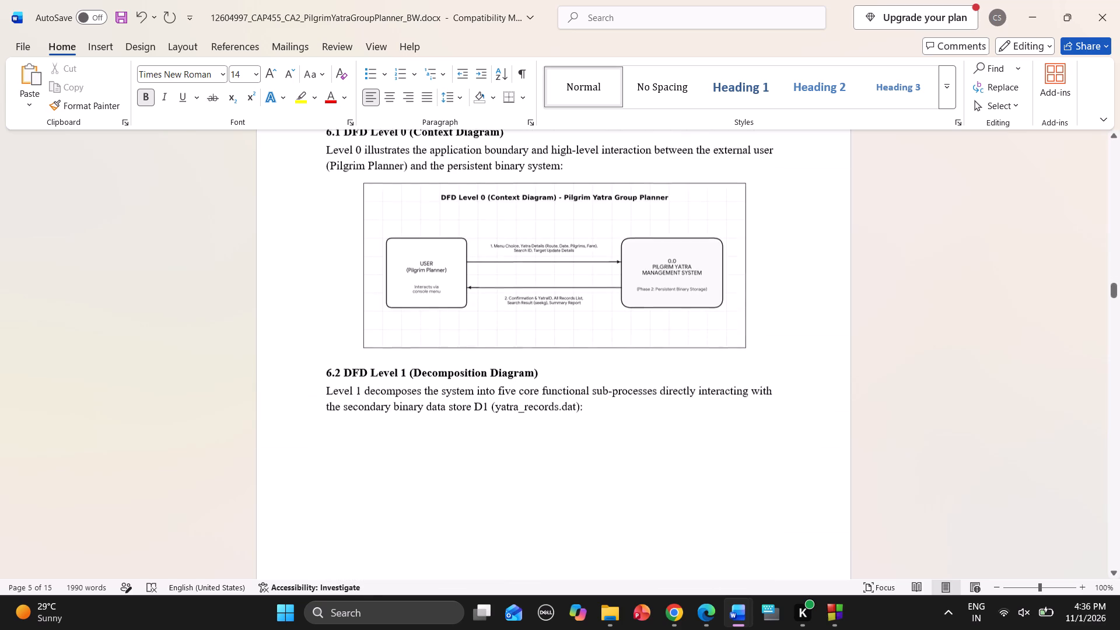
scroll(327, 379, "down", 6)
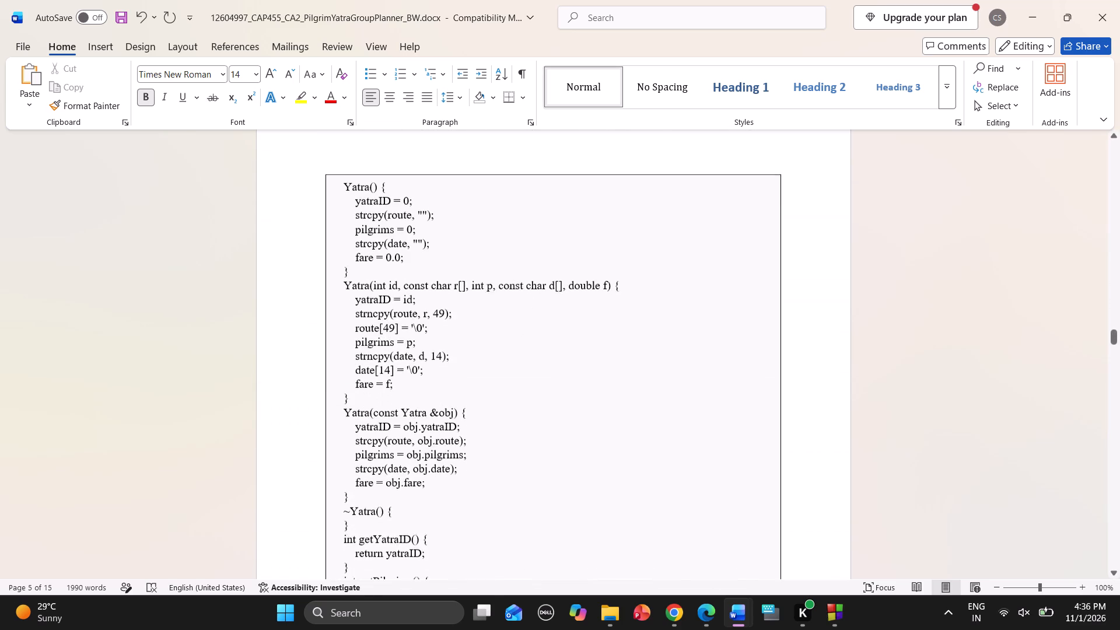
scroll(327, 379, "down", 12)
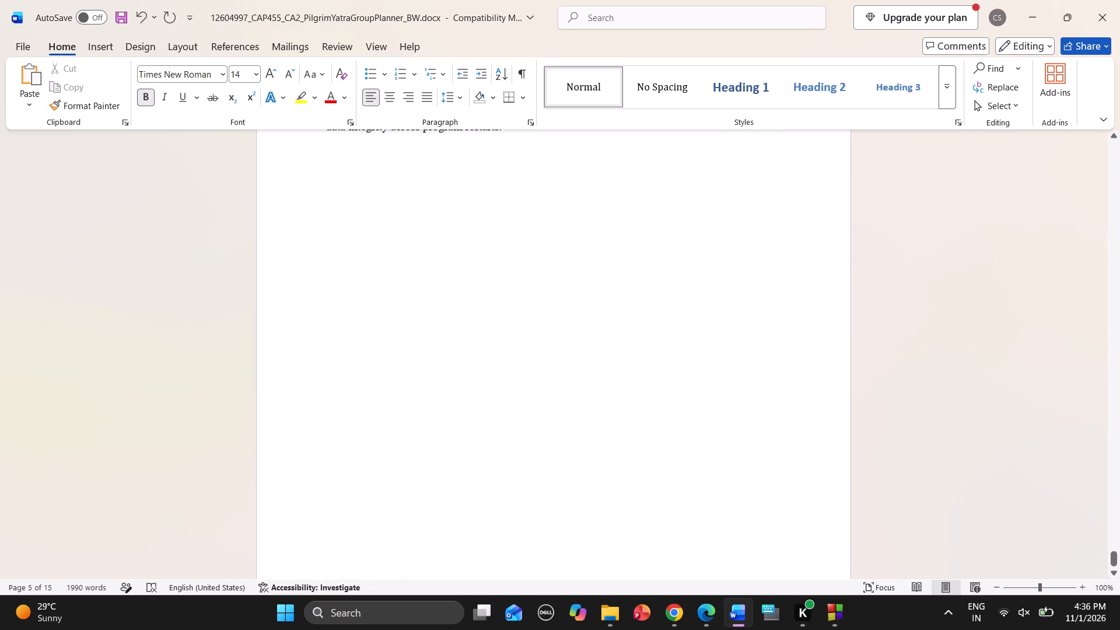
scroll(327, 379, "up", 3)
scroll(327, 379, "down", 4)
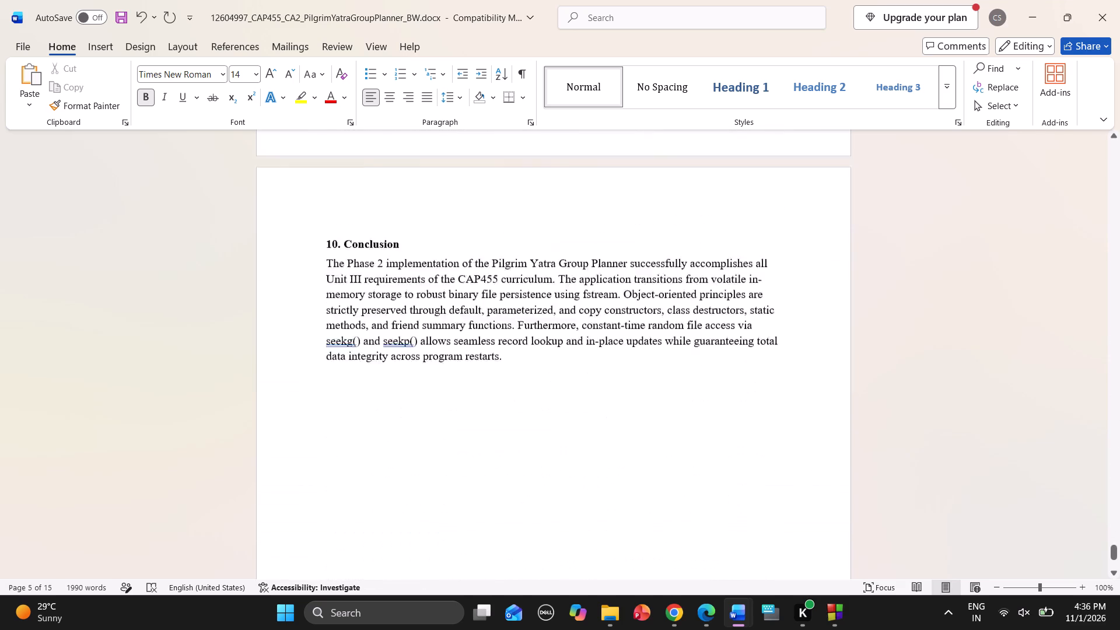
scroll(327, 379, "down", 1)
scroll(327, 379, "up", 2)
scroll(327, 379, "down", 2)
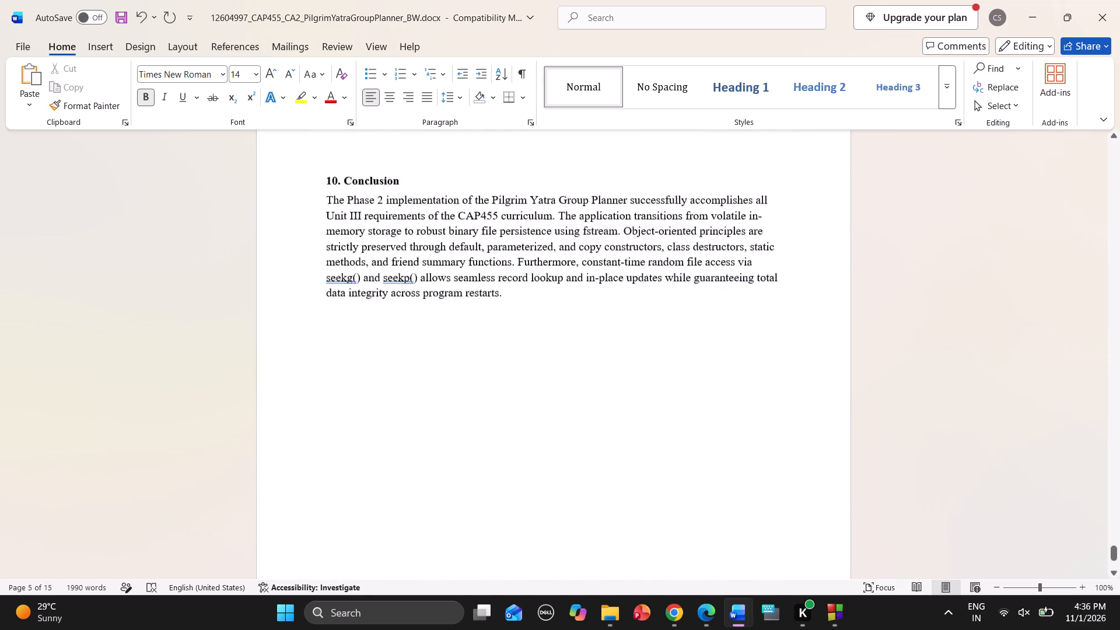
scroll(327, 379, "down", 1)
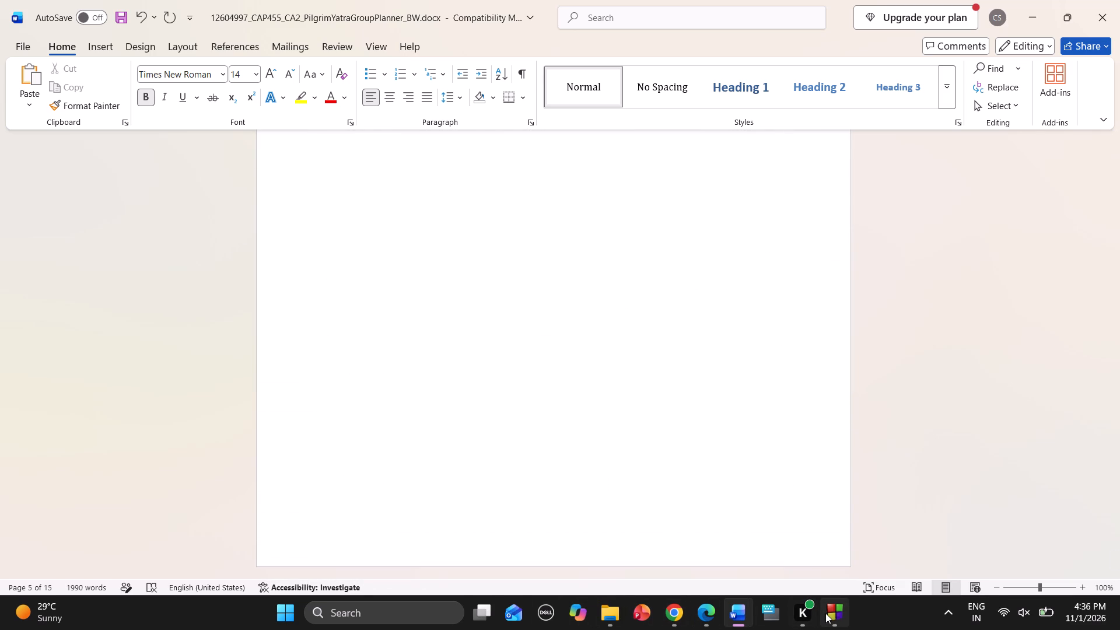
Switch to Code::Blocks and build and run PHASE2.cpp.
left_click(825, 613)
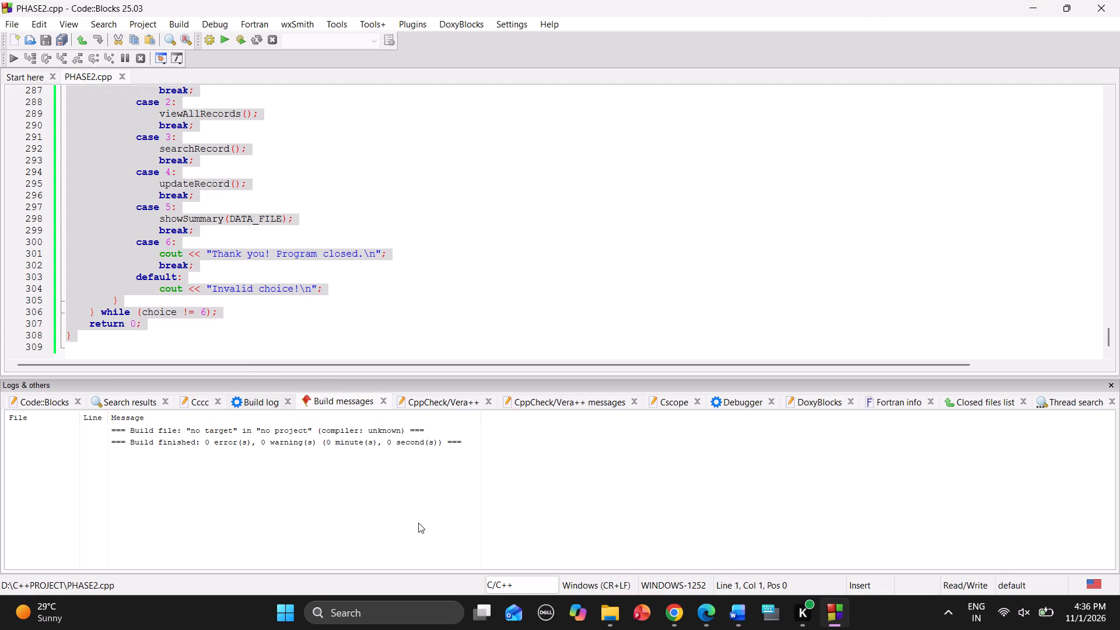
left_click(240, 38)
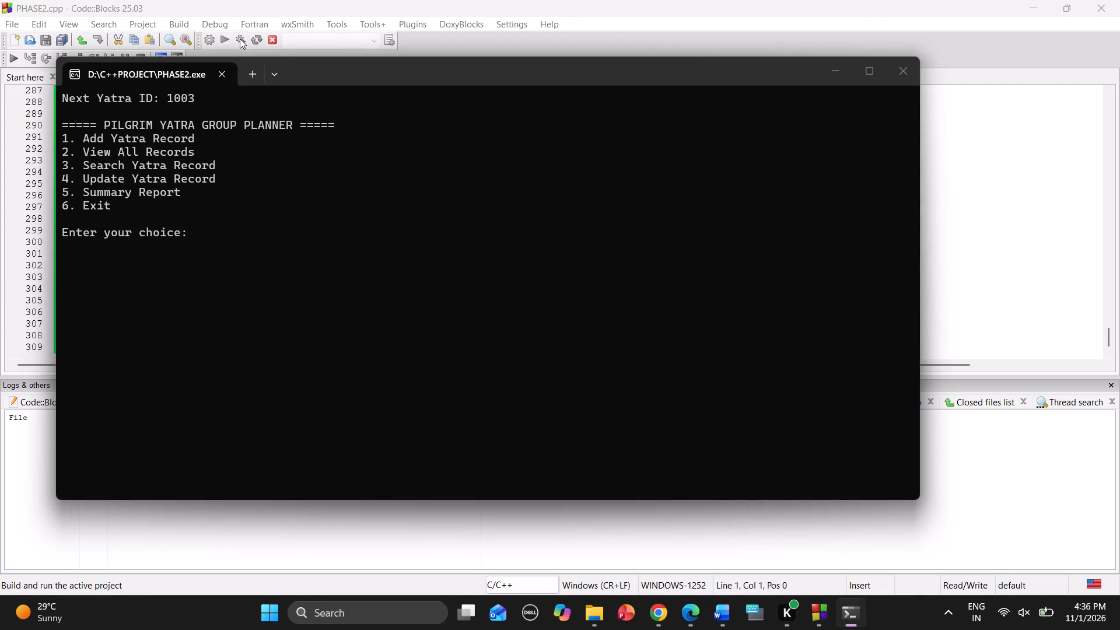
Capture a screenshot of the console area showing the Pilgrim Yatra Group Planner menu.
key("Print")
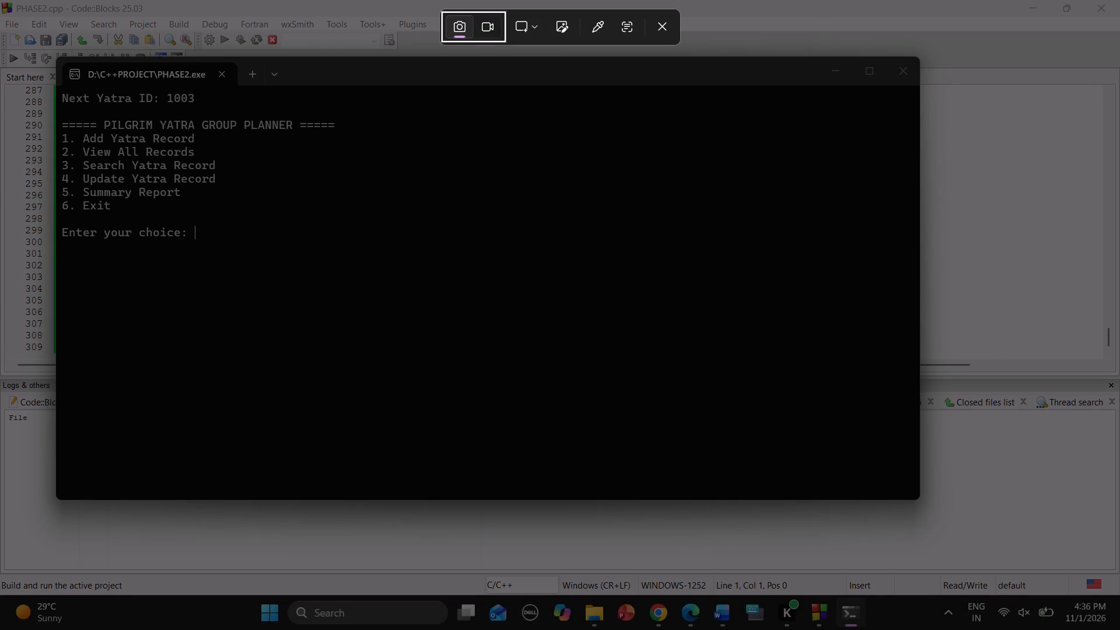
left_click_drag(60, 57, 479, 313)
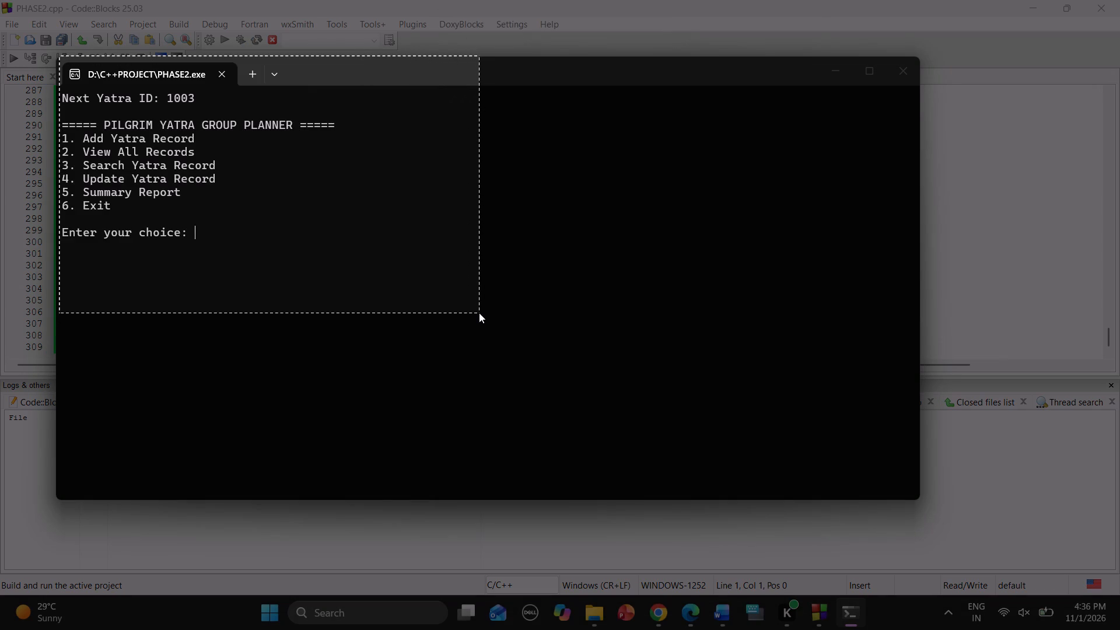
left_click_drag(479, 313, 411, 290)
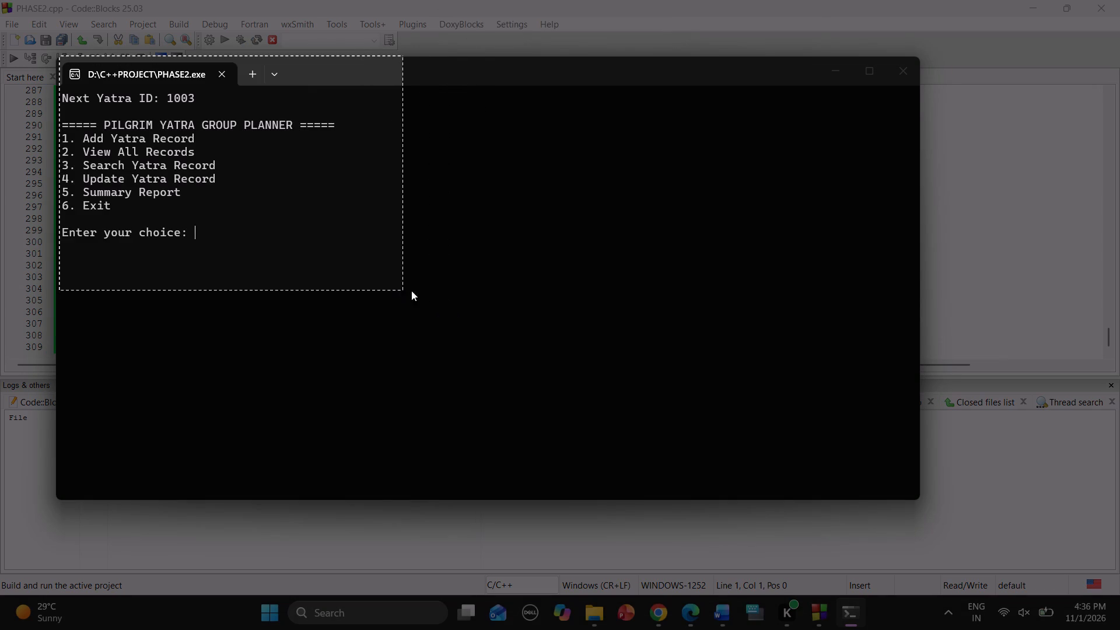
left_click_drag(411, 290, 919, 499)
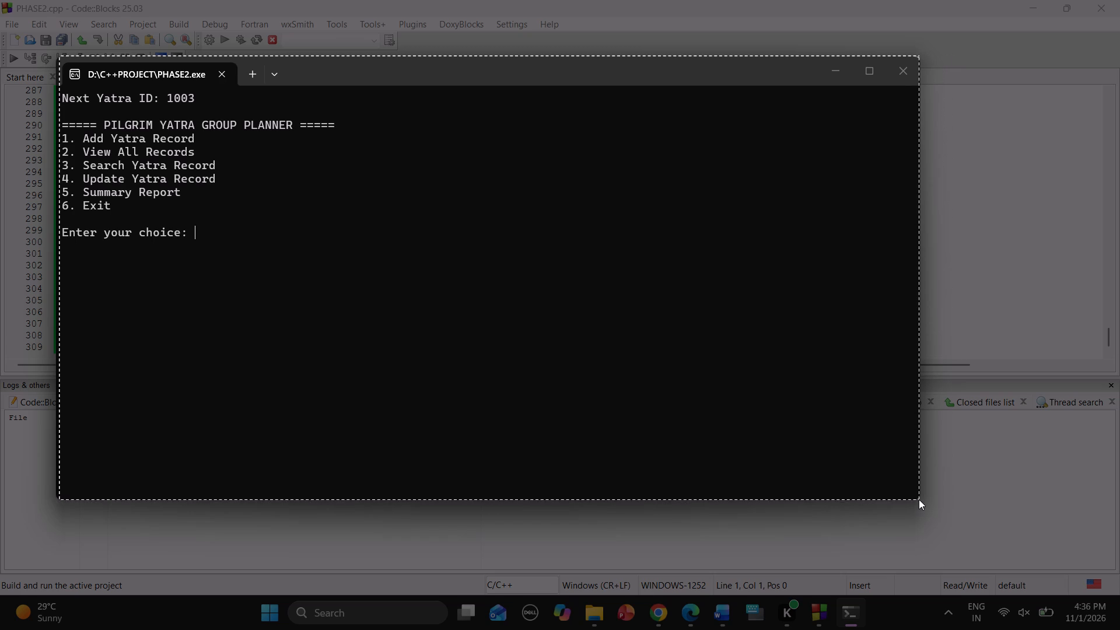
left_click_drag(919, 499, 540, 328)
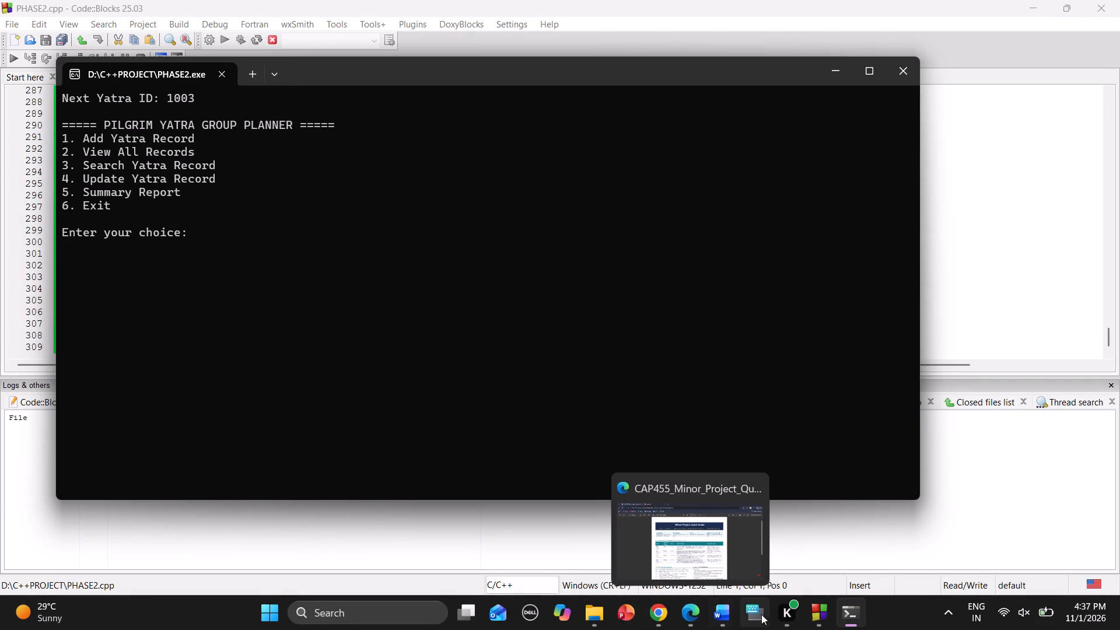
Switch back to the black-and-white Word report, add the label "MENU" under "9. Output", and paste the console screenshot below it.
left_click(785, 553)
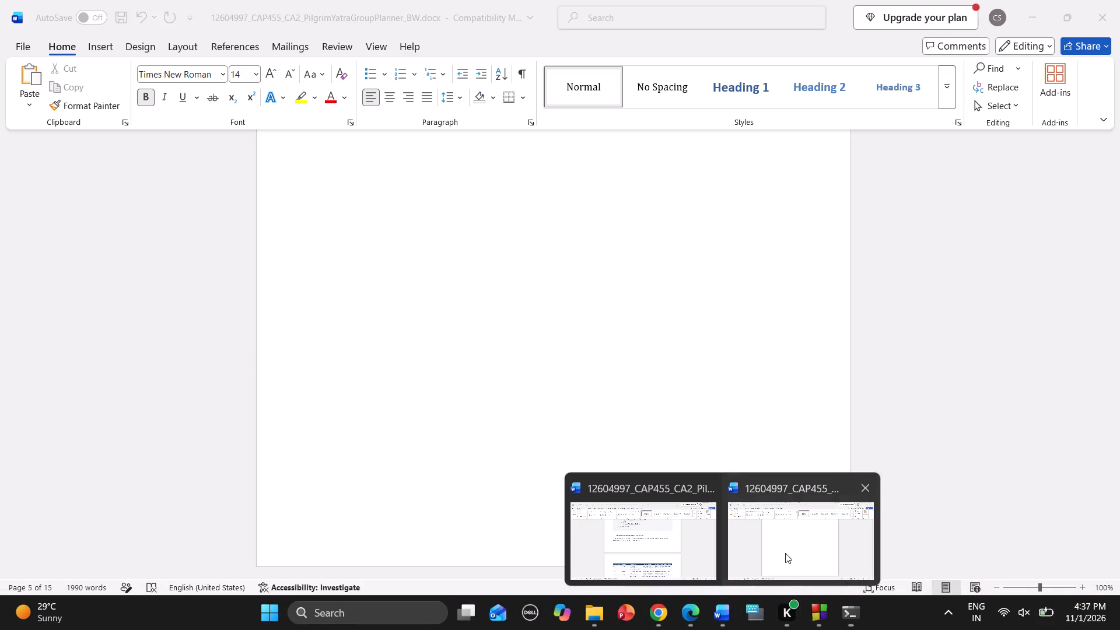
scroll(421, 379, "up", 4)
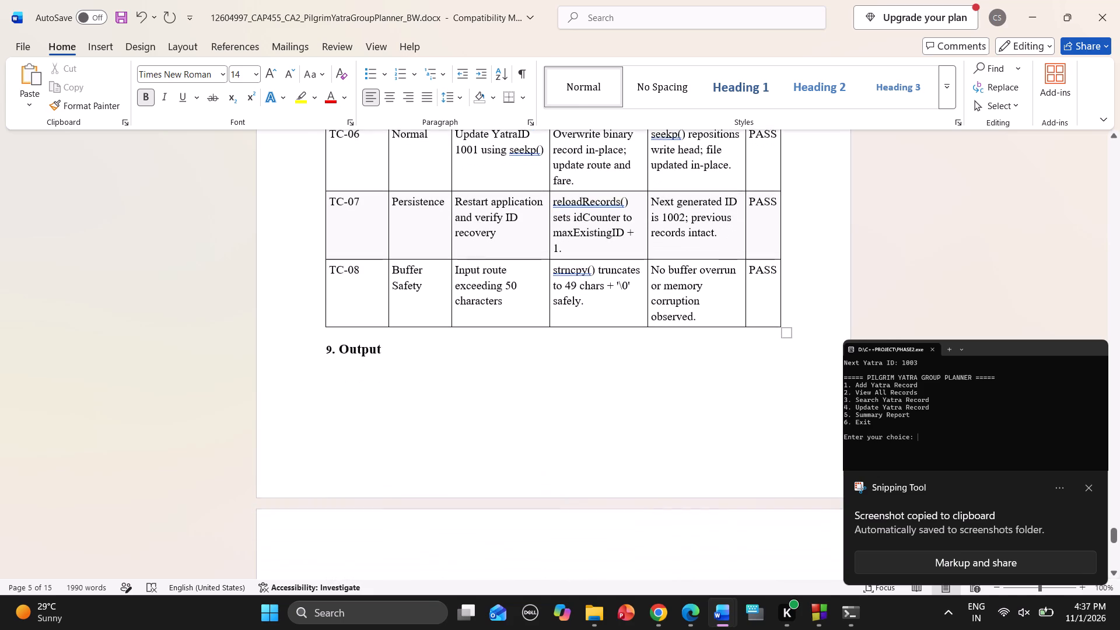
left_click(373, 390)
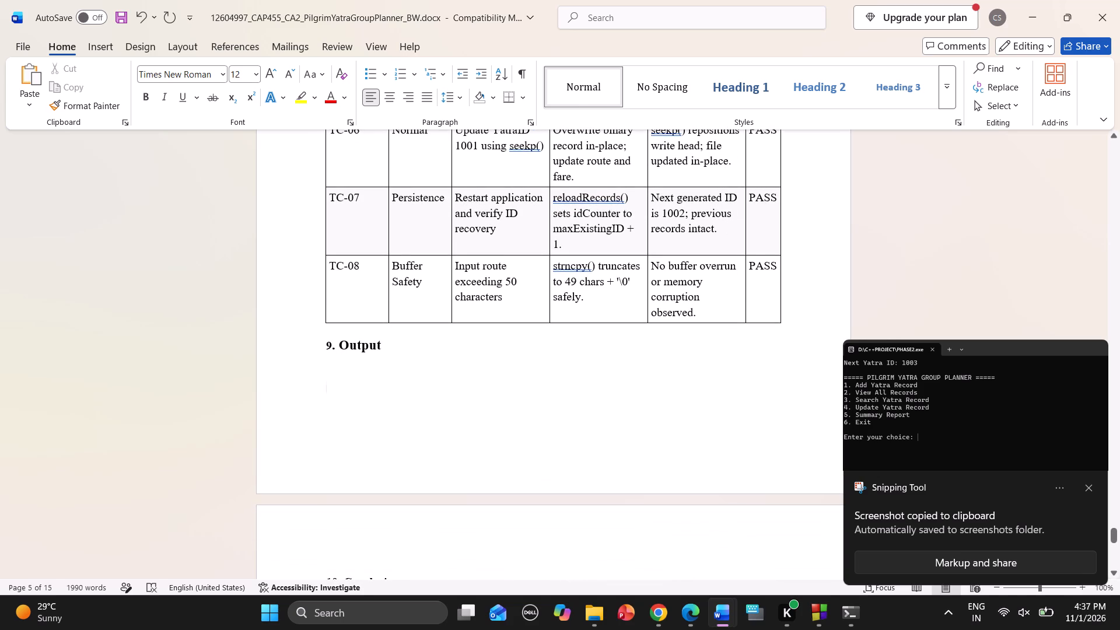
type("MENU")
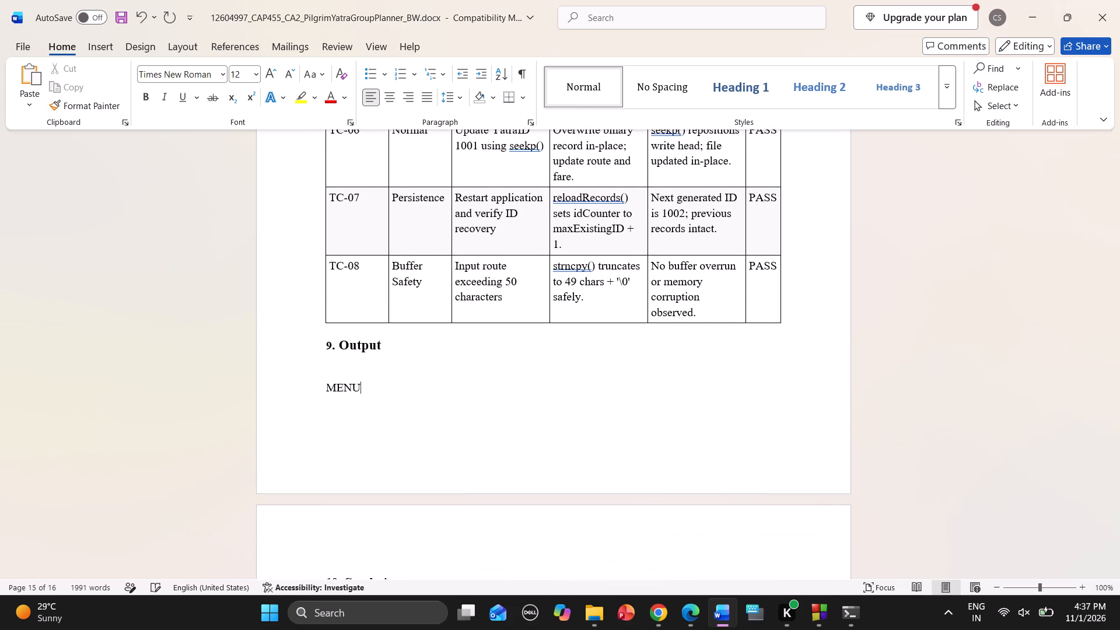
key("Return")
key("ctrl+v")
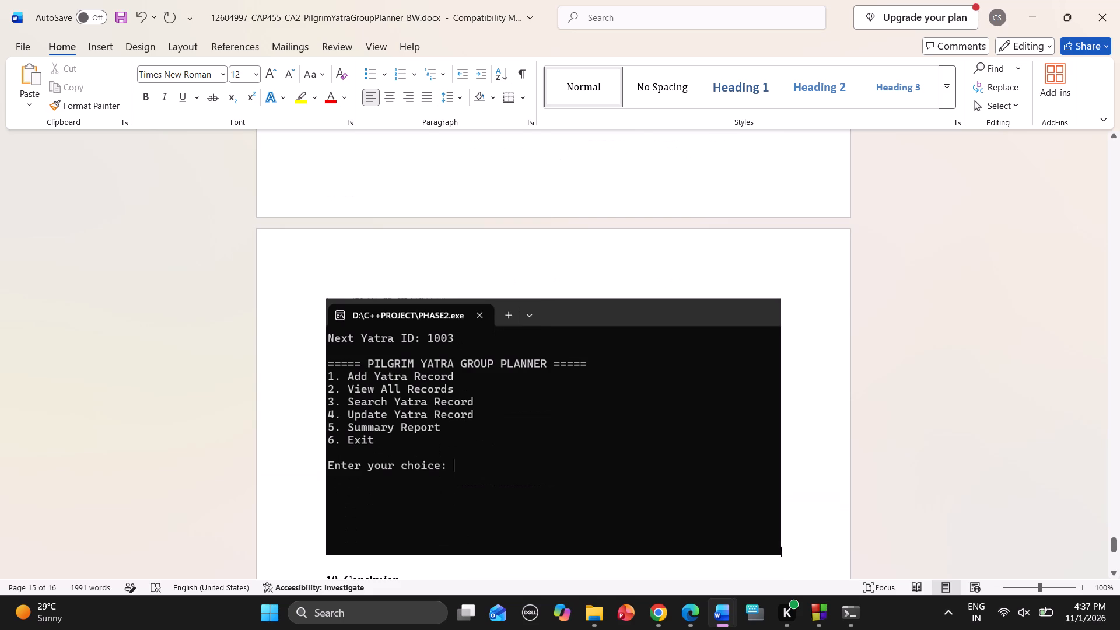
Extend the label above the console screenshot to read "MENU OF".
scroll(373, 390, "up", 1)
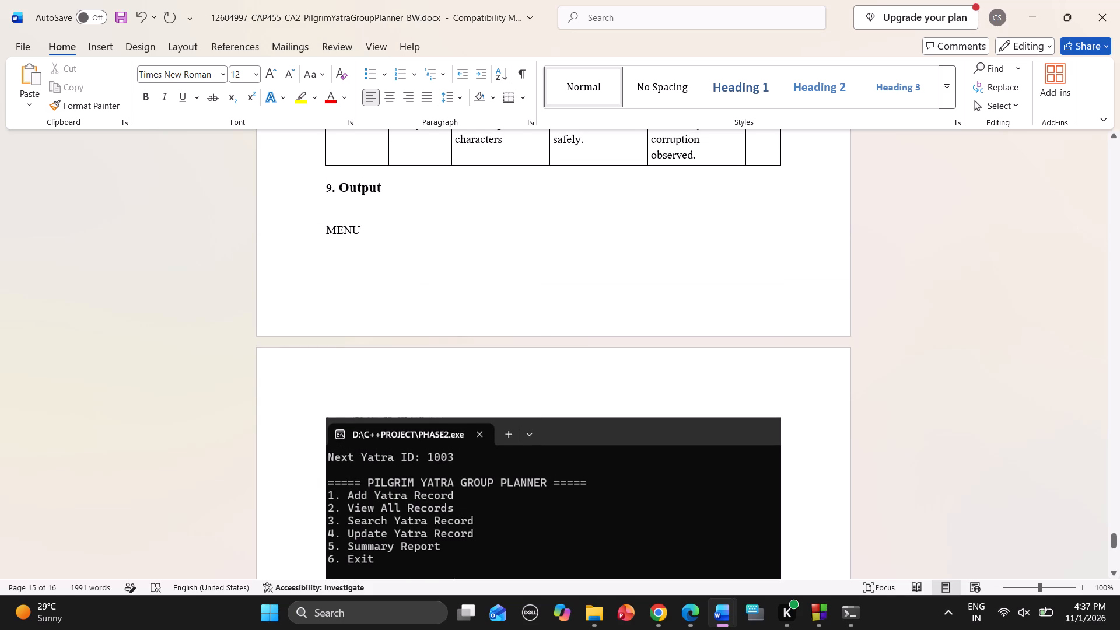
left_click(362, 229)
key("space")
type("OF")
Retype the label under "9. Output" in mixed case as "Menu of The Project".
key("F12")
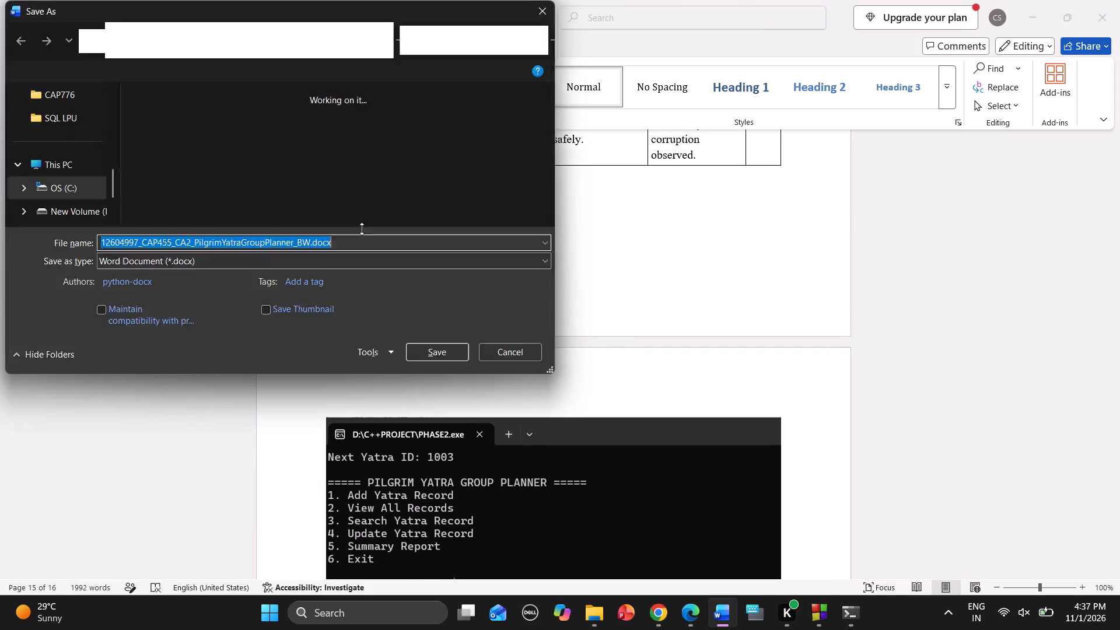
left_click(549, 15)
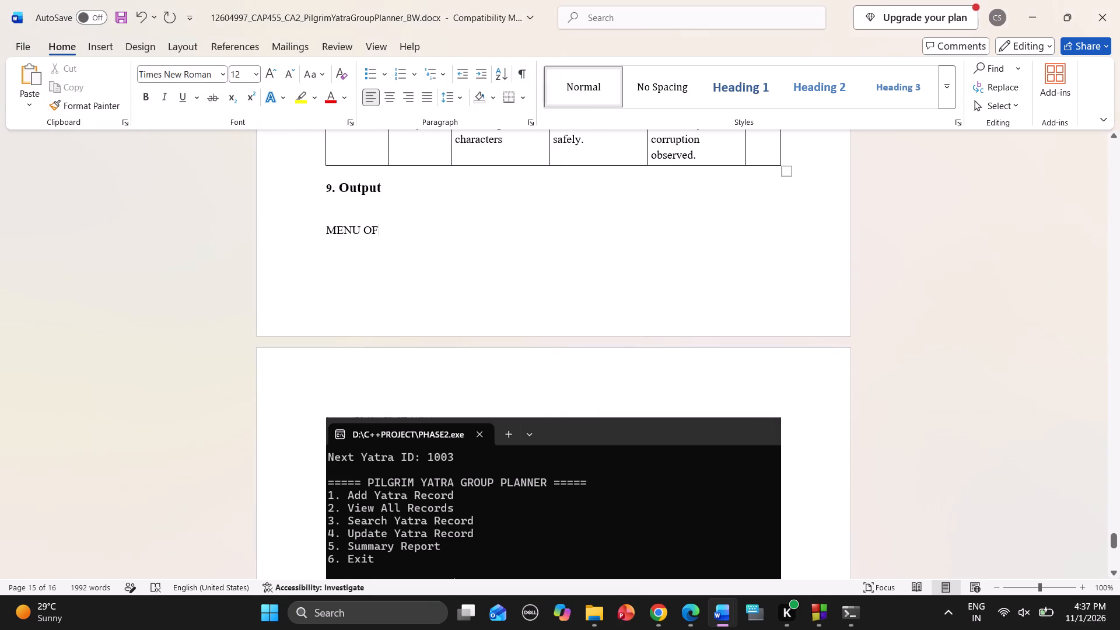
left_click(435, 247)
key("BackSpace")
key("BackSpace")
key("BackSpace")
key("BackSpace")
key("BackSpace")
key("BackSpace")
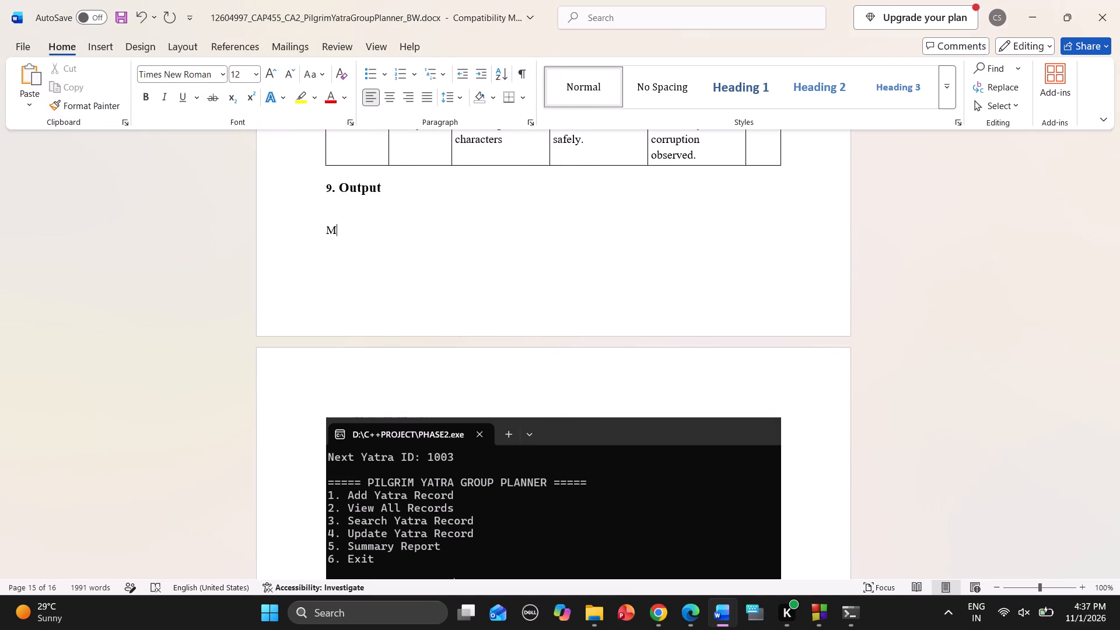
type("enu of")
key("space")
type("The Project")
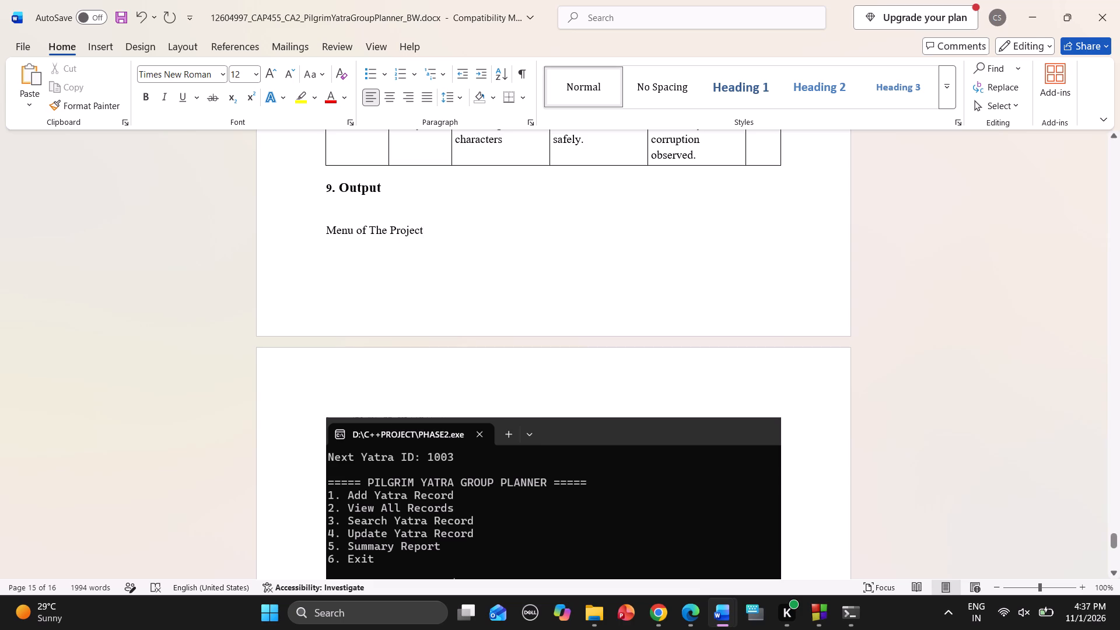
Insert the word "Bar" after "Menu" in the label under "9. Output".
left_click(352, 234)
key("space")
type("BAR")
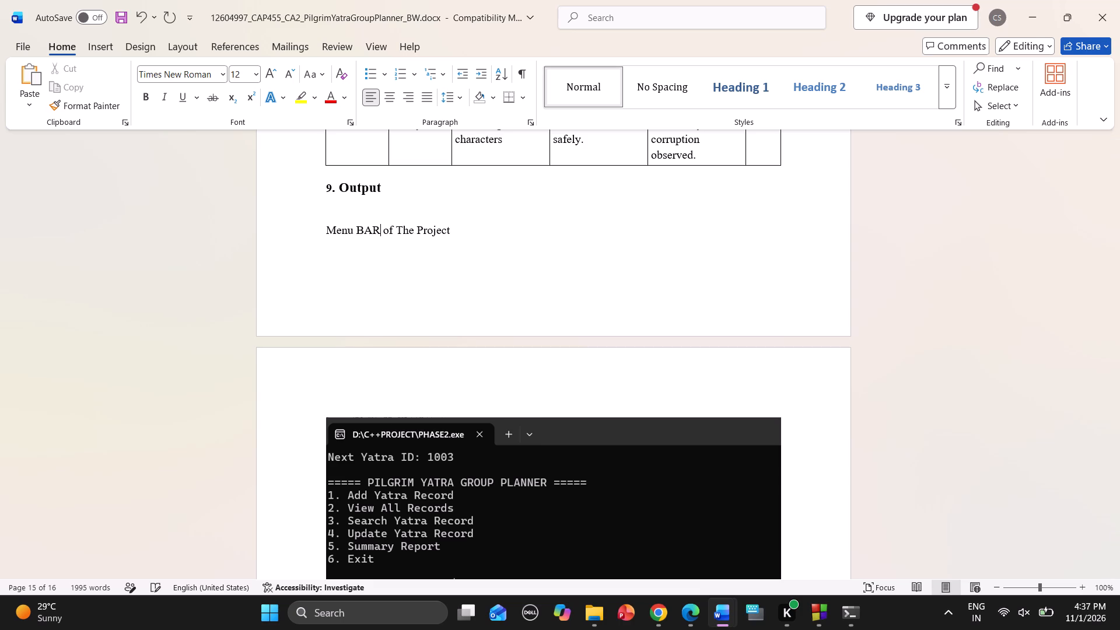
key("BackSpace")
key("BackSpace")
type("ar")
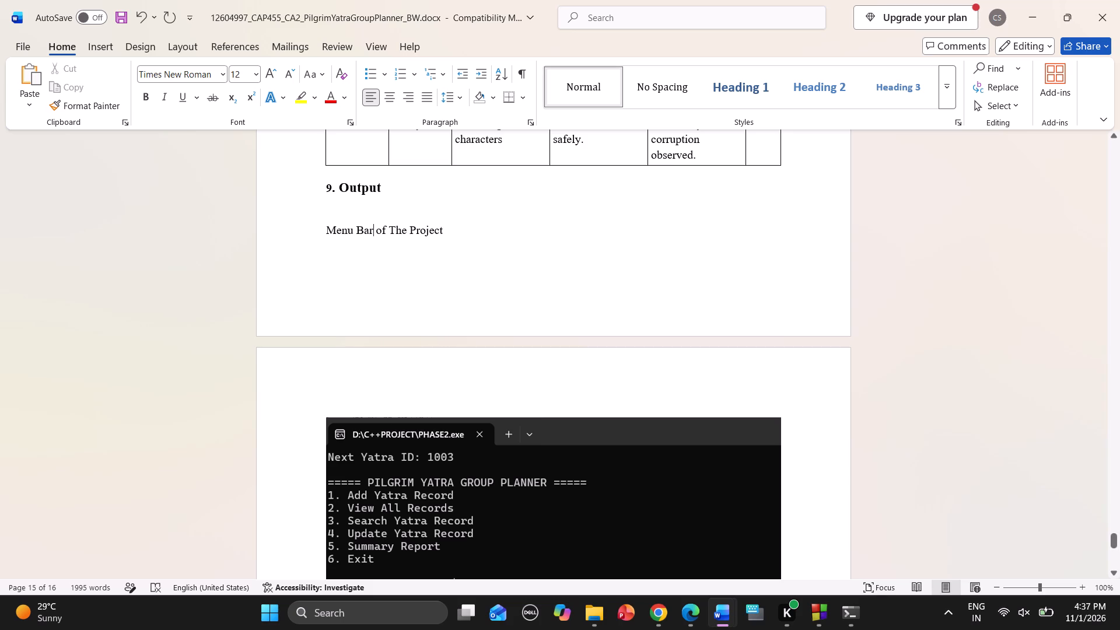
Add the label "ADD Records" on a new line below the menu screenshot, followed by an empty line.
scroll(353, 273, "down", 2)
left_click(793, 482)
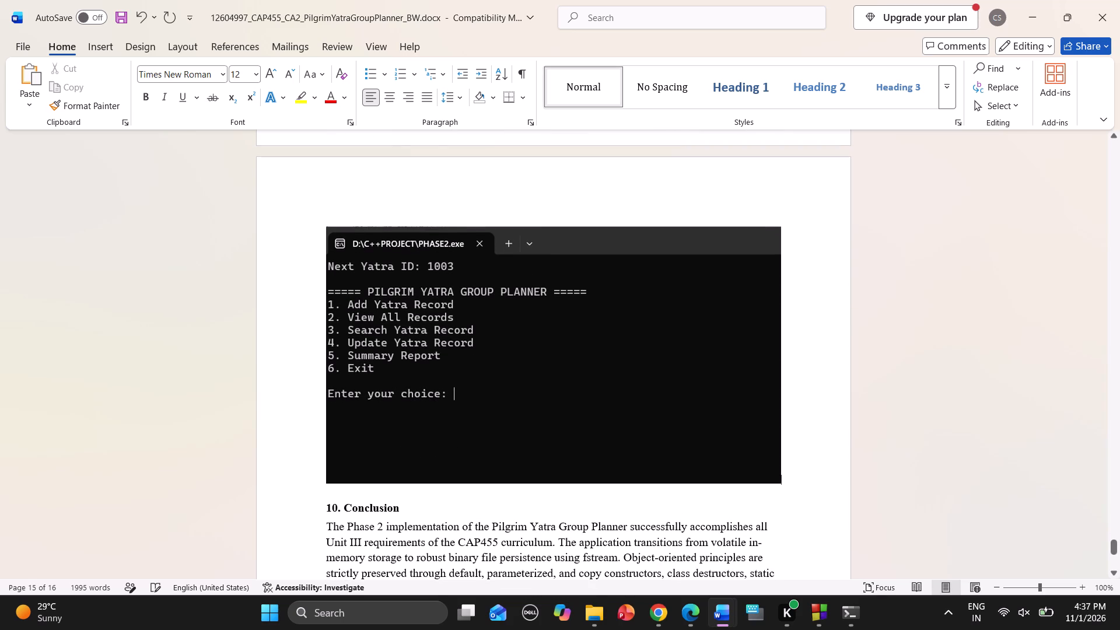
key("Return")
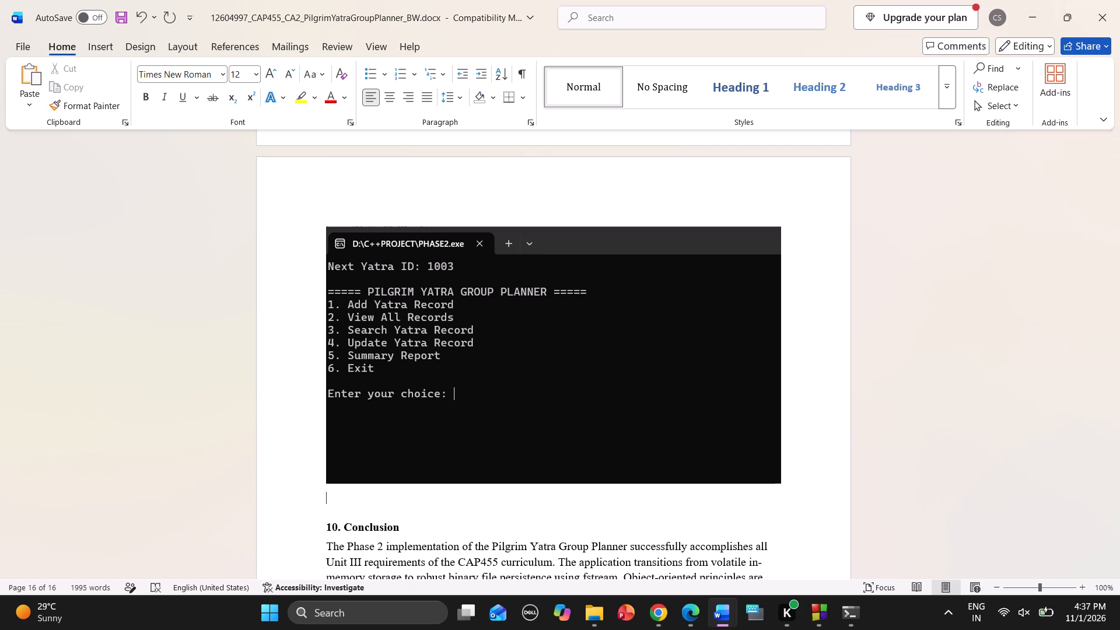
type("ADD")
key("space")
type("Records")
key("Return")
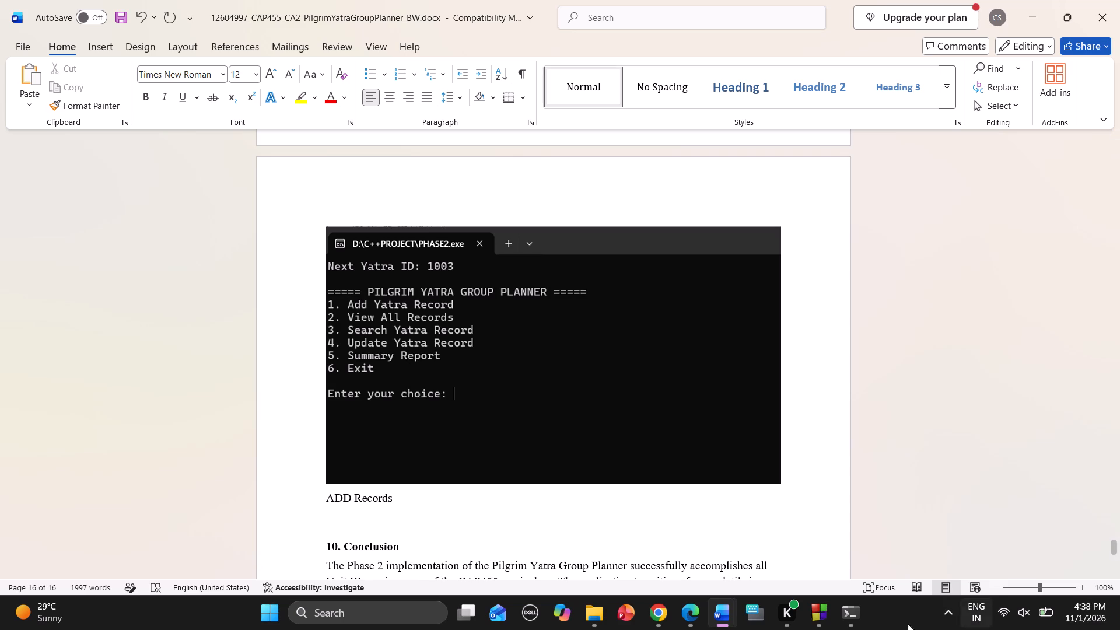
Switch to the running PHASE2.exe console and add a yatra record with route kedarnath, date 11-08-2026, 4 pilgrims and fare 1200.
left_click(840, 615)
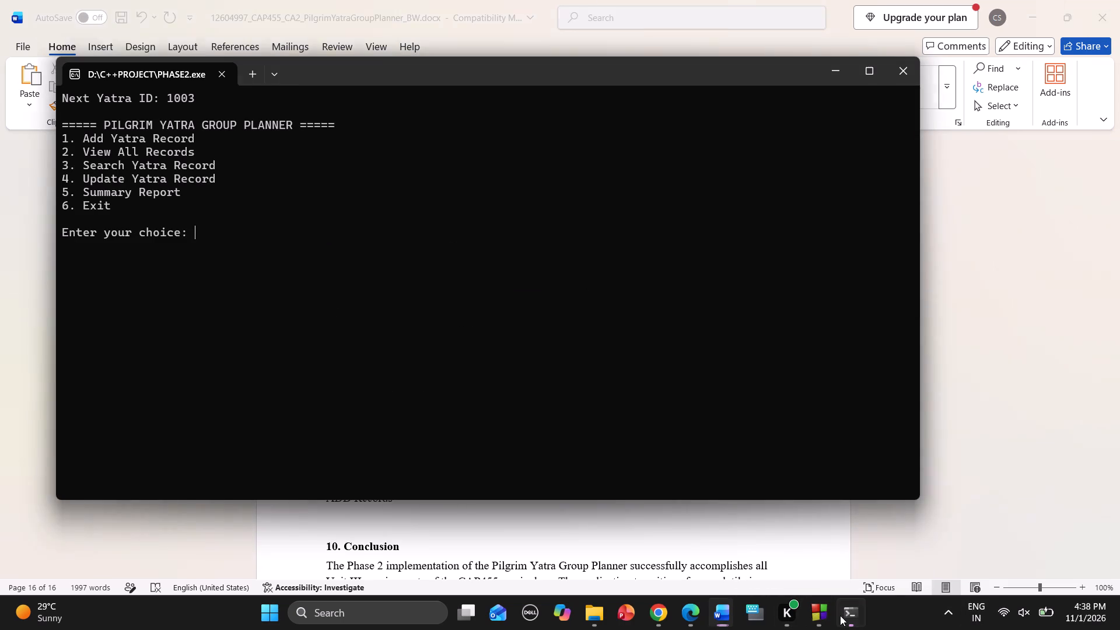
key("1")
key("Return")
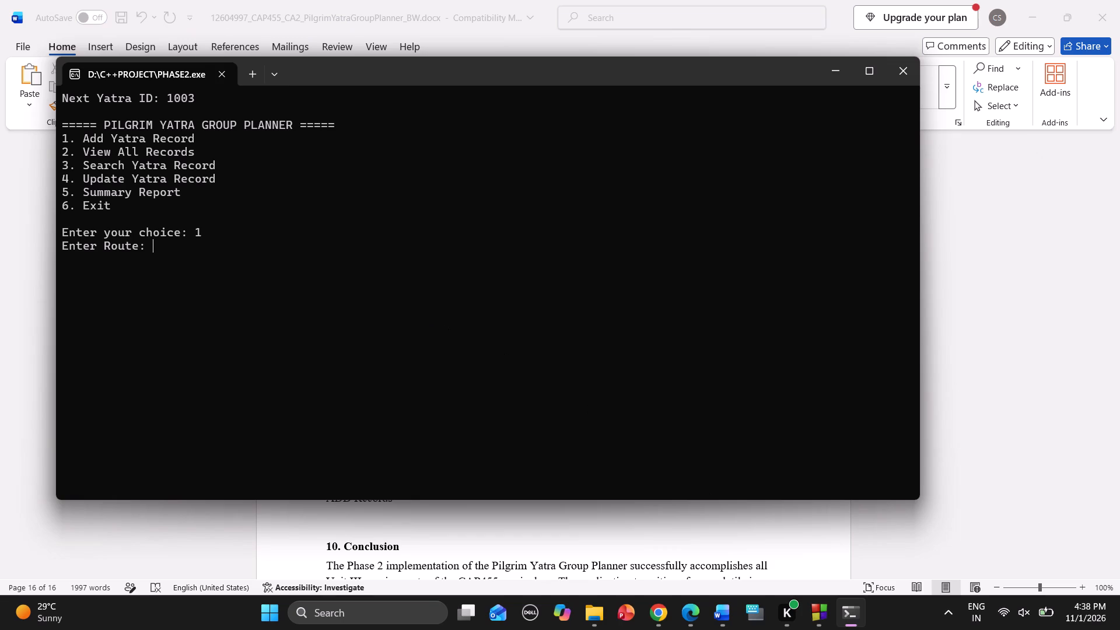
type("kedarnath")
key("Return")
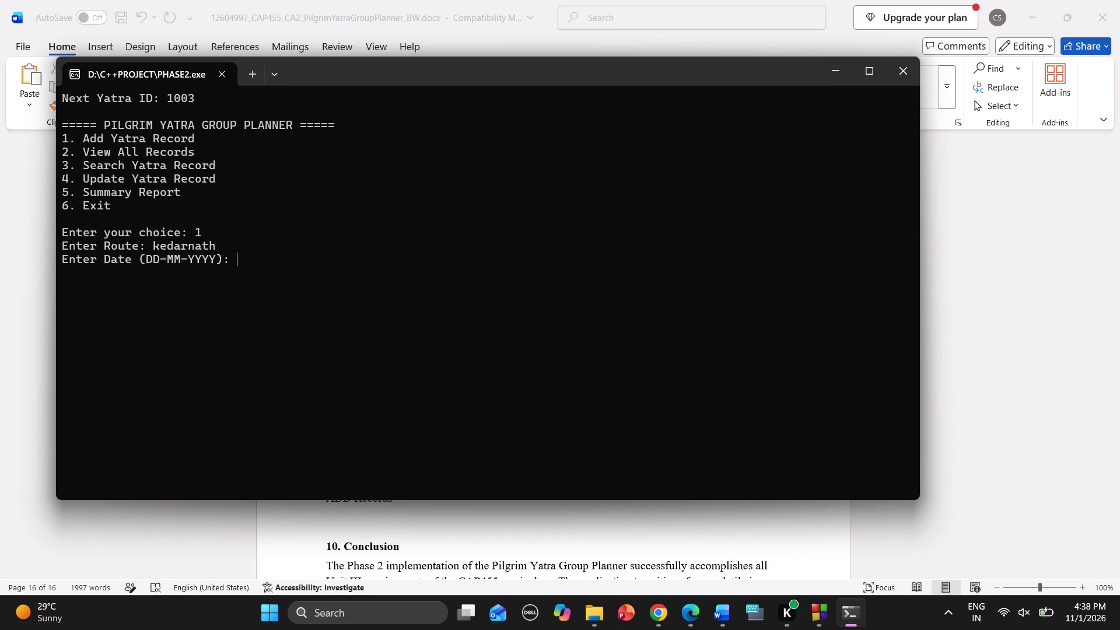
type("11")
key("minus")
key("0")
type("8-2026")
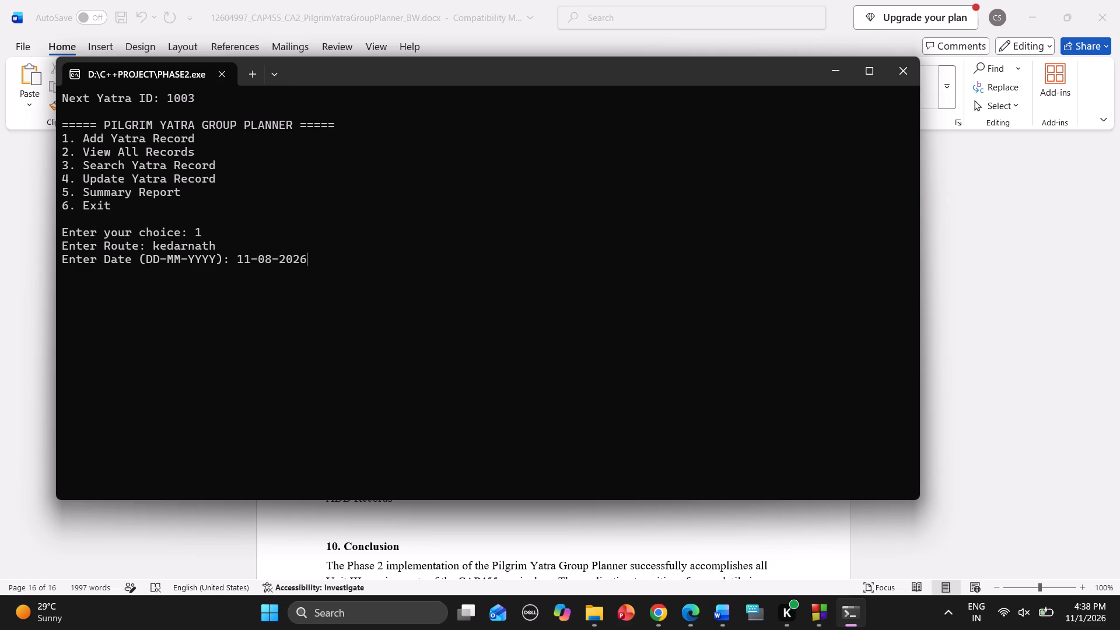
key("Return")
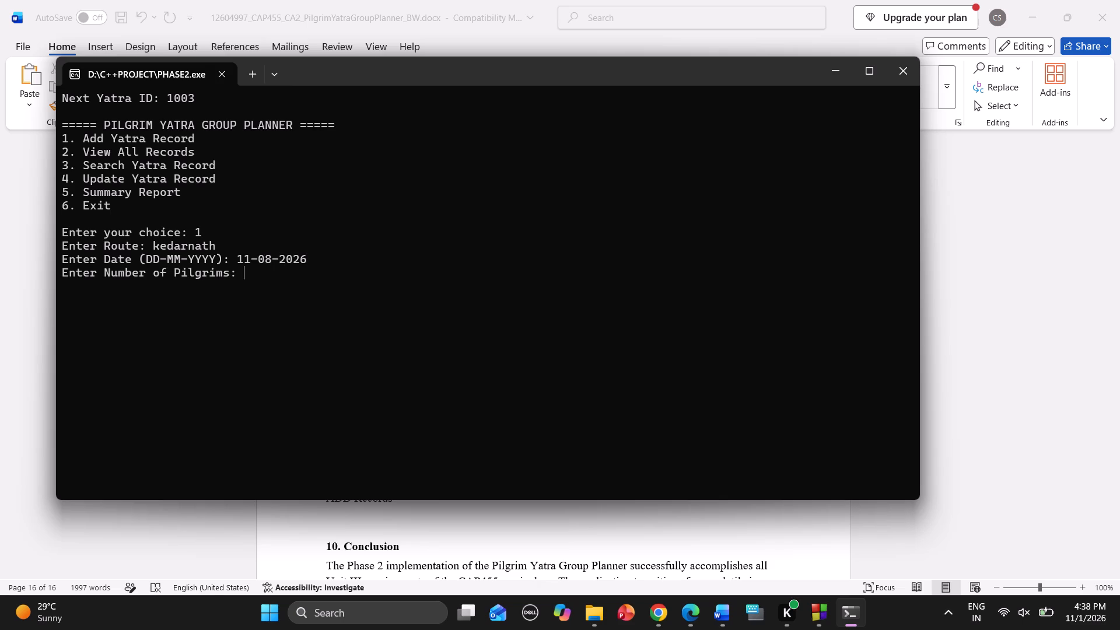
key("4")
key("Return")
type("1200")
key("Return")
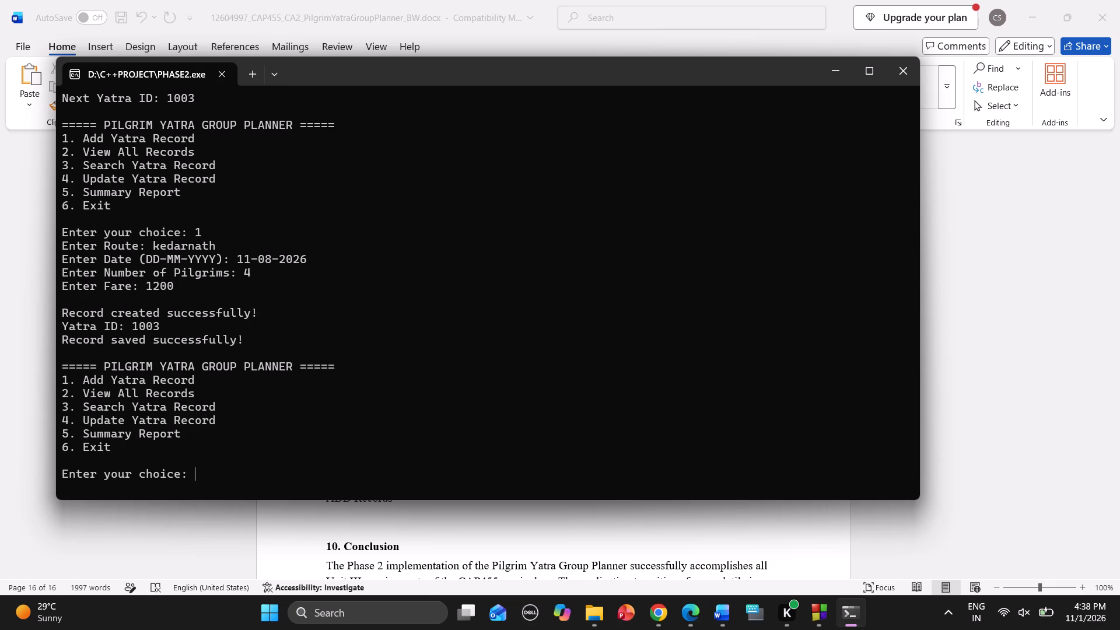
Capture a screenshot of the console area from the first planner menu heading through the "Record saved successfully!" line.
key("Print")
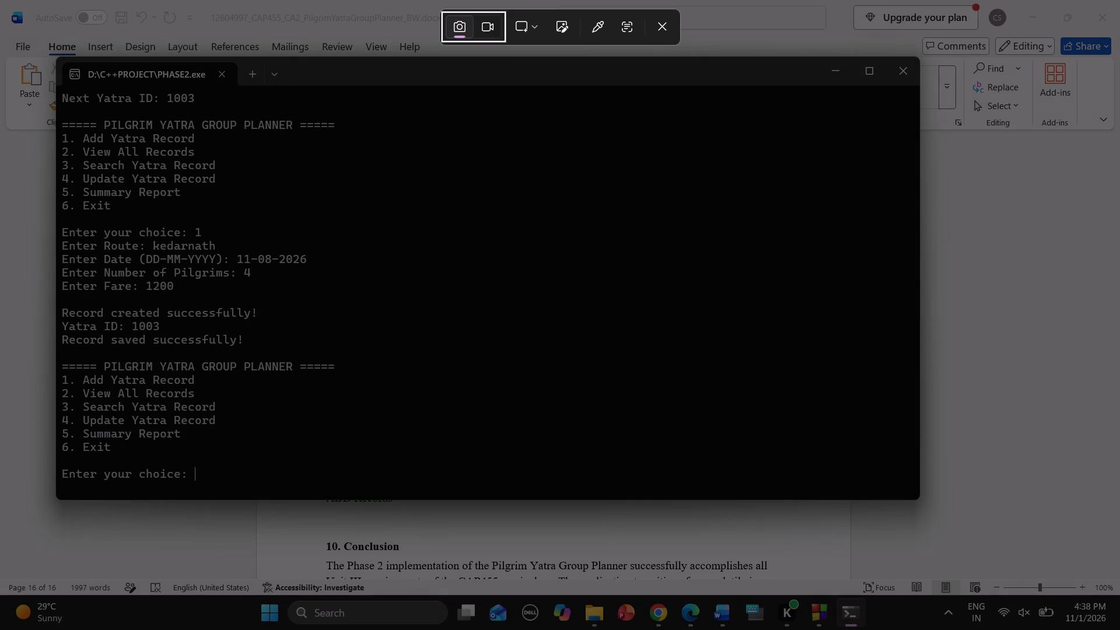
left_click_drag(61, 108, 479, 491)
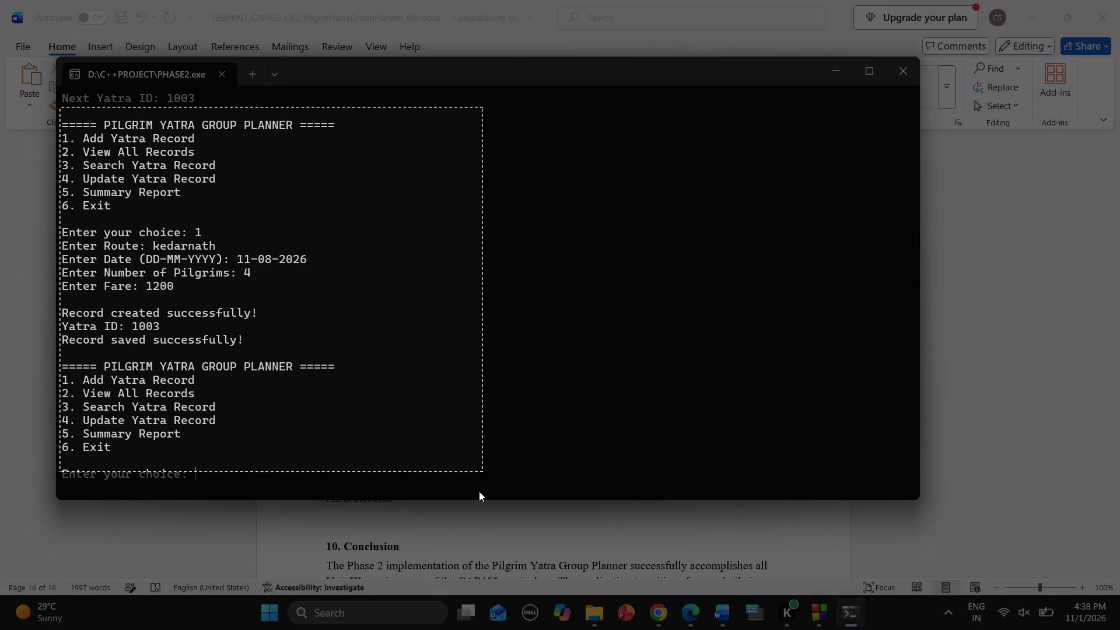
left_click_drag(479, 491, 532, 481)
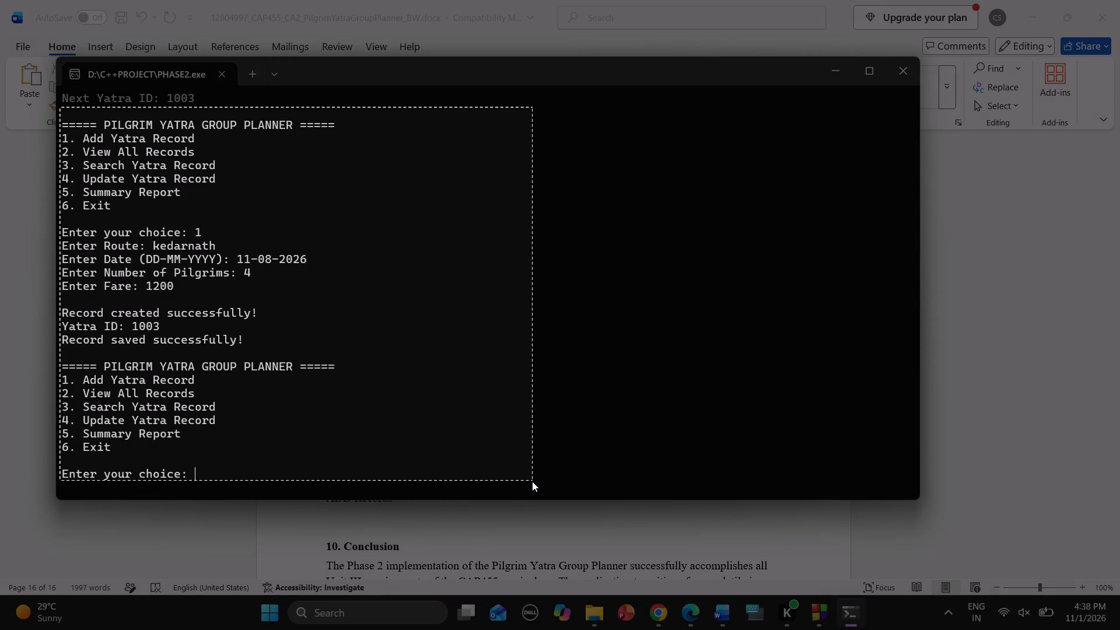
left_click_drag(532, 481, 583, 354)
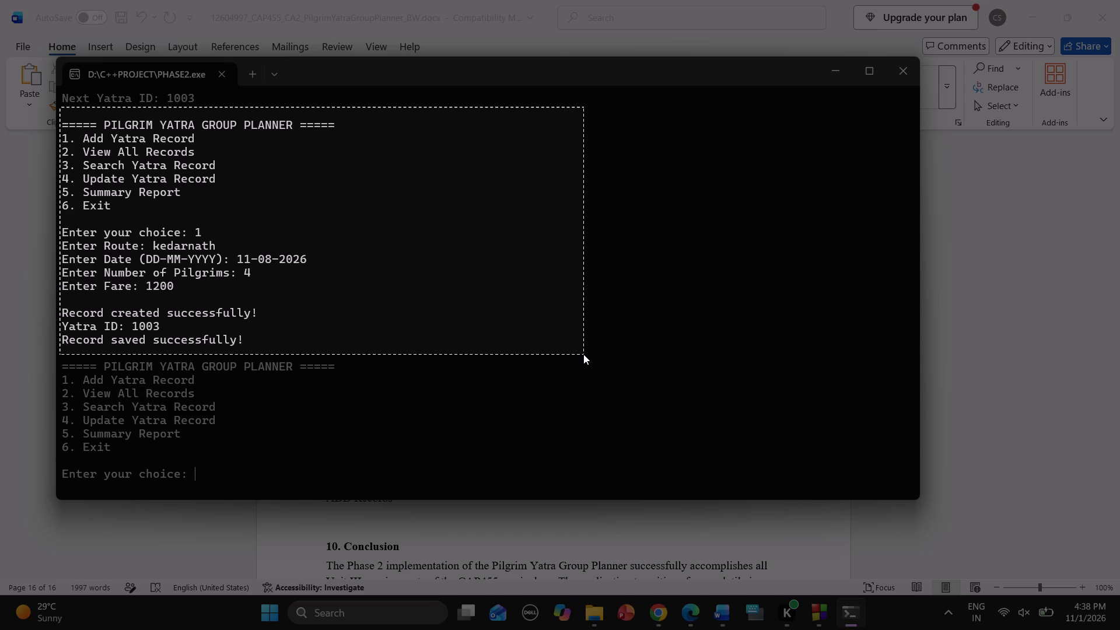
left_click_drag(583, 354, 583, 359)
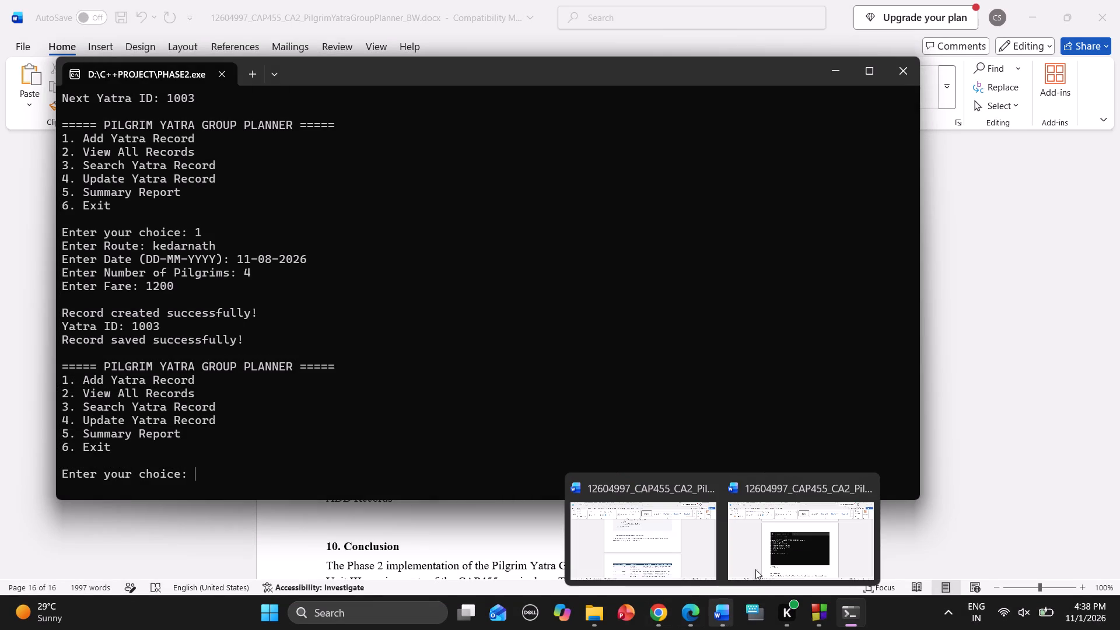
Switch back to the black-and-white Word report and paste the console screenshot below the "ADD Records" label.
left_click(787, 537)
key("ctrl+v")
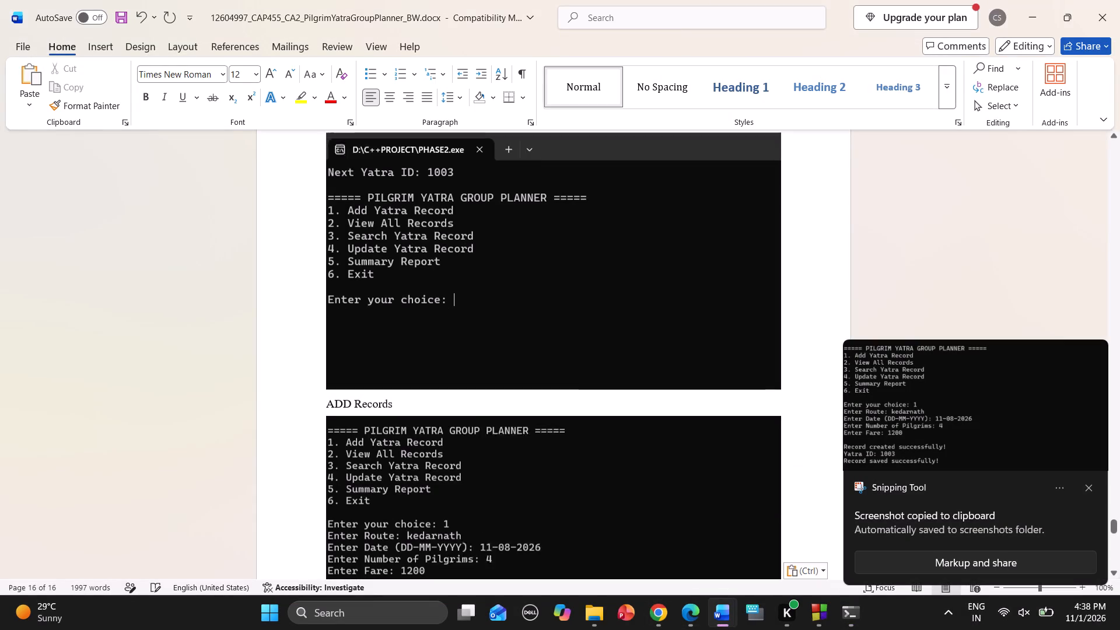
Add the label "View All records" on a new line below the ADD Records screenshot, followed by an empty line.
scroll(787, 537, "down", 1)
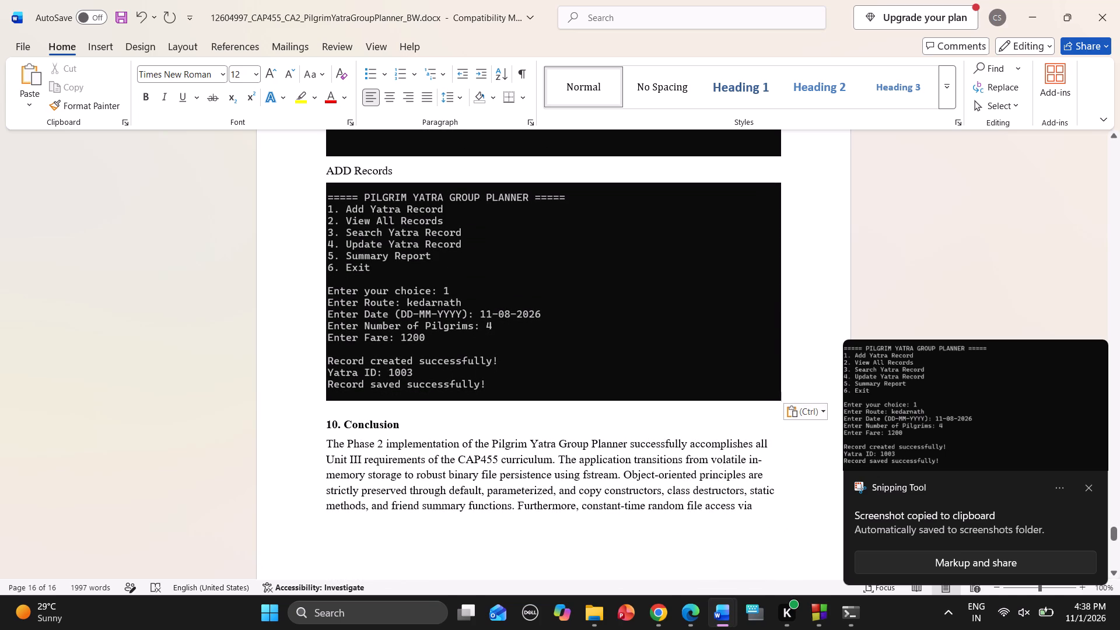
key("Return")
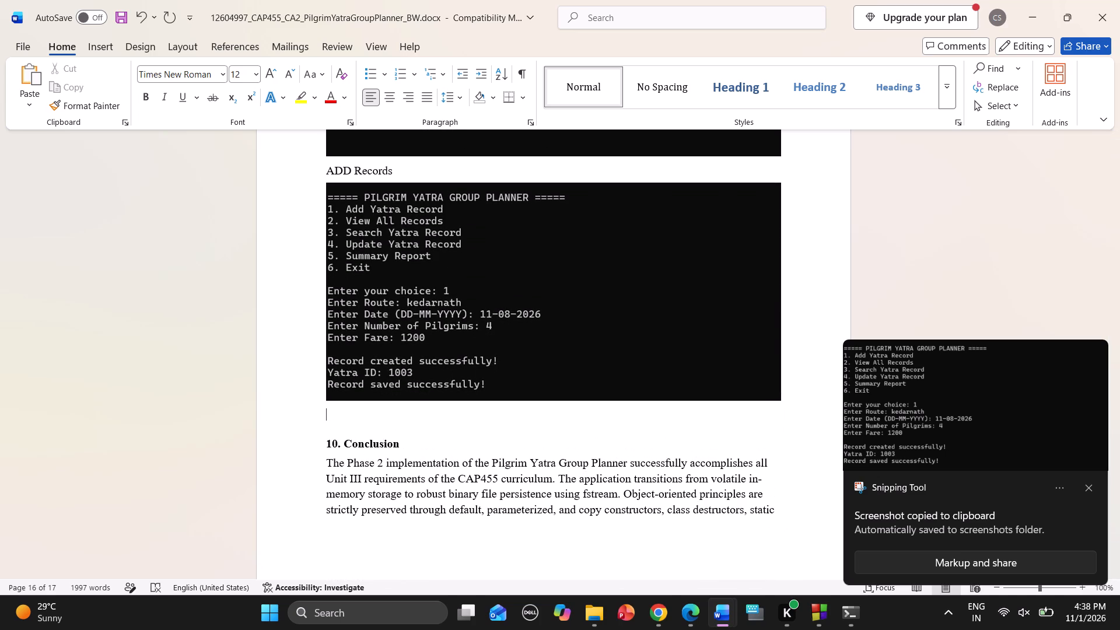
type("View All recors")
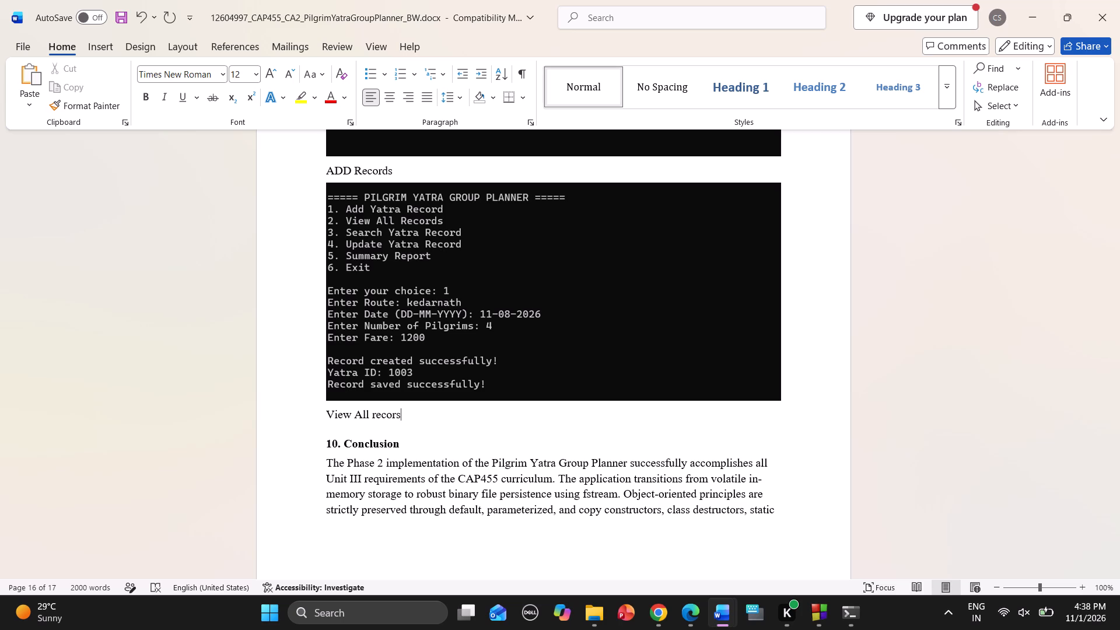
key("Return")
key("BackSpace")
key("BackSpace")
type("ds")
key("Return")
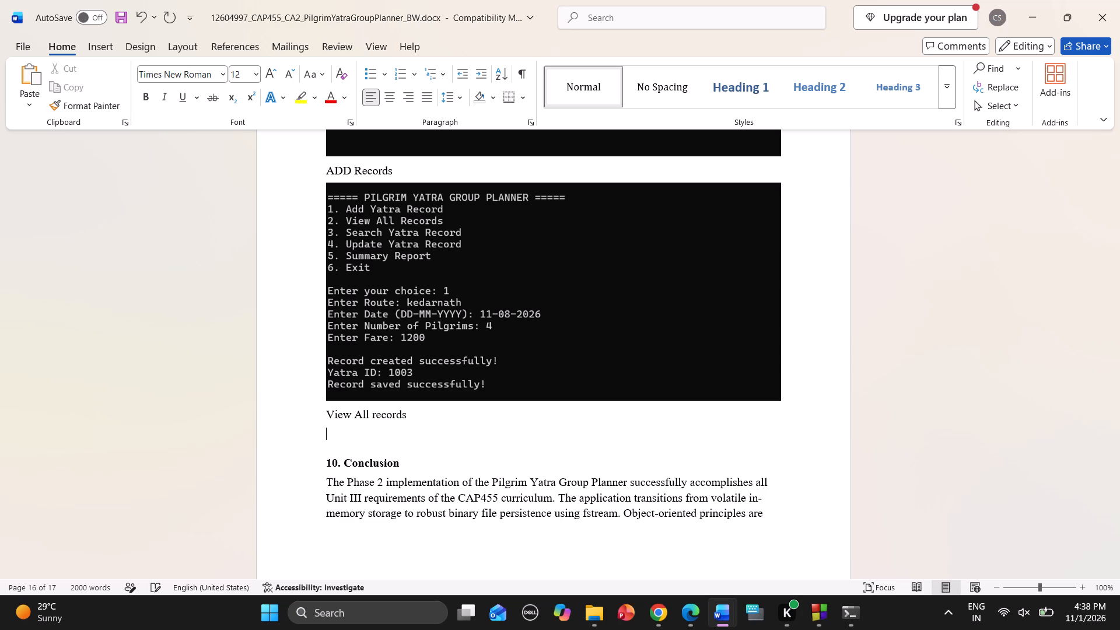
Switch to the running PHASE2.exe console and display all yatra records with choice 2.
left_click(845, 618)
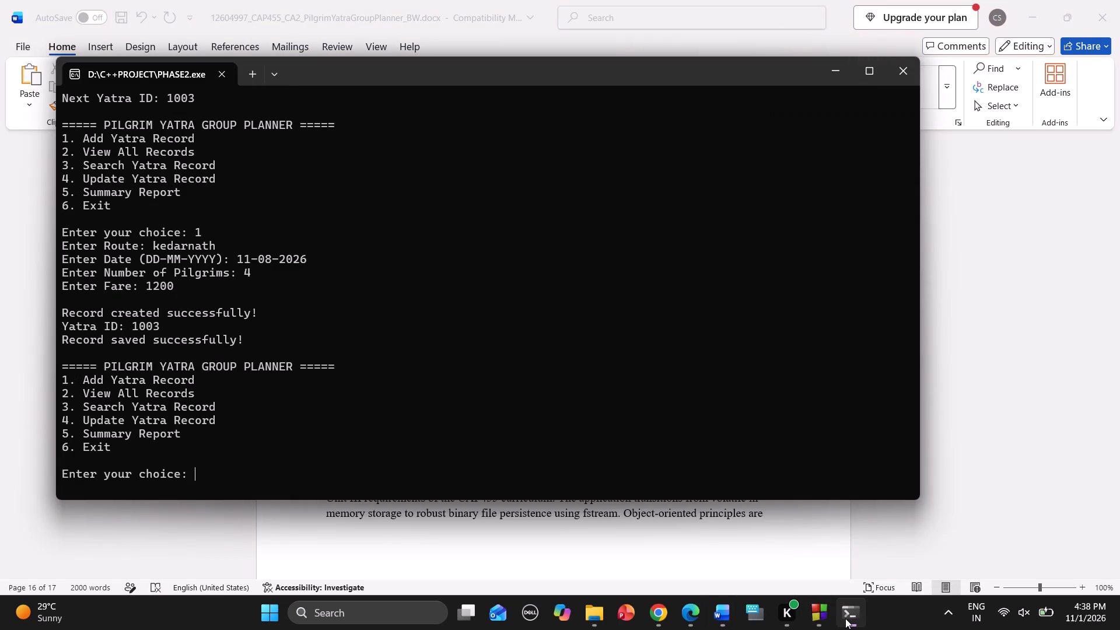
key("2")
key("Return")
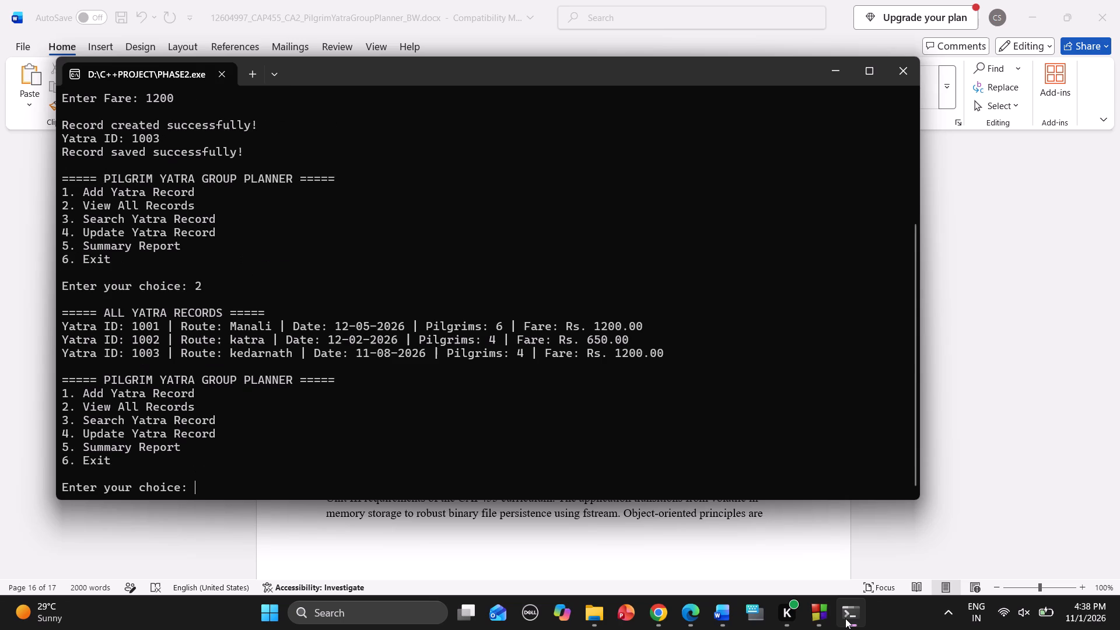
Capture the console from the planner menu heading through the yatra 1003 line and paste it below the "View All records" label in Word.
key("Print")
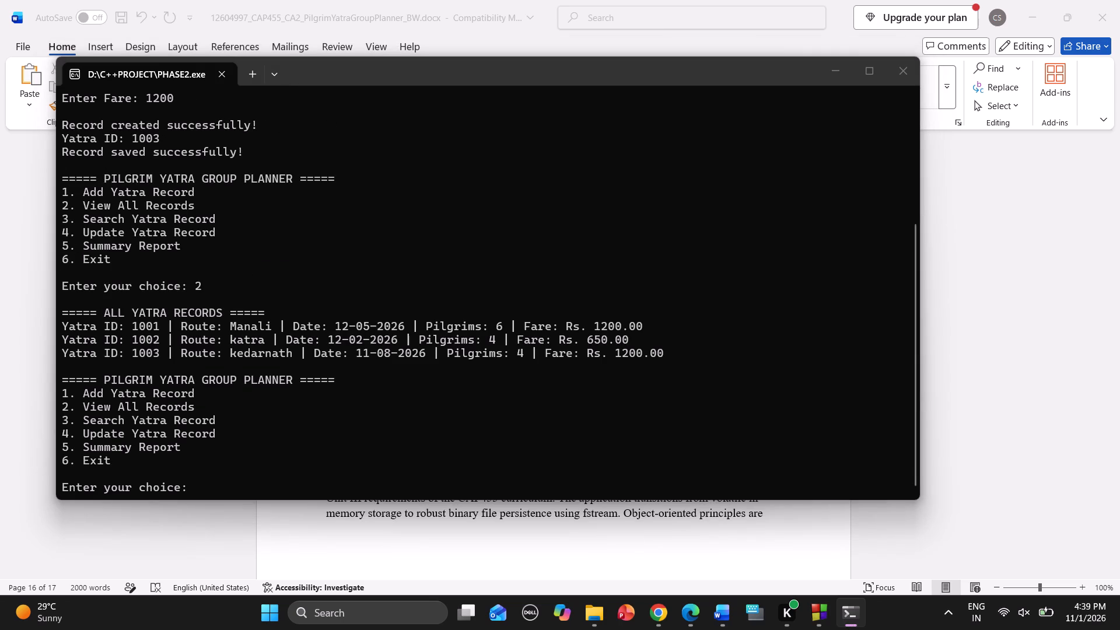
left_click_drag(56, 166, 762, 372)
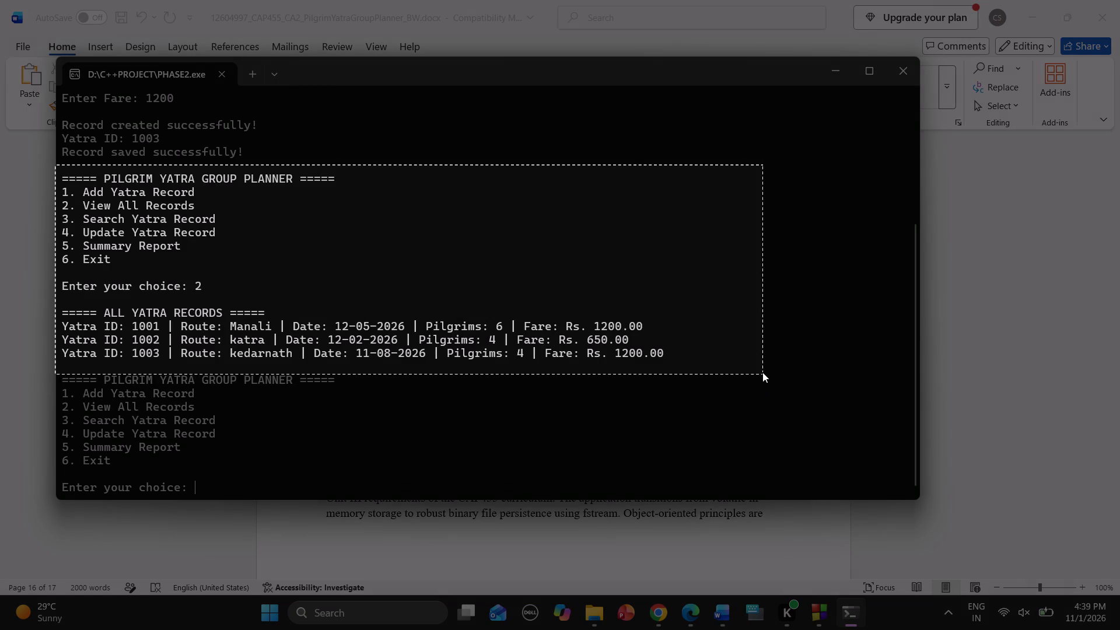
left_click_drag(762, 372, 740, 374)
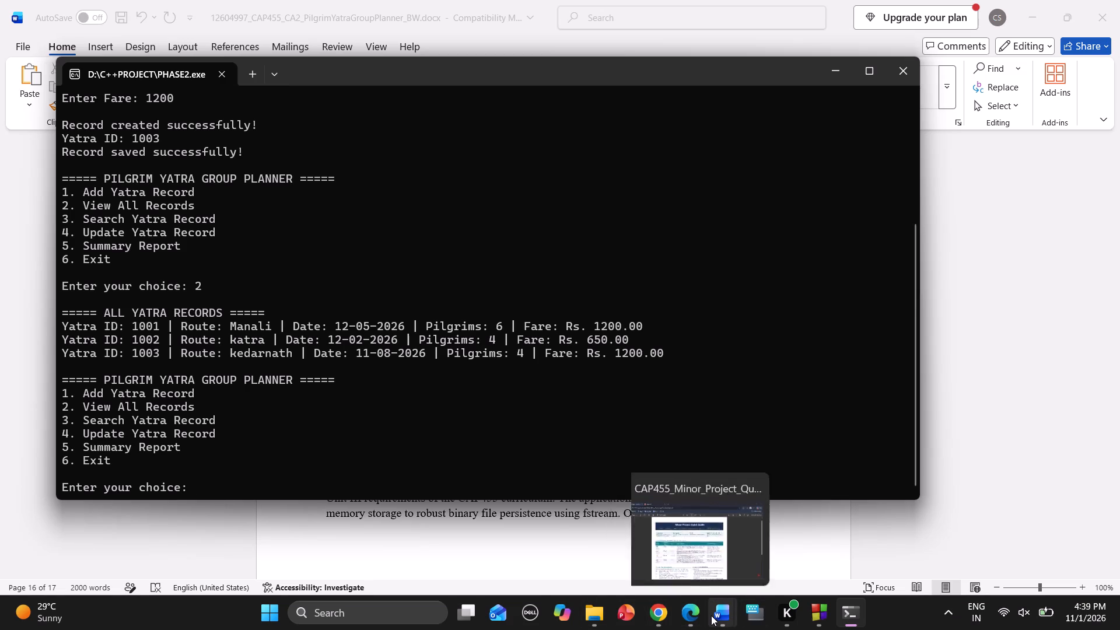
left_click(766, 563)
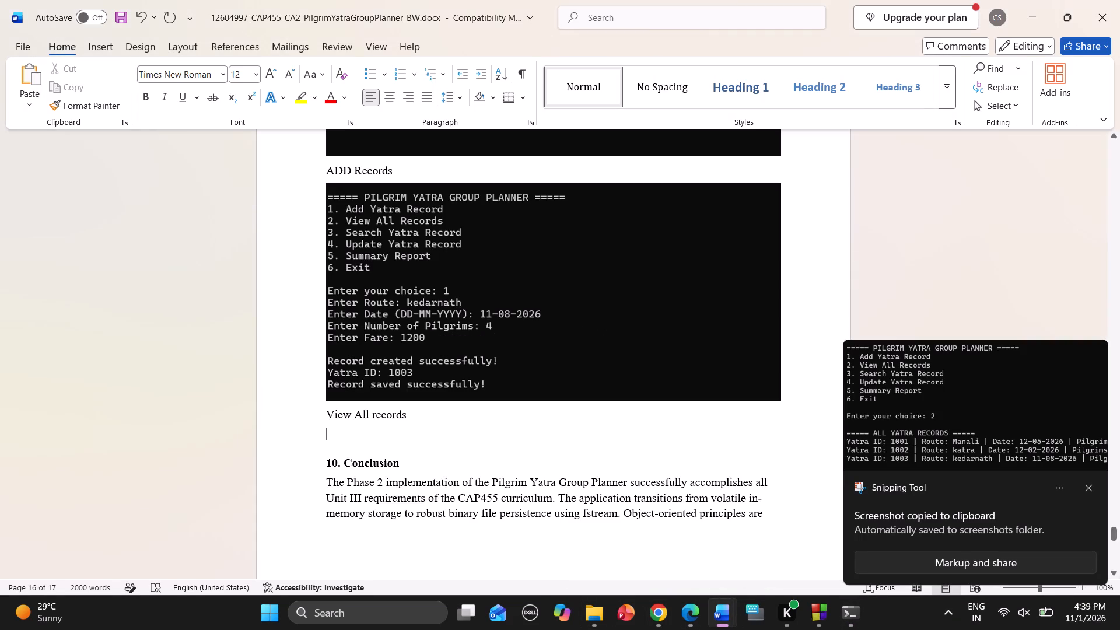
key("ctrl+v")
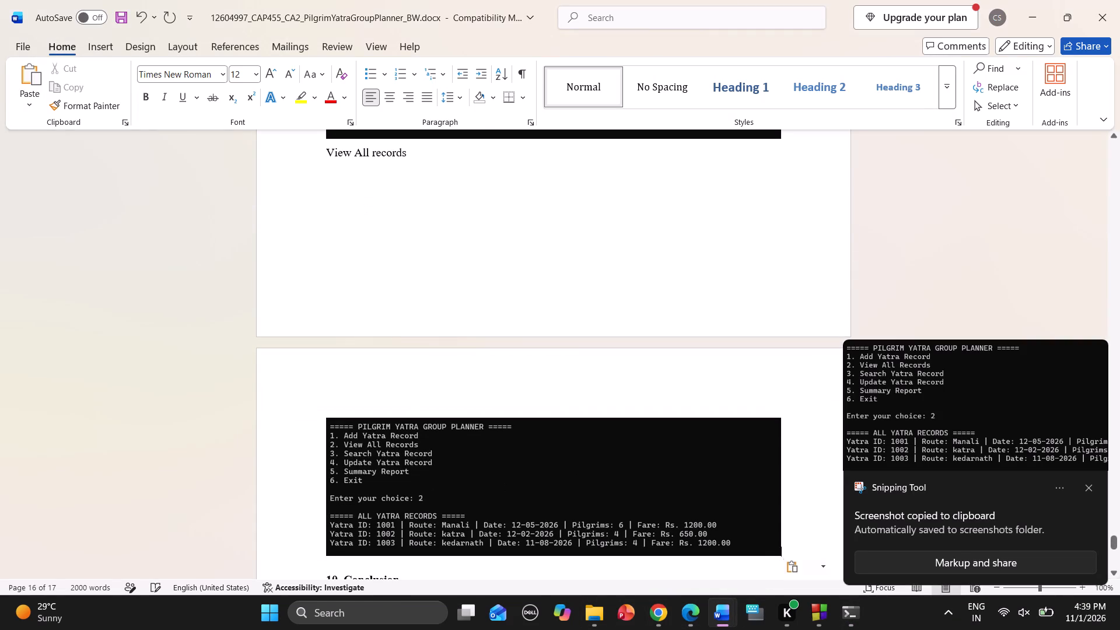
Add the label "Search Yatra Record" on a new line below the all-records screenshot, followed by an empty line.
scroll(551, 490, "down", 1)
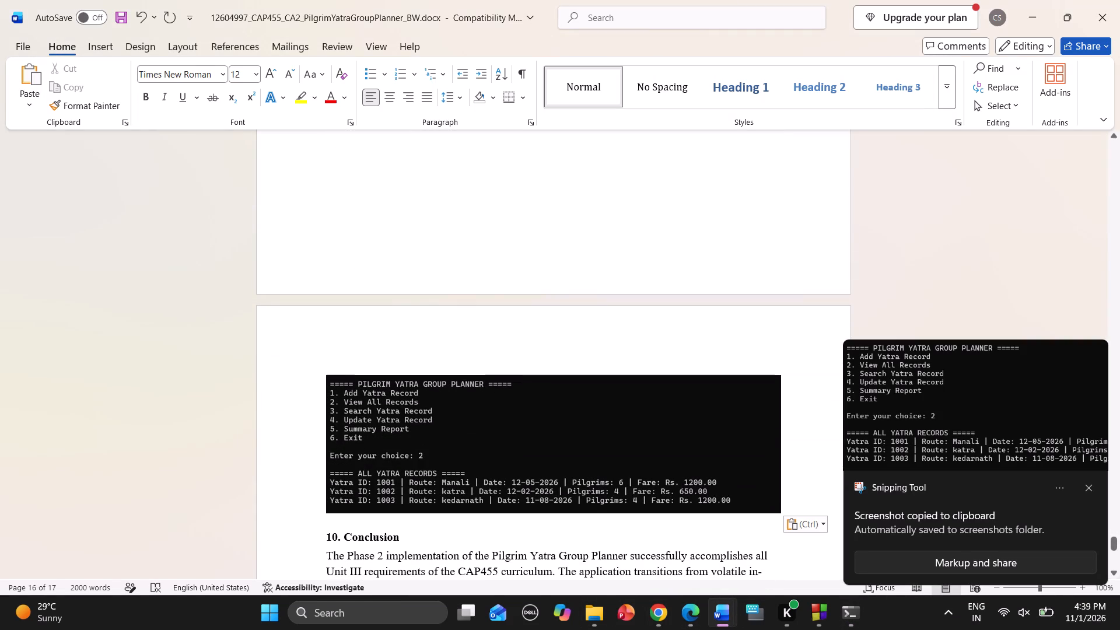
key("Return")
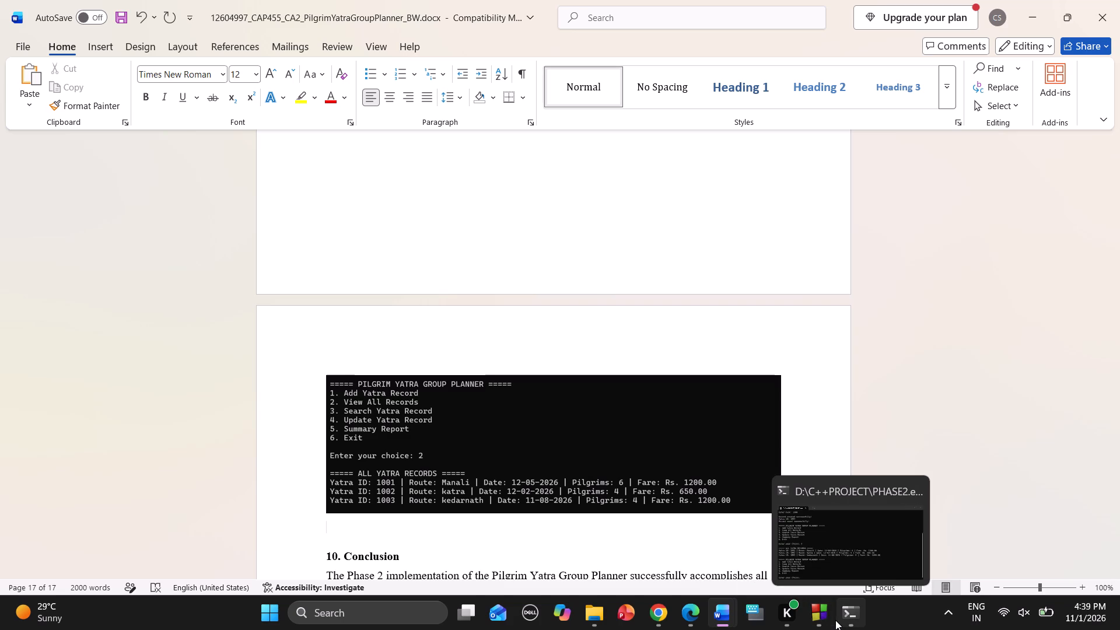
type("Search")
key("space")
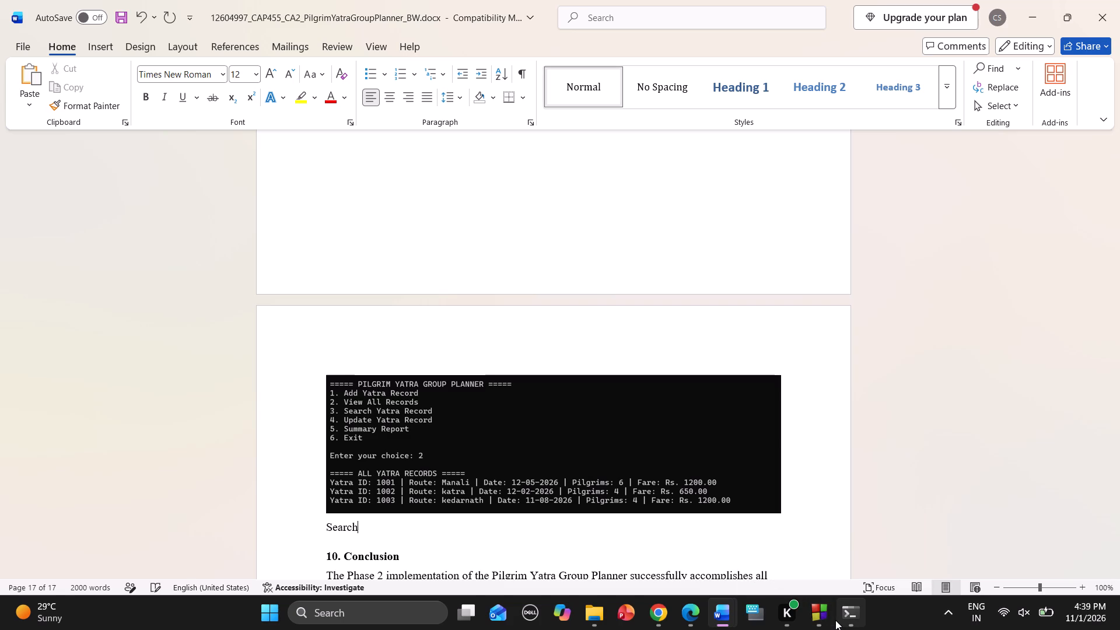
type("Yatra Recors")
key("BackSpace")
key("d")
key("Return")
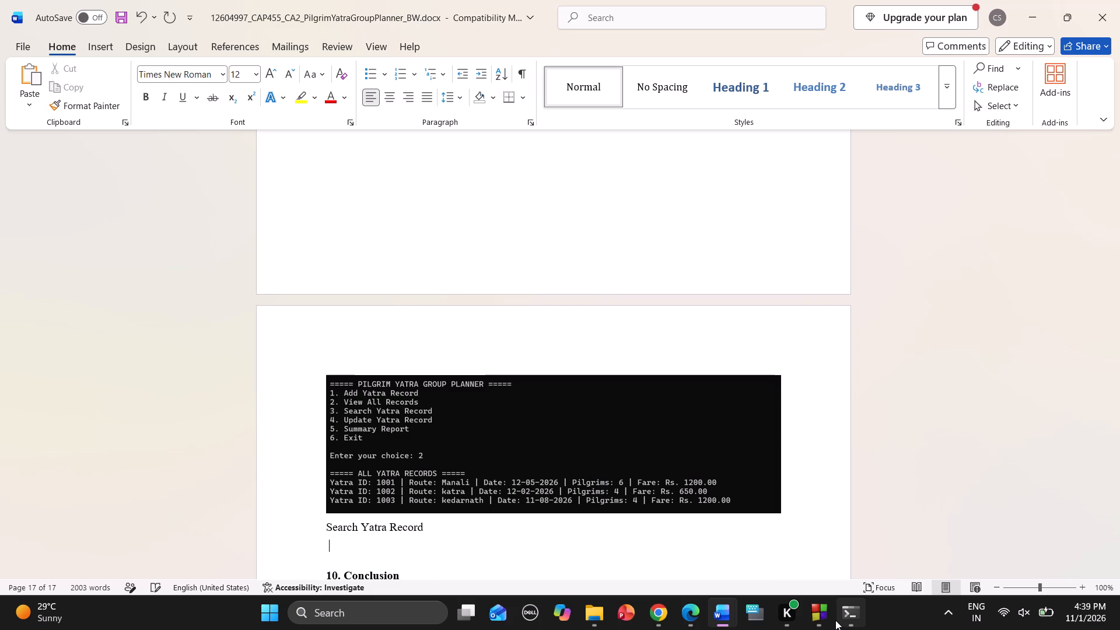
Switch to the PHASE2.exe console and search for yatra ID 1003 with choice 3.
left_click(852, 629)
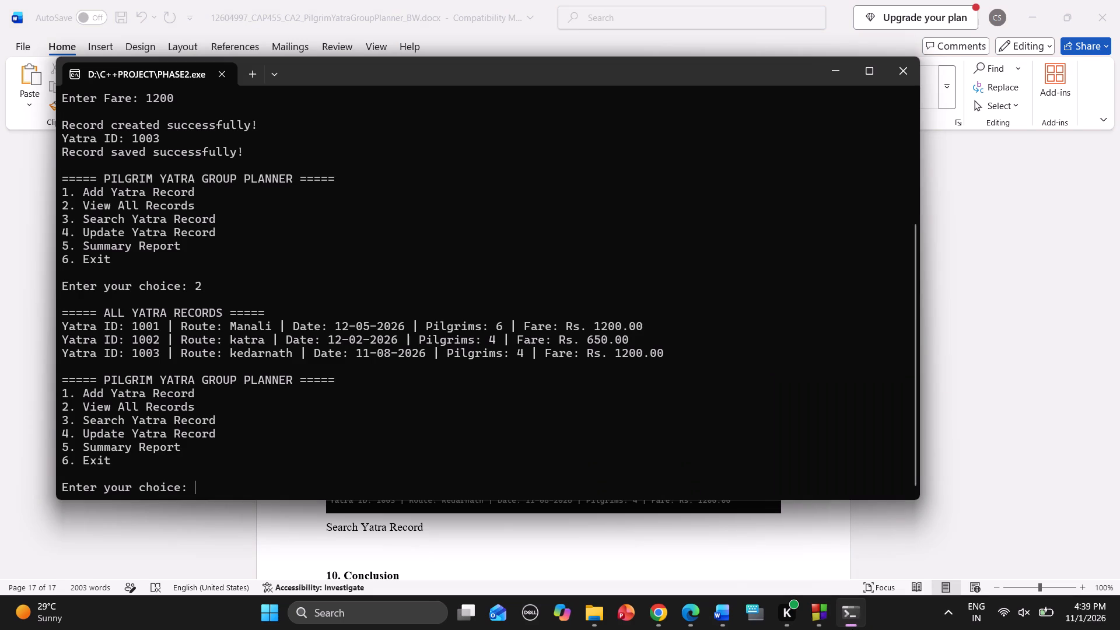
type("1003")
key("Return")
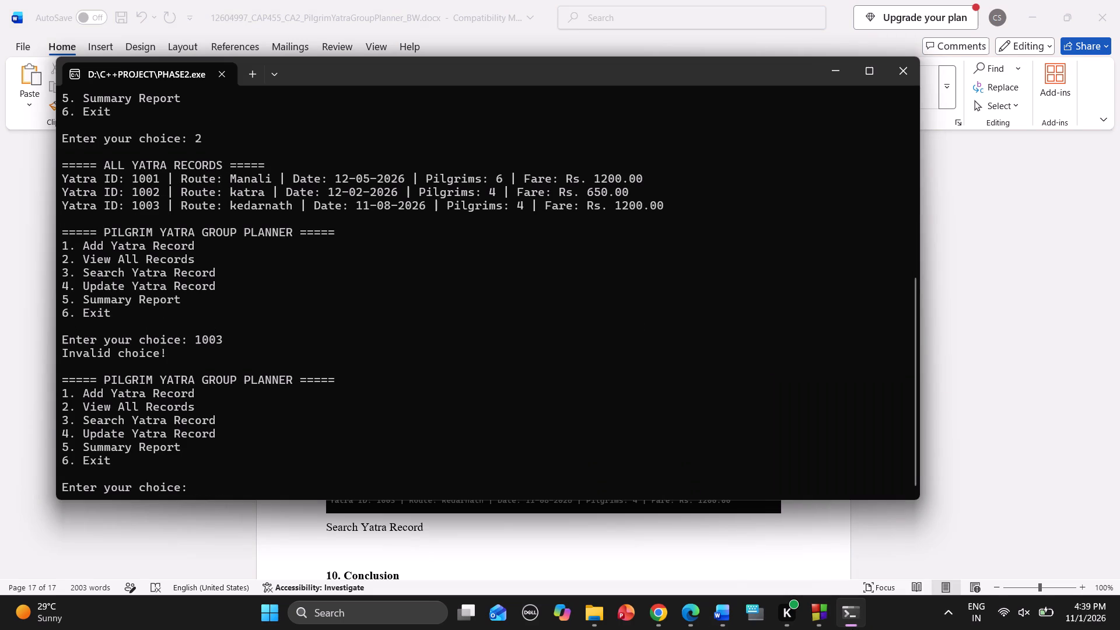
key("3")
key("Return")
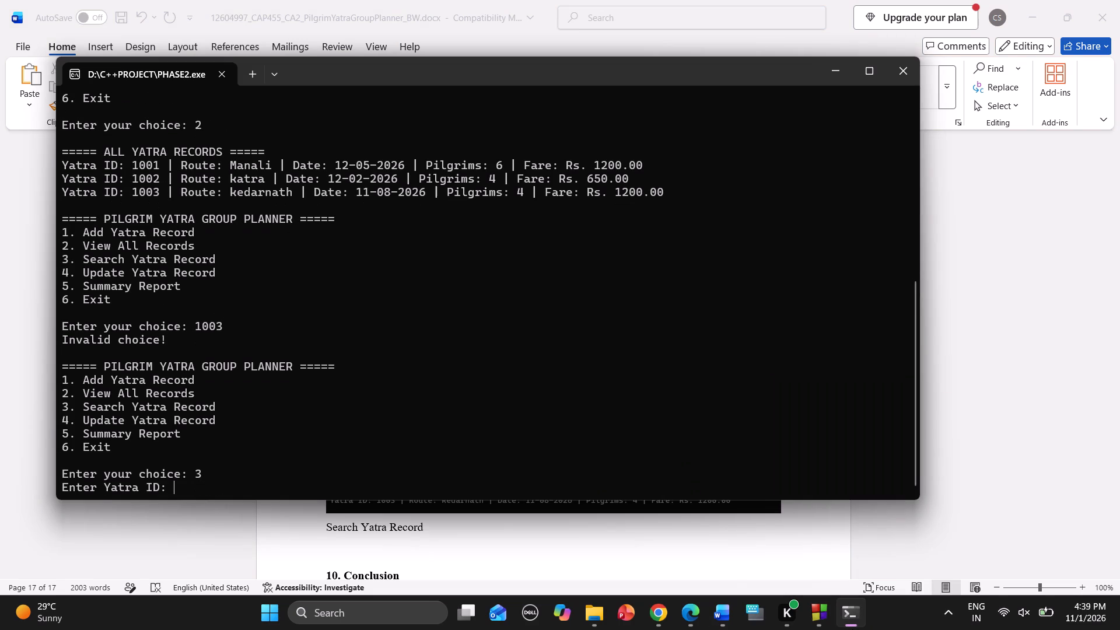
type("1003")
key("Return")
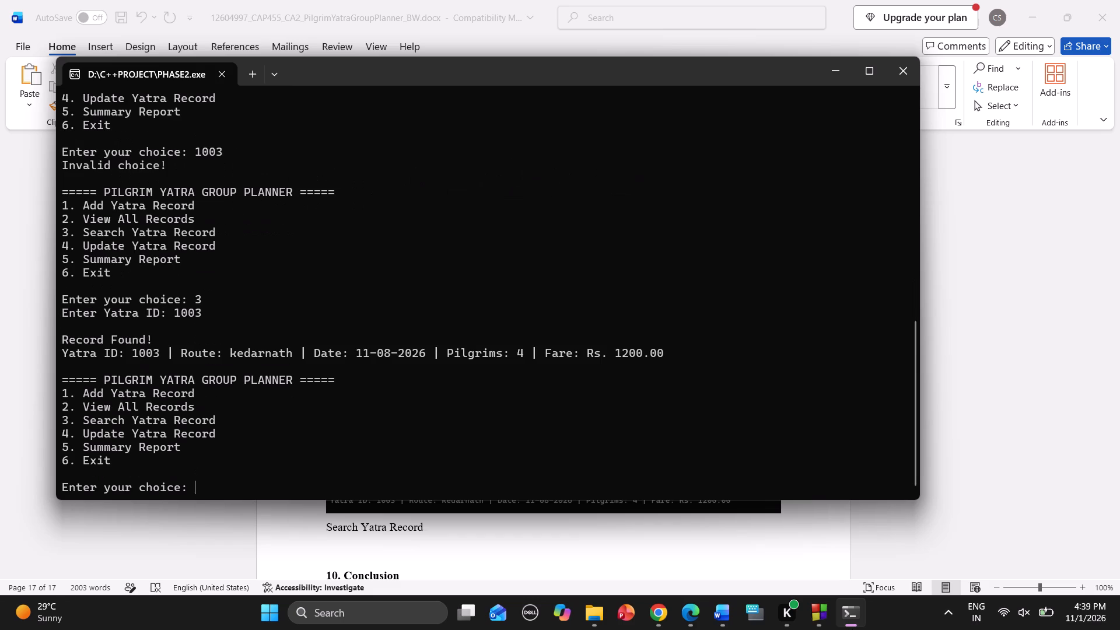
Capture the console from the latest search's menu heading through its record line and paste it below the "Search Yatra Record" label in Word.
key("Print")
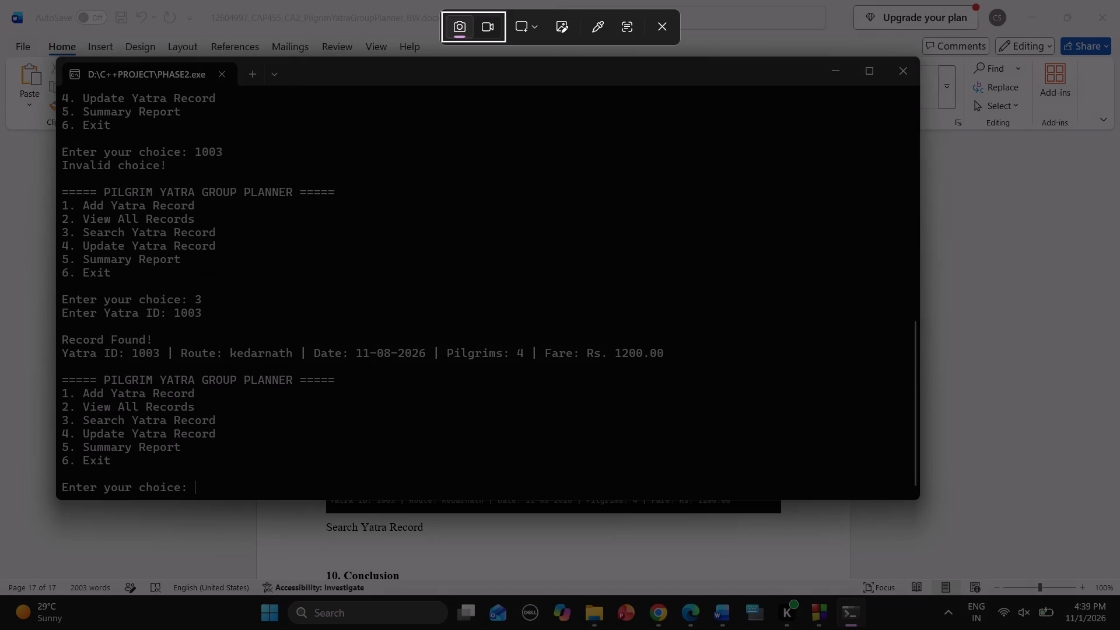
left_click_drag(49, 188, 706, 370)
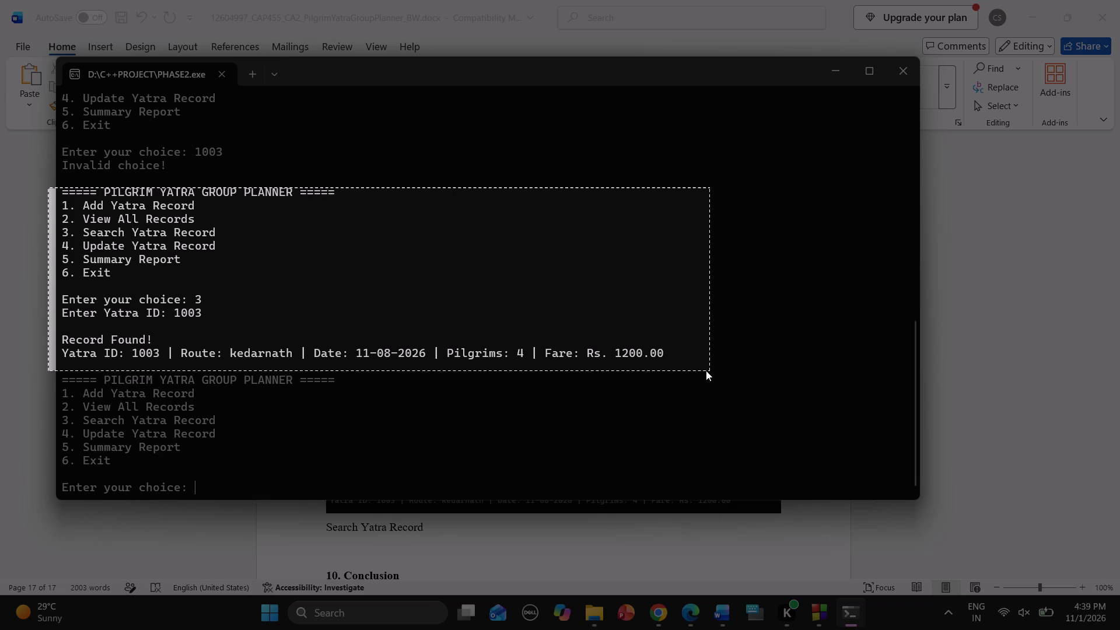
left_click_drag(706, 370, 679, 369)
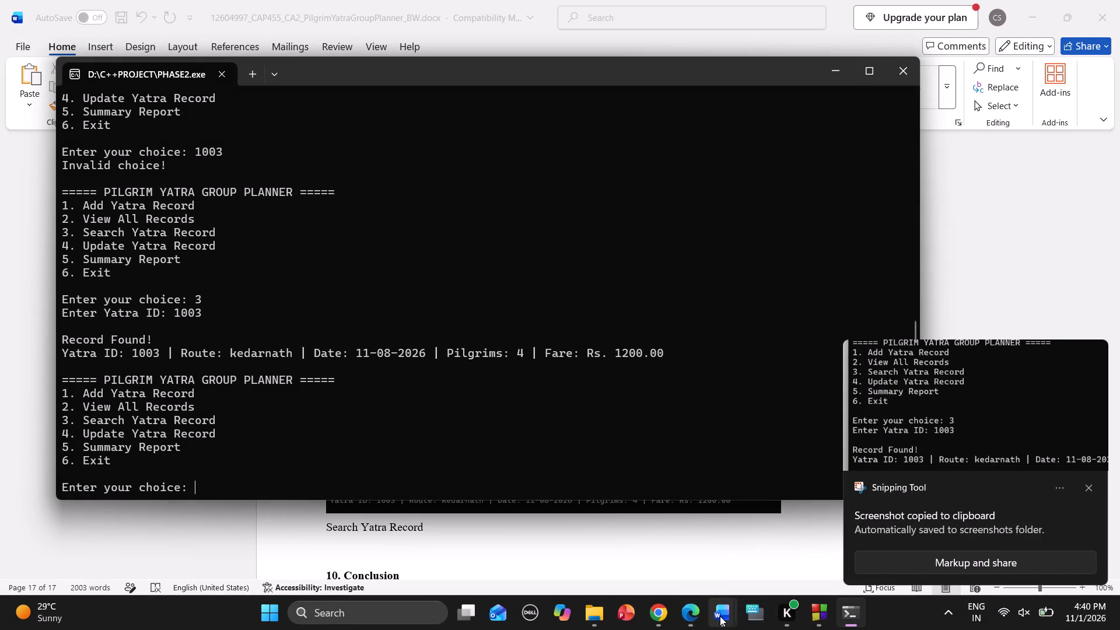
left_click(761, 569)
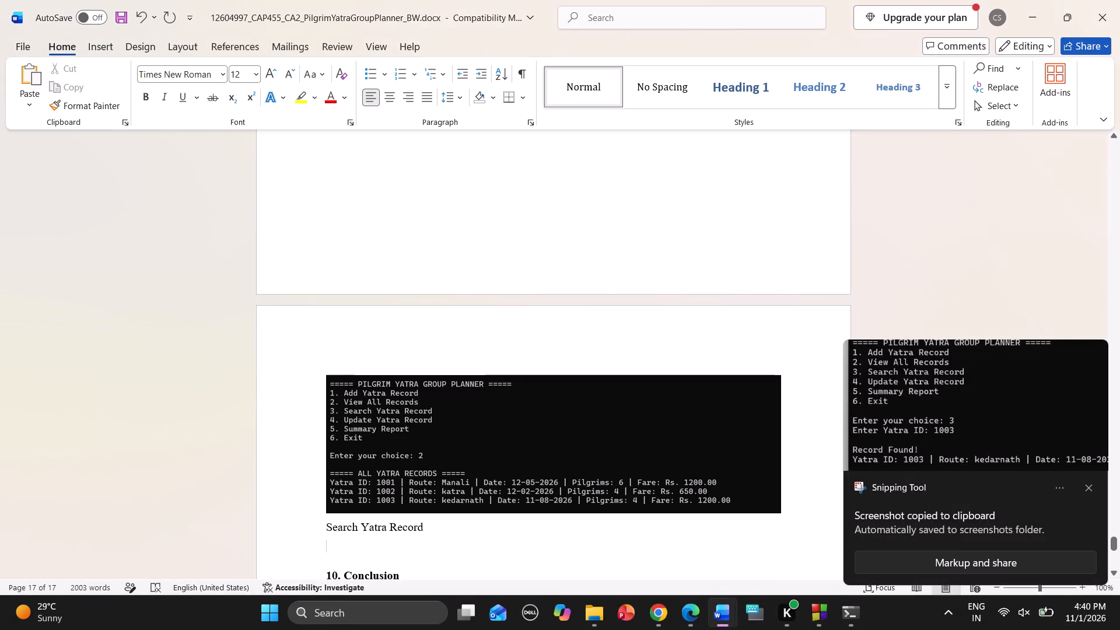
key("ctrl+v")
Add the label "Update yatra Record" on a new line below the search screenshot, followed by an empty line.
key("Return")
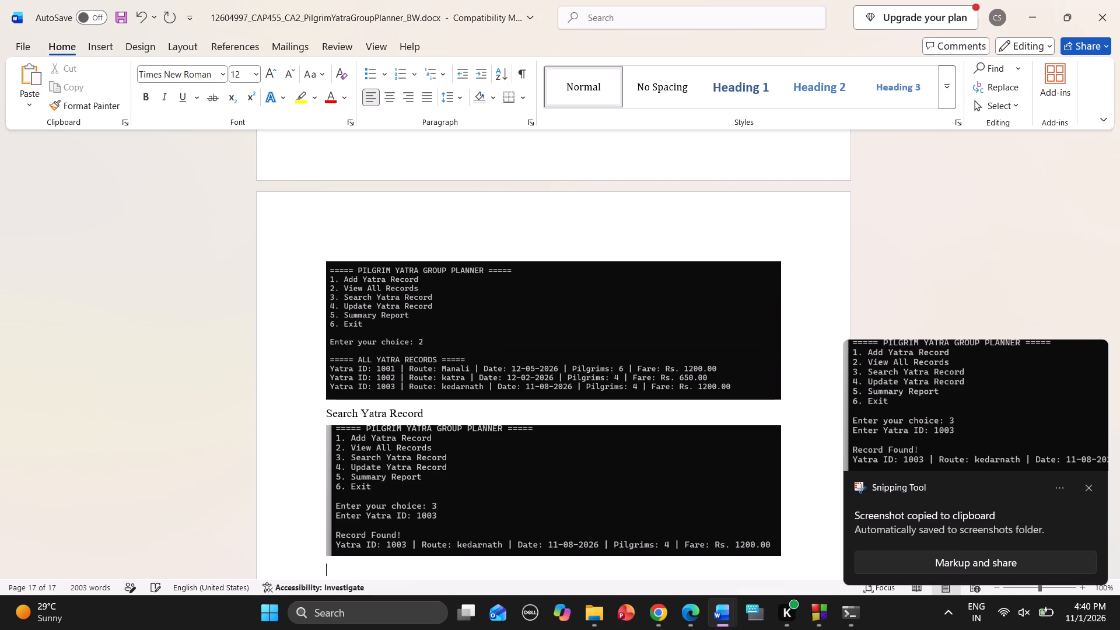
type("Update yatra Recors")
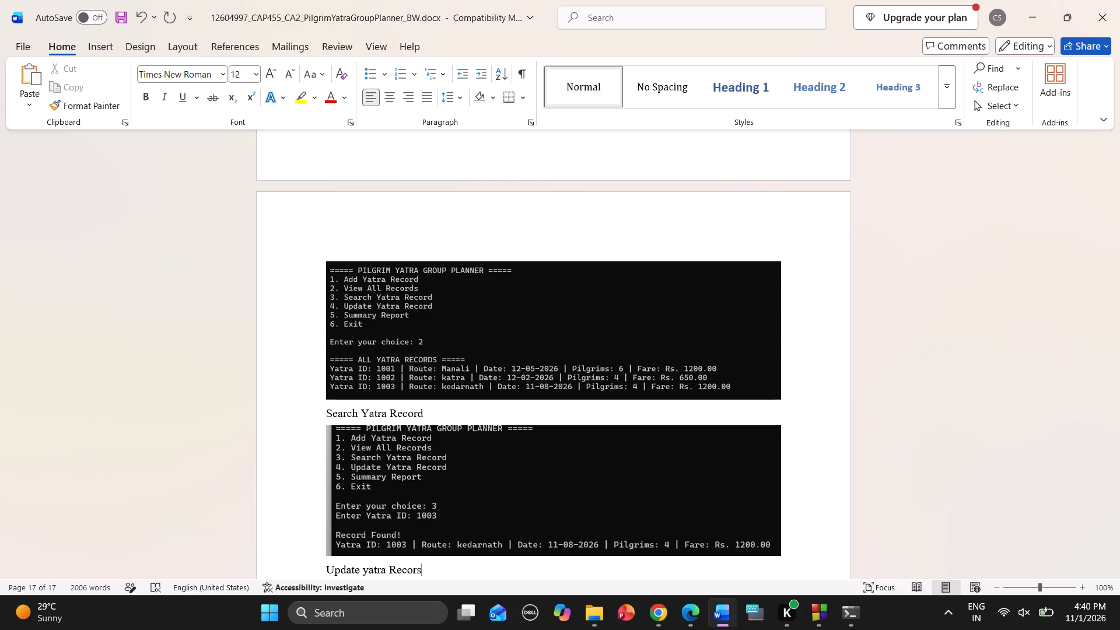
key("BackSpace")
key("d")
key("Return")
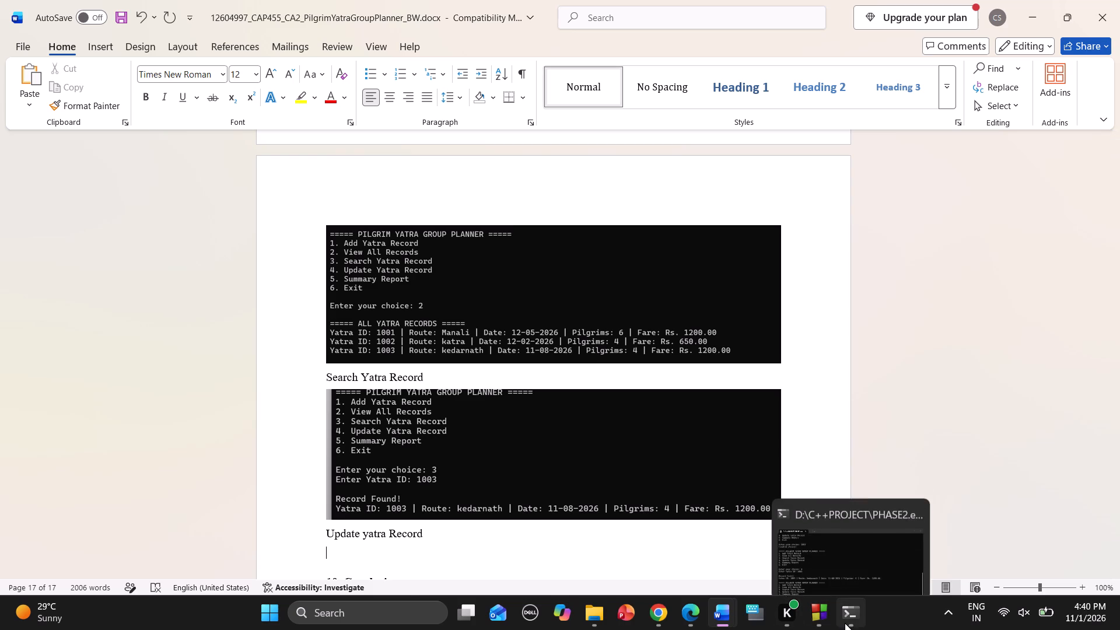
In the PHASE2.exe console, update yatra ID 1003 with choice 4: route Kashmir, date 11-09-2026, 5 pilgrims, fare 1340.
left_click(852, 540)
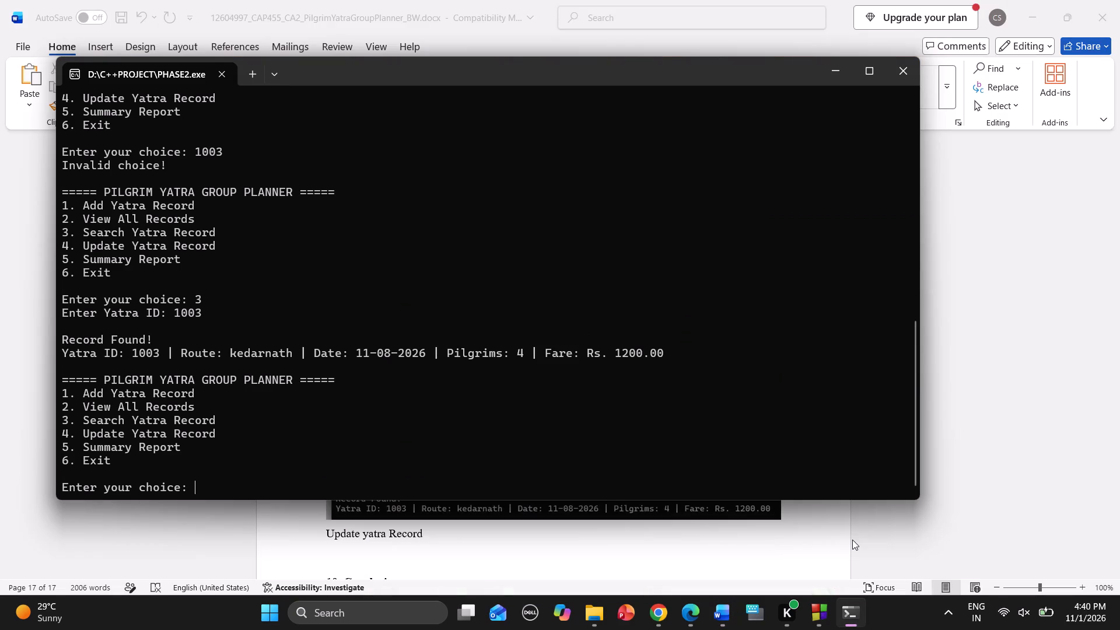
key("3")
key("BackSpace")
key("4")
key("Return")
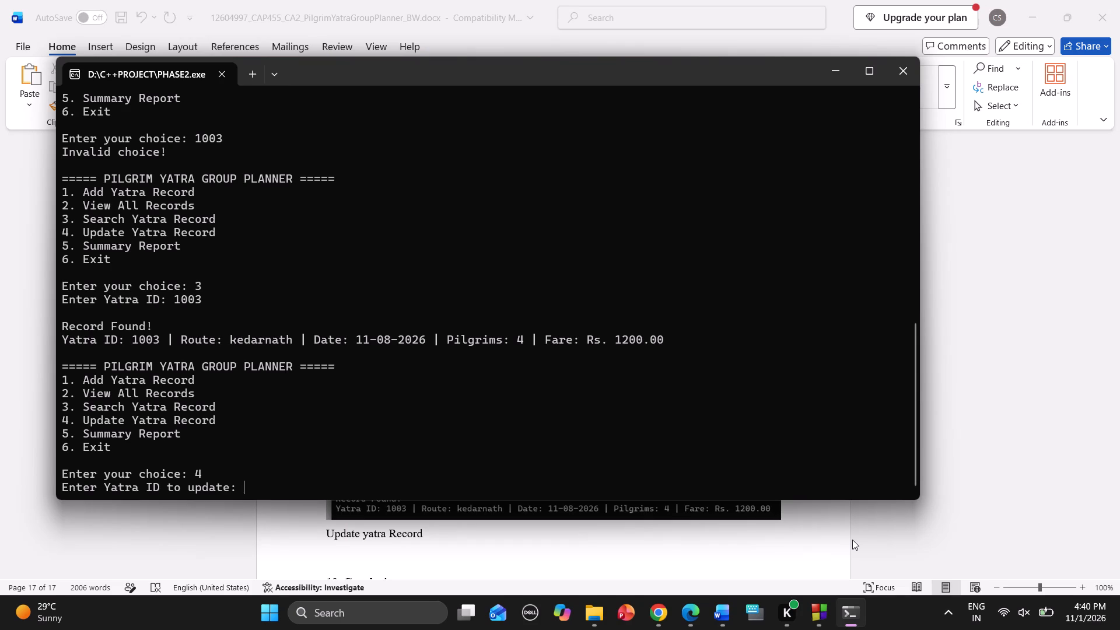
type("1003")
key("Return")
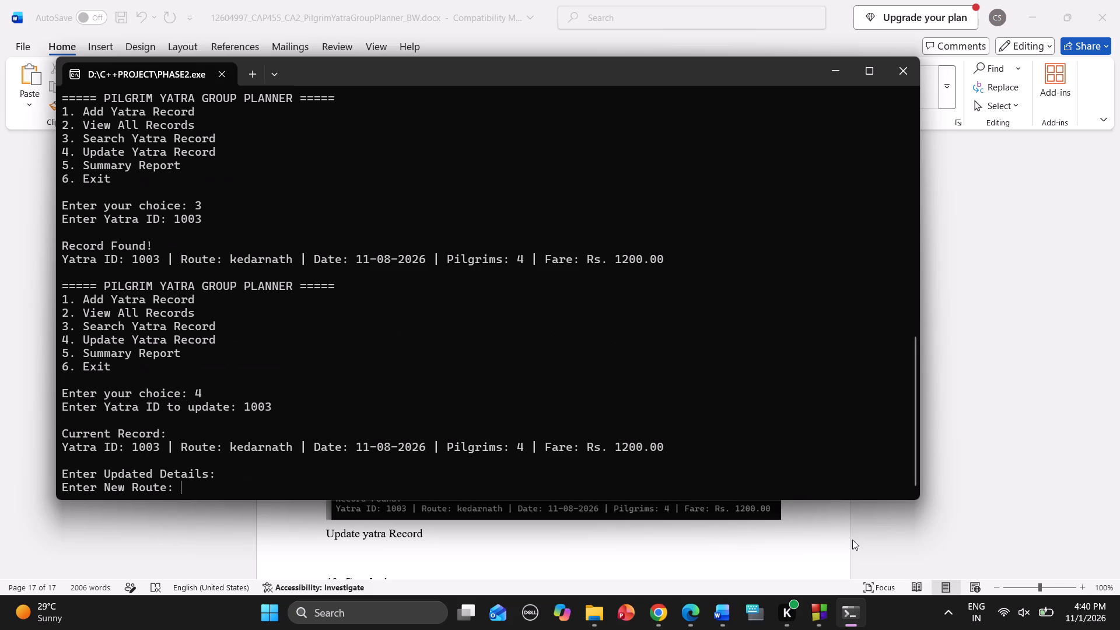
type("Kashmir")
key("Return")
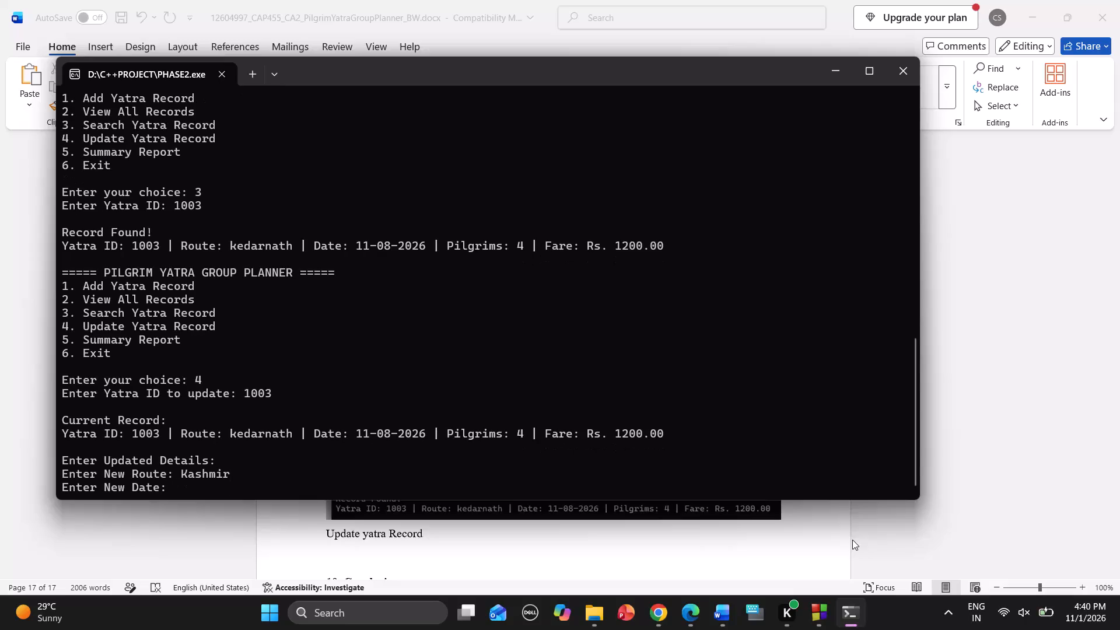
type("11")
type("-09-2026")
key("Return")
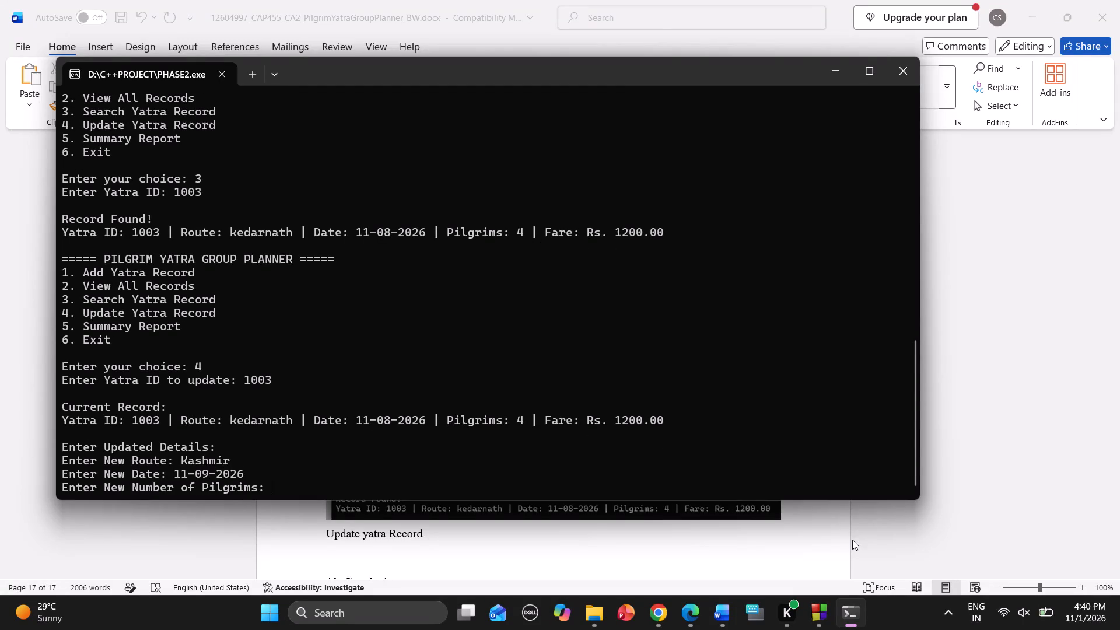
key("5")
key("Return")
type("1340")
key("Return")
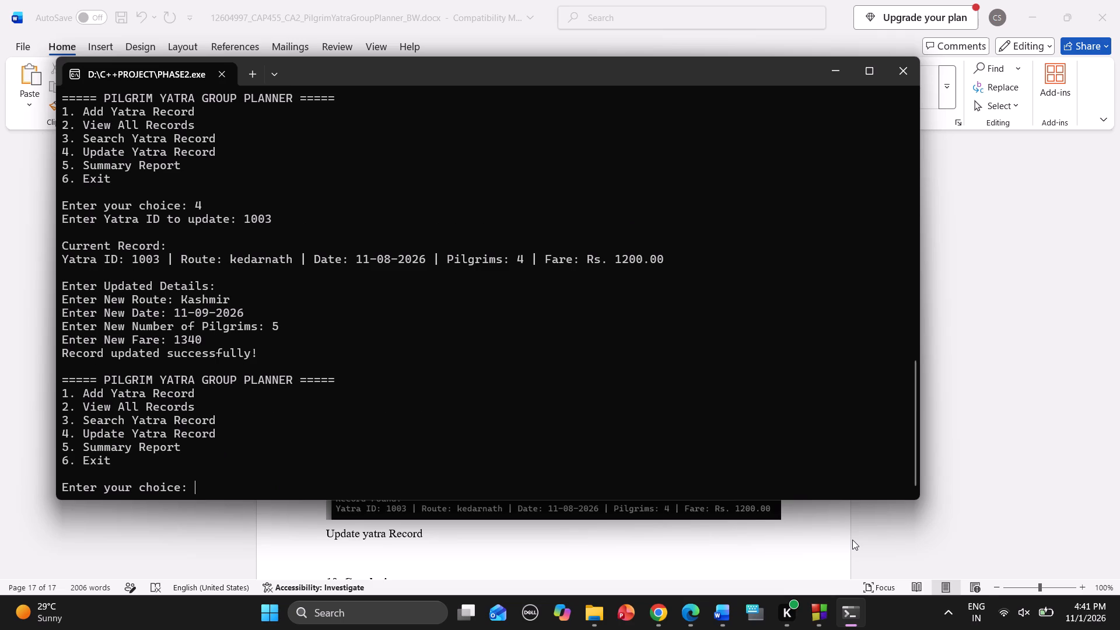
Capture the console from the update's menu heading through its success line and paste it below the "Update yatra Record" label in Word.
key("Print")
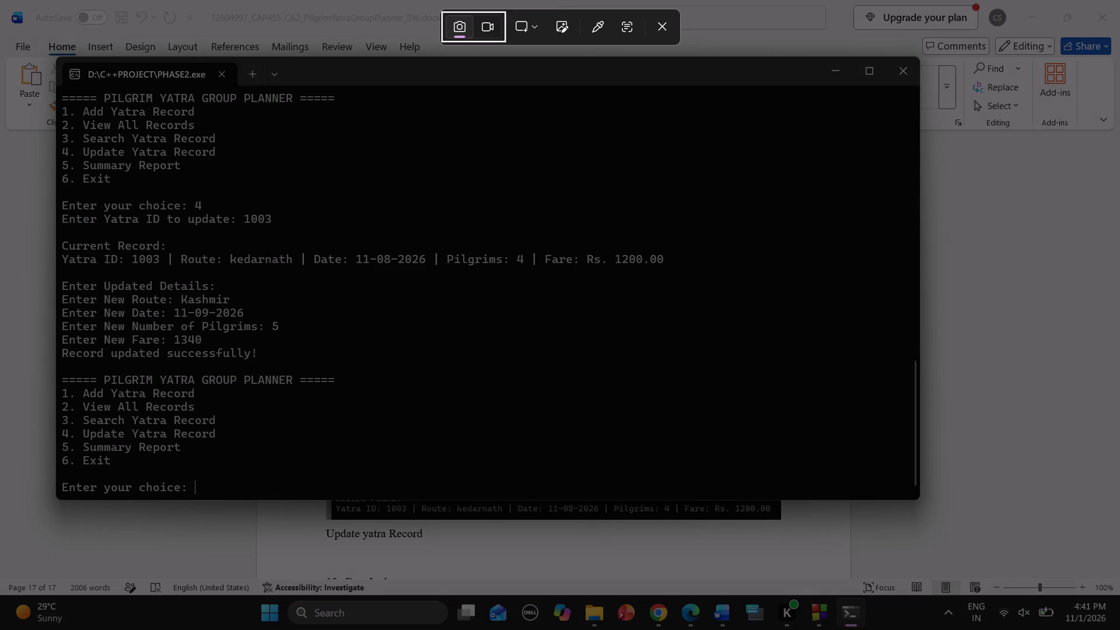
left_click_drag(57, 82, 292, 257)
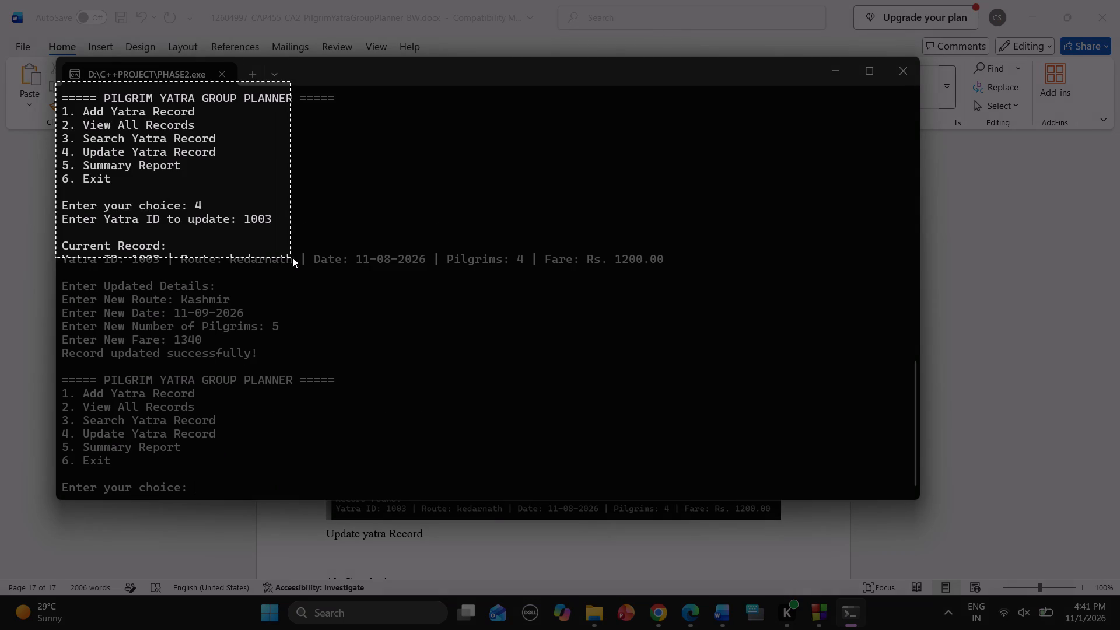
left_click_drag(292, 257, 324, 274)
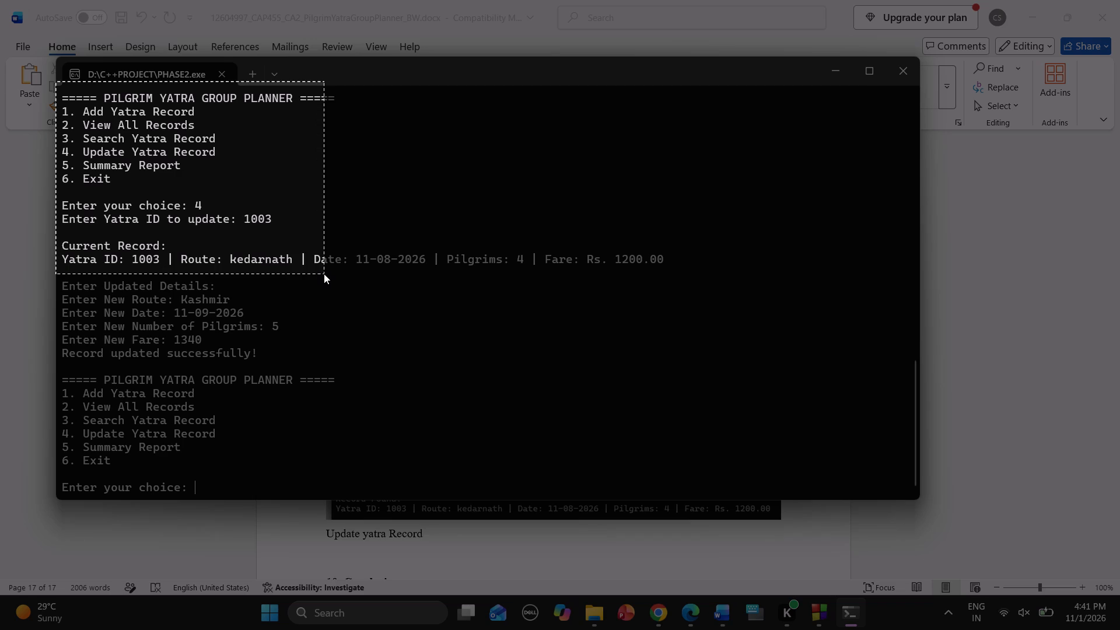
left_click_drag(324, 274, 400, 361)
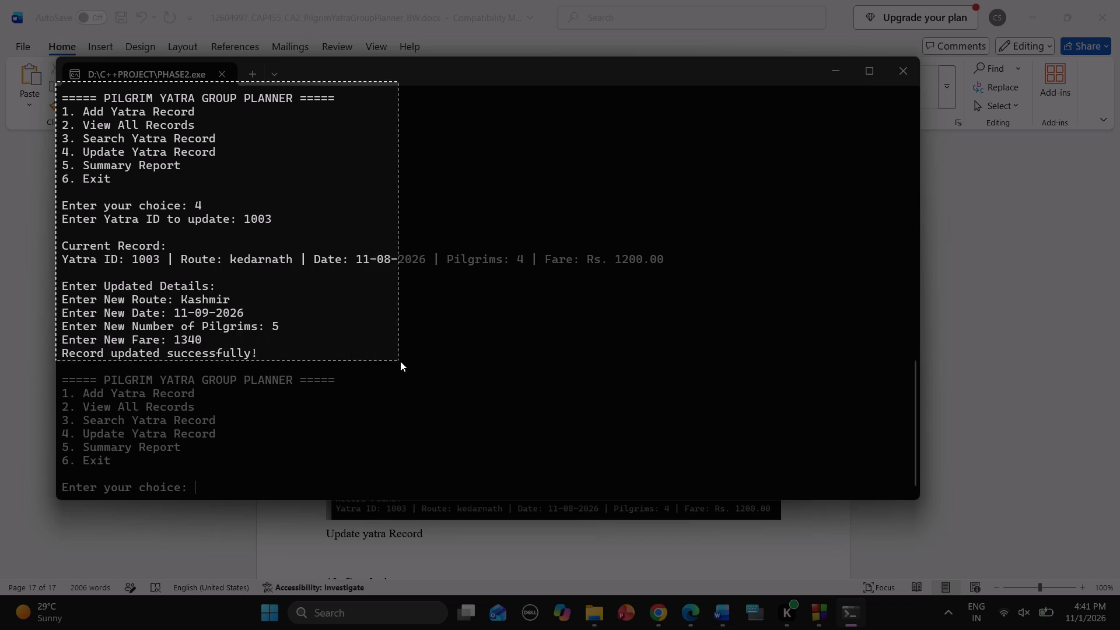
left_click_drag(400, 361, 691, 366)
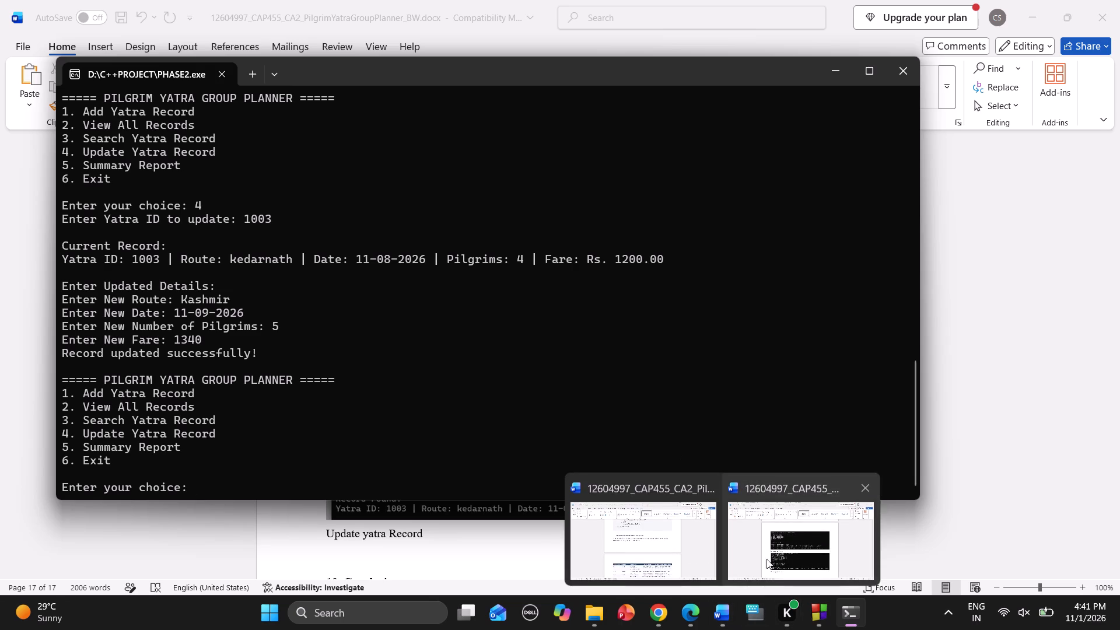
left_click(774, 551)
key("ctrl+v")
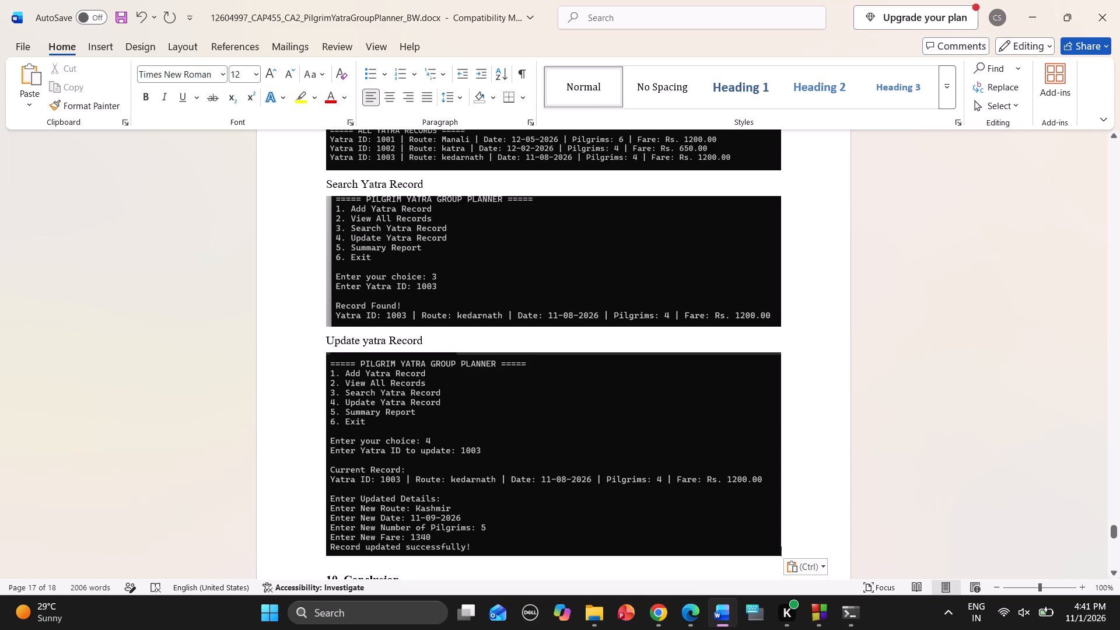
Add the label "Summary of all Record" on a new line below the update screenshot, followed by an empty line.
key("Return")
type("Summary")
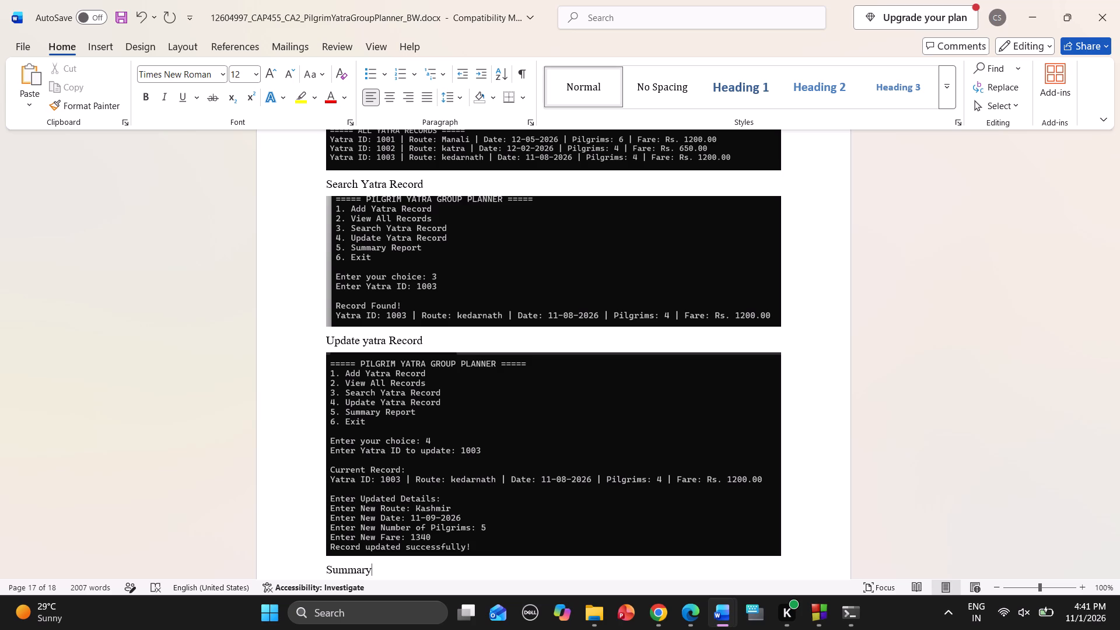
key("space")
type("of all")
key("space")
type("Record")
key("Return")
key("Return")
key("BackSpace")
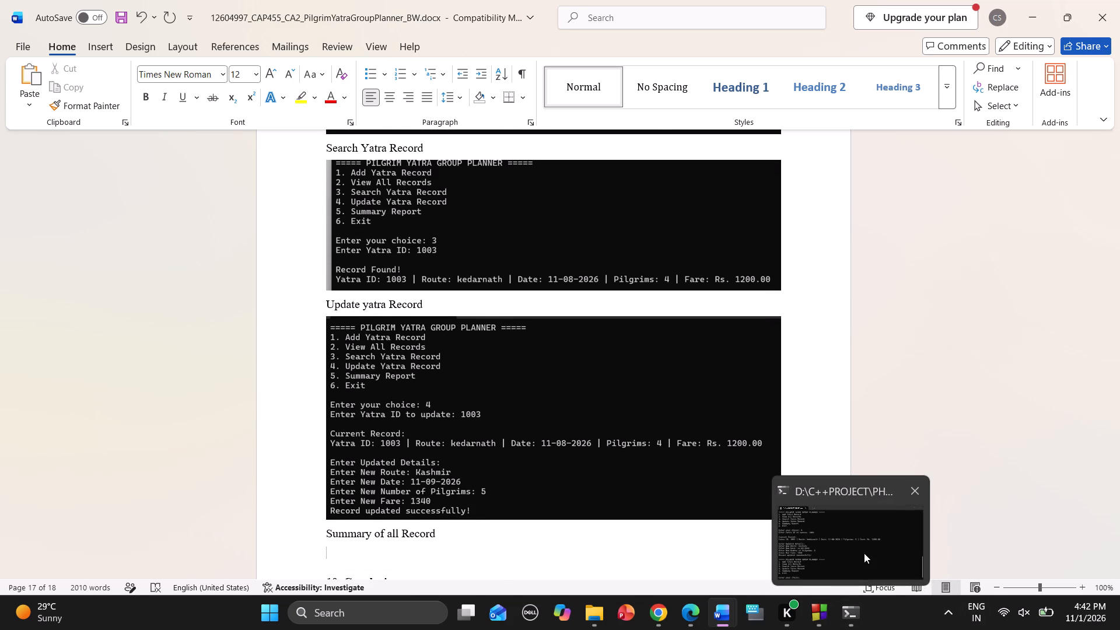
Switch to the PHASE2.exe console and run the summary report with choice 5.
left_click(864, 553)
key("5")
key("Return")
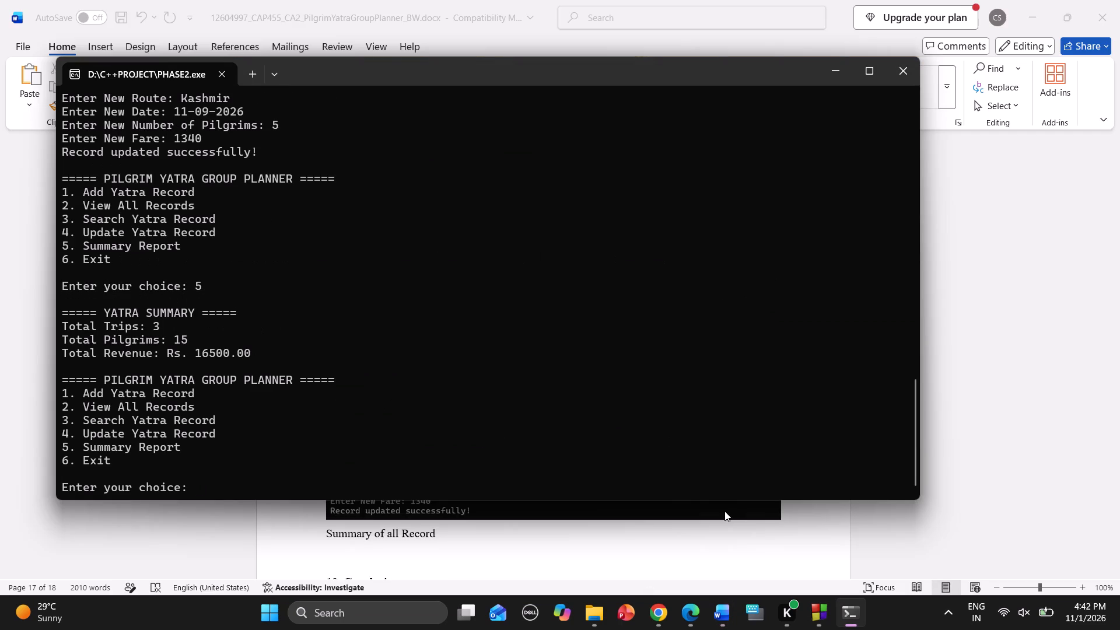
Capture the console from the summary's menu heading through its total revenue line and paste it below the "Summary of all Record" label in Word.
key("Print")
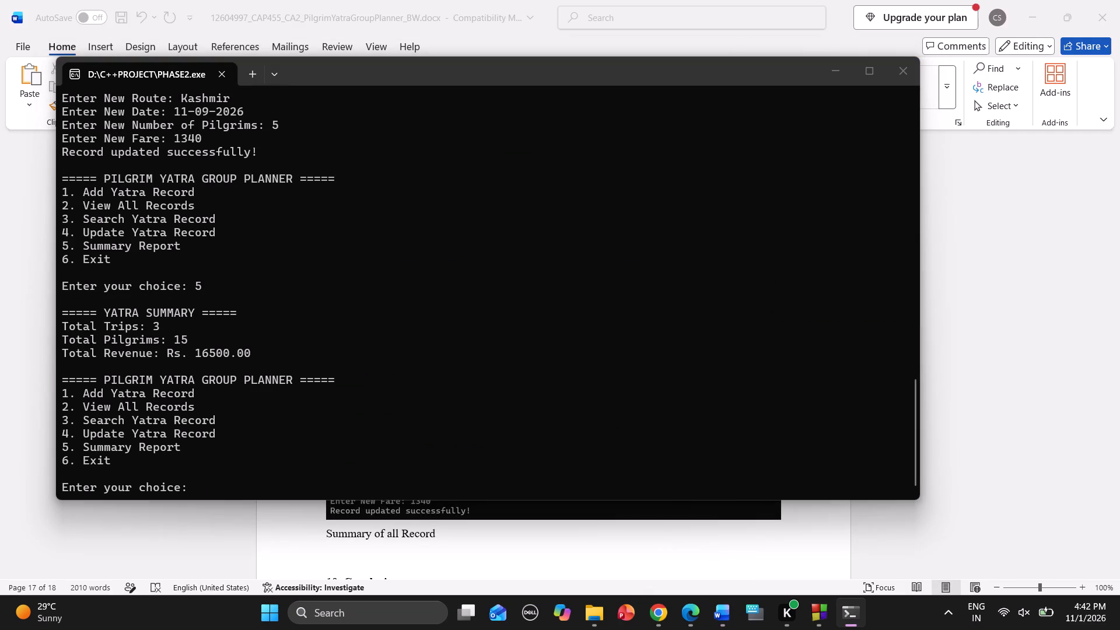
left_click_drag(57, 161, 346, 388)
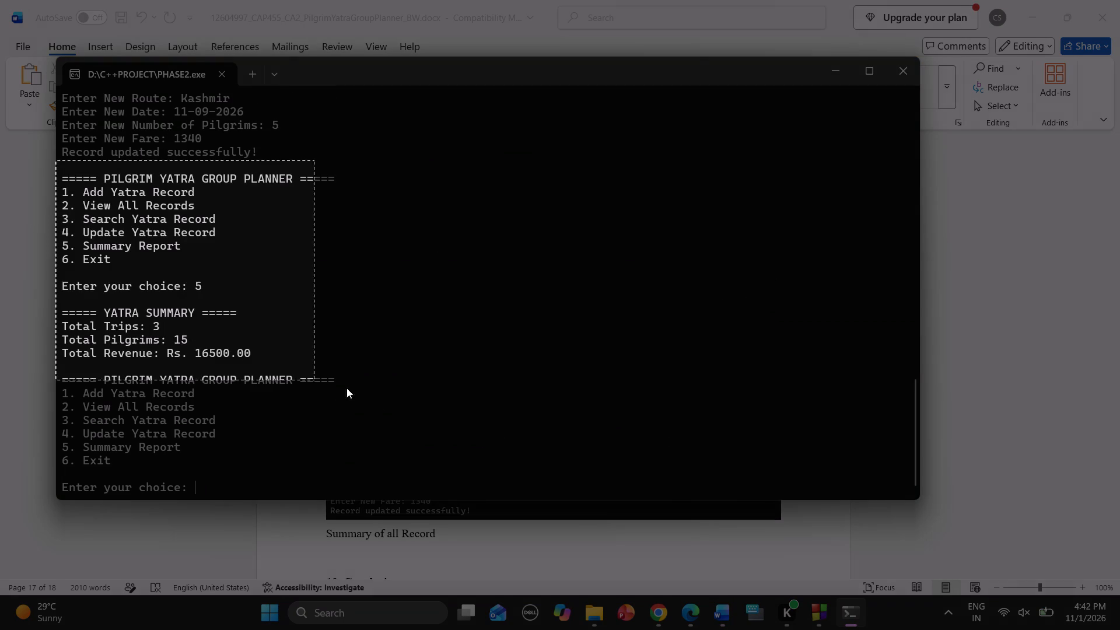
left_click_drag(346, 388, 445, 378)
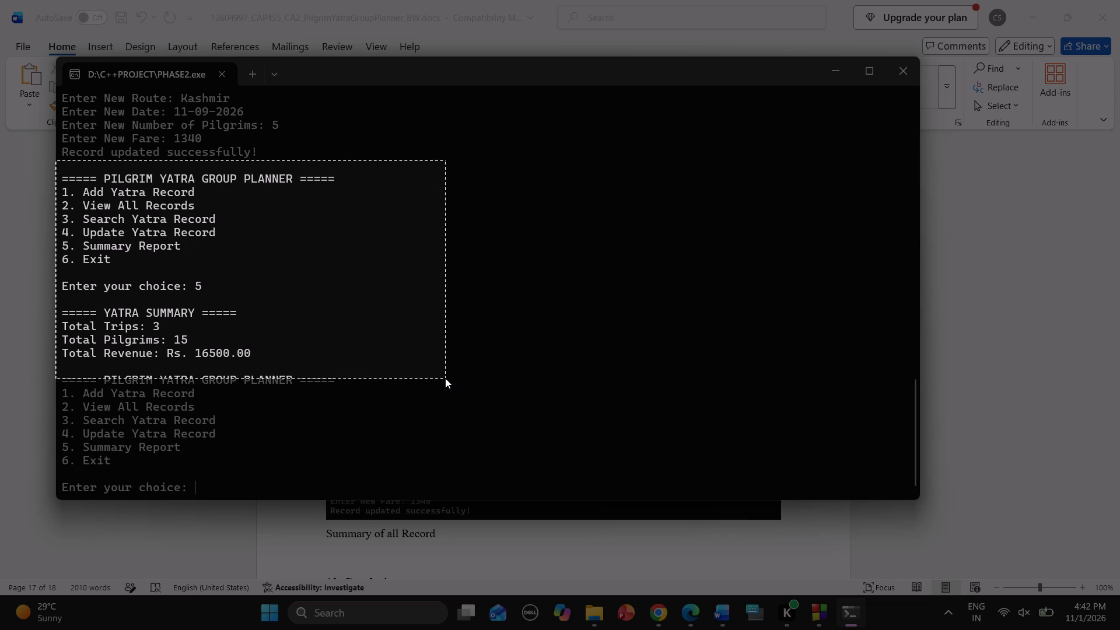
left_click_drag(445, 378, 459, 367)
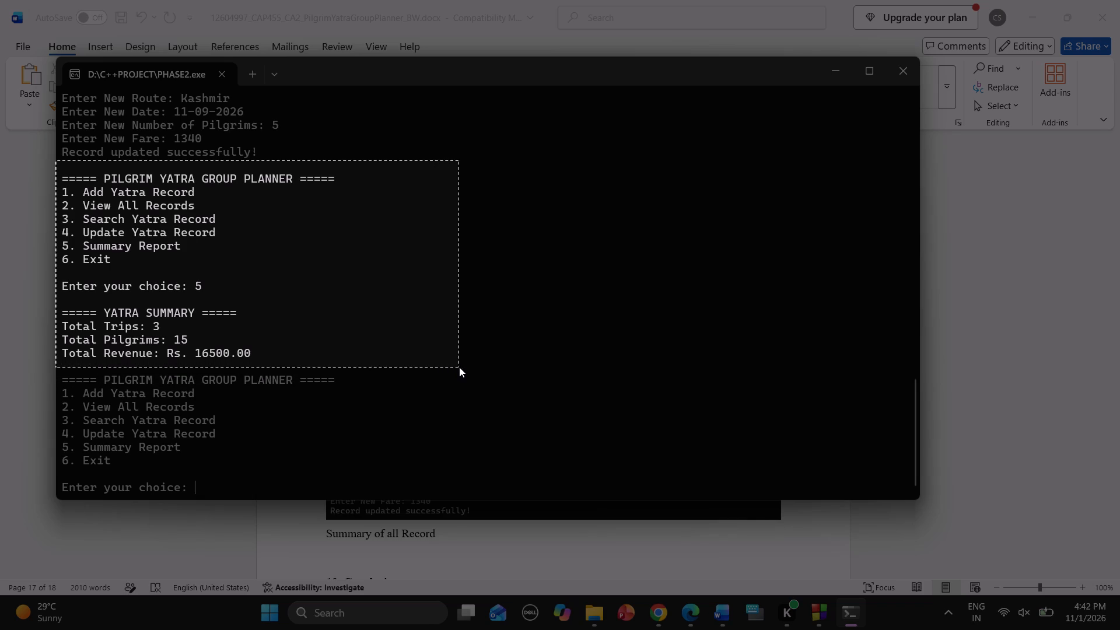
left_click_drag(459, 367, 461, 367)
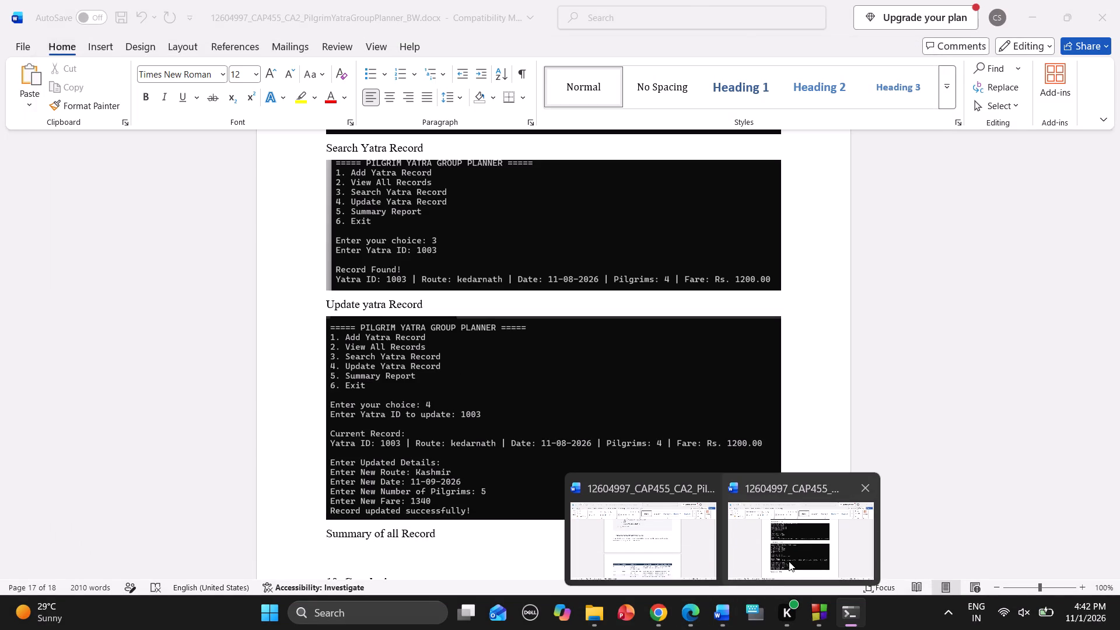
left_click(789, 561)
key("ctrl+v")
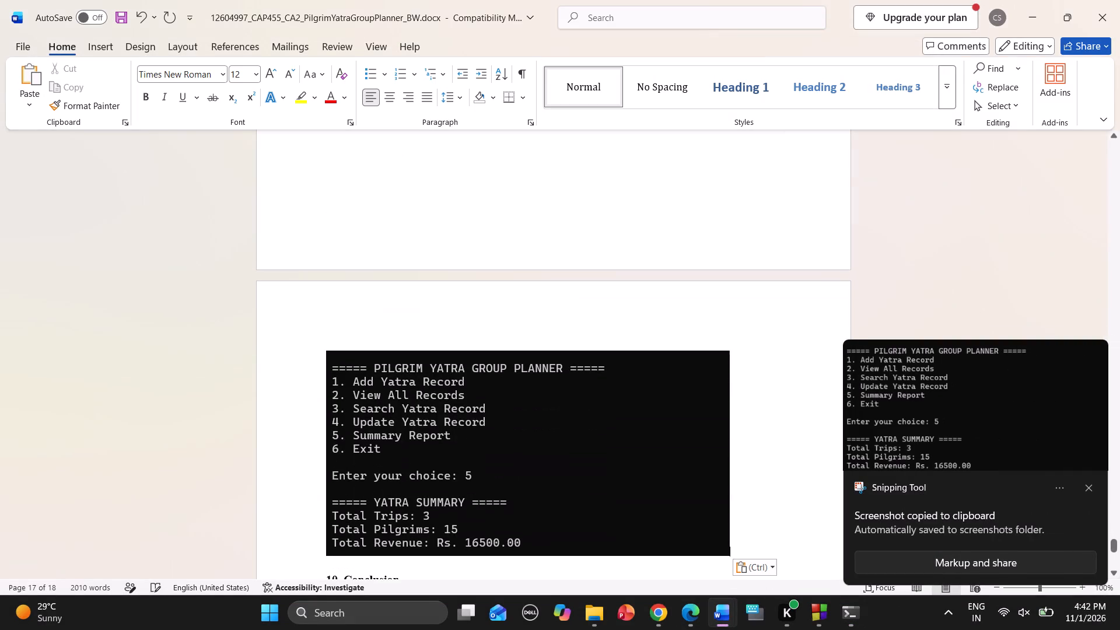
Add the label "Exit" on a new line below the summary screenshot, followed by an empty line.
key("Return")
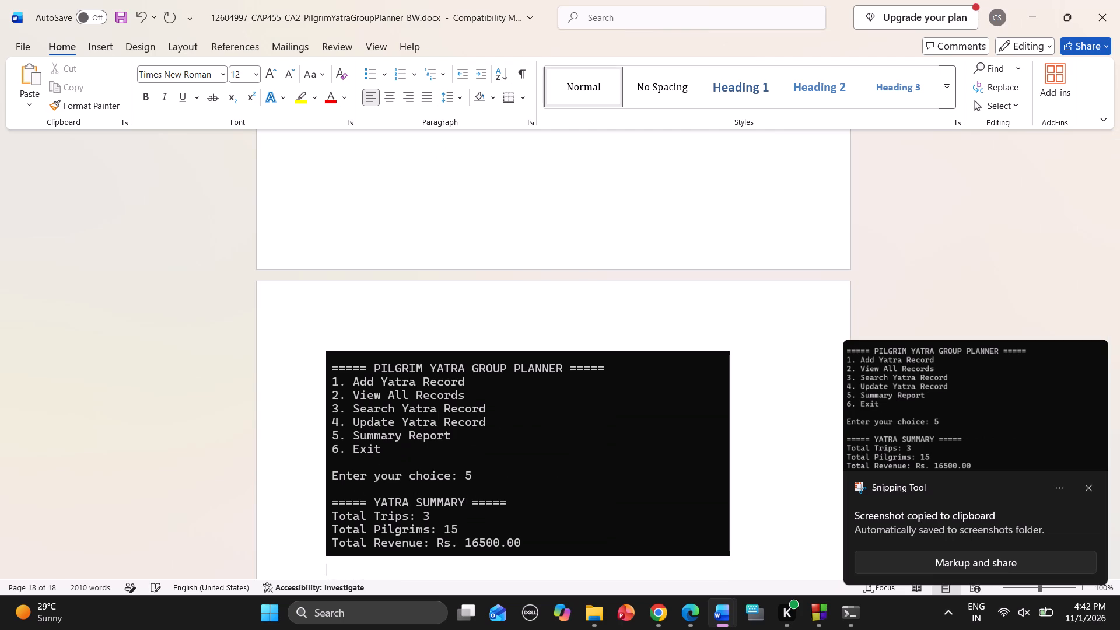
key("shift+e")
key("BackSpace")
type("xit")
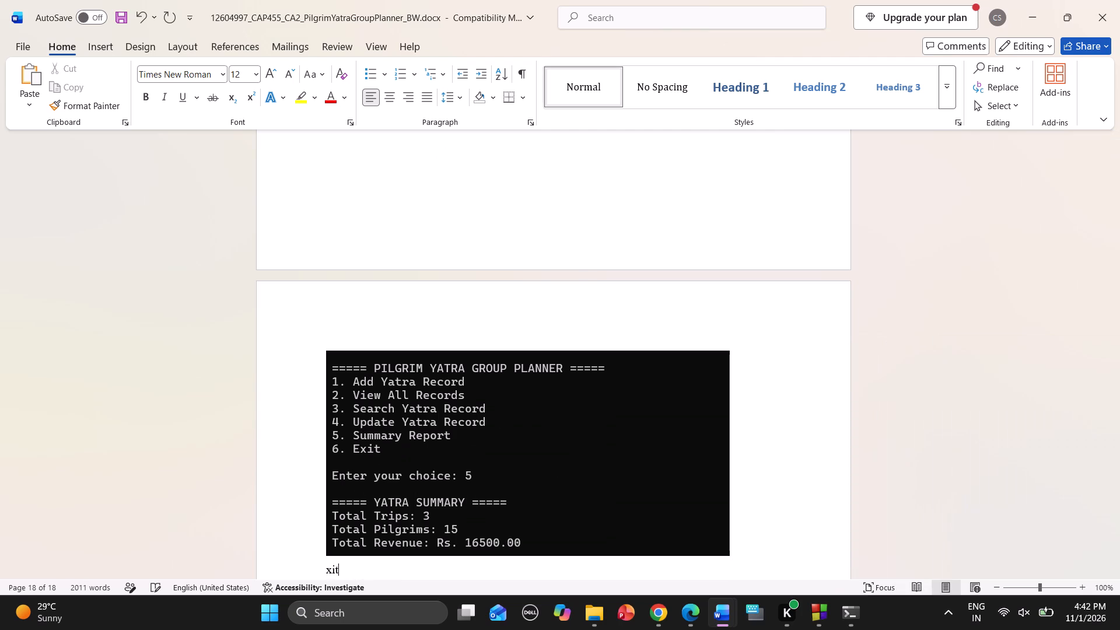
key("Left")
key("Left")
key("Left")
key("shift+e")
key("Right")
key("Right")
key("Right")
key("Return")
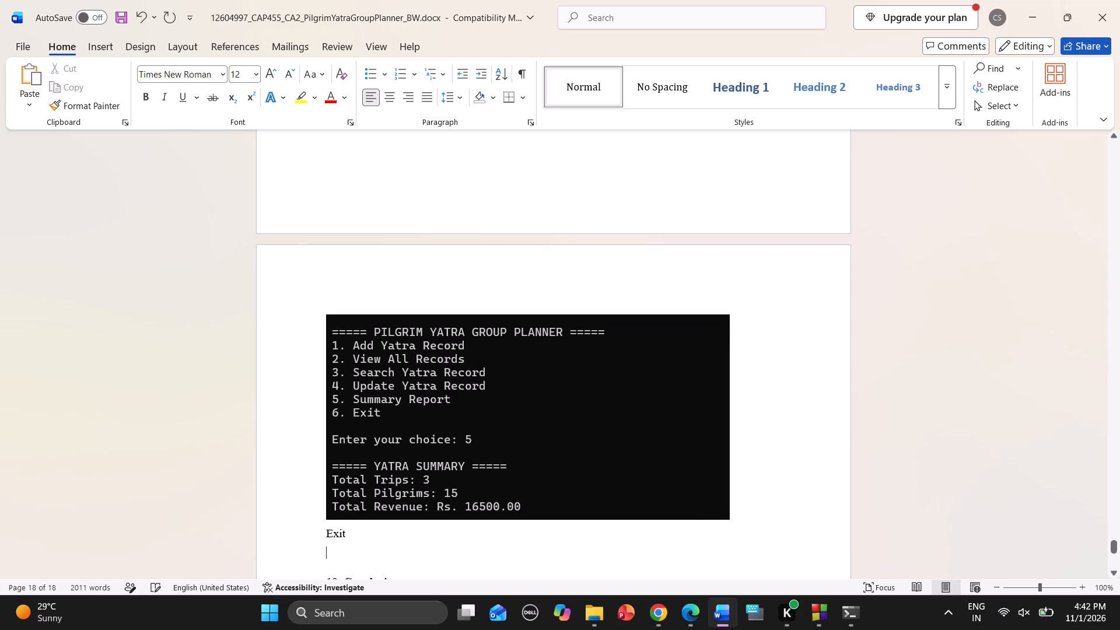
Switch to the PHASE2.exe console and exit the program with choice 6.
left_click(842, 618)
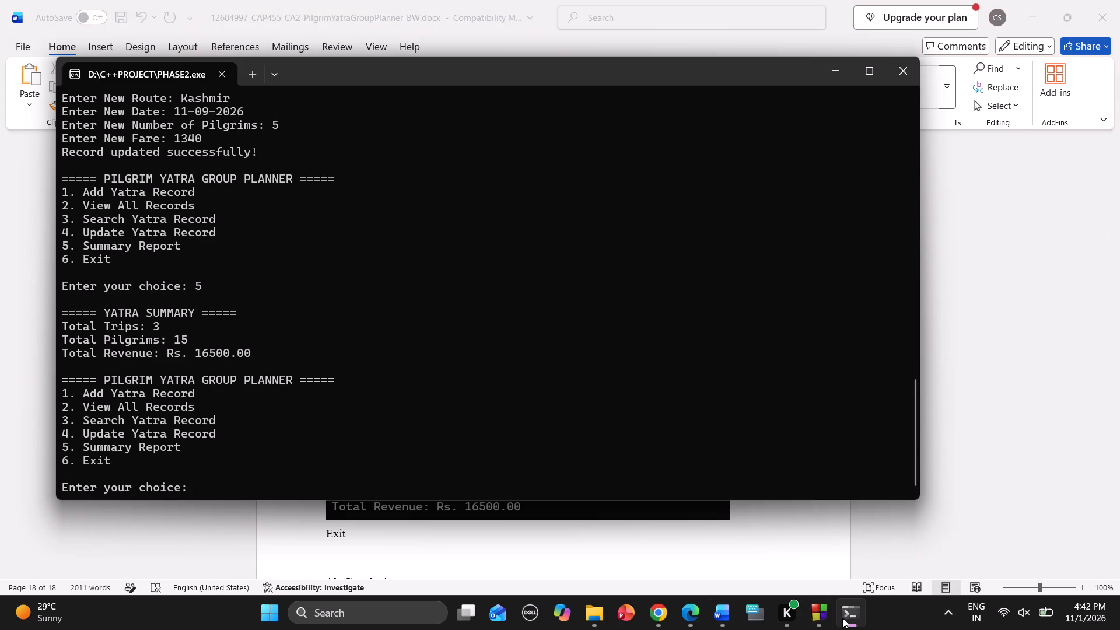
key("6")
key("Return")
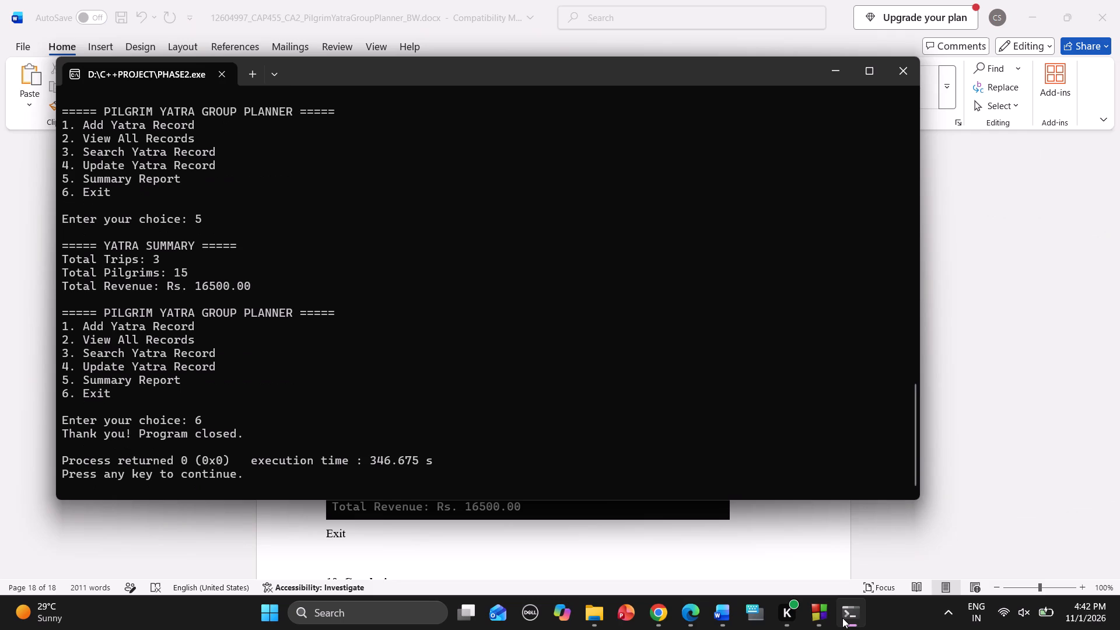
Capture the console from the last menu heading through "Press any key to continue." and paste it below the "Exit" label in Word.
key("Print")
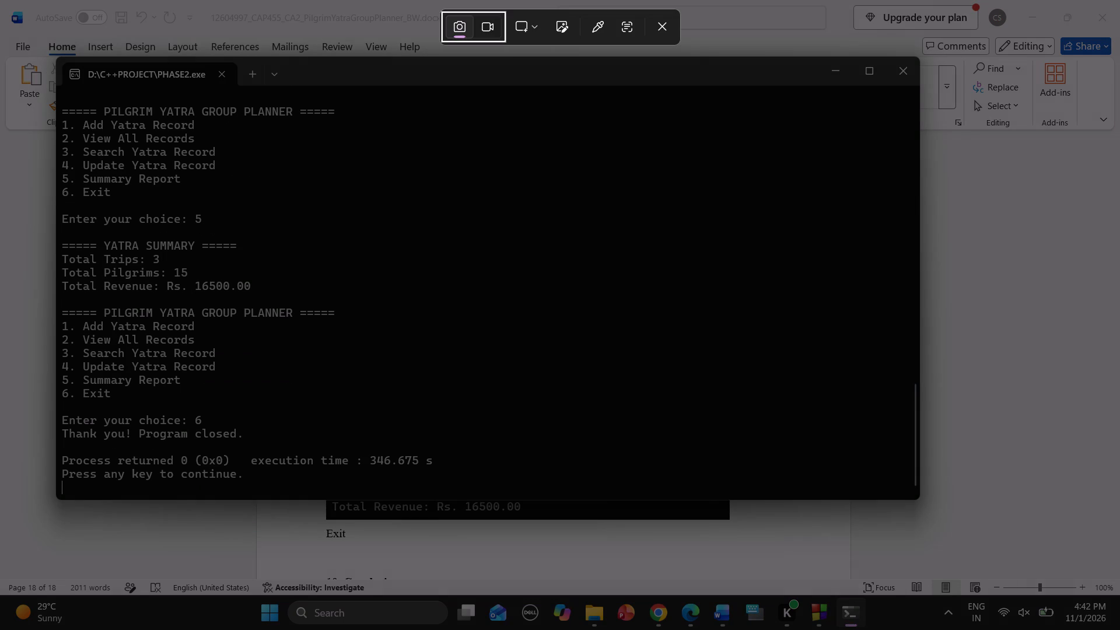
left_click_drag(55, 302, 474, 478)
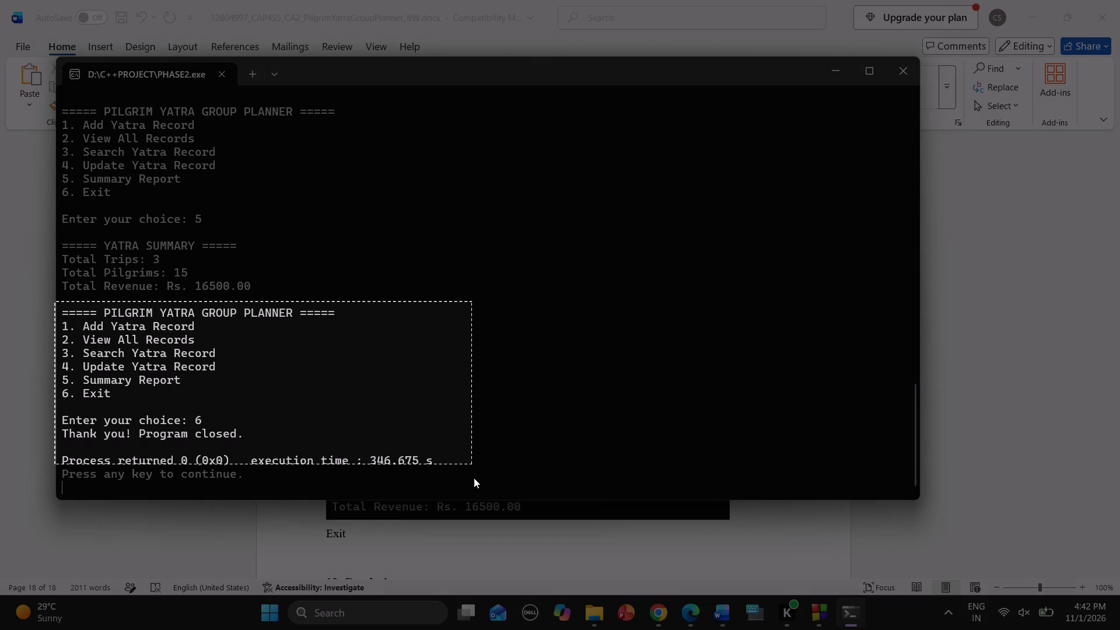
left_click_drag(474, 478, 478, 493)
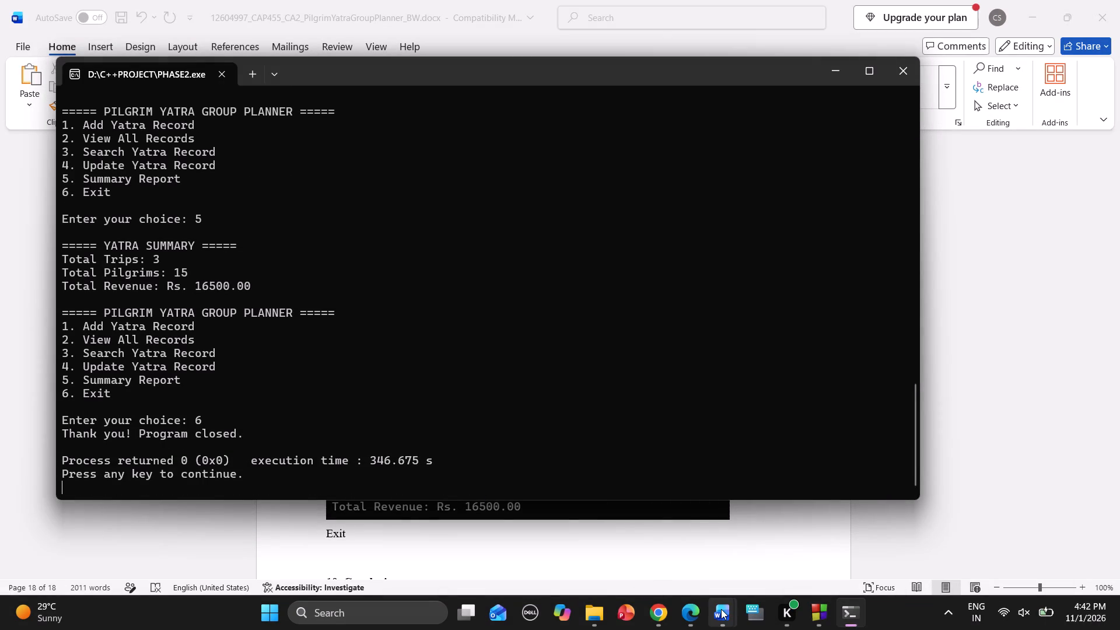
left_click(780, 566)
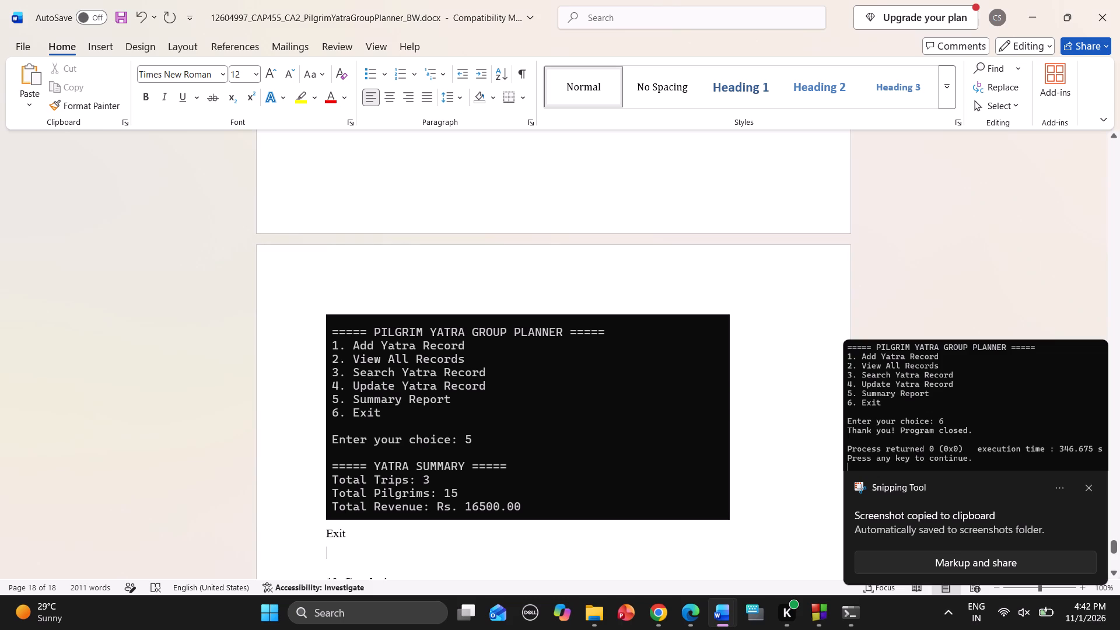
key("ctrl+v")
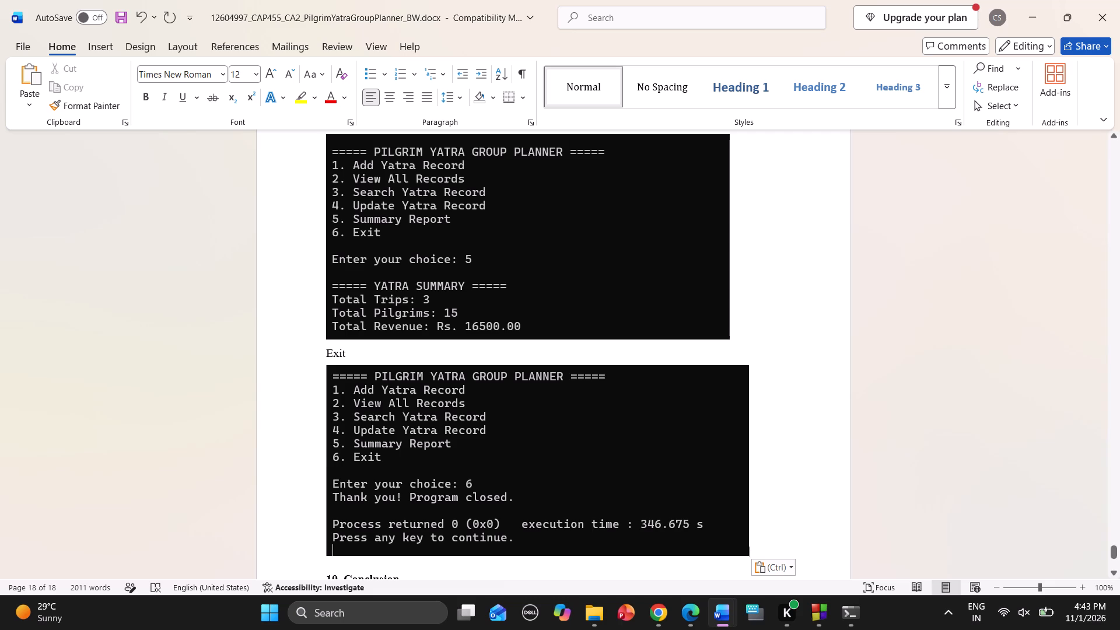
Review the report's source code listing, test case table and the start of the "9. Output" section.
scroll(746, 485, "up", 16)
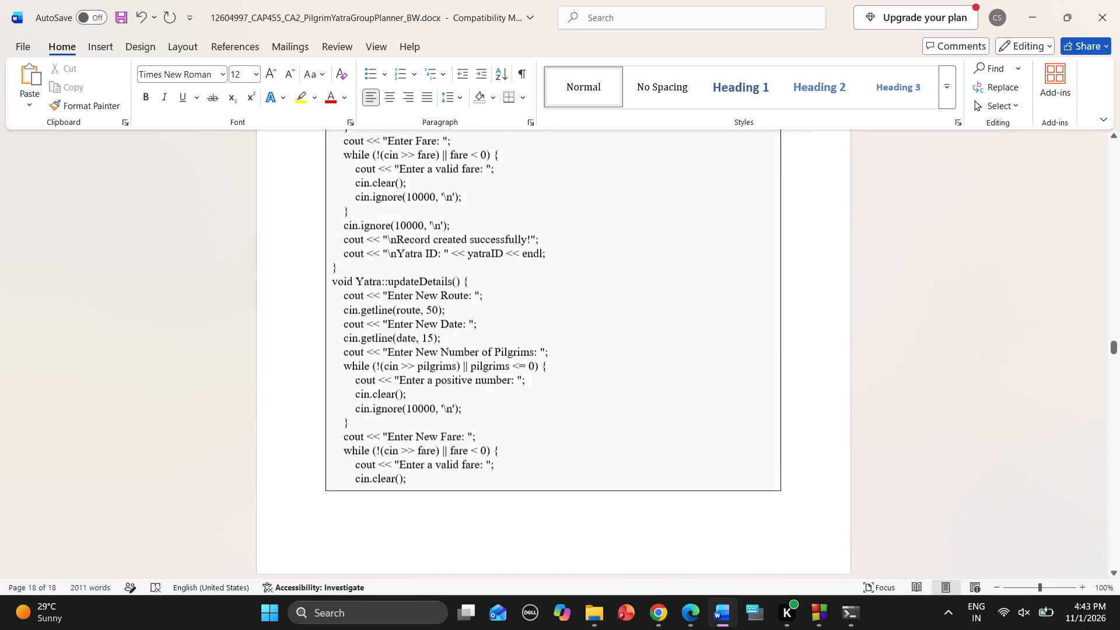
scroll(746, 485, "up", 2)
double_click(750, 466)
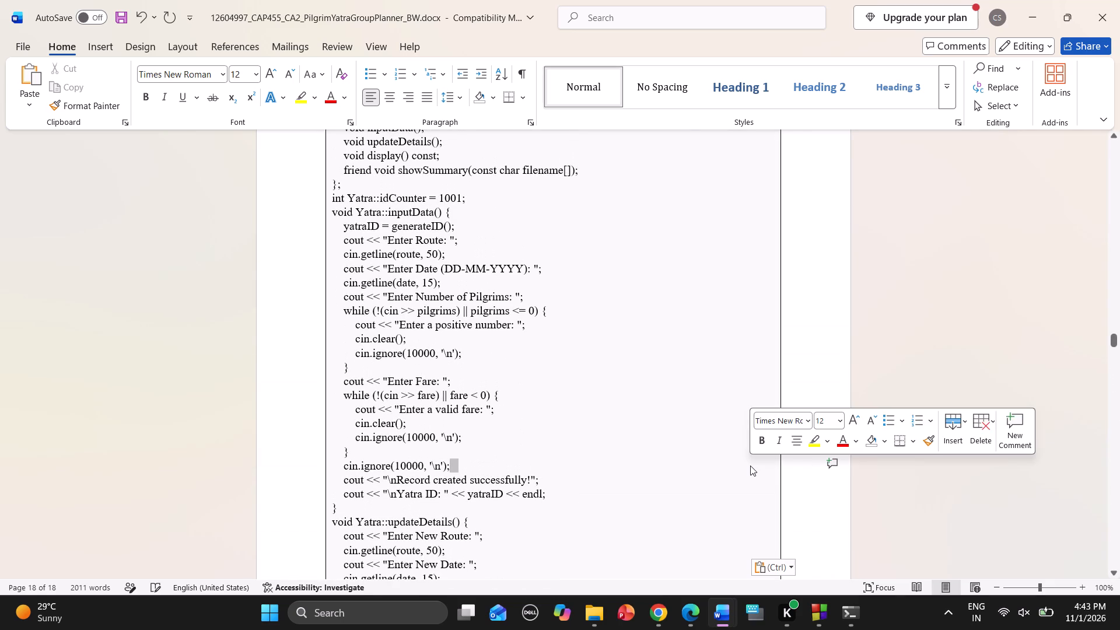
double_click(750, 466)
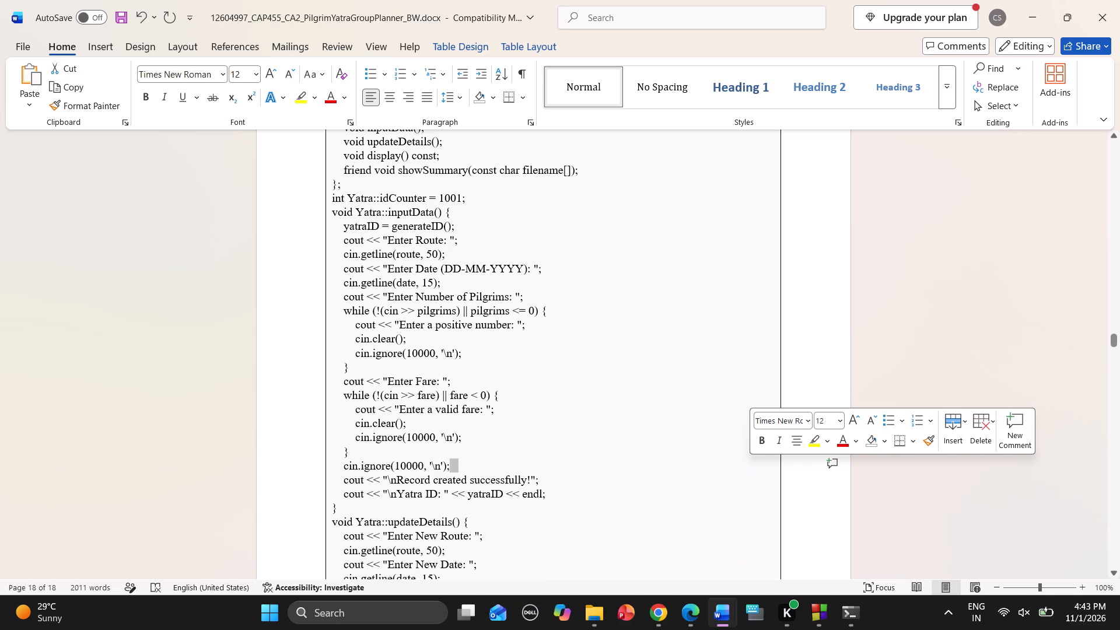
triple_click(673, 482)
left_click(673, 482)
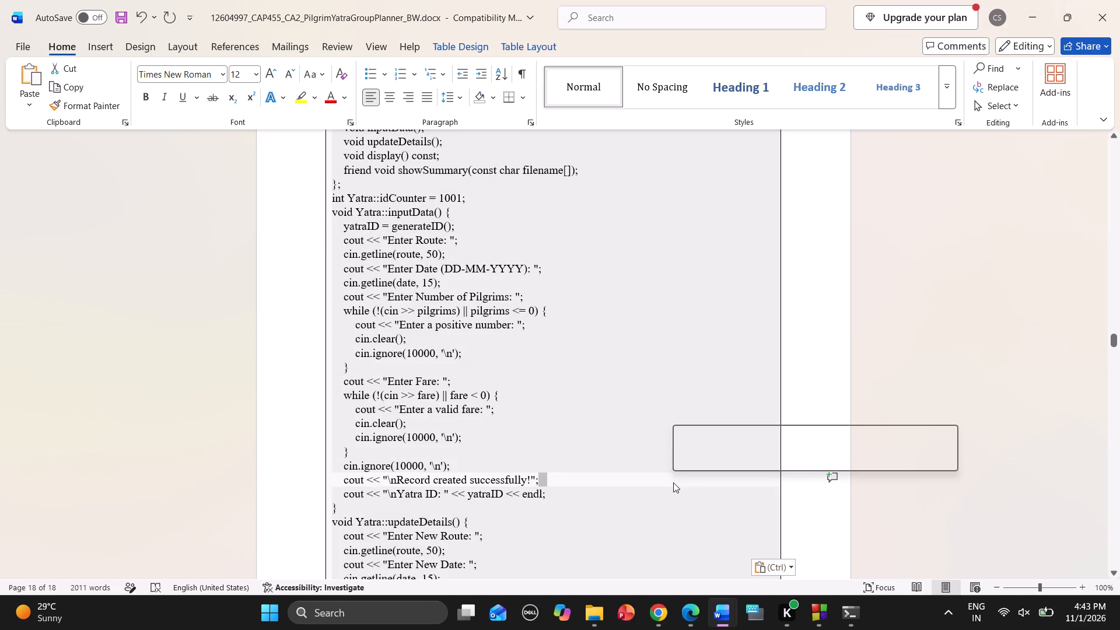
triple_click(673, 482)
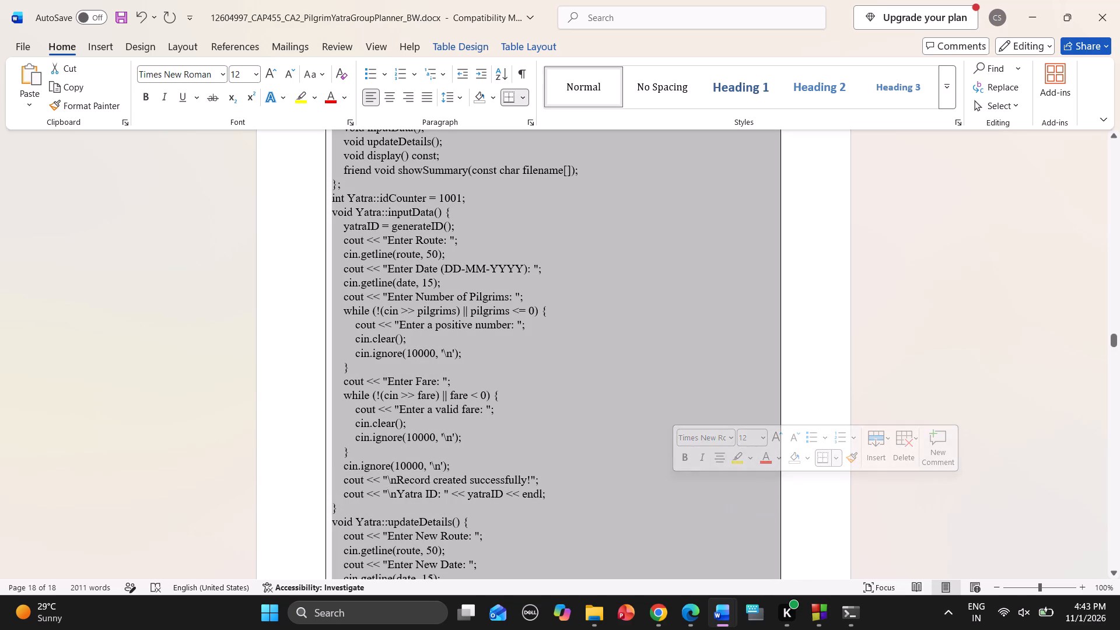
left_click(810, 510)
scroll(709, 438, "down", 1)
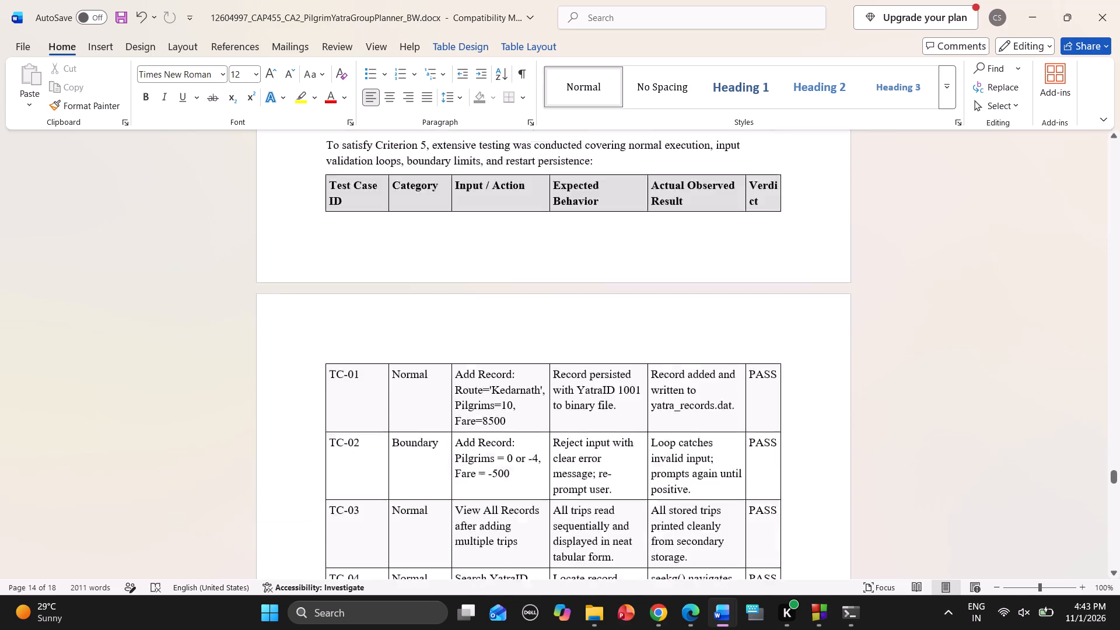
scroll(709, 438, "down", 1)
scroll(709, 438, "up", 7)
scroll(709, 438, "down", 4)
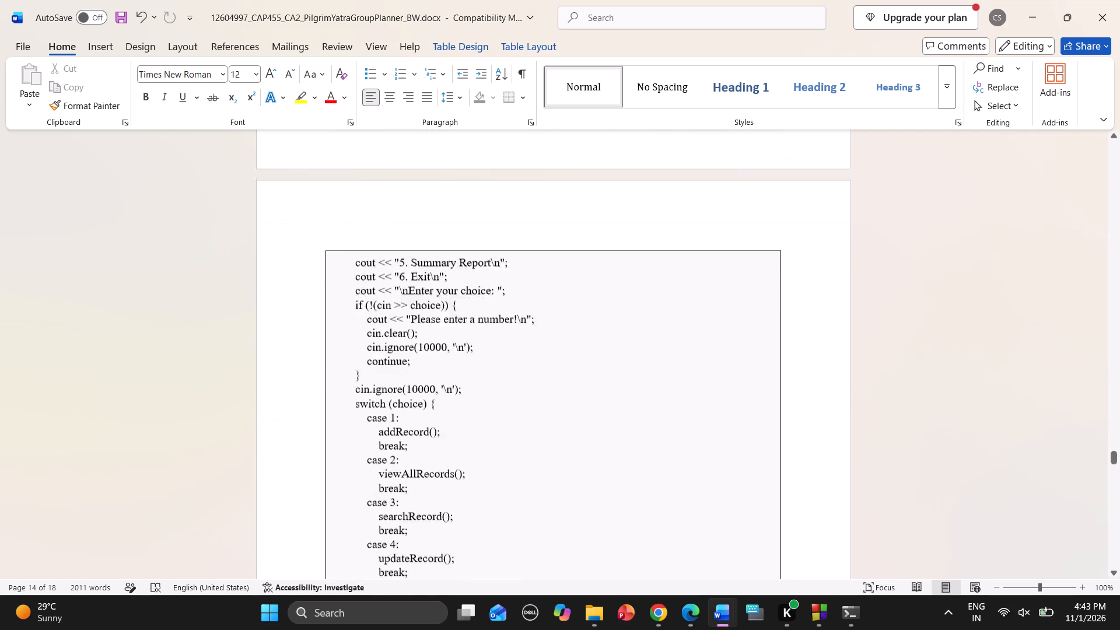
scroll(709, 438, "down", 7)
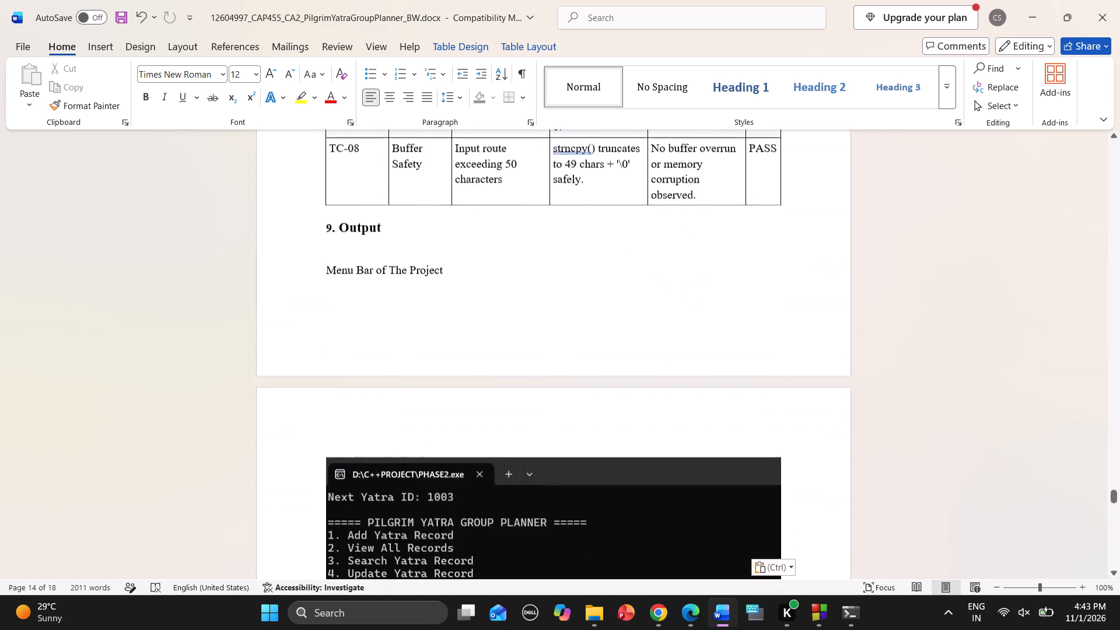
Review the report from its title page through the Requirements & Compliance Matrix to the "3. Data Dictionary" section.
scroll(709, 438, "up", 20)
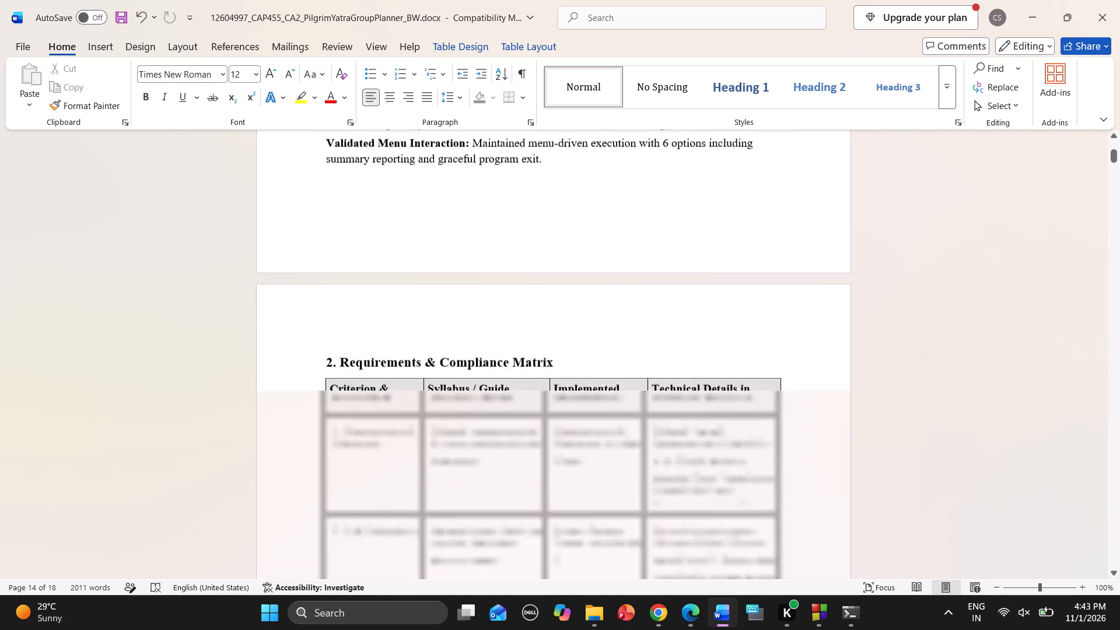
scroll(709, 438, "up", 9)
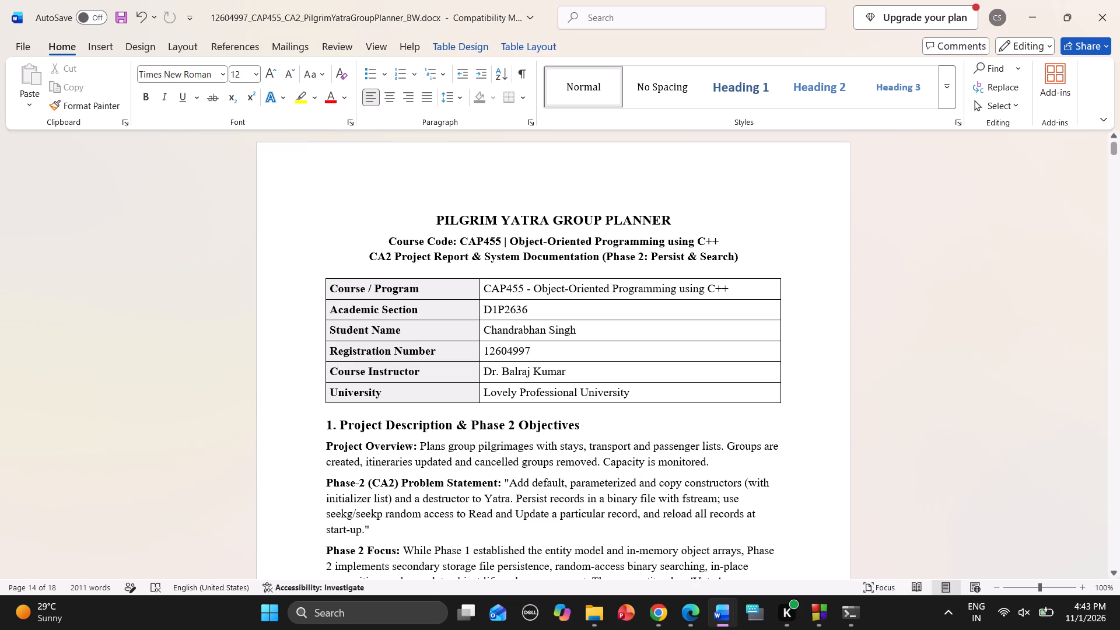
scroll(473, 385, "down", 3)
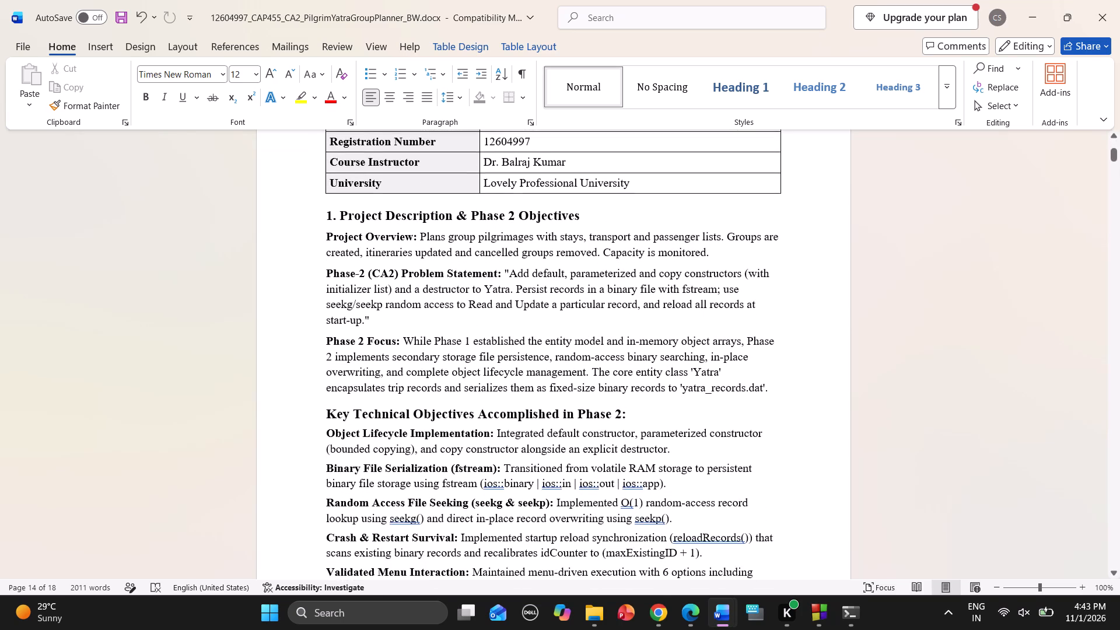
scroll(473, 385, "down", 1)
scroll(473, 385, "up", 3)
scroll(473, 385, "down", 1)
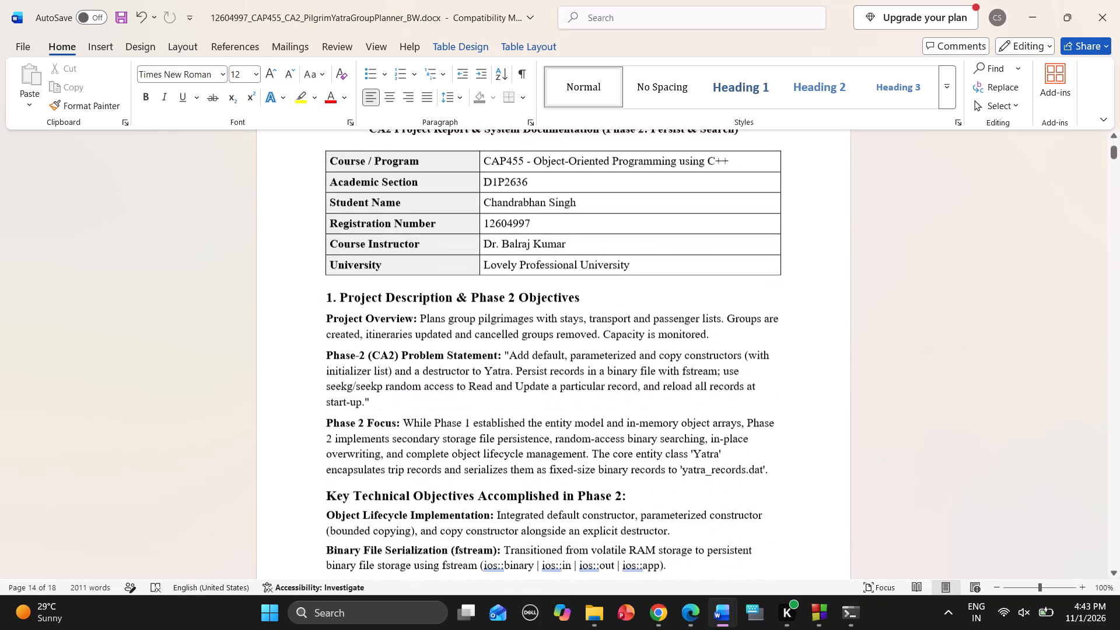
scroll(473, 385, "down", 5)
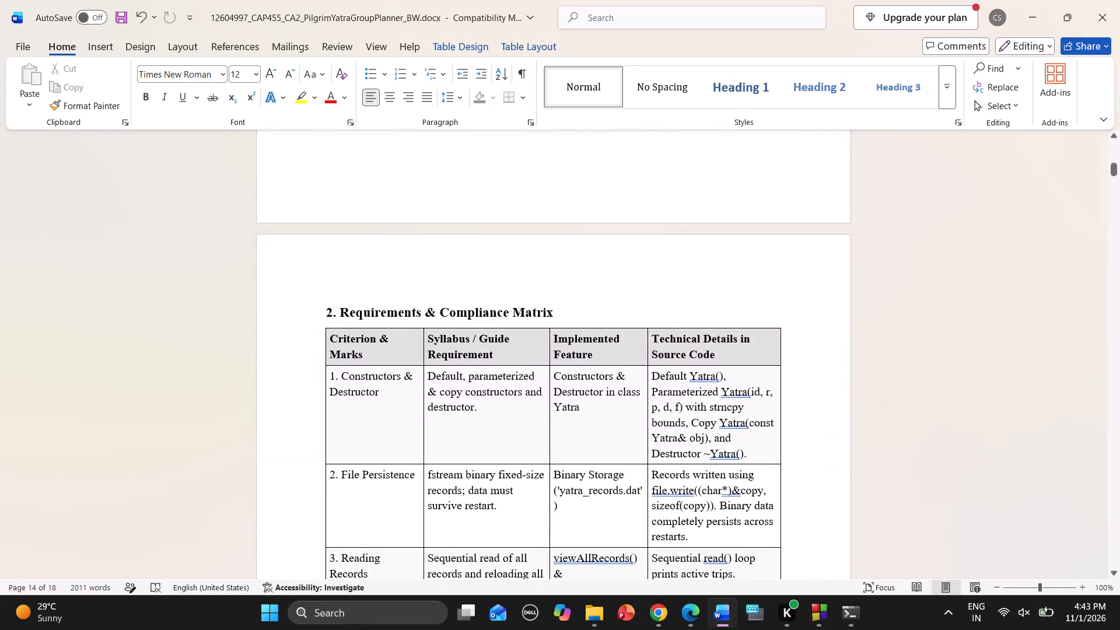
scroll(429, 316, "down", 4)
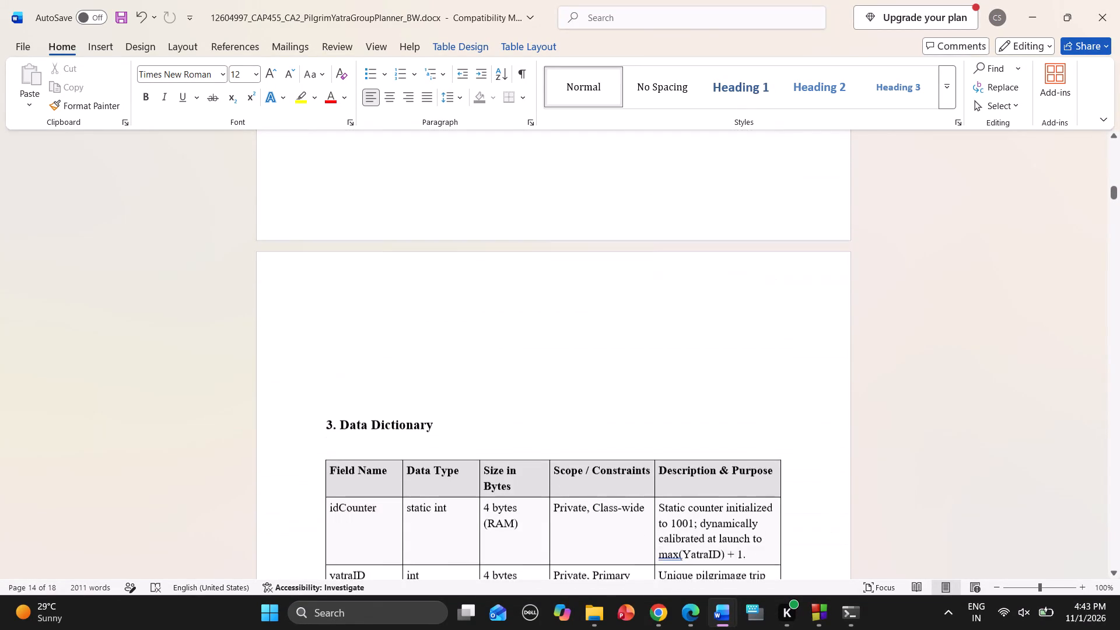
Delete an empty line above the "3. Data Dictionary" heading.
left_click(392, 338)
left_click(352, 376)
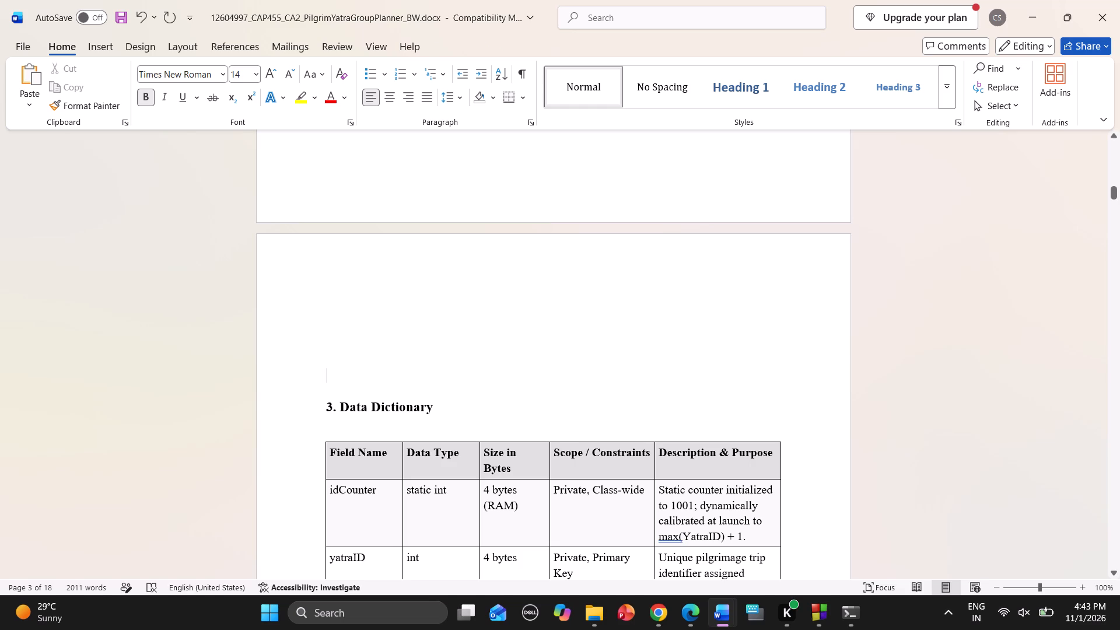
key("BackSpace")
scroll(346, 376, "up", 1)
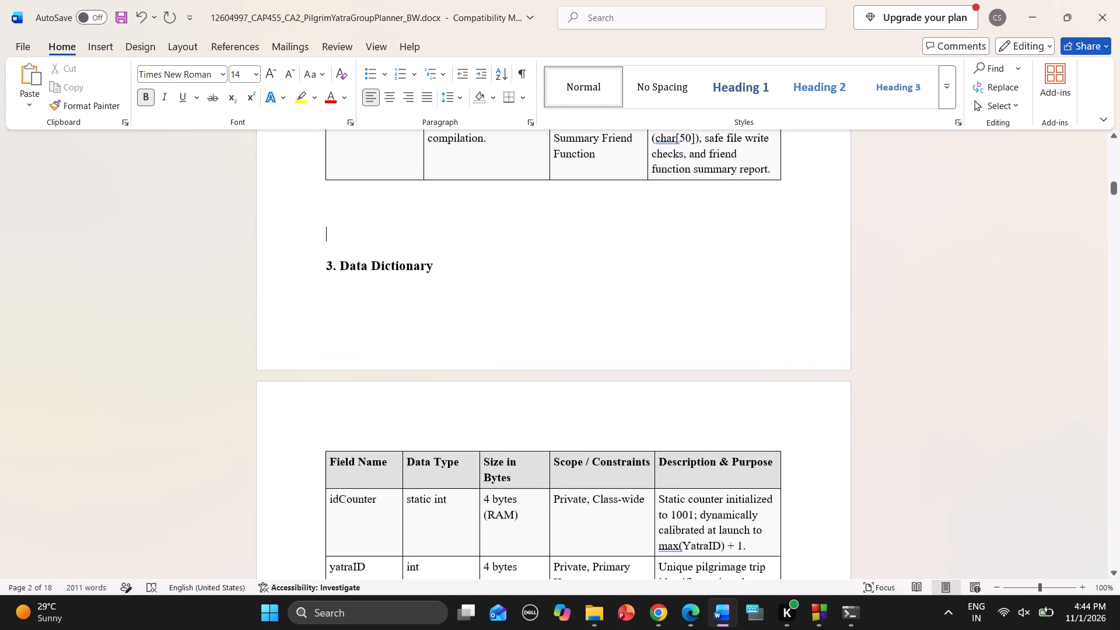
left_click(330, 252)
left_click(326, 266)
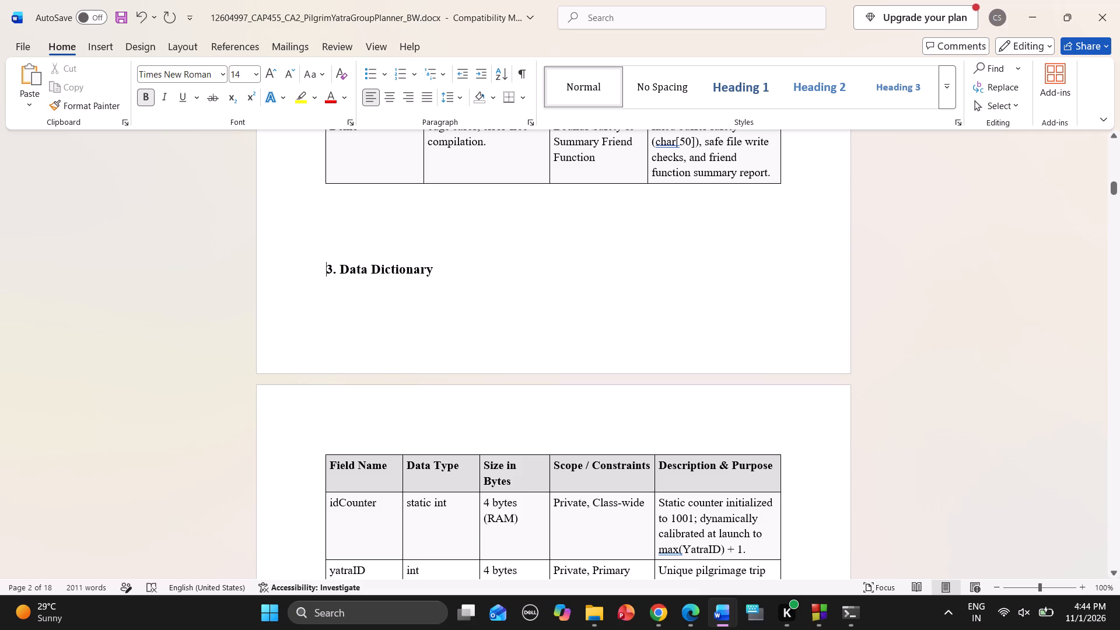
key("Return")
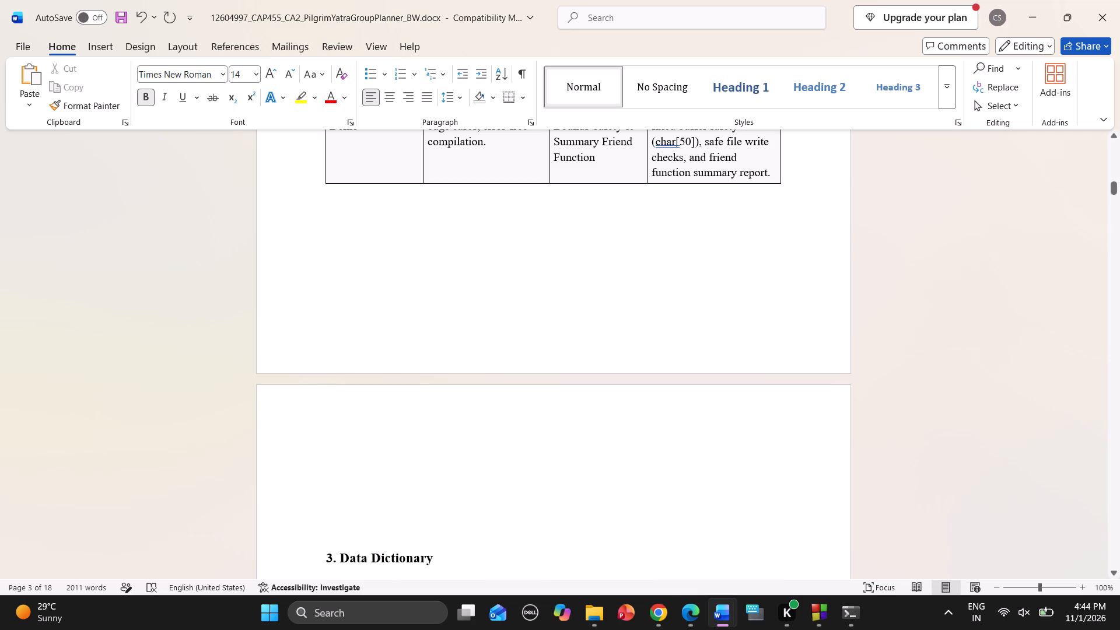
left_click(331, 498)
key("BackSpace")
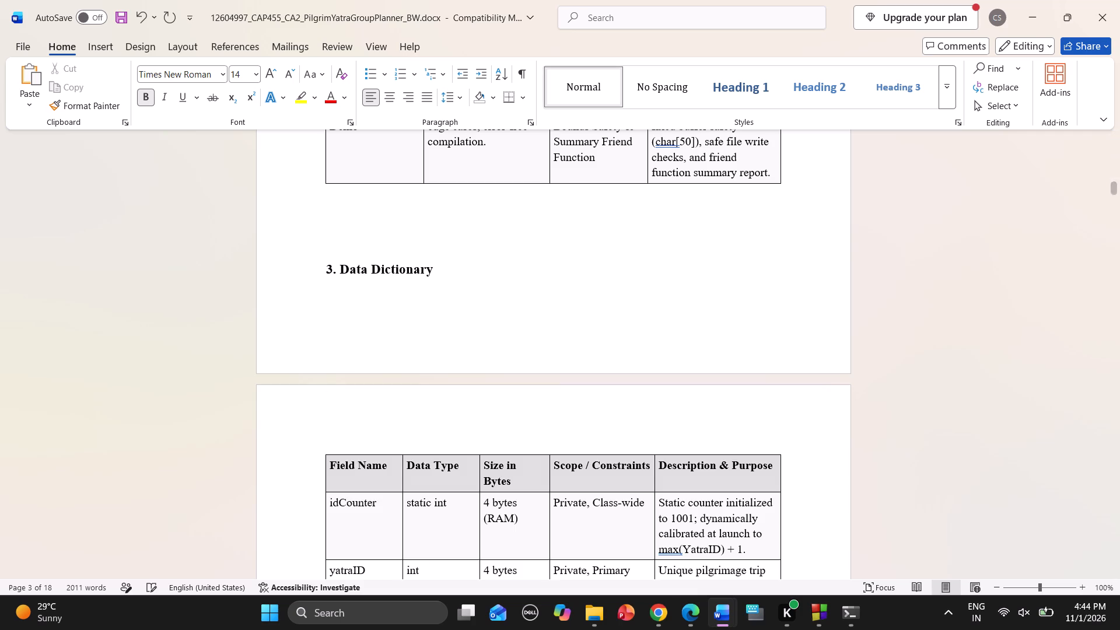
Enlarge the Data Dictionary table slightly, making its columns wider and its rows taller.
scroll(359, 509, "down", 3)
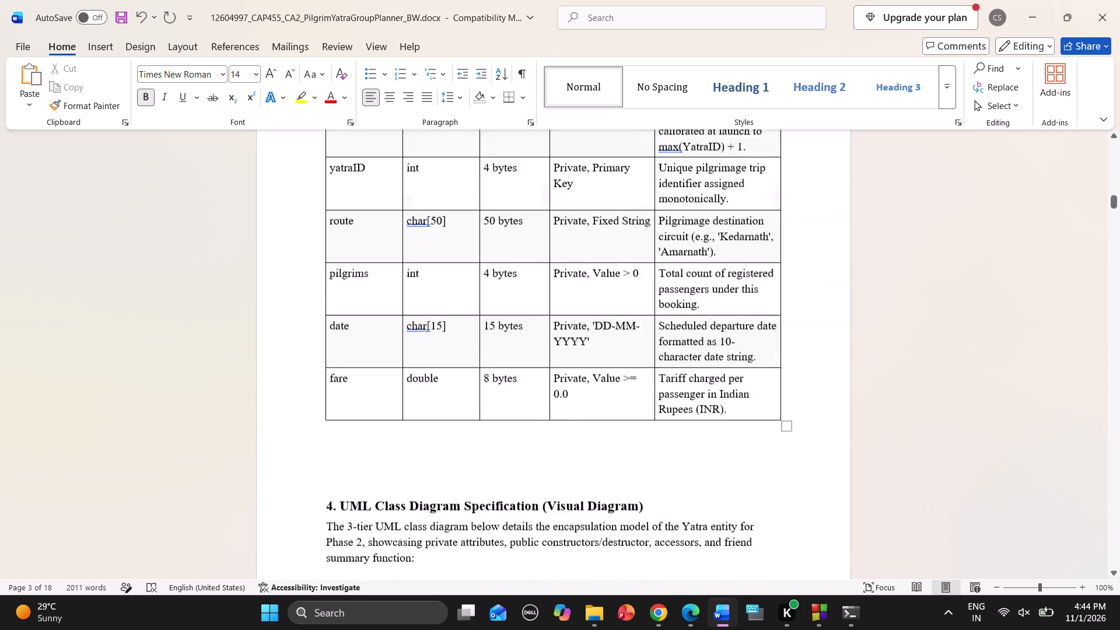
scroll(359, 509, "down", 1)
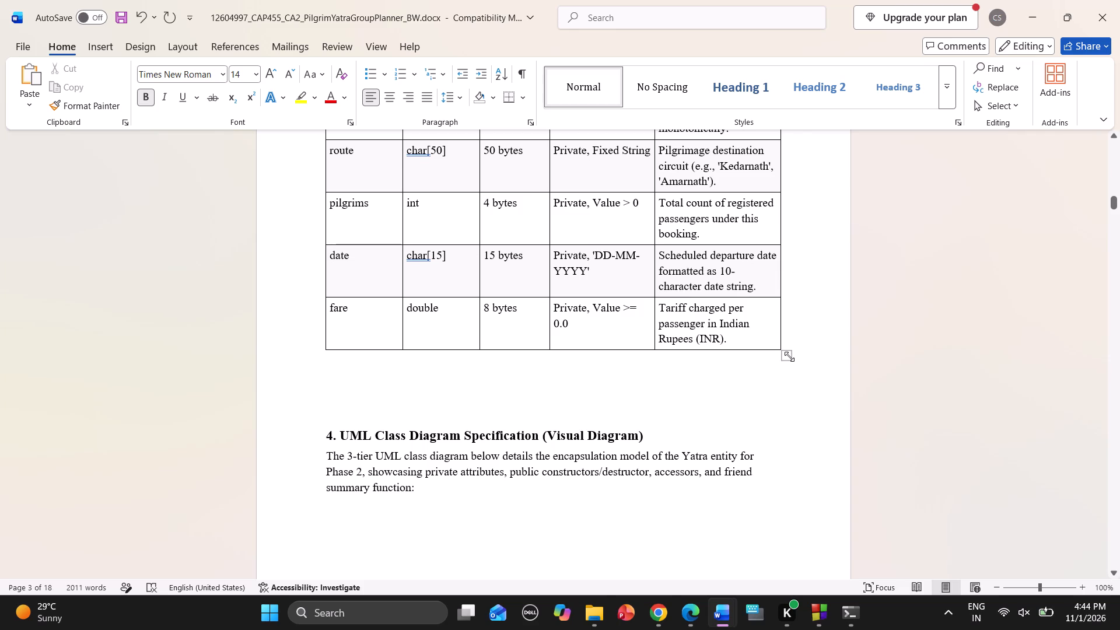
left_click_drag(789, 356, 791, 403)
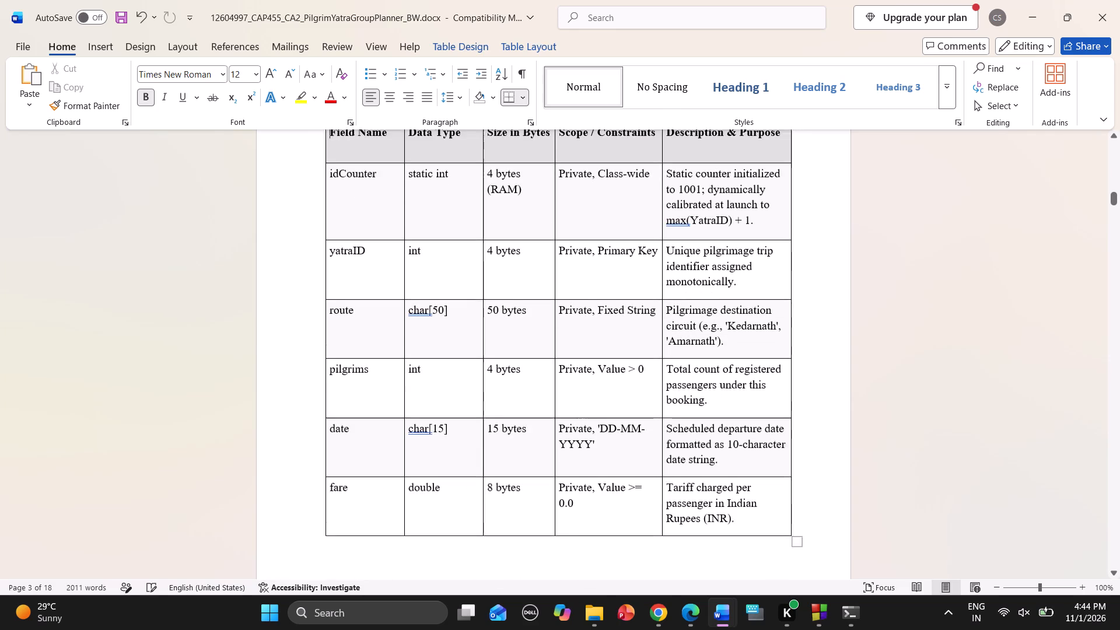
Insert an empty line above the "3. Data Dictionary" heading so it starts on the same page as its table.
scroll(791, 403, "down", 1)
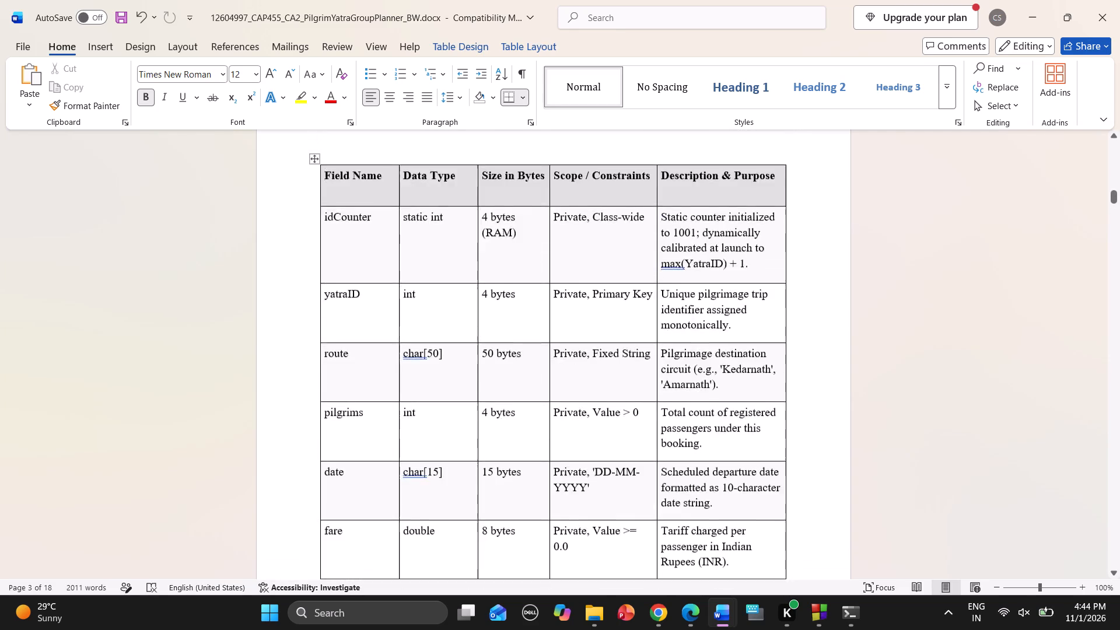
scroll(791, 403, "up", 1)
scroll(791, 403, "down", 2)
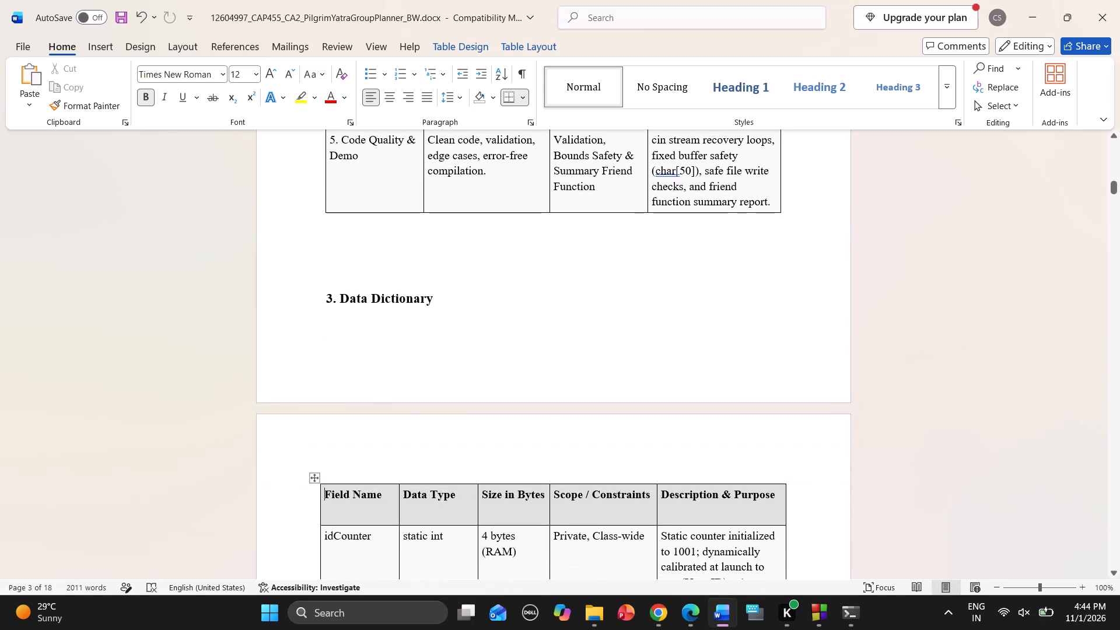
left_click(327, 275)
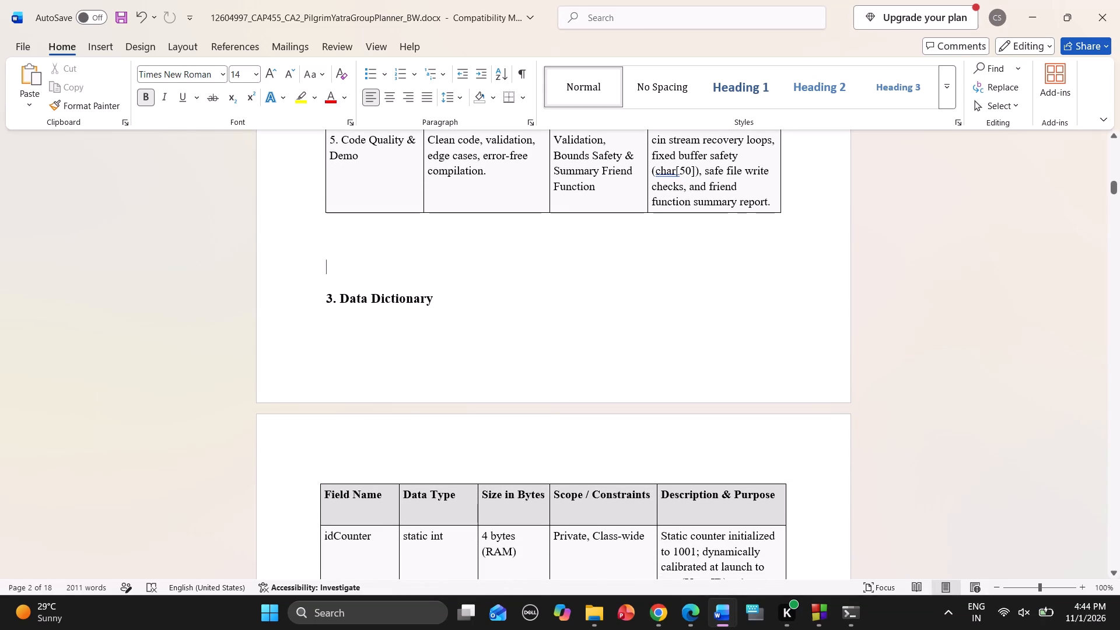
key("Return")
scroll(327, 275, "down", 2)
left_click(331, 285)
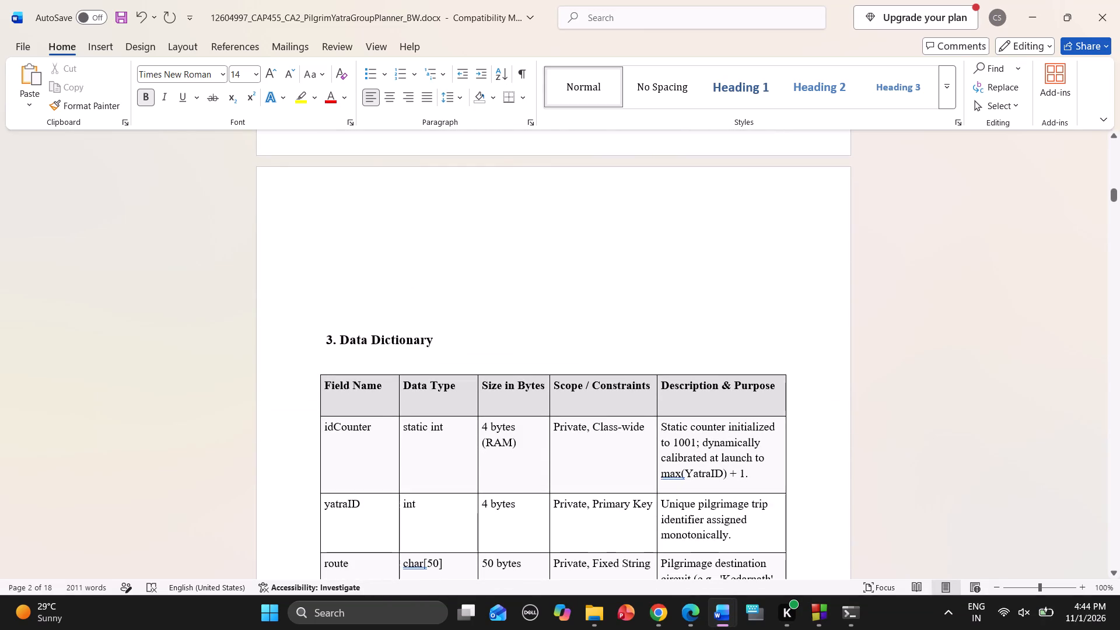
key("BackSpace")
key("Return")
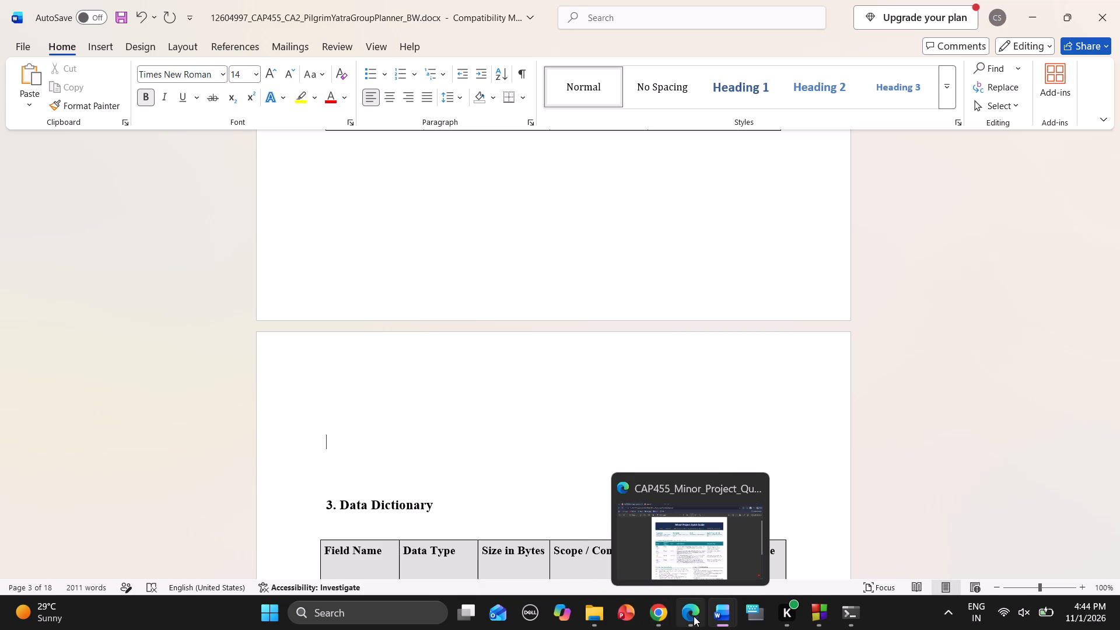
Save the black-and-white report document.
left_click(726, 615)
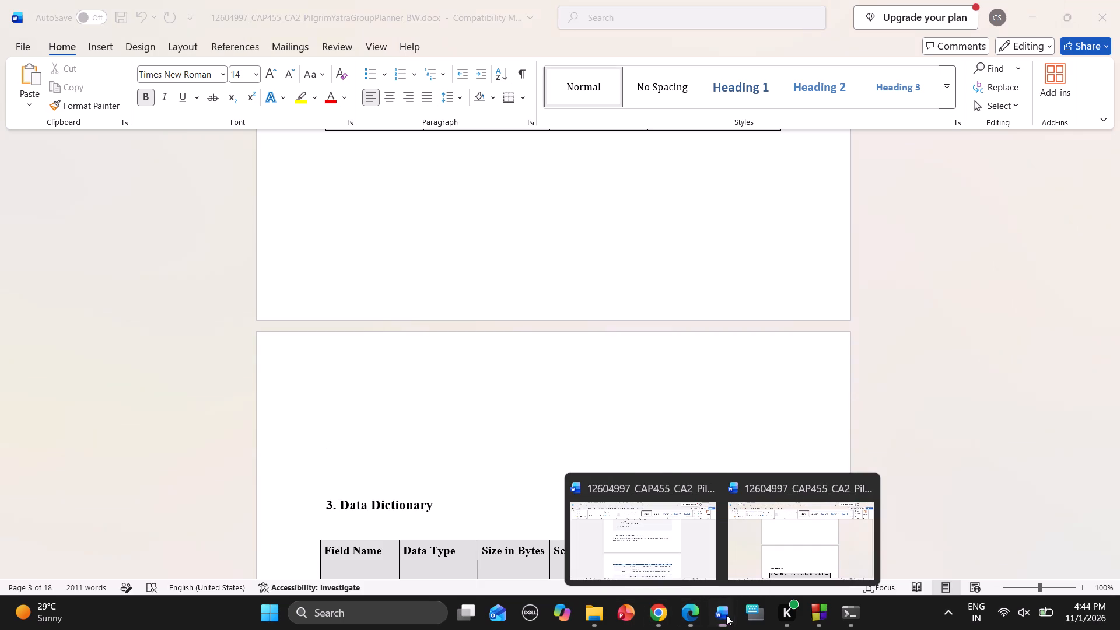
left_click(562, 398)
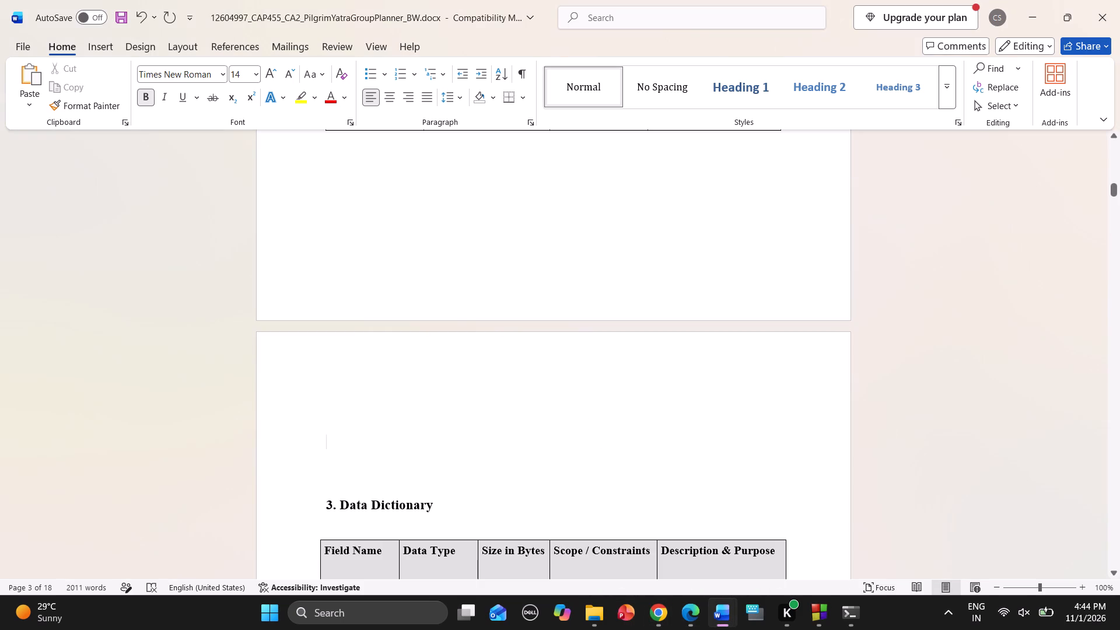
key("ctrl+s")
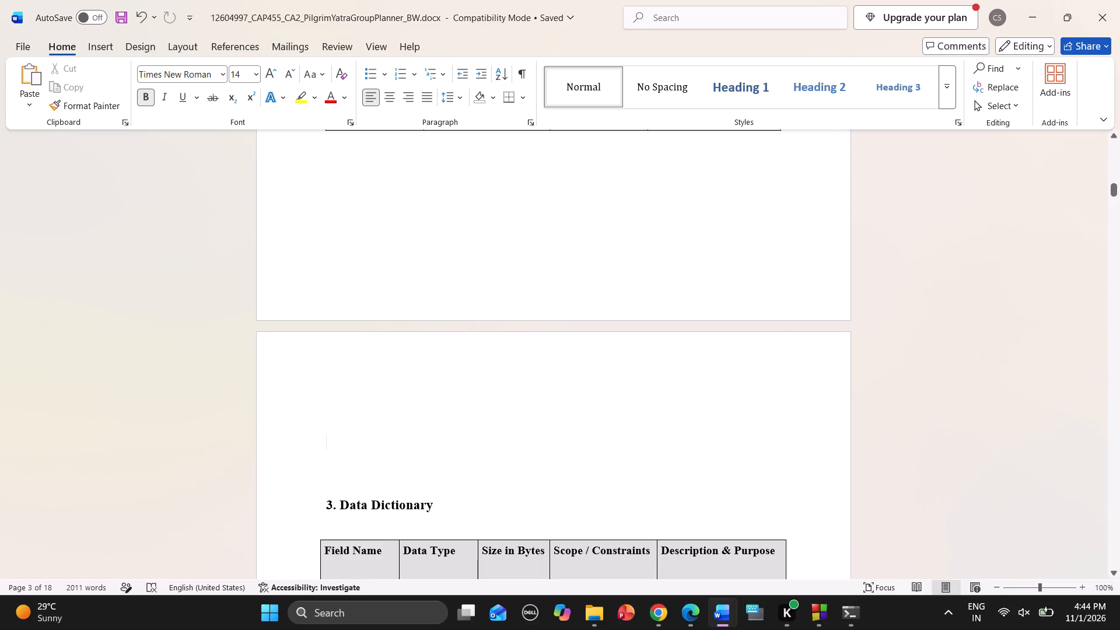
Save the report as a Word Document in Downloads under its existing PilgrimYatraGroupPlanner_BW name, upgrading it to the newest file format.
key("ctrl+s")
left_click(12, 42)
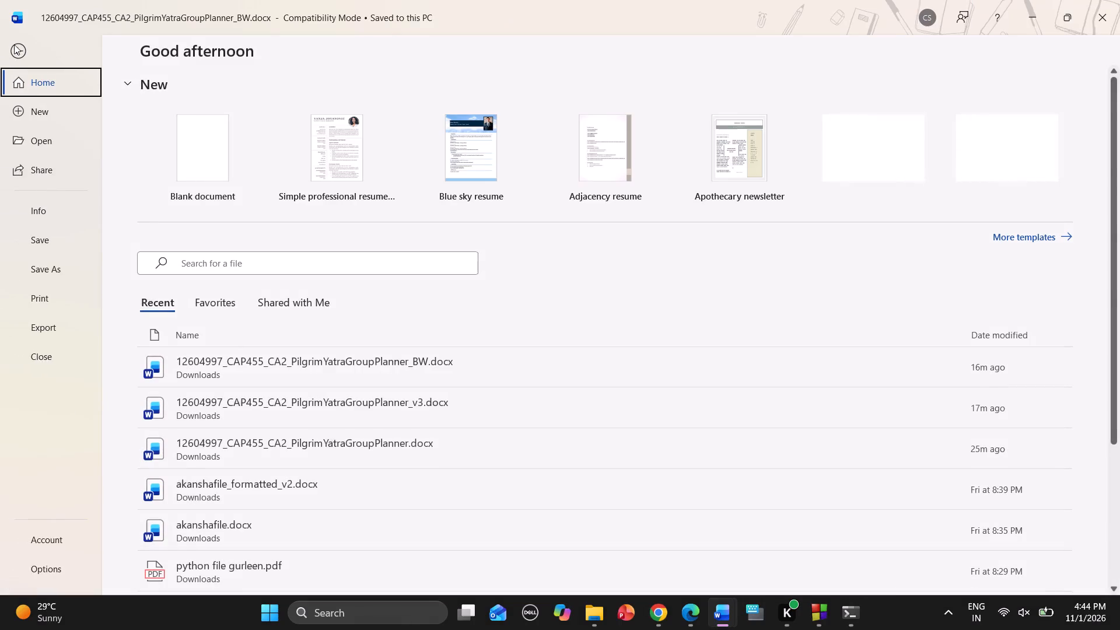
left_click(51, 262)
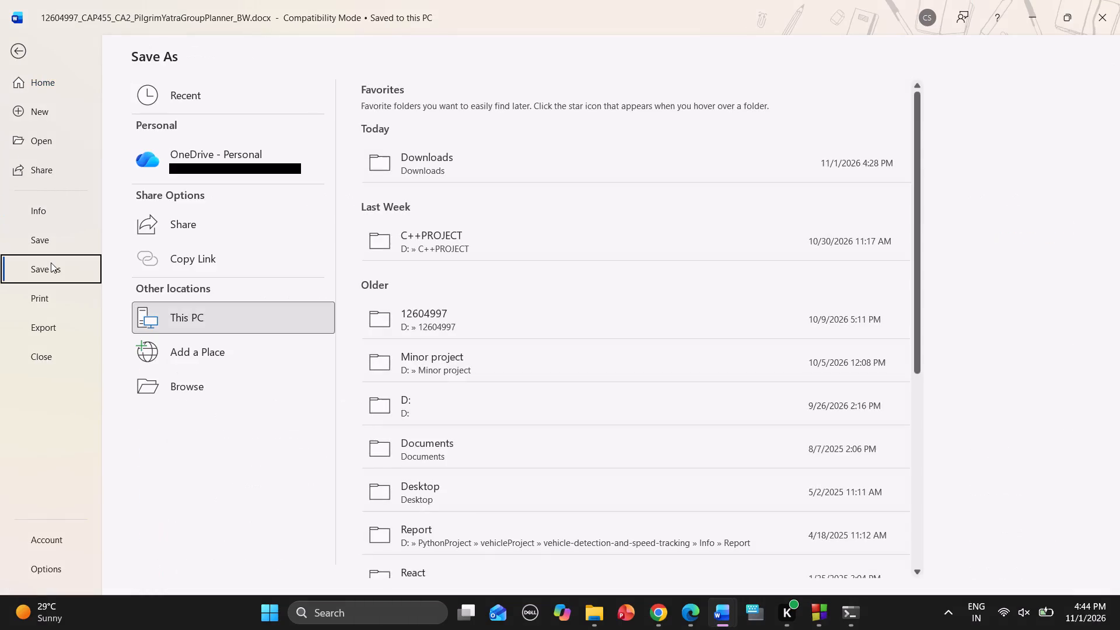
left_click(211, 386)
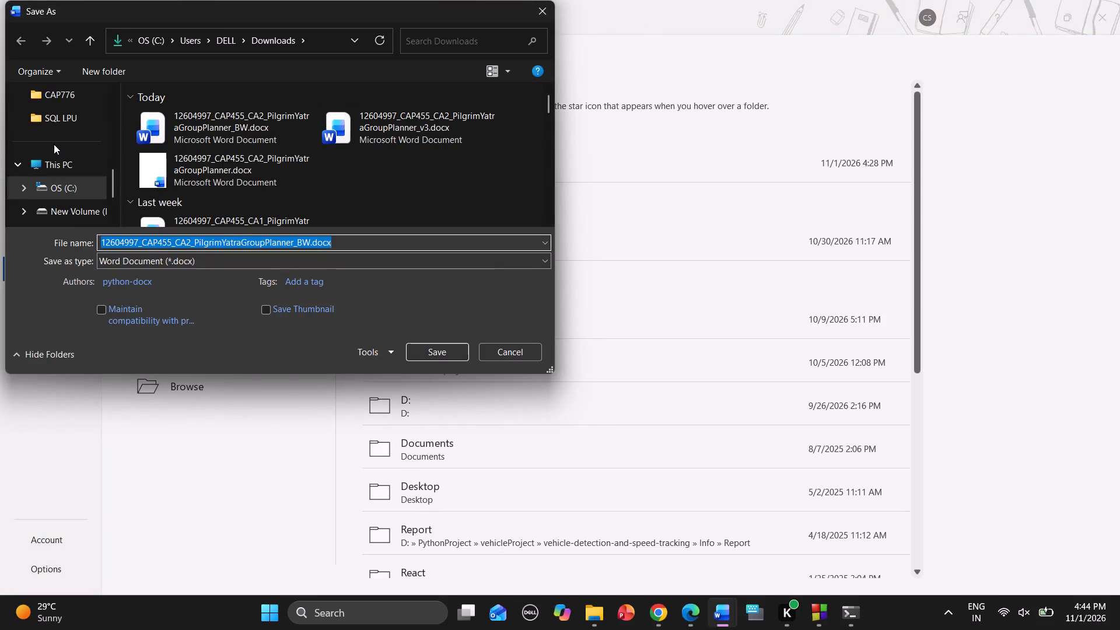
scroll(54, 144, "up", 2)
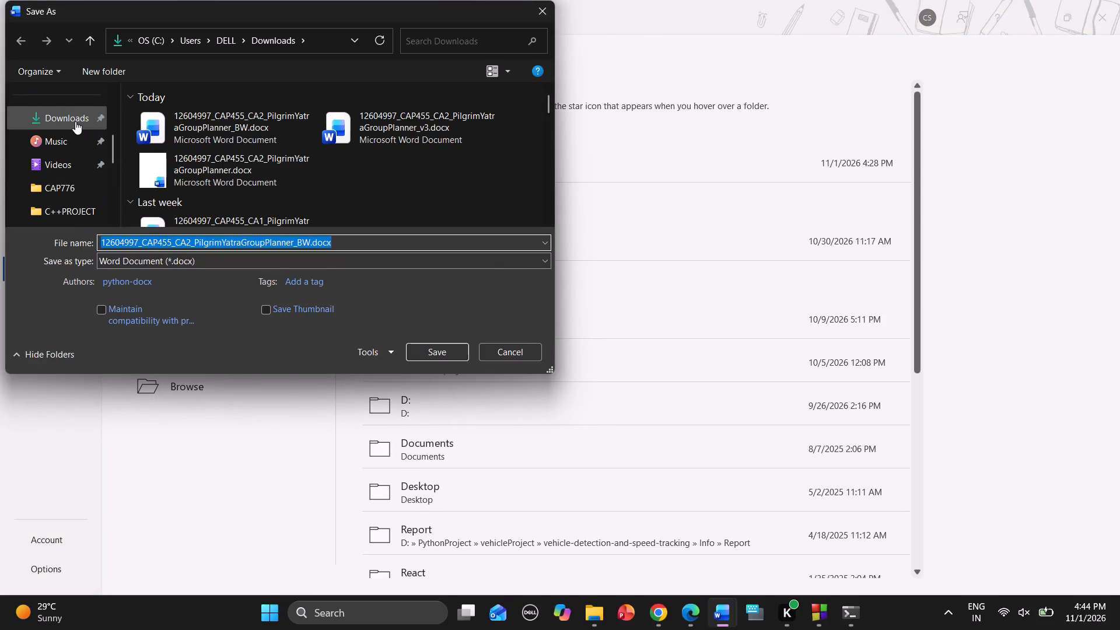
left_click(75, 121)
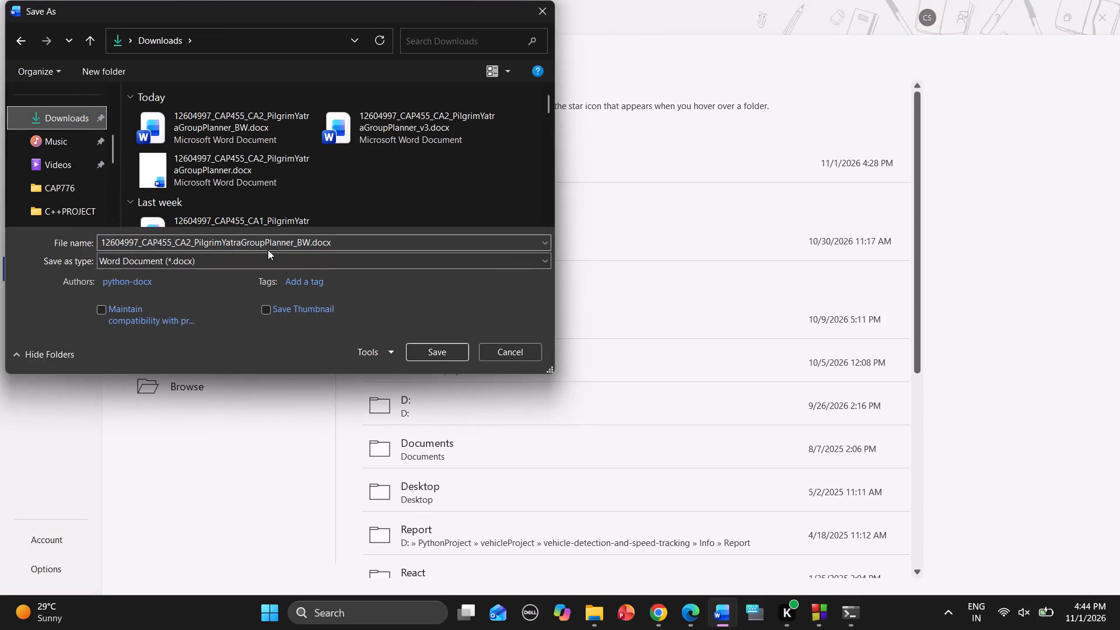
left_click(311, 241)
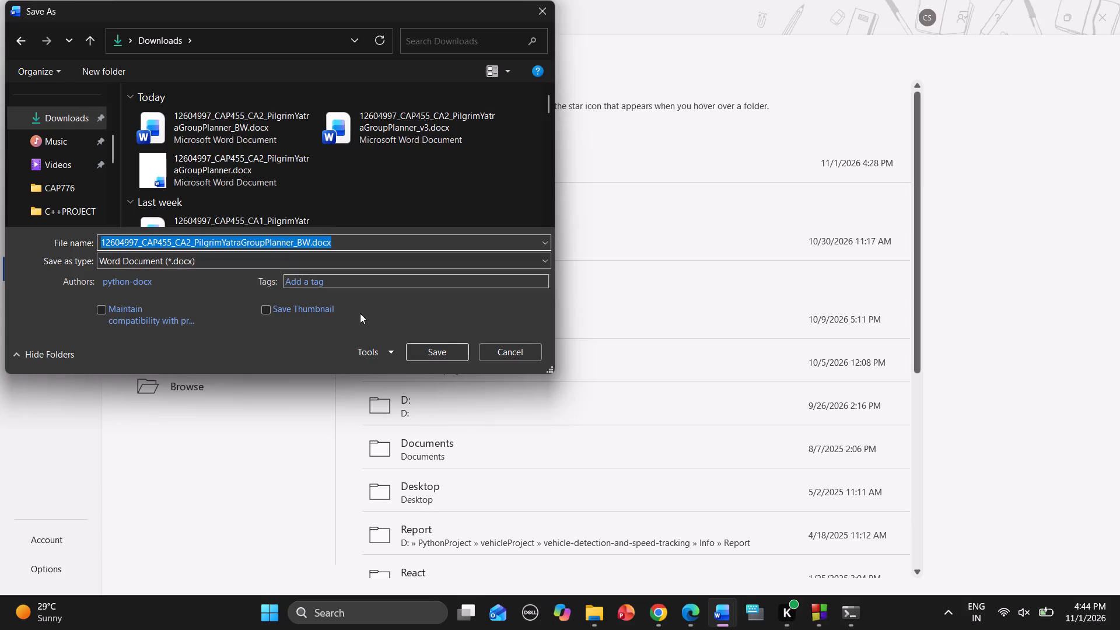
left_click(437, 355)
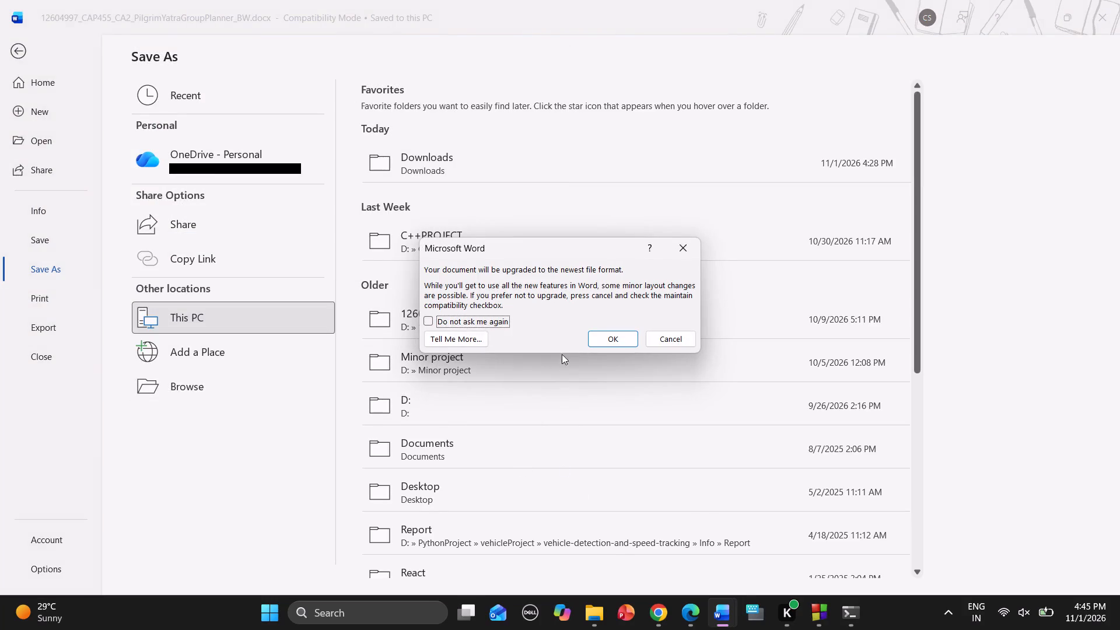
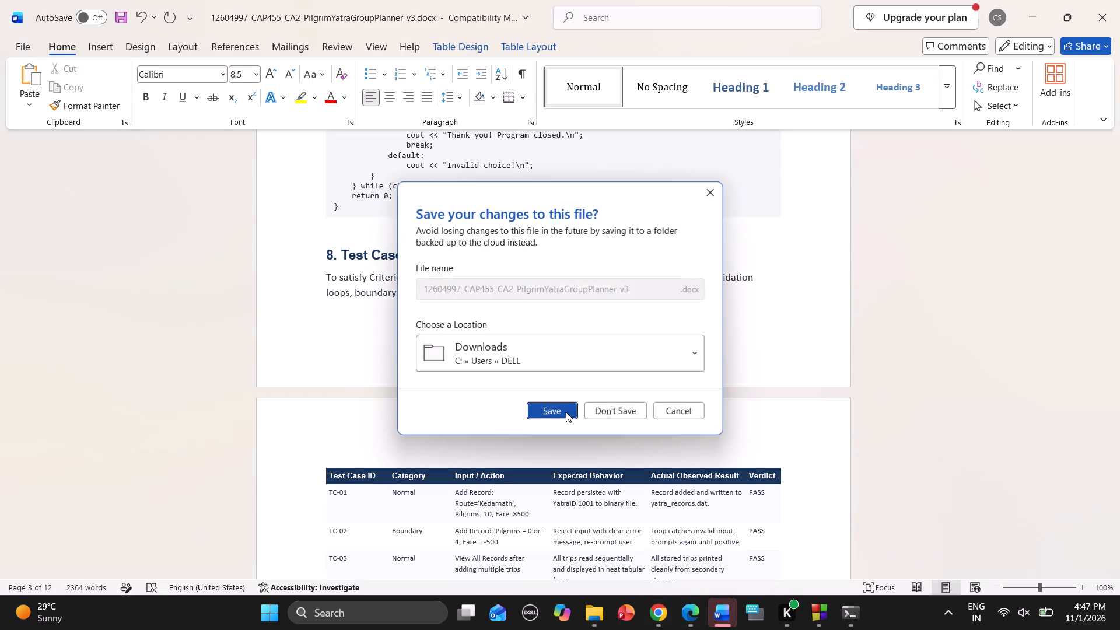
left_click(620, 416)
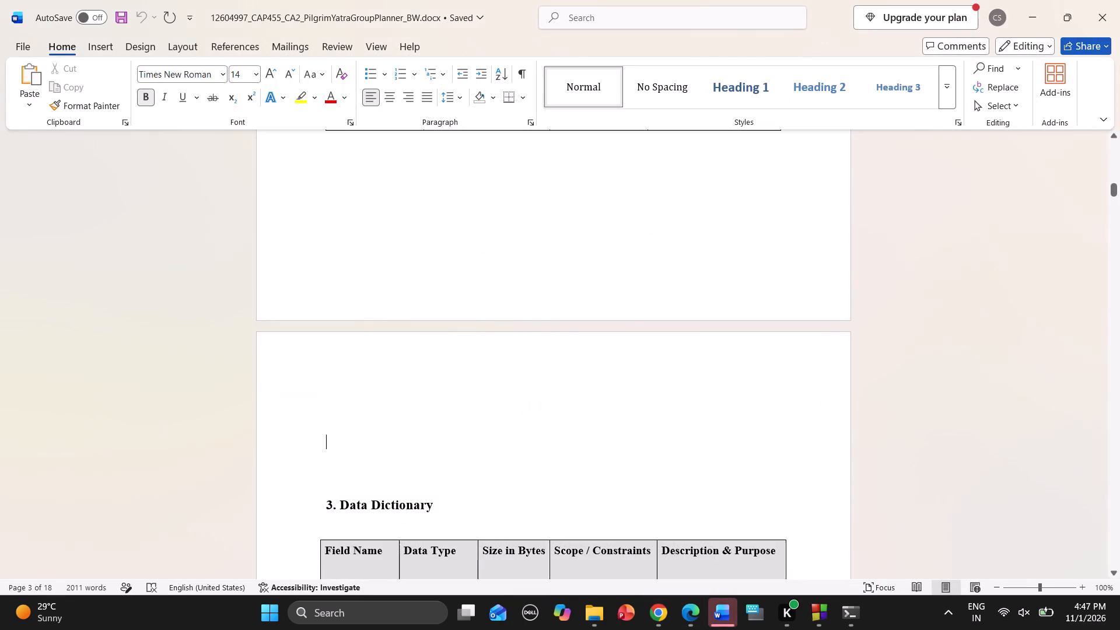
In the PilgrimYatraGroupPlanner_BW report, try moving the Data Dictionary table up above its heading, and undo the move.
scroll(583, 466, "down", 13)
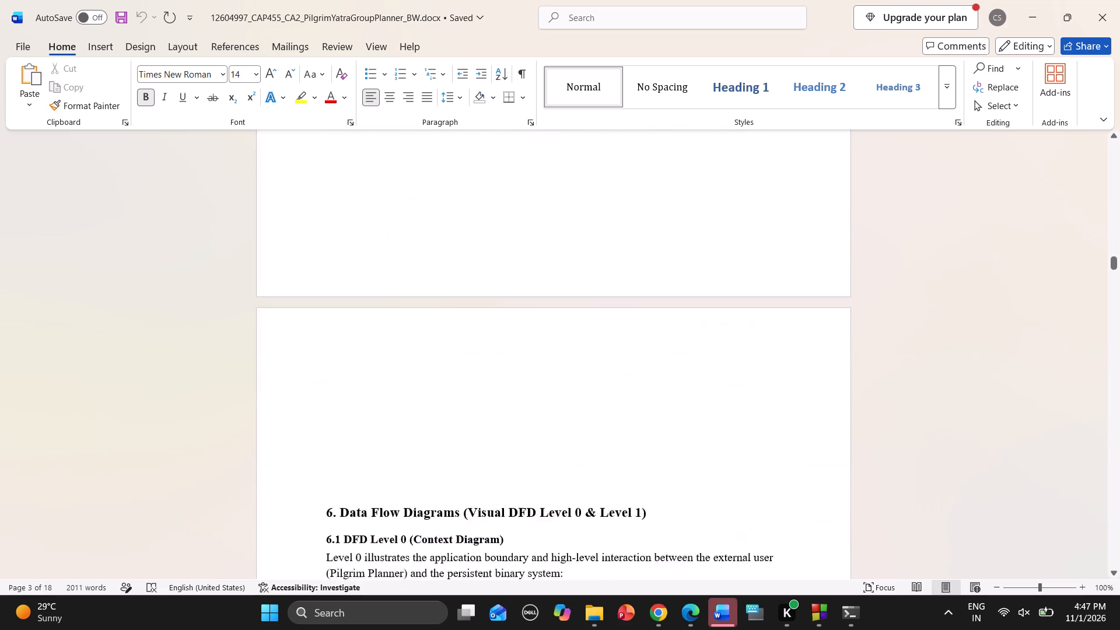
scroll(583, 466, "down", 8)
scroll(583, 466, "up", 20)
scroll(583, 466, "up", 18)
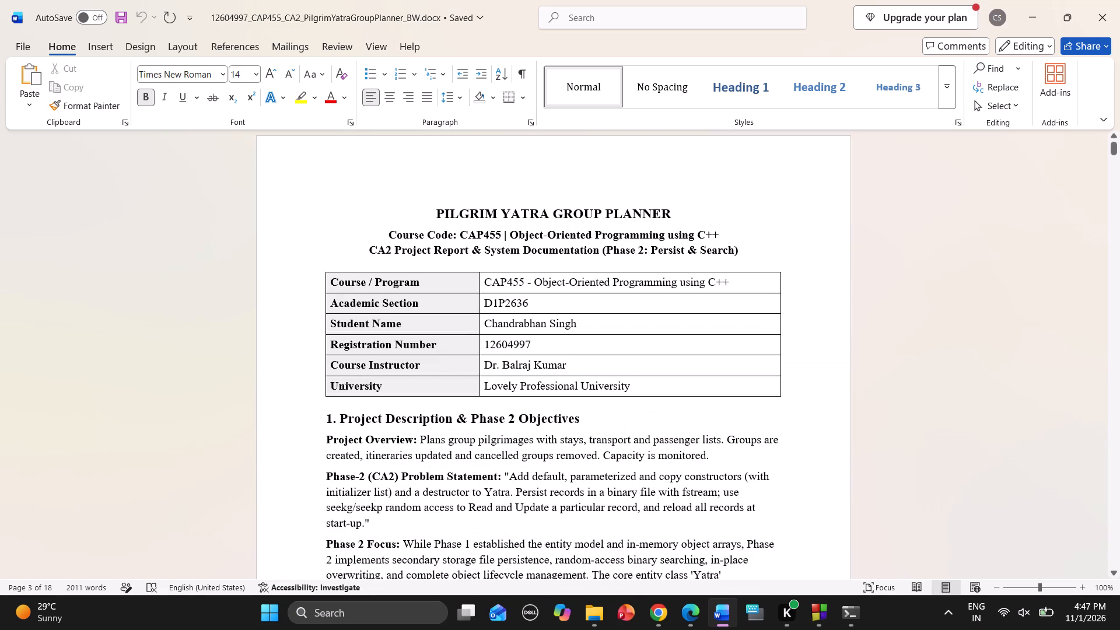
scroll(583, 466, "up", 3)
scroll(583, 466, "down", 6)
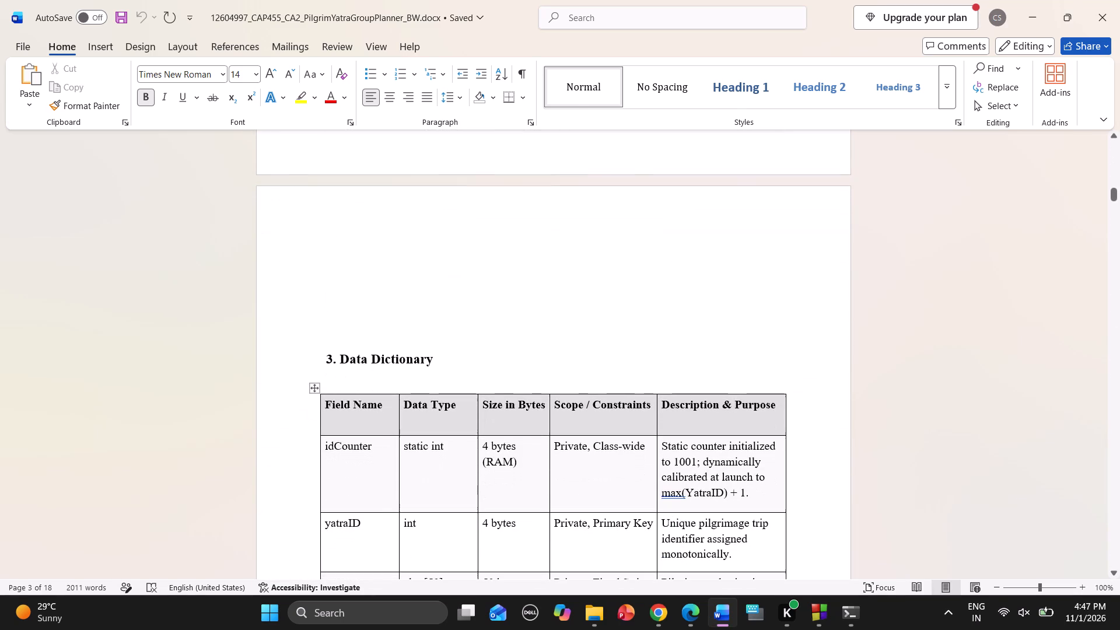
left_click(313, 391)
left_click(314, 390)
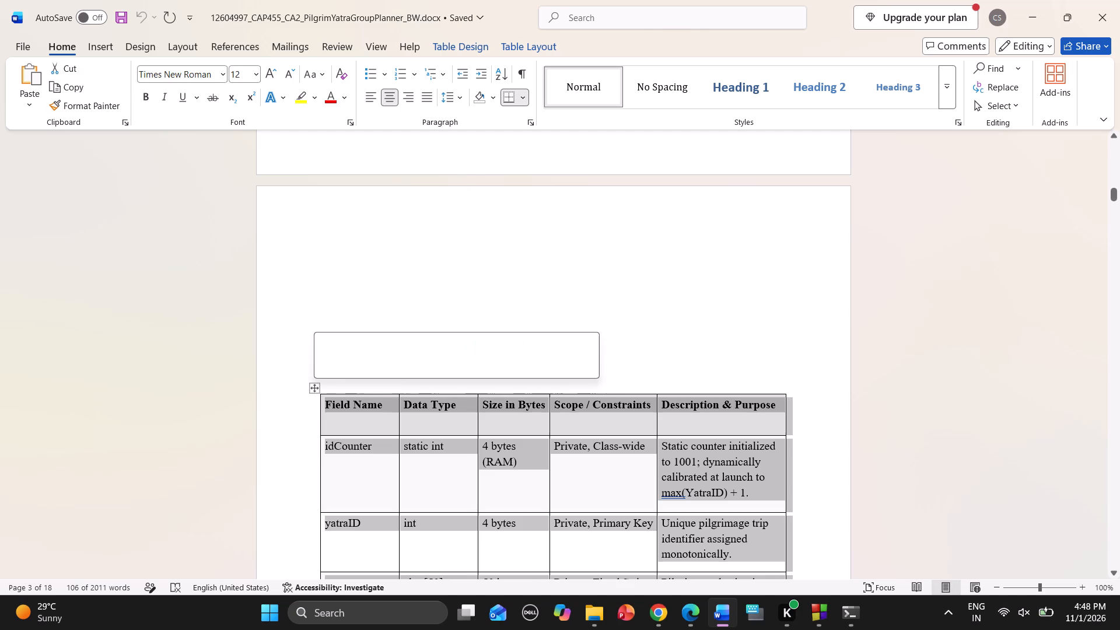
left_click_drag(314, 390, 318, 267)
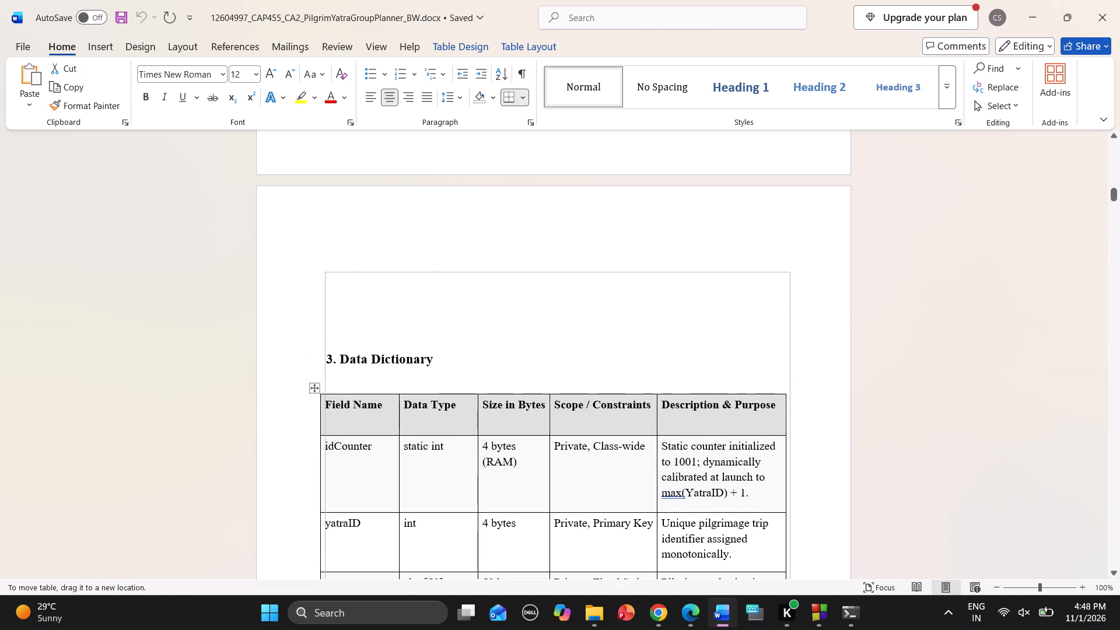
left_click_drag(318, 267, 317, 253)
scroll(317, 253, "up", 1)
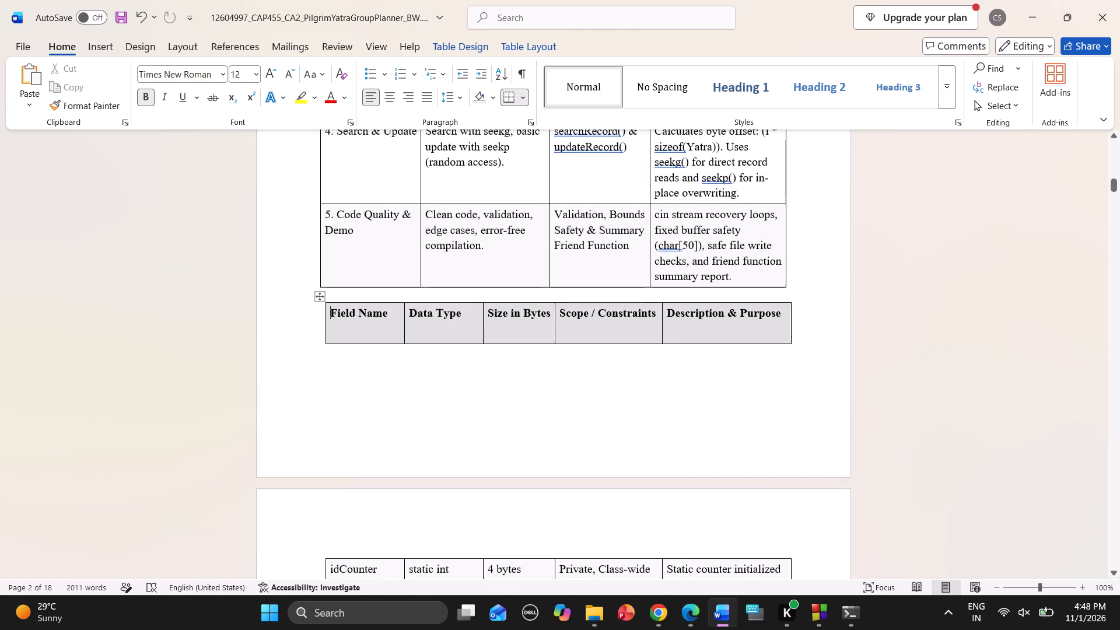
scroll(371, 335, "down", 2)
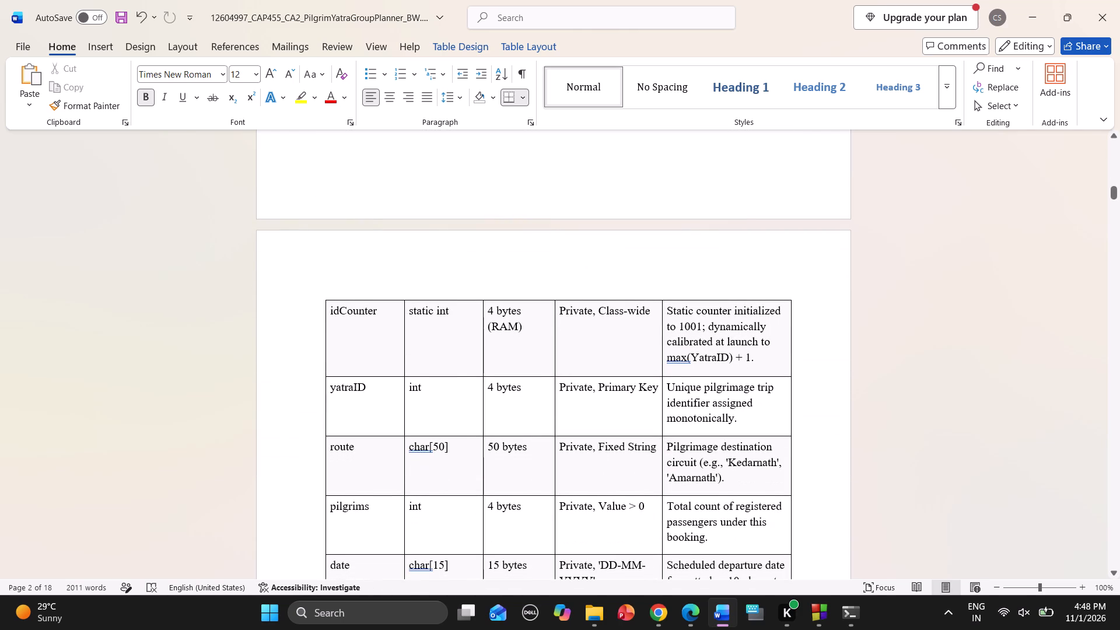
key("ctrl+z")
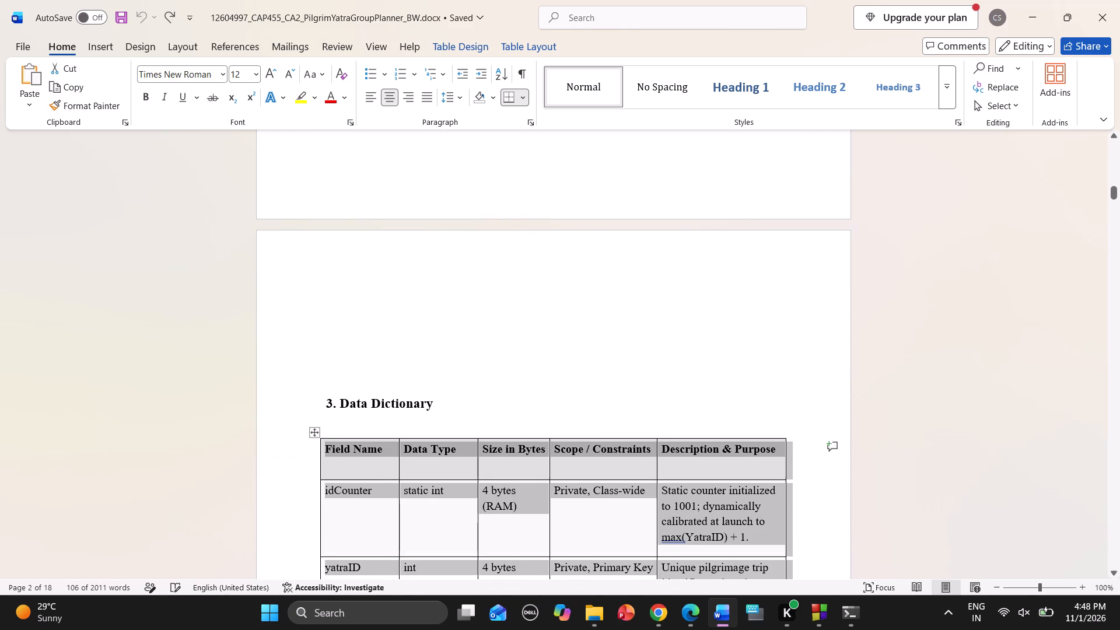
Delete the blank line between the "3. Data Dictionary" heading and its table, and one blank line above the heading.
left_click(341, 395)
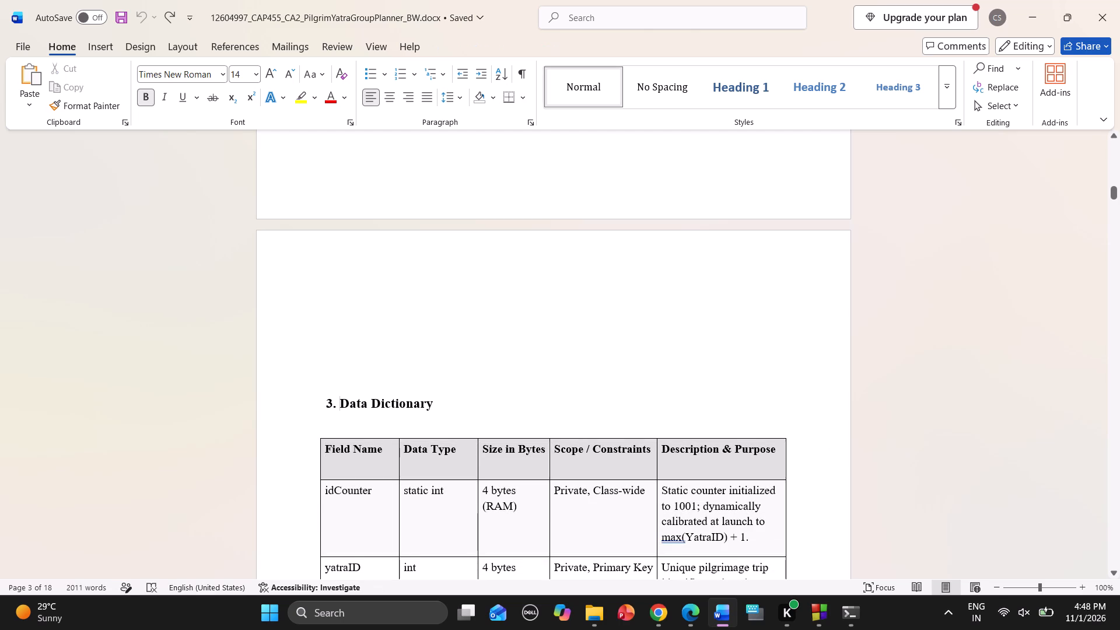
left_click(339, 424)
key("BackSpace")
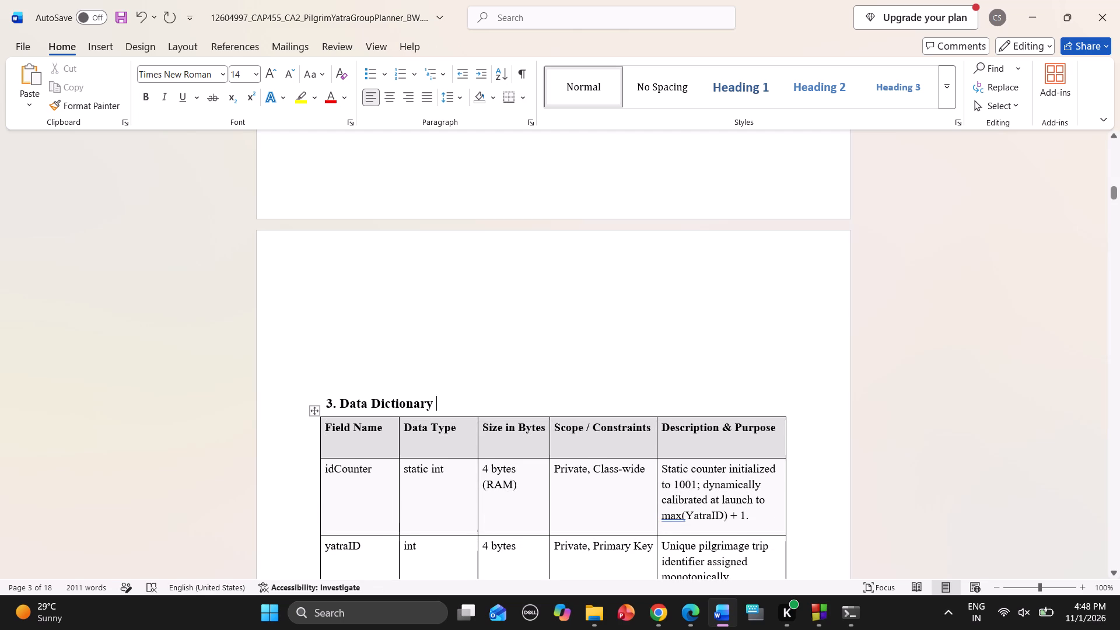
left_click(329, 401)
key("BackSpace")
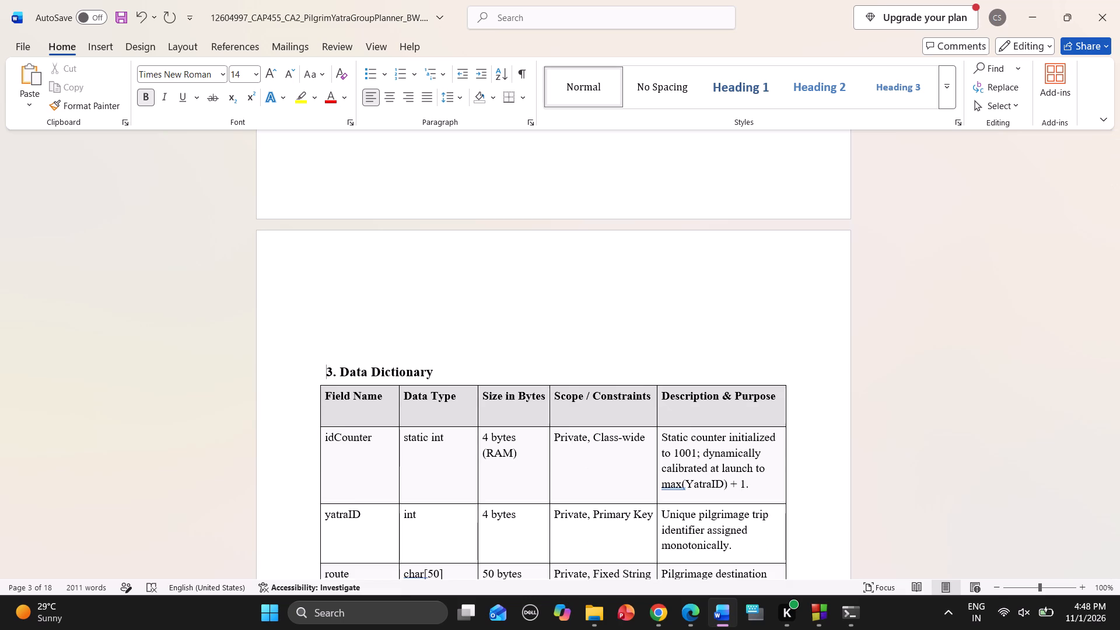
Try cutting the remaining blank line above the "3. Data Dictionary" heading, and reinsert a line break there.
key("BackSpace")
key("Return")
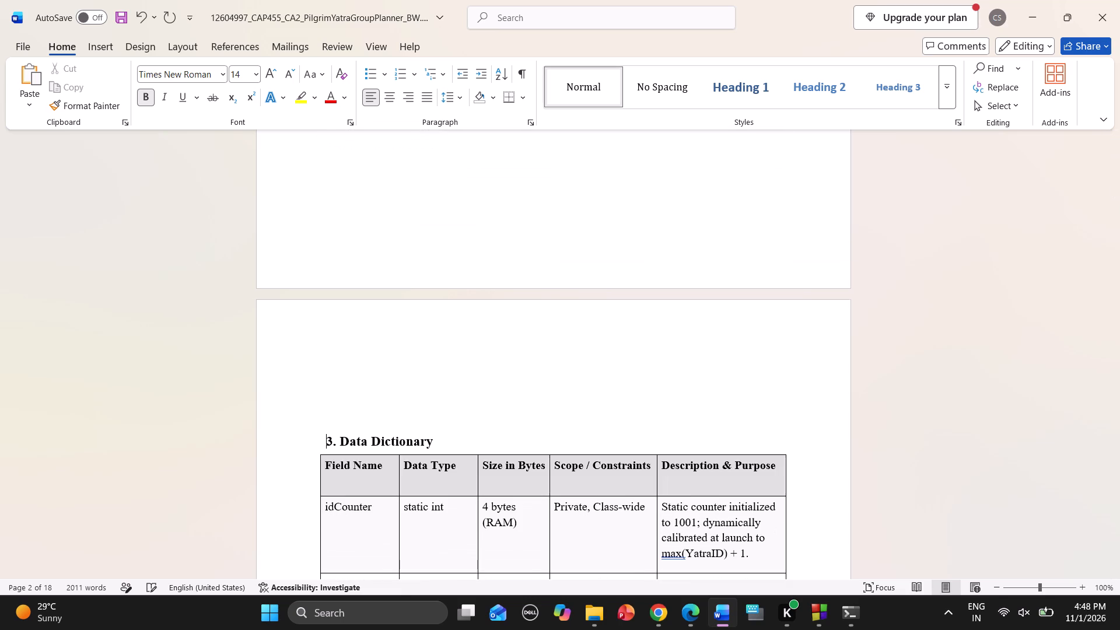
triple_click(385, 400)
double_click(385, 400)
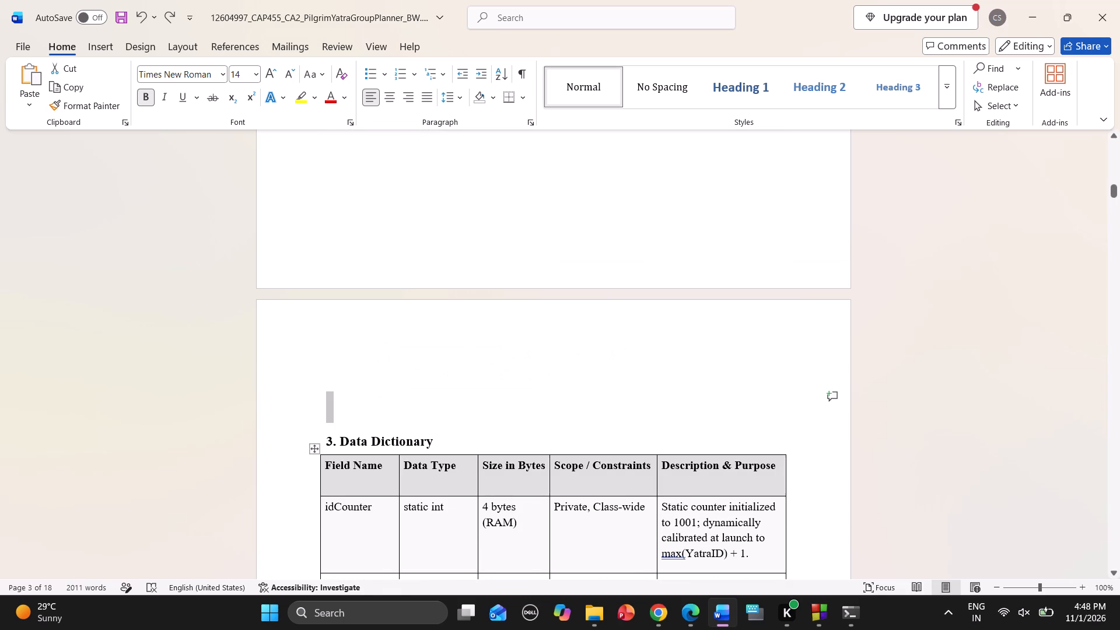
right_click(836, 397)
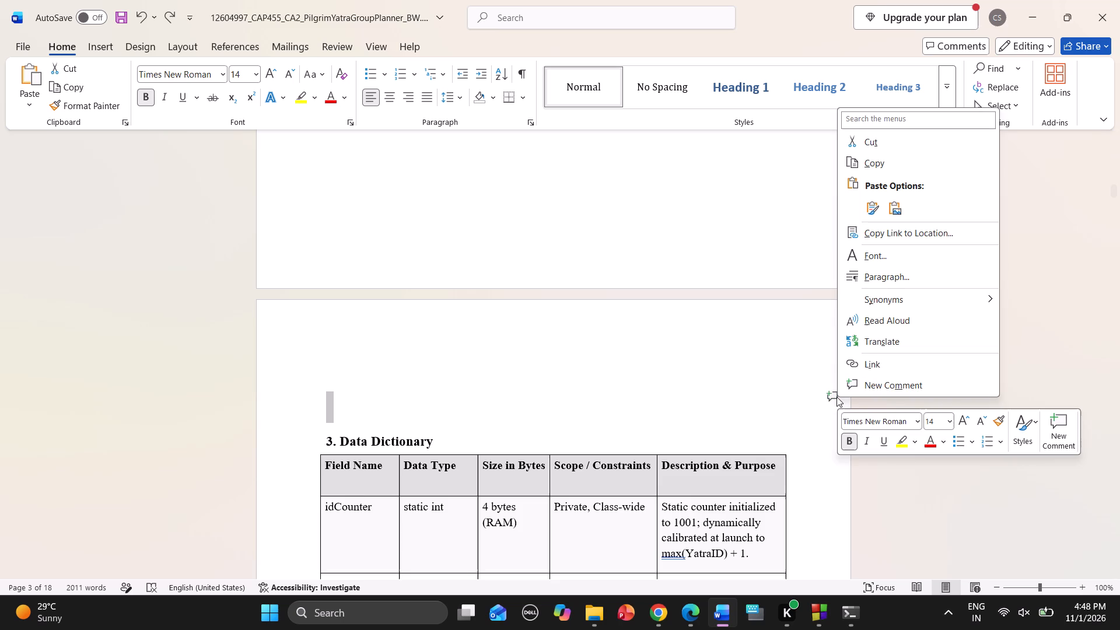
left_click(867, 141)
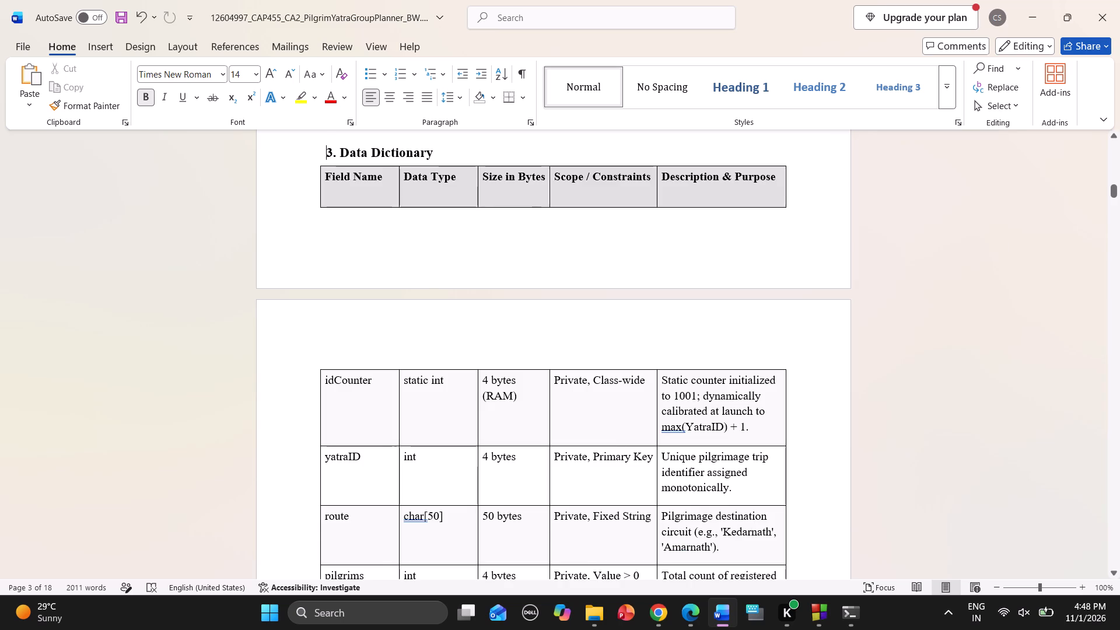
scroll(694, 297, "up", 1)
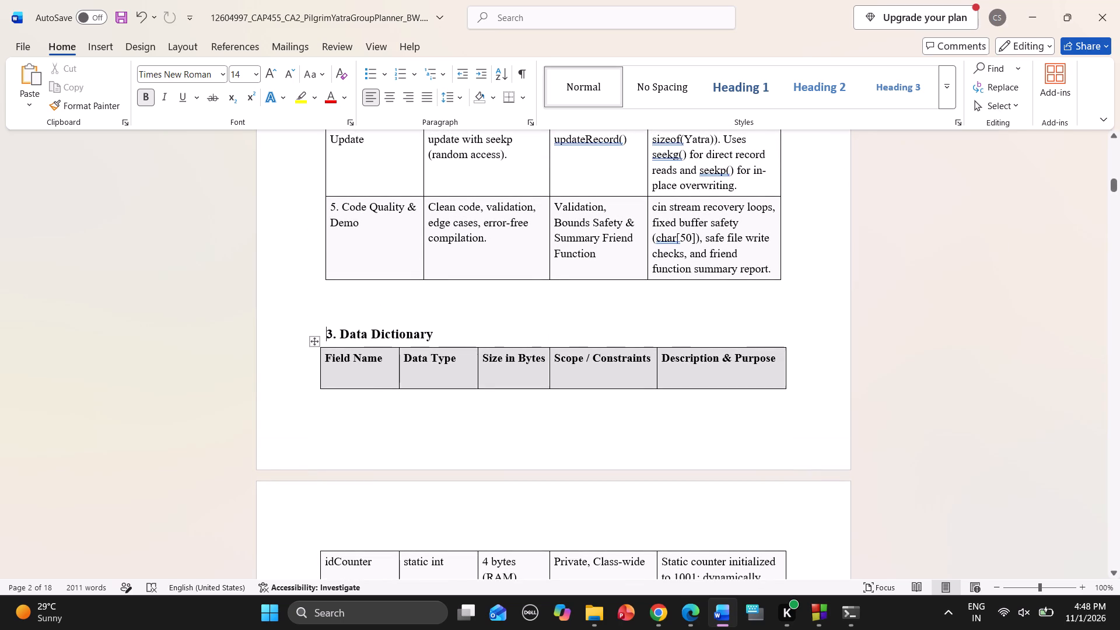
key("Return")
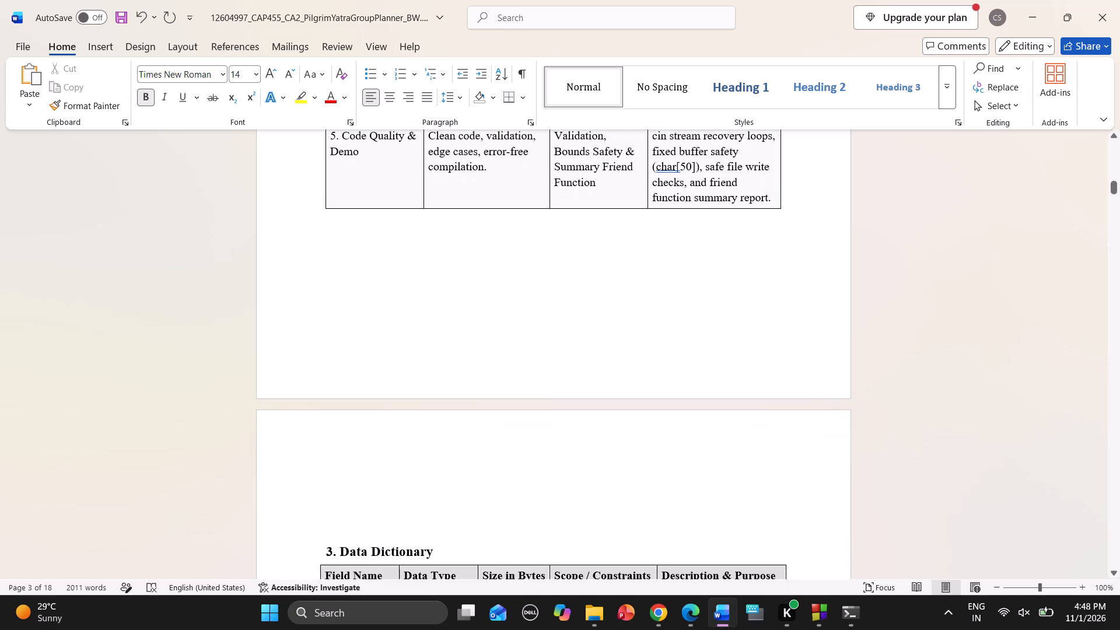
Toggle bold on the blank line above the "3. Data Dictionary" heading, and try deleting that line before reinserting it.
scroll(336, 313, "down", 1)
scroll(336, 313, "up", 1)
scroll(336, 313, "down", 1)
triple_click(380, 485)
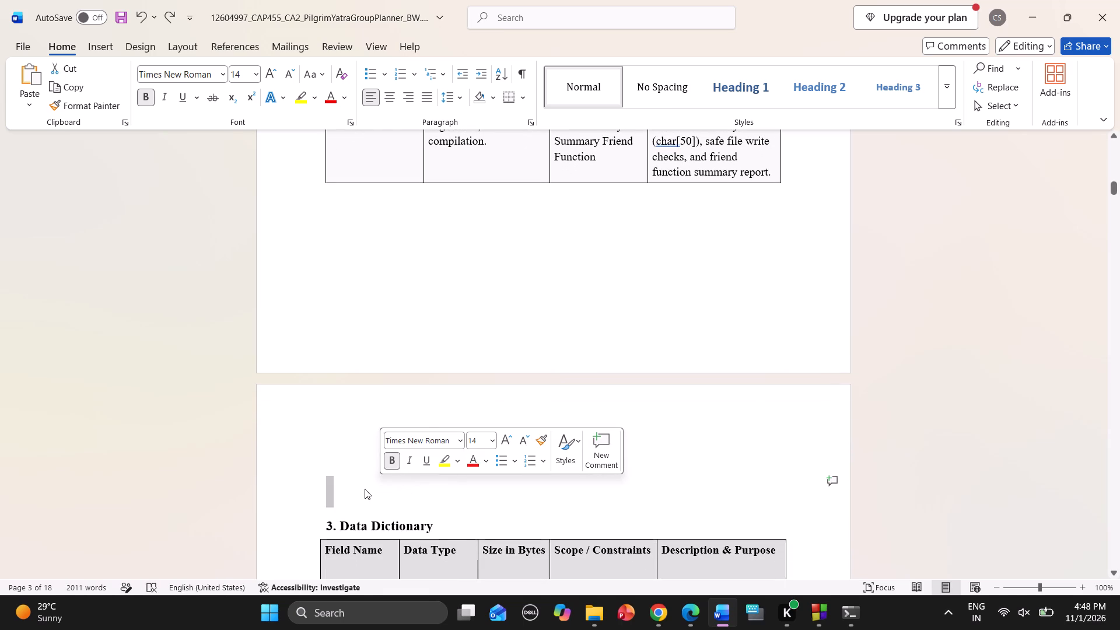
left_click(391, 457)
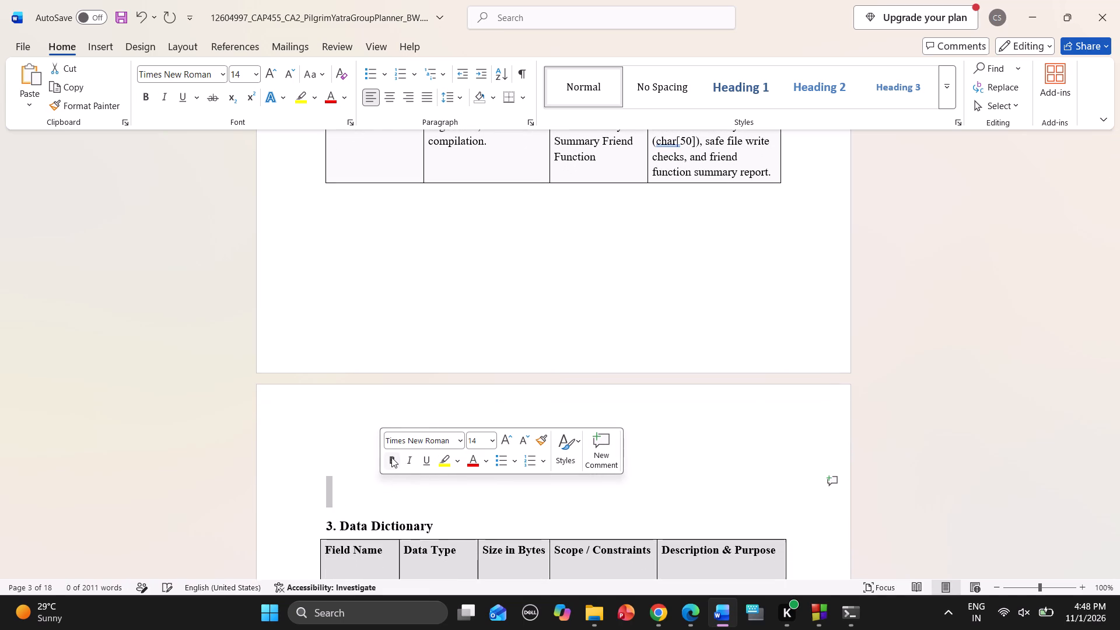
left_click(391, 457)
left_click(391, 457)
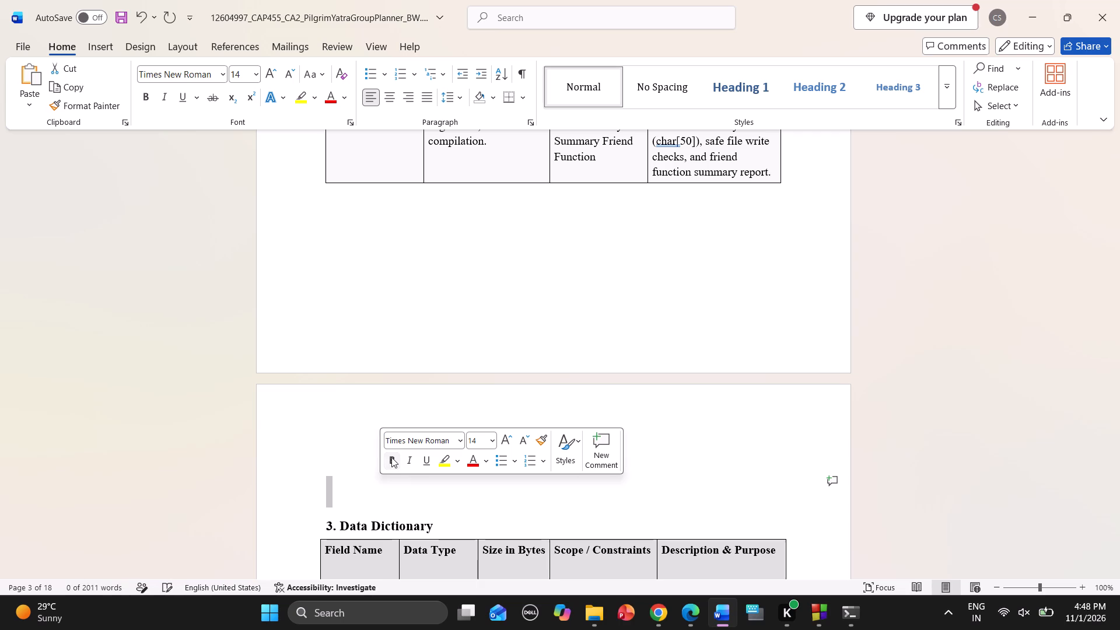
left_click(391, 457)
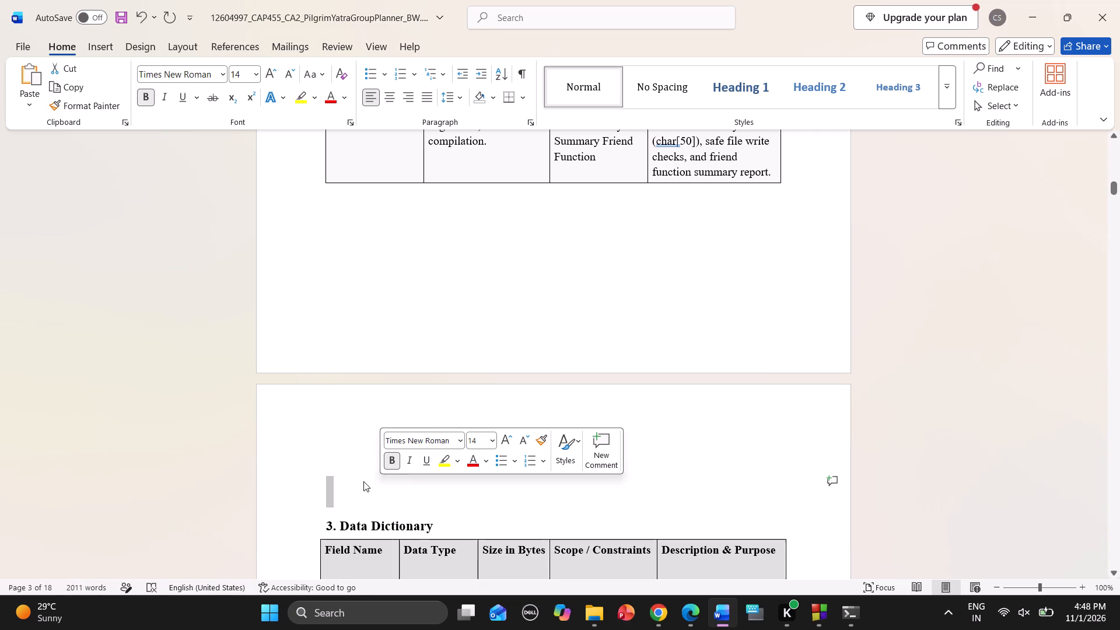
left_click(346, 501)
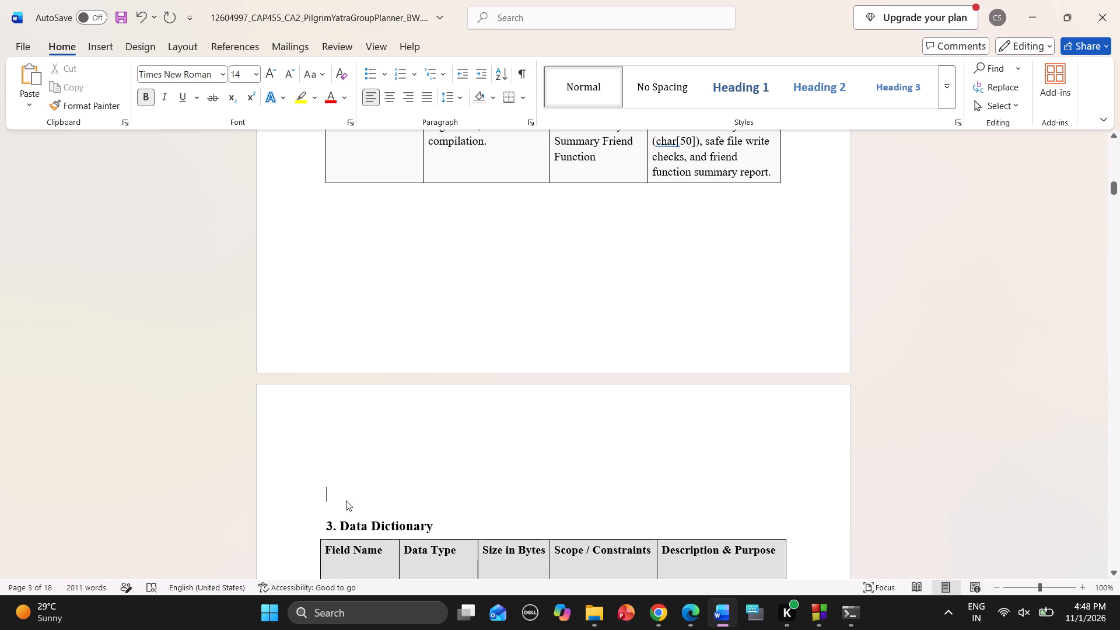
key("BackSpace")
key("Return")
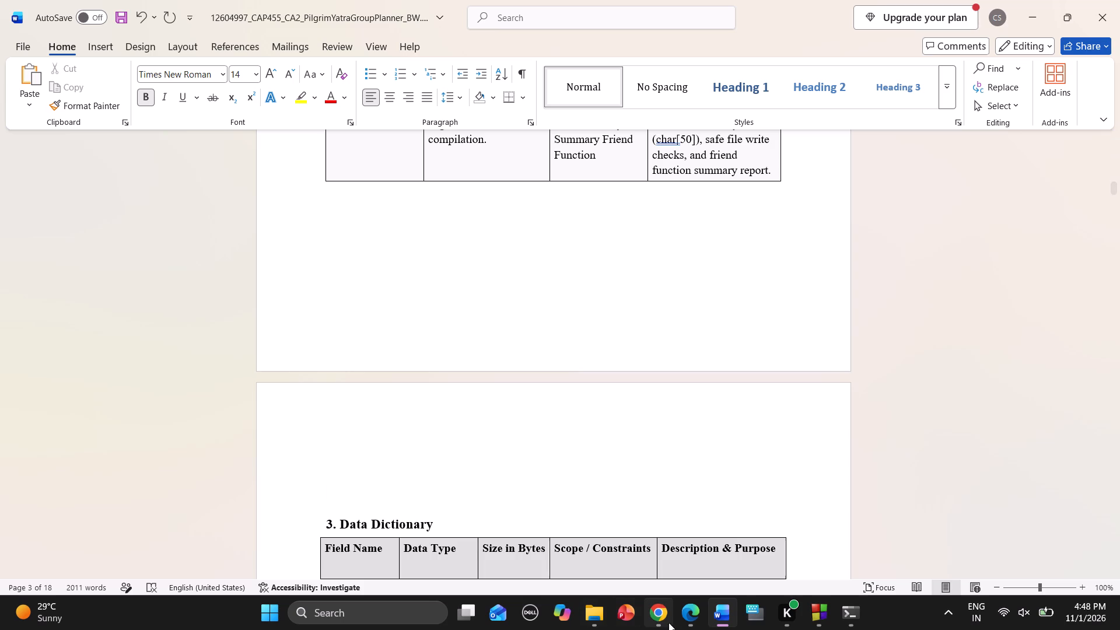
In the Gemini chat in Chrome, read the reply on correcting the report's spacing, tables and output images, and check the earlier replies for the DOCX file.
left_click(707, 561)
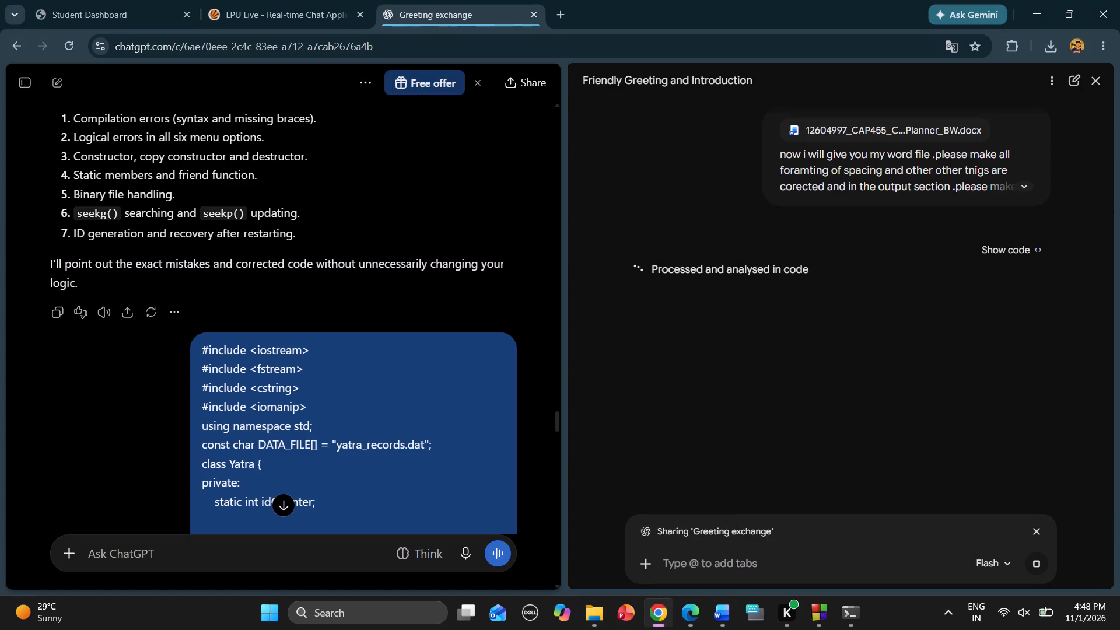
scroll(716, 341, "up", 1)
scroll(734, 297, "down", 1)
scroll(684, 265, "down", 2)
scroll(684, 265, "up", 3)
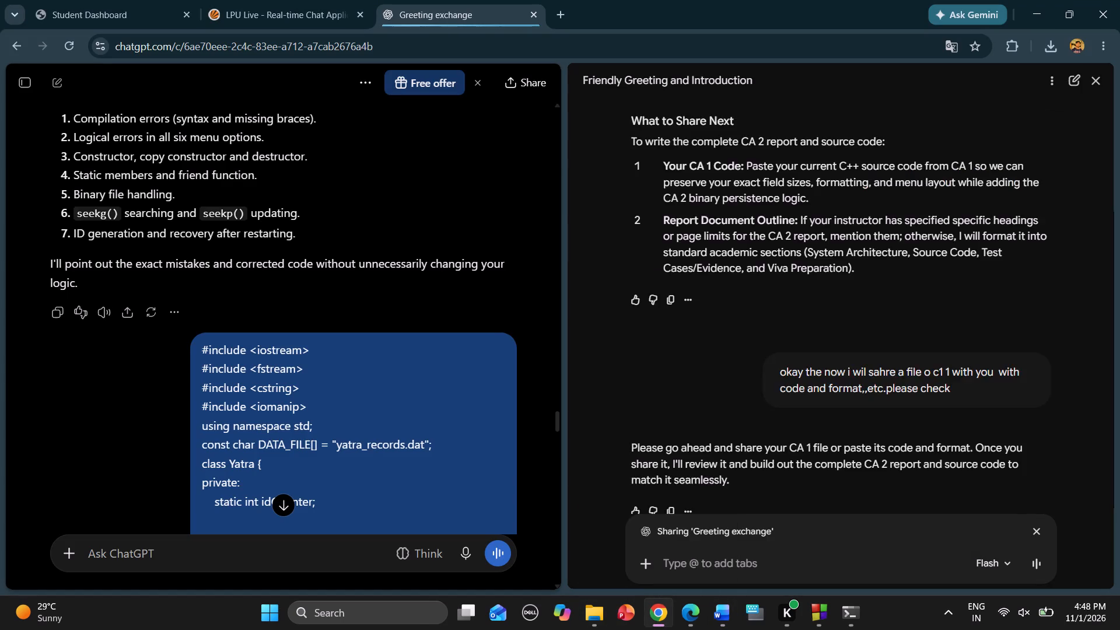
scroll(684, 265, "down", 8)
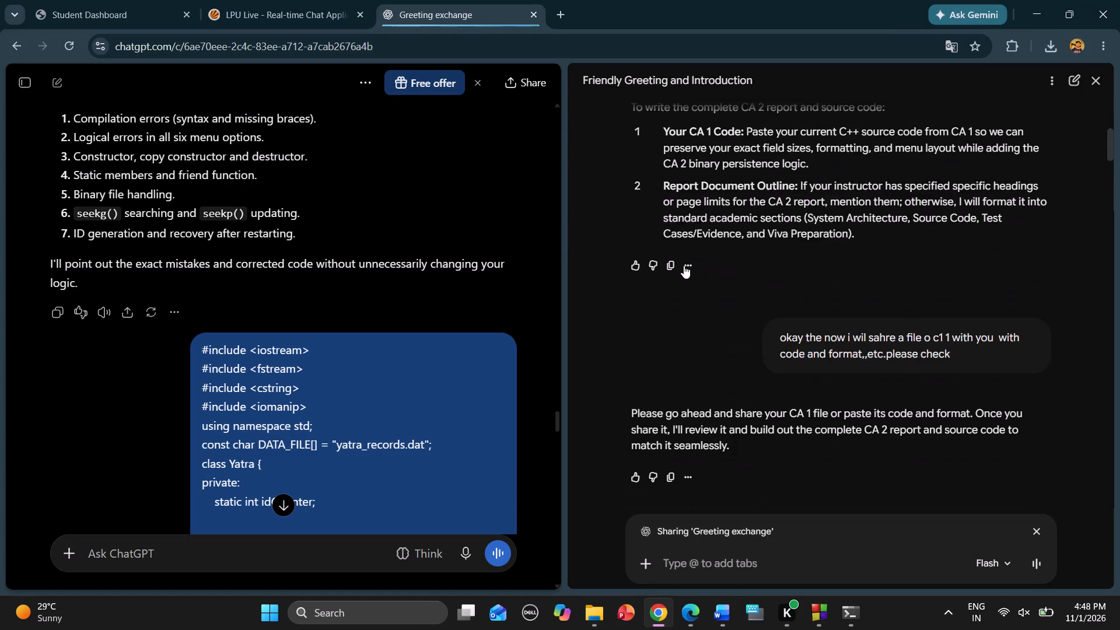
scroll(684, 265, "down", 7)
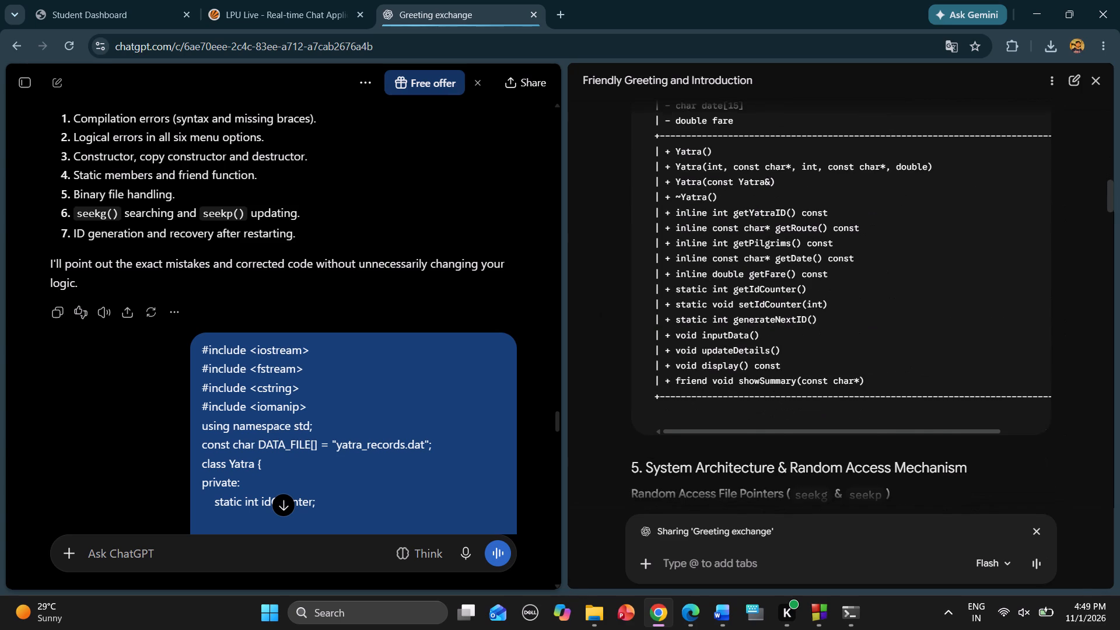
left_click_drag(1112, 200, 1105, 501)
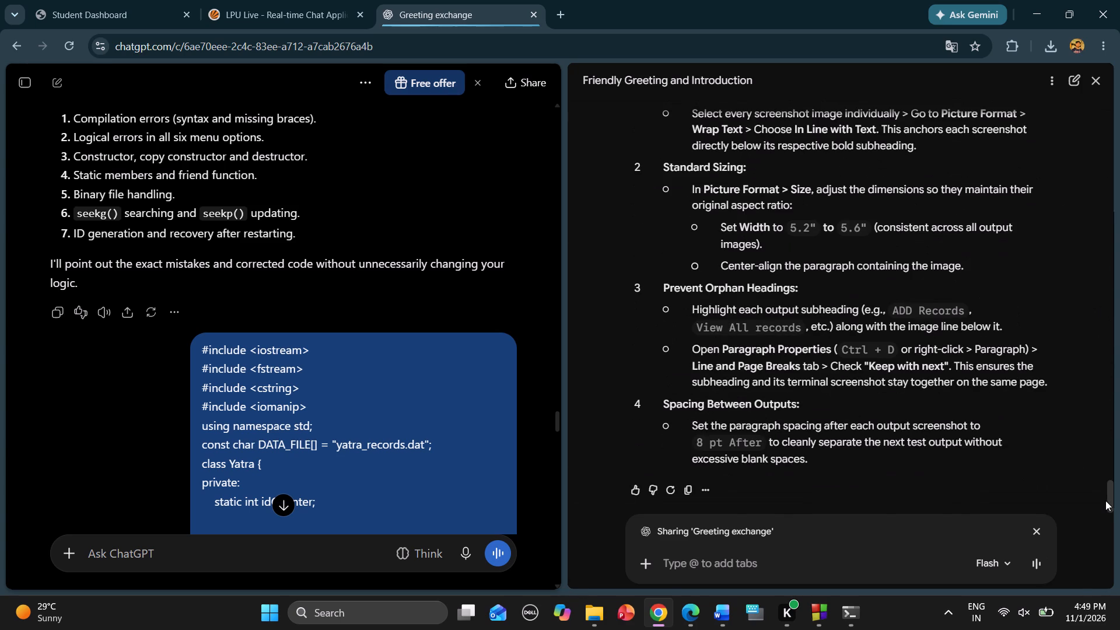
scroll(1106, 473, "down", 5)
scroll(1071, 365, "down", 7)
scroll(1071, 365, "up", 4)
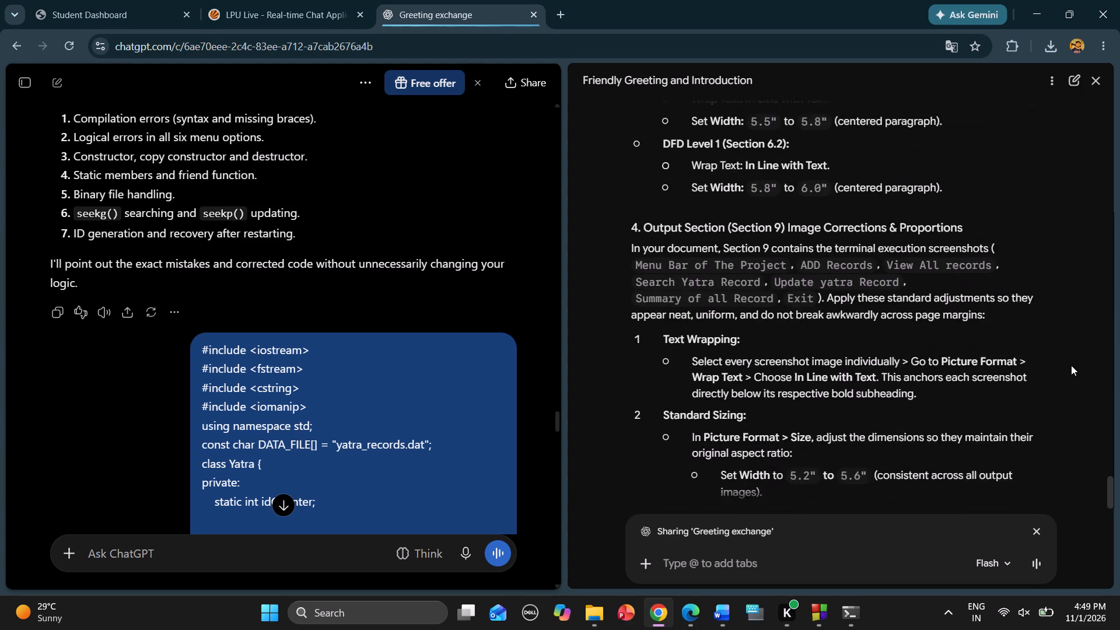
scroll(1071, 365, "up", 8)
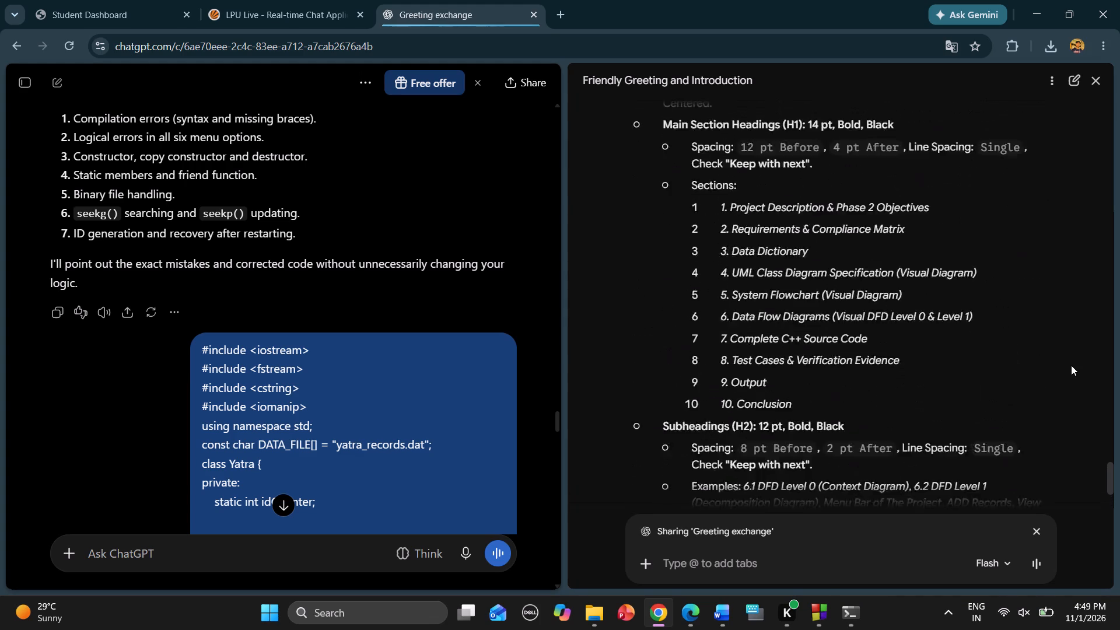
scroll(1071, 365, "up", 8)
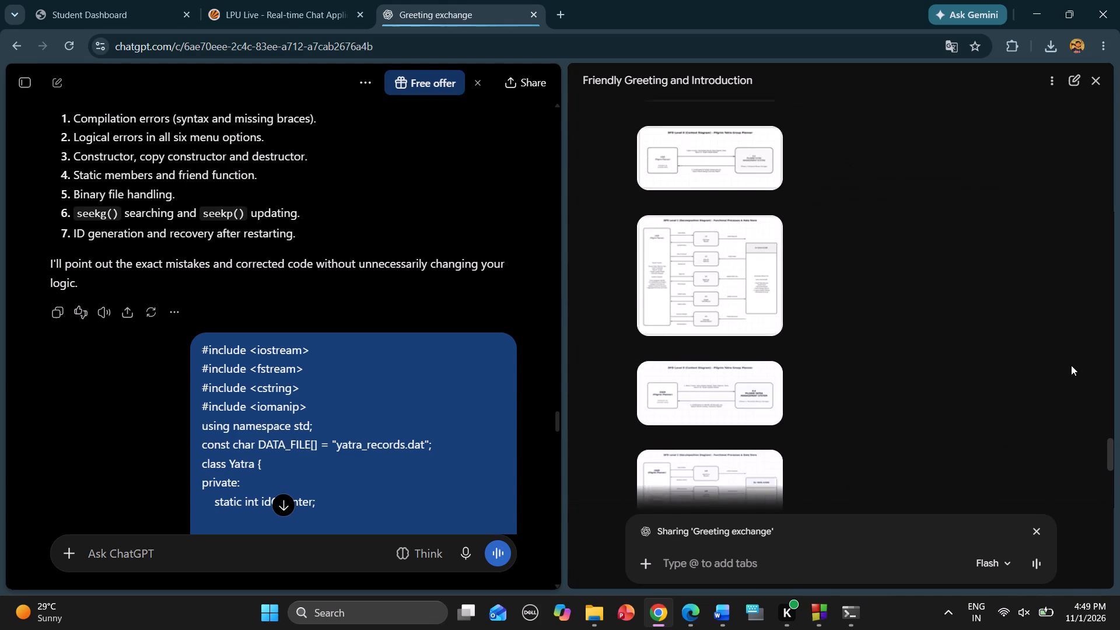
scroll(1071, 365, "up", 5)
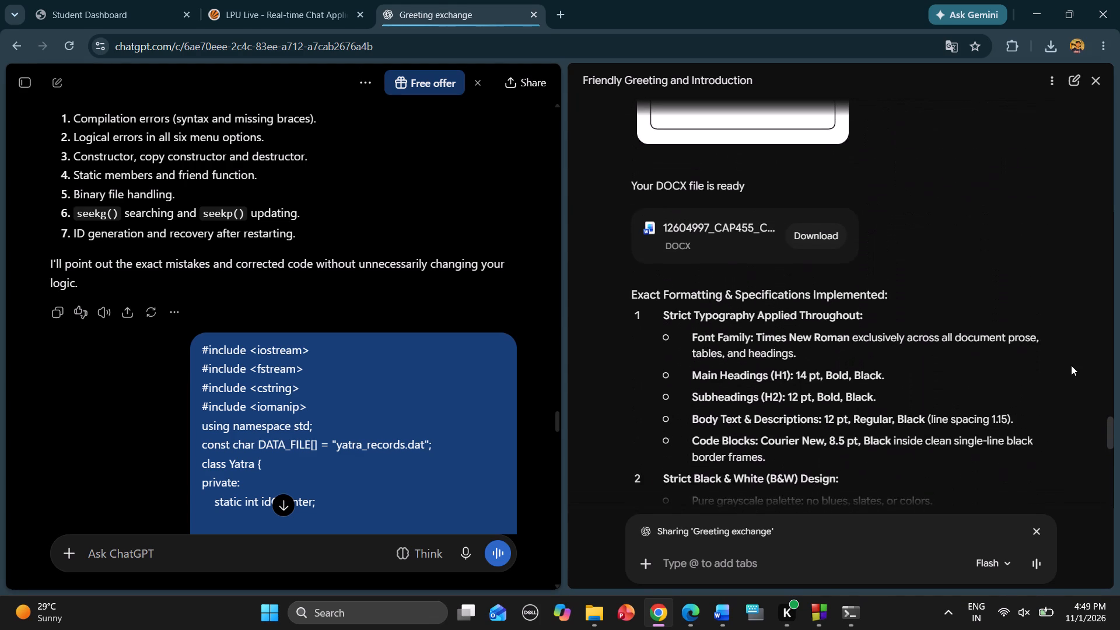
scroll(1071, 365, "up", 6)
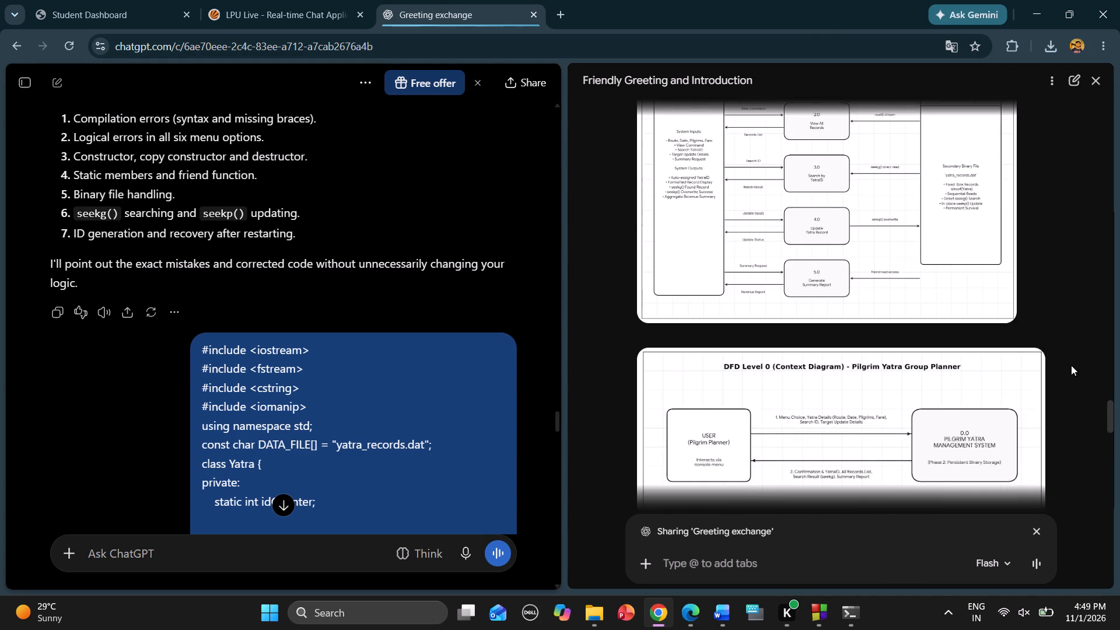
scroll(1071, 365, "up", 2)
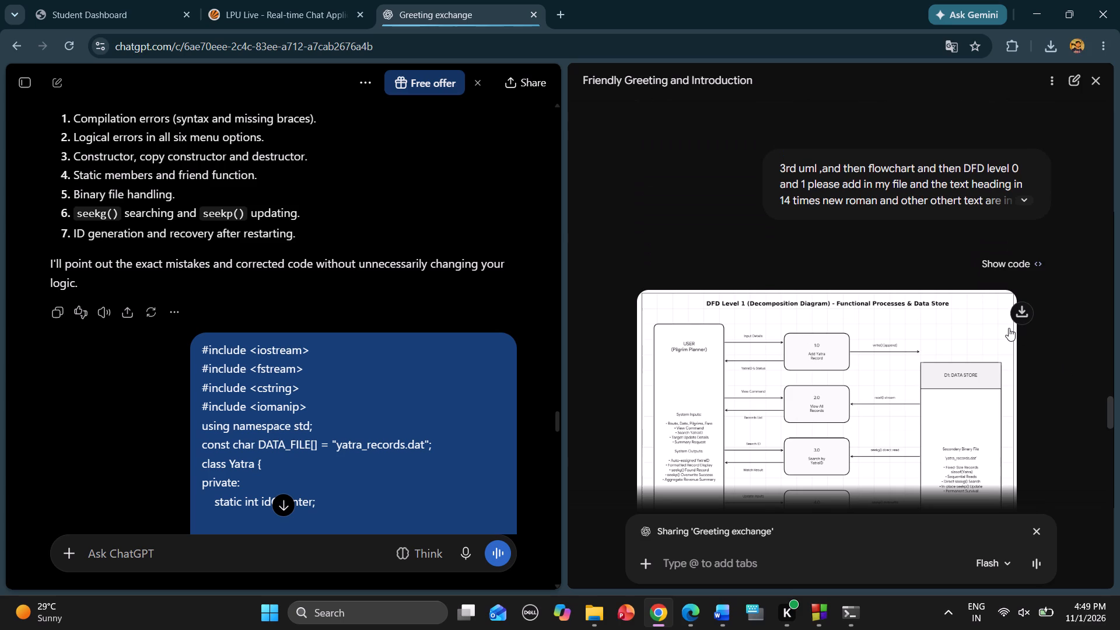
scroll(1009, 328, "down", 9)
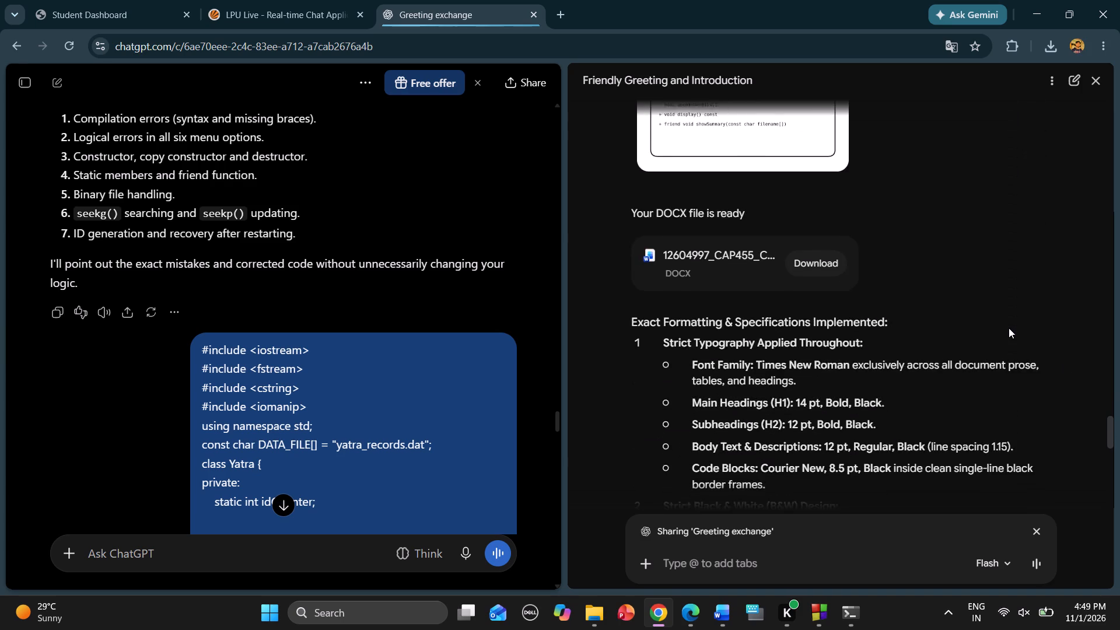
scroll(1009, 328, "down", 7)
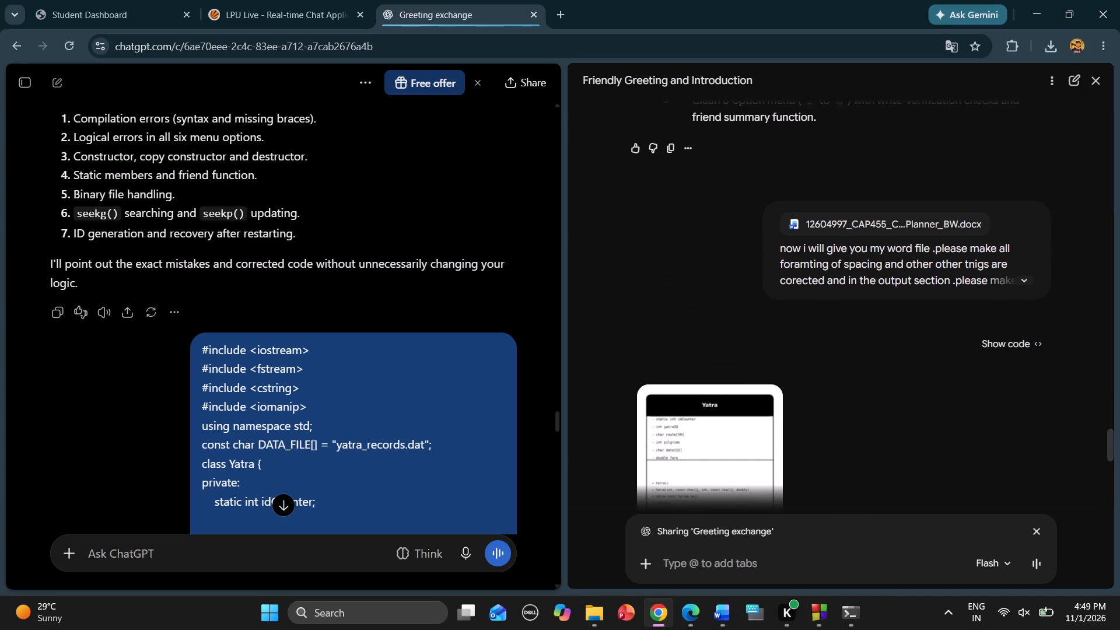
scroll(907, 265, "down", 10)
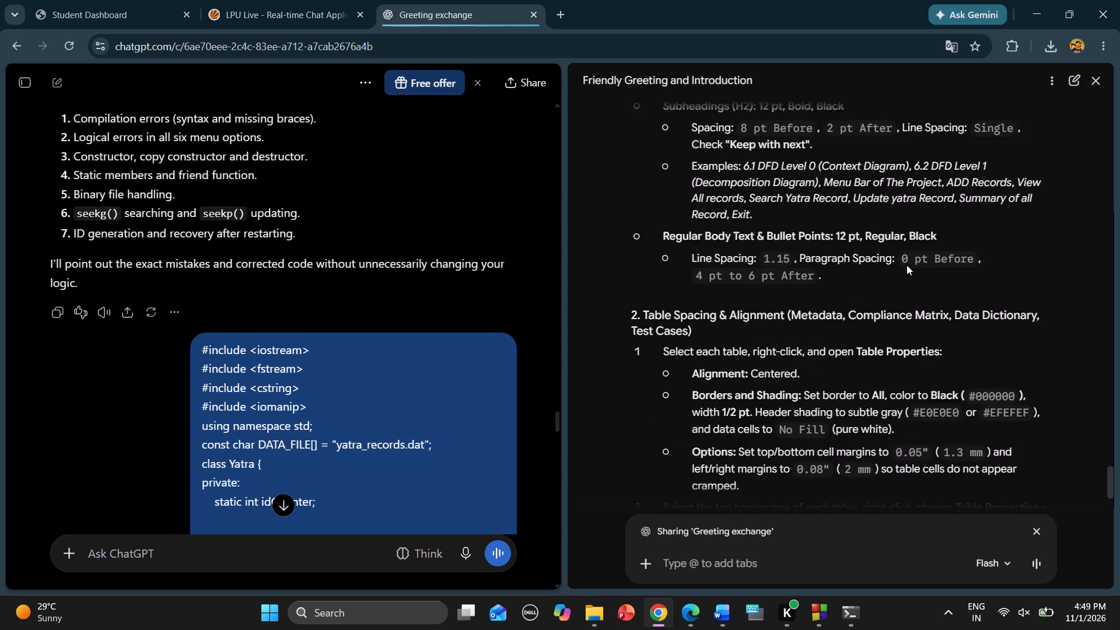
scroll(907, 265, "down", 6)
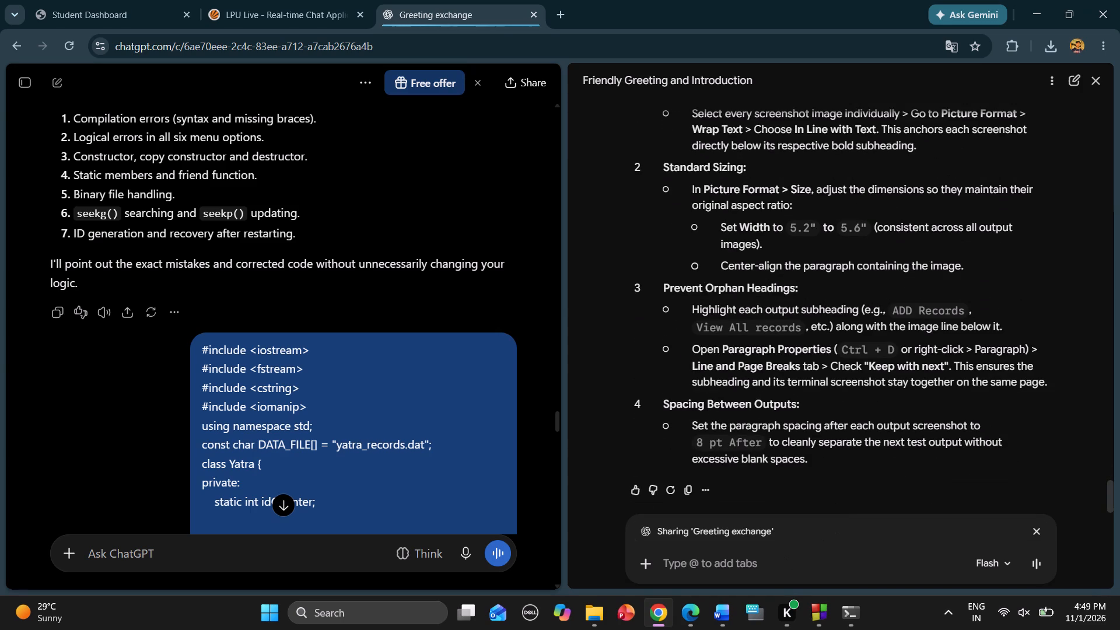
Ask Gemini to generate the Word file.
left_click(755, 566)
type("please genarte the word file")
key("Return")
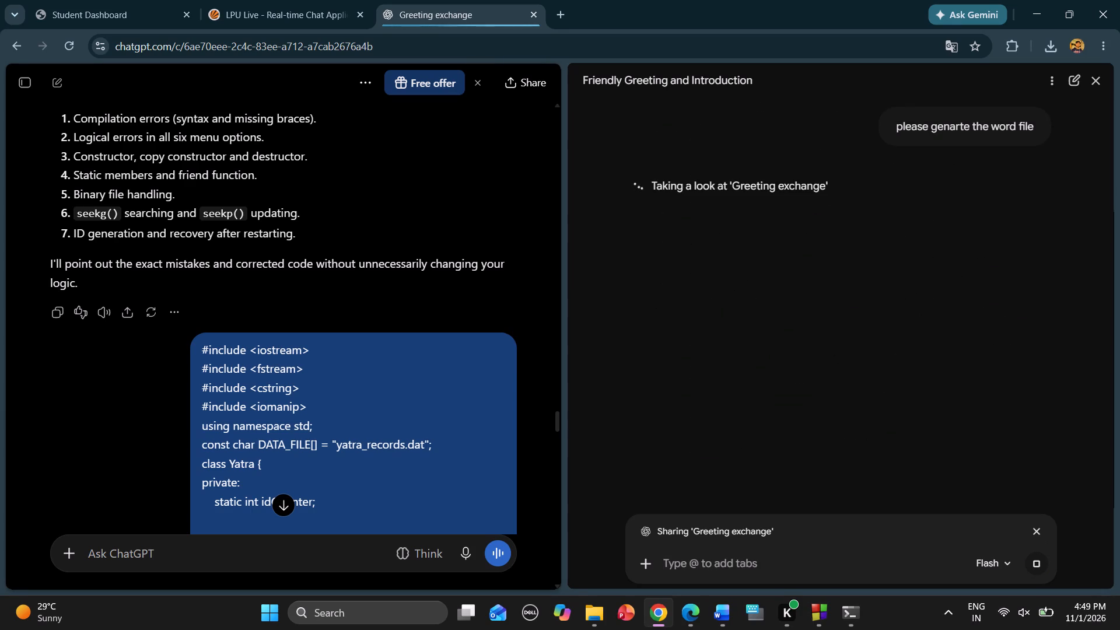
Switch to the report in Word and review its spacing and layout from the title page through the "3. Data Dictionary" section.
left_click(729, 617)
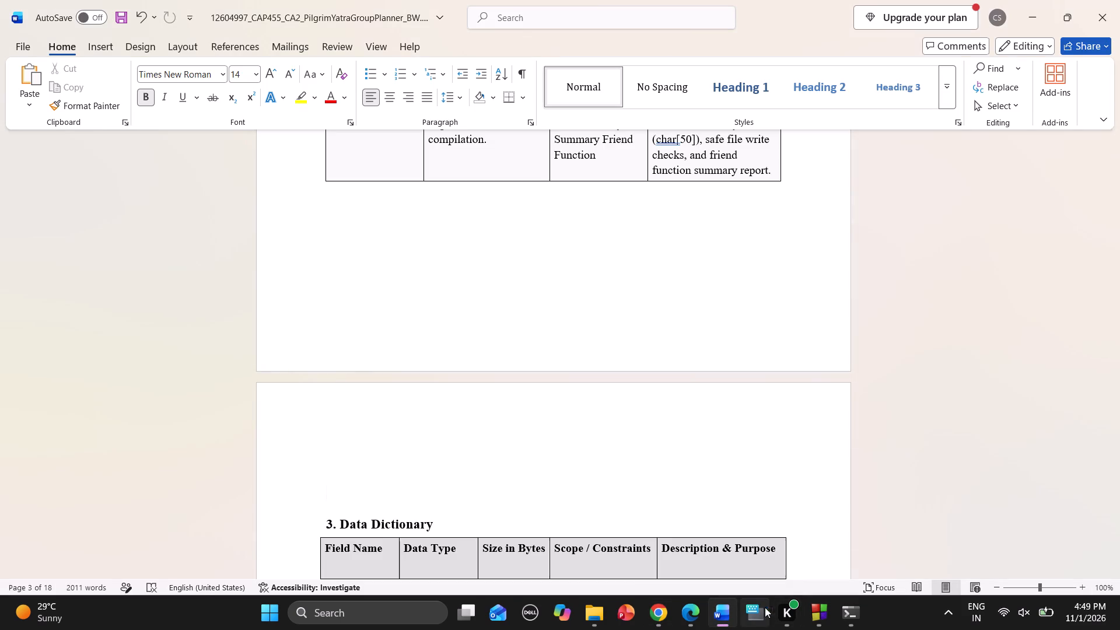
scroll(498, 318, "up", 20)
scroll(498, 318, "up", 15)
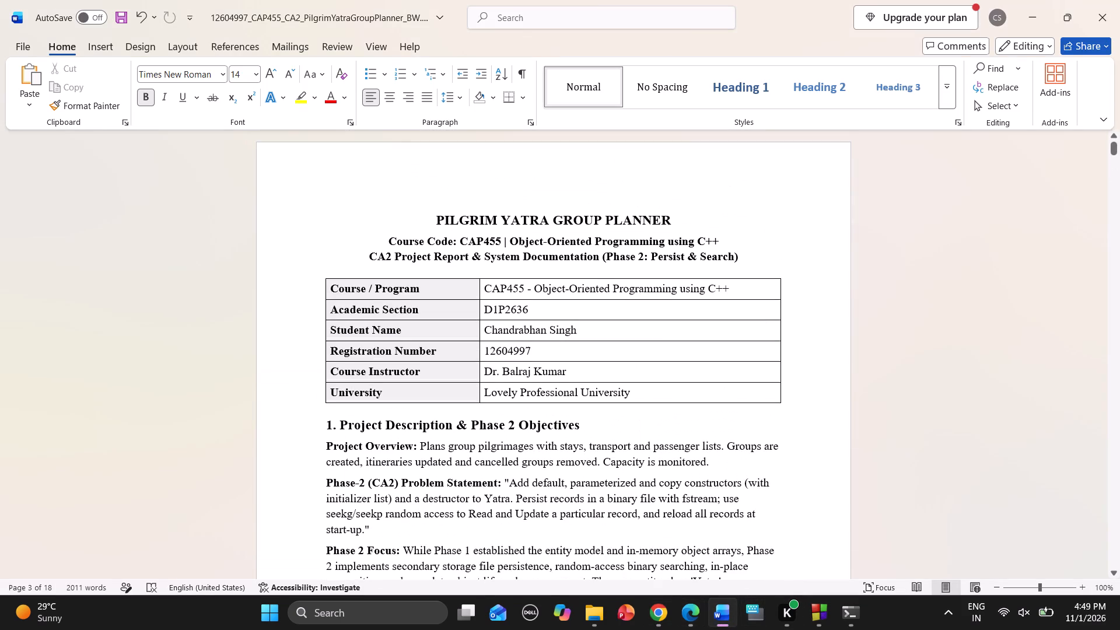
scroll(498, 318, "up", 8)
scroll(466, 405, "down", 2)
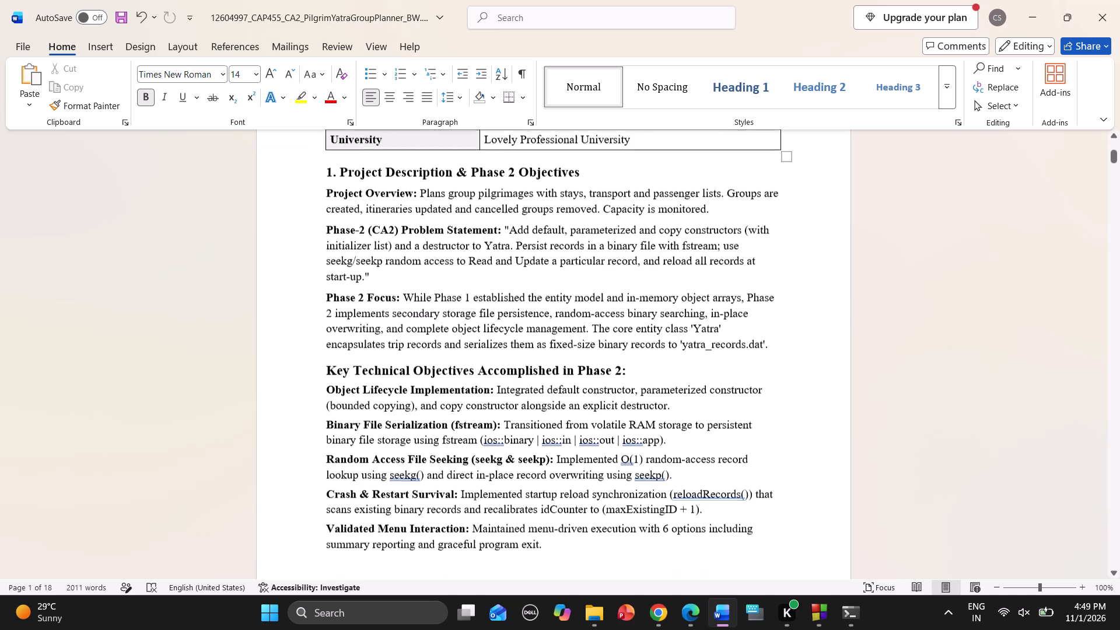
scroll(466, 405, "down", 3)
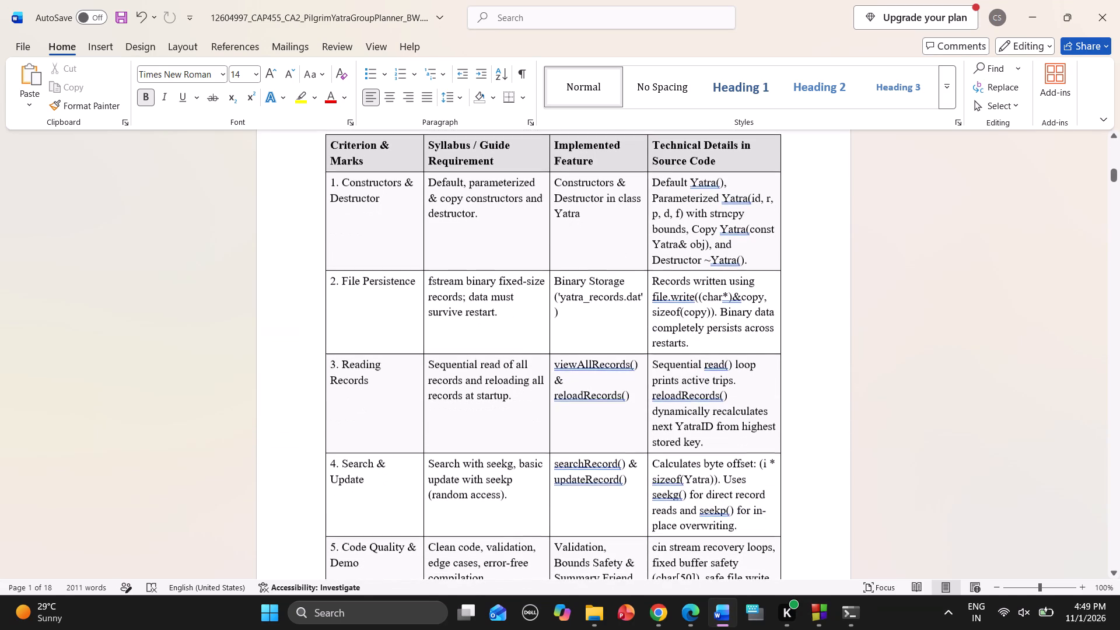
scroll(422, 404, "down", 2)
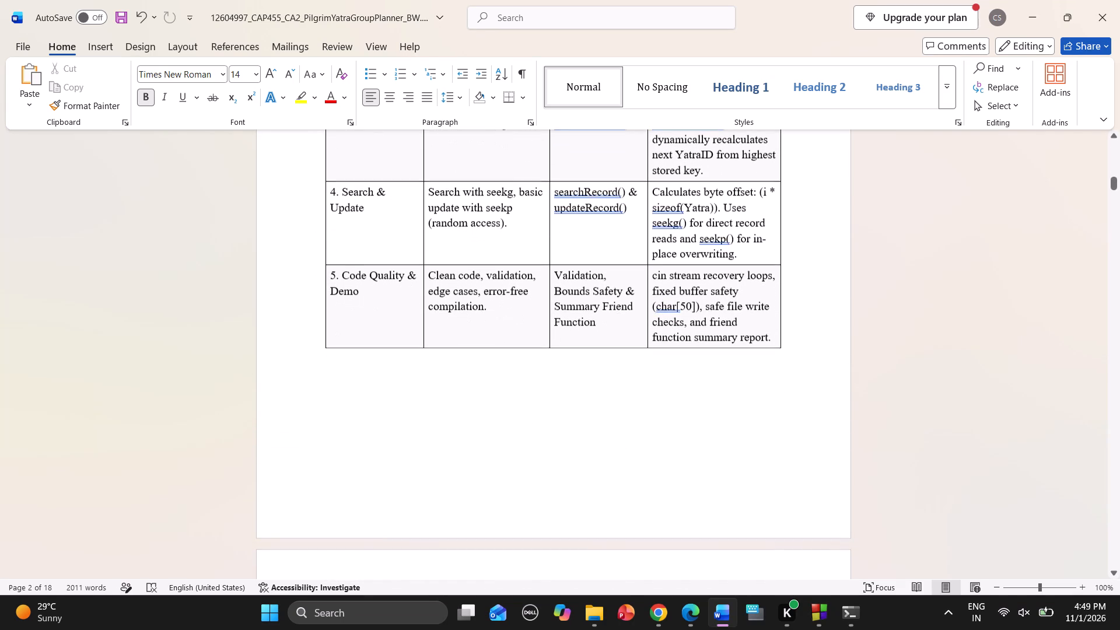
scroll(456, 382, "down", 2)
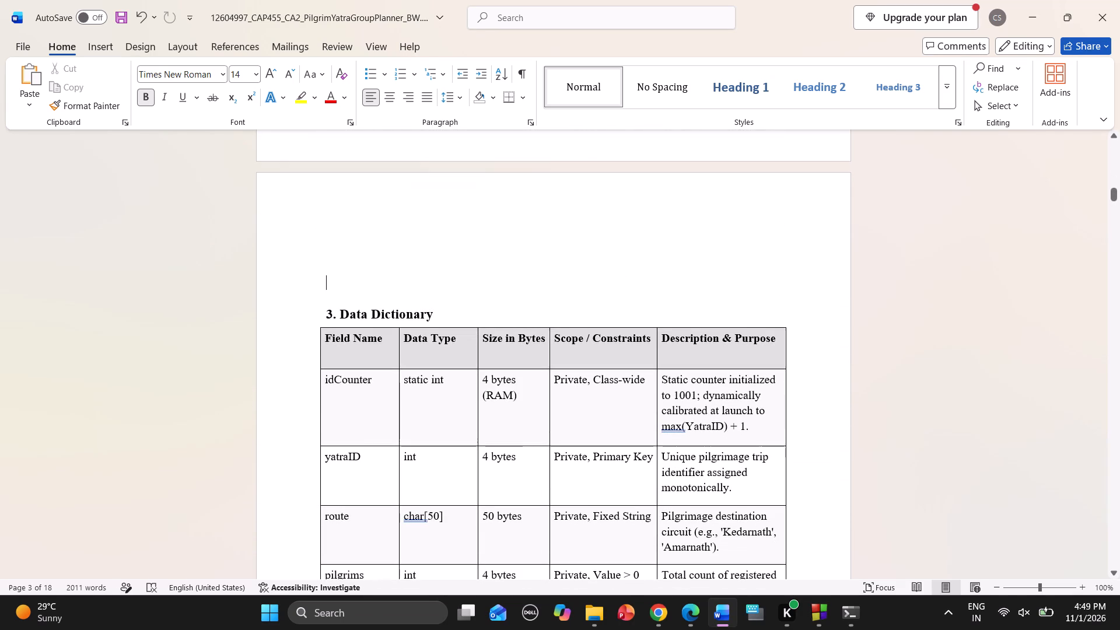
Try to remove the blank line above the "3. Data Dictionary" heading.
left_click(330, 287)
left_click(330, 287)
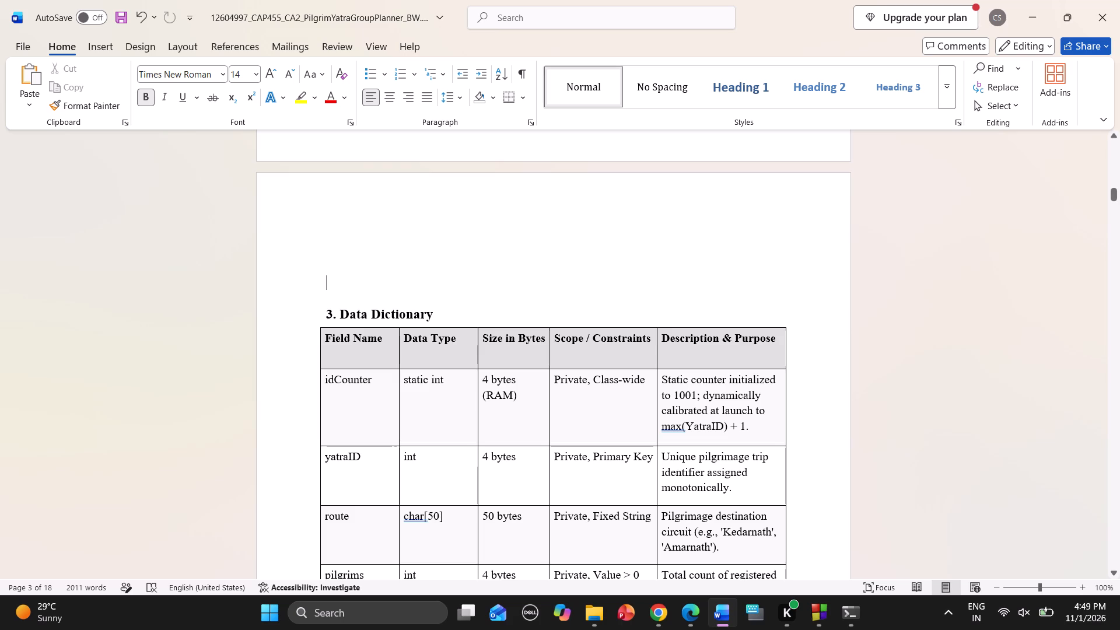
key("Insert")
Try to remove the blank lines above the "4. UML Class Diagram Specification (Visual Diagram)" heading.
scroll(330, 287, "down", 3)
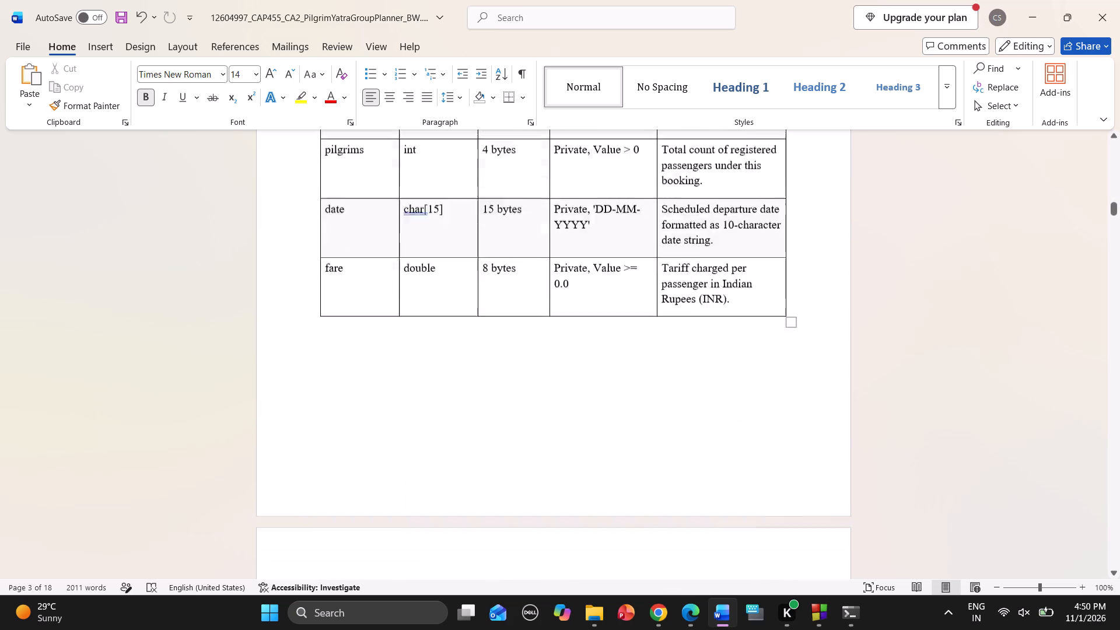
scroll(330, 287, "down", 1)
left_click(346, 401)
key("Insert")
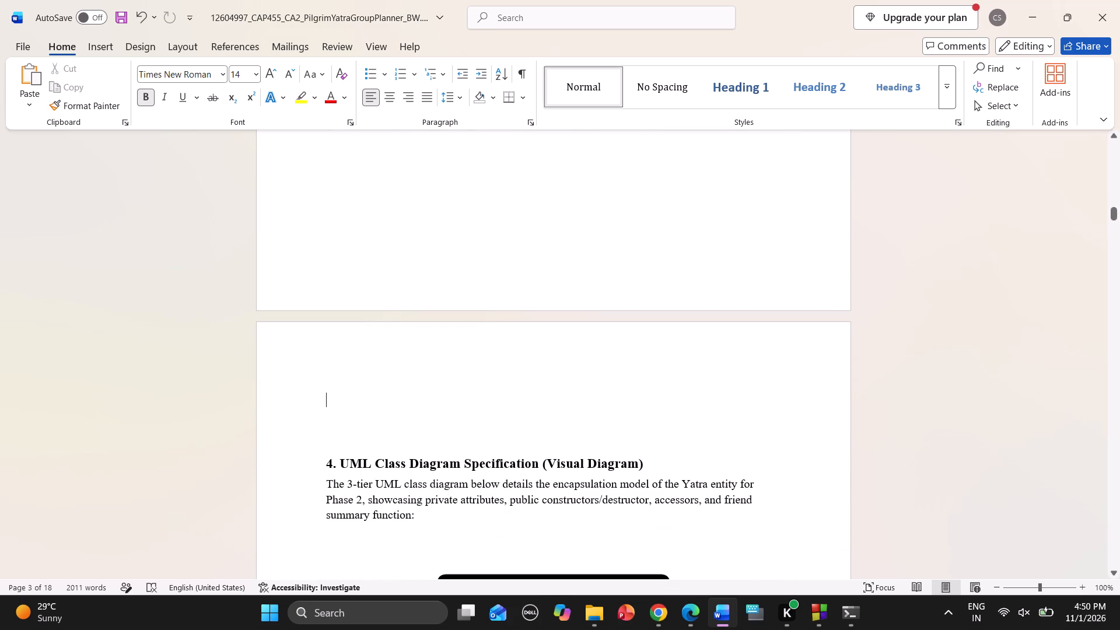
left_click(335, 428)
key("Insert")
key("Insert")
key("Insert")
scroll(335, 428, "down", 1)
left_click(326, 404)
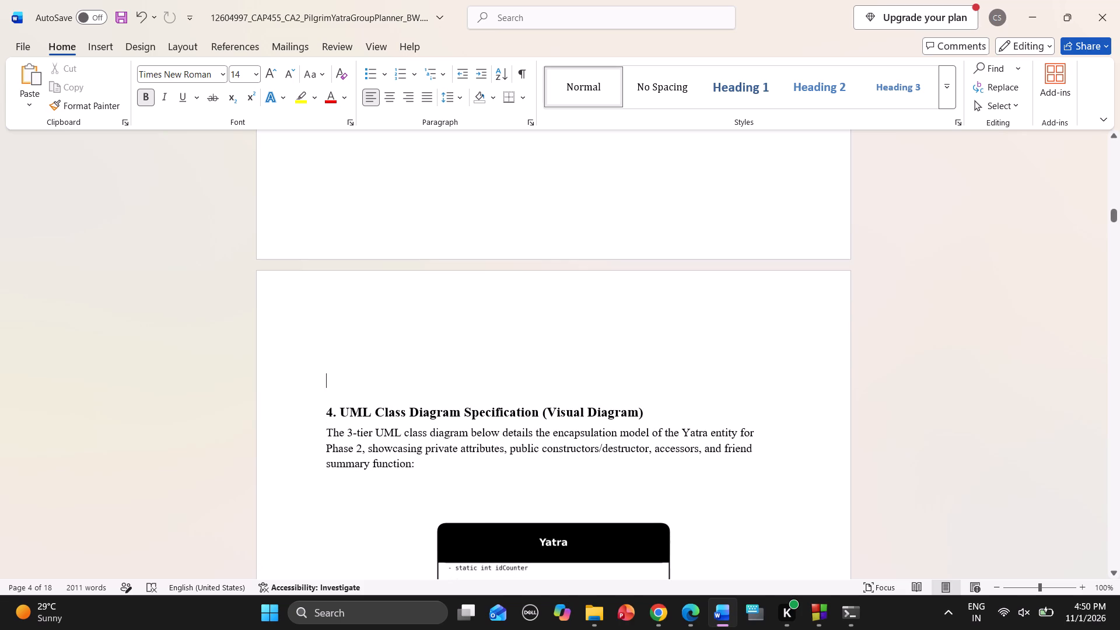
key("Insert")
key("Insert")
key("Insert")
Review the layout and spacing of the "4. UML Class Diagram Specification" and "5. System Flowchart" sections of the report.
scroll(326, 404, "down", 2)
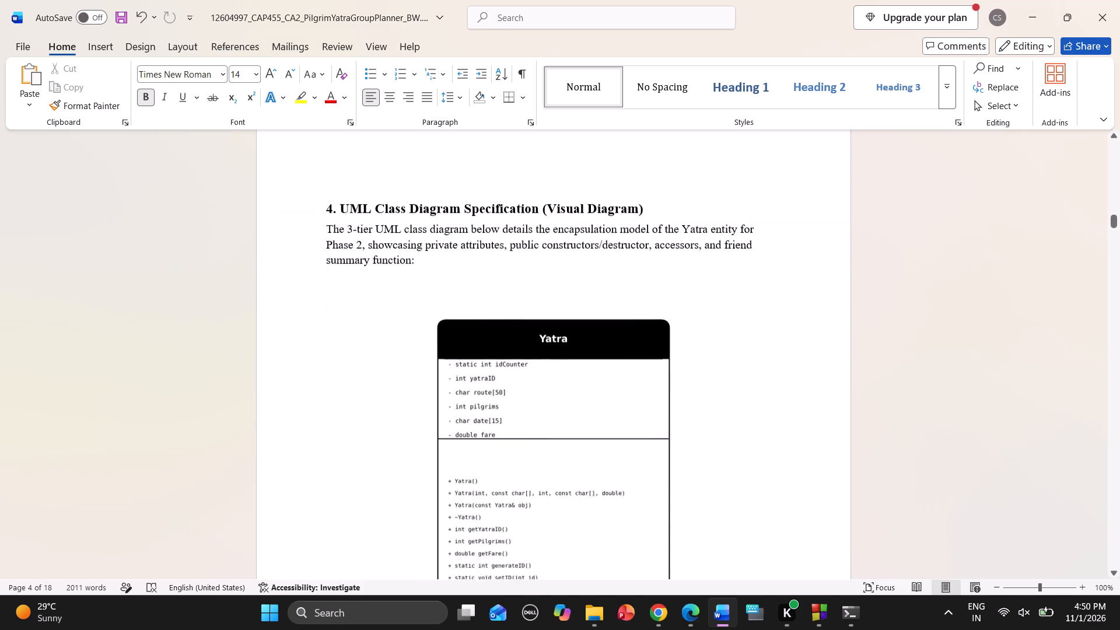
scroll(326, 404, "down", 2)
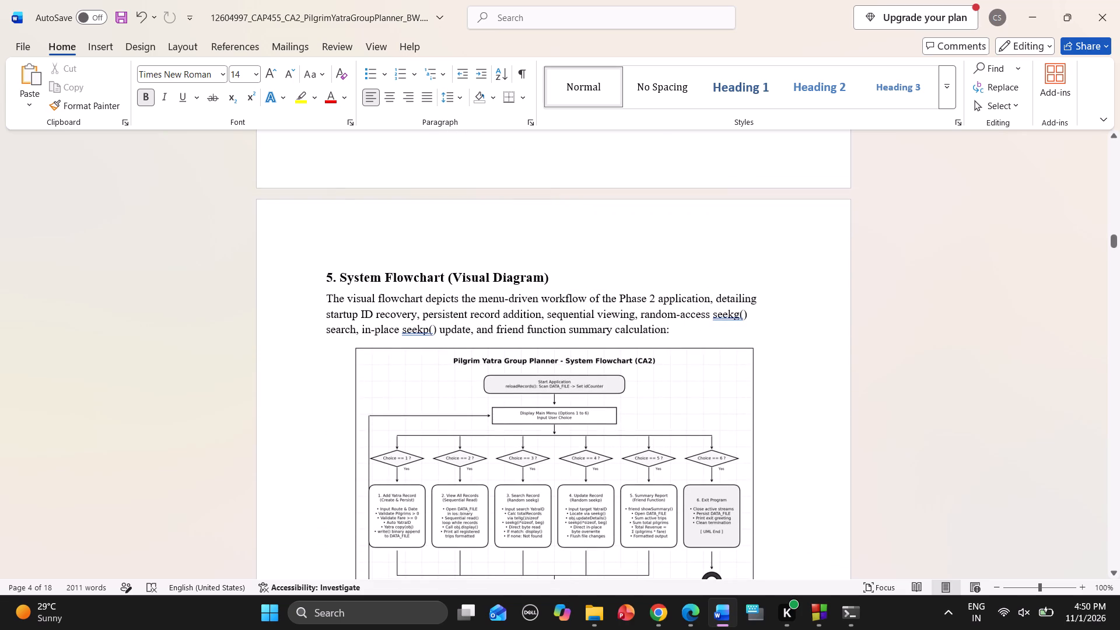
scroll(318, 285, "down", 3)
scroll(399, 323, "up", 1)
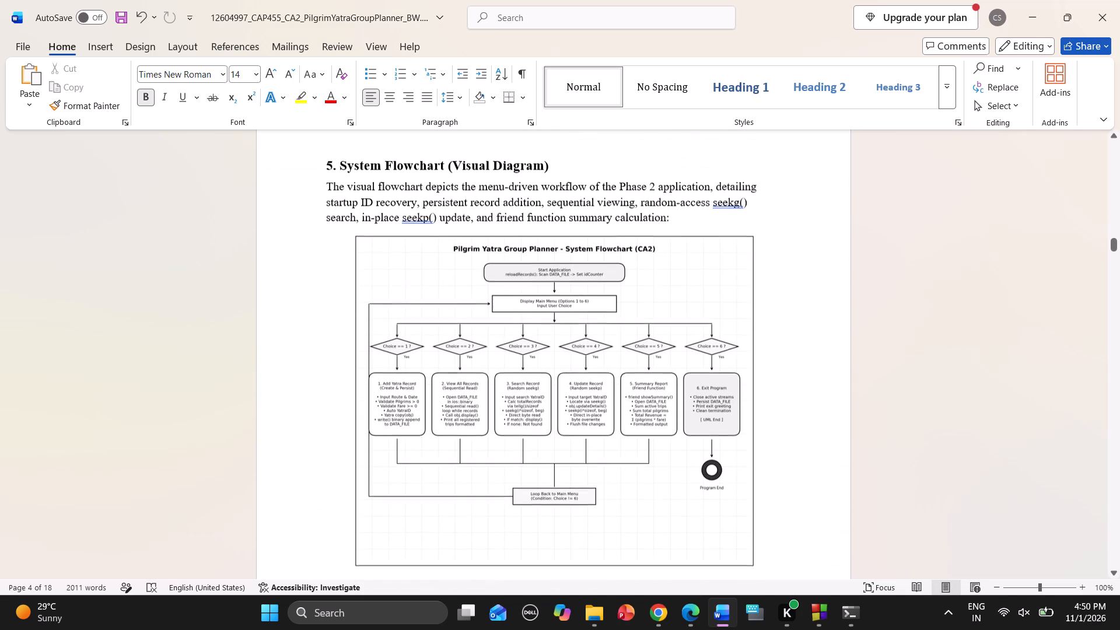
scroll(439, 383, "down", 1)
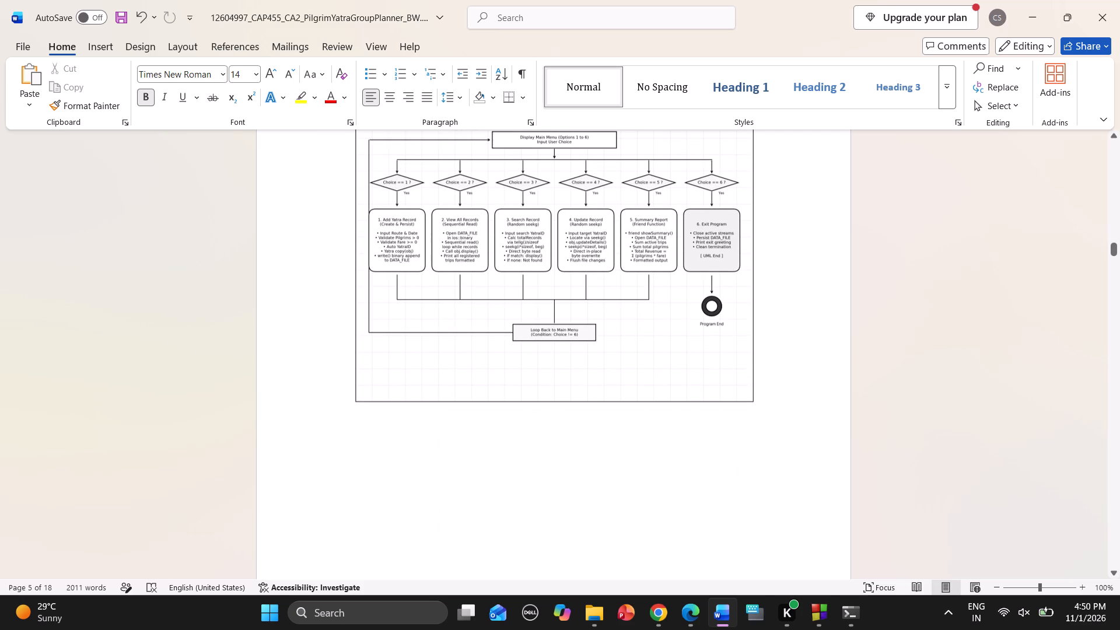
scroll(439, 383, "down", 2)
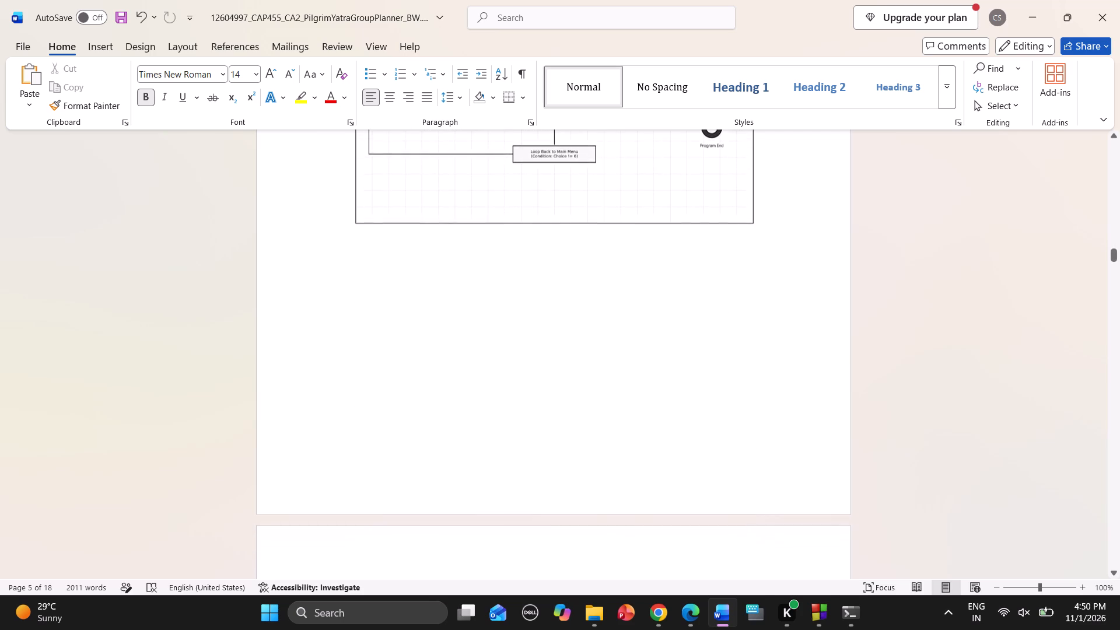
scroll(439, 383, "down", 2)
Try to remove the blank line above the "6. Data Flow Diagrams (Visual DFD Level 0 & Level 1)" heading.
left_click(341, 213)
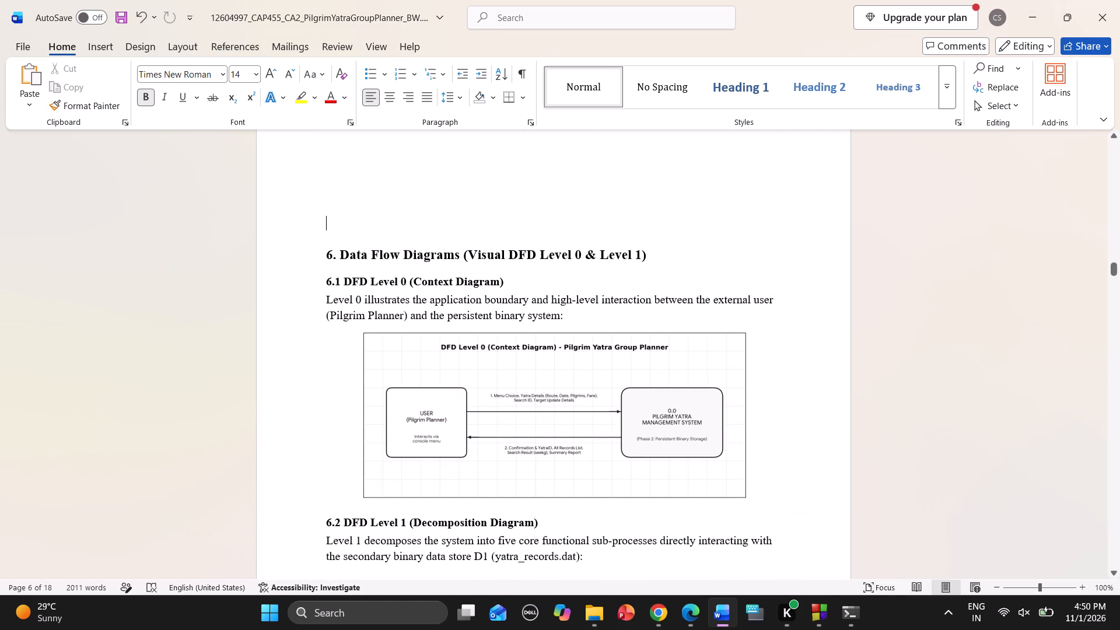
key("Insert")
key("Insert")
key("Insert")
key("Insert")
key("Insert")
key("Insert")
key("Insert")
Capture a screenshot of the page area showing the gap above the "3. Data Dictionary" heading and its table.
scroll(341, 213, "up", 13)
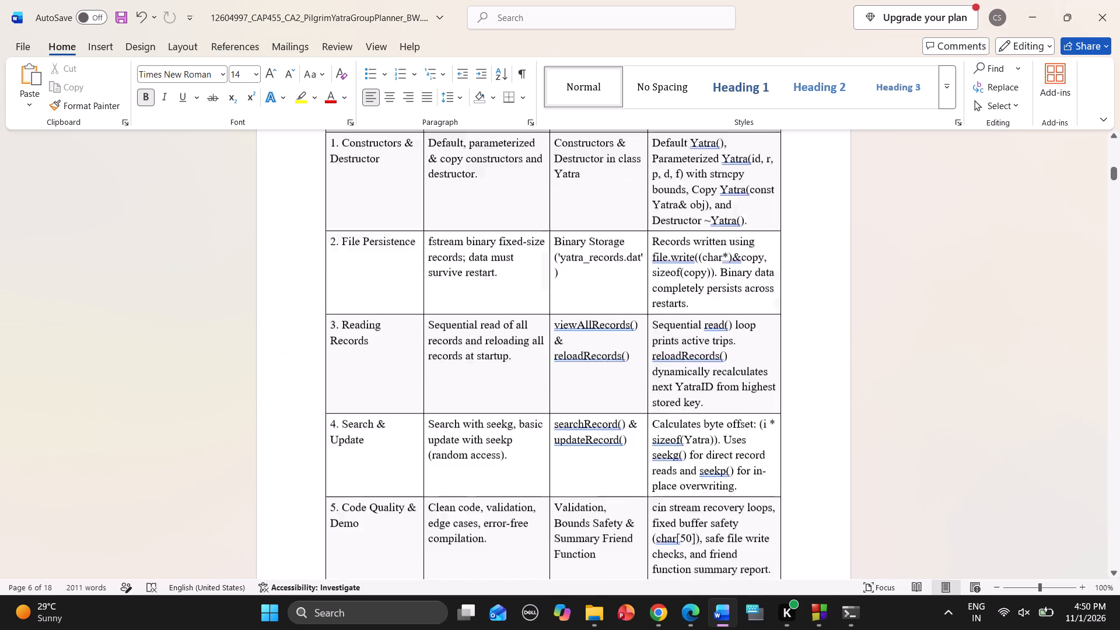
scroll(341, 213, "up", 1)
scroll(341, 213, "down", 3)
scroll(341, 213, "up", 1)
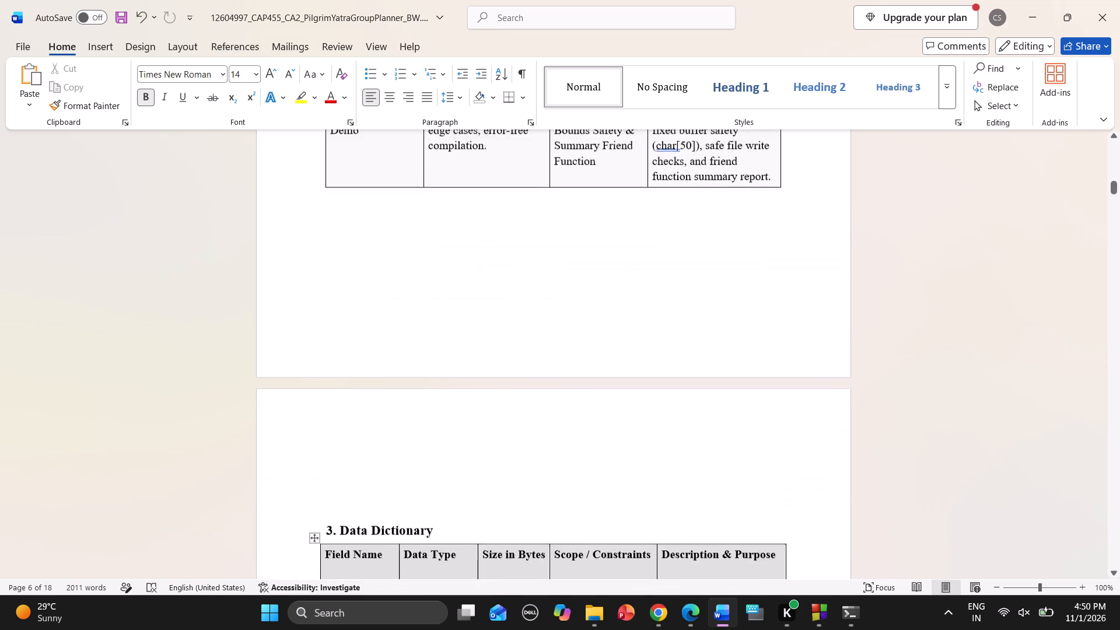
scroll(341, 213, "up", 1)
scroll(341, 213, "down", 2)
scroll(341, 273, "up", 2)
scroll(324, 551, "up", 1)
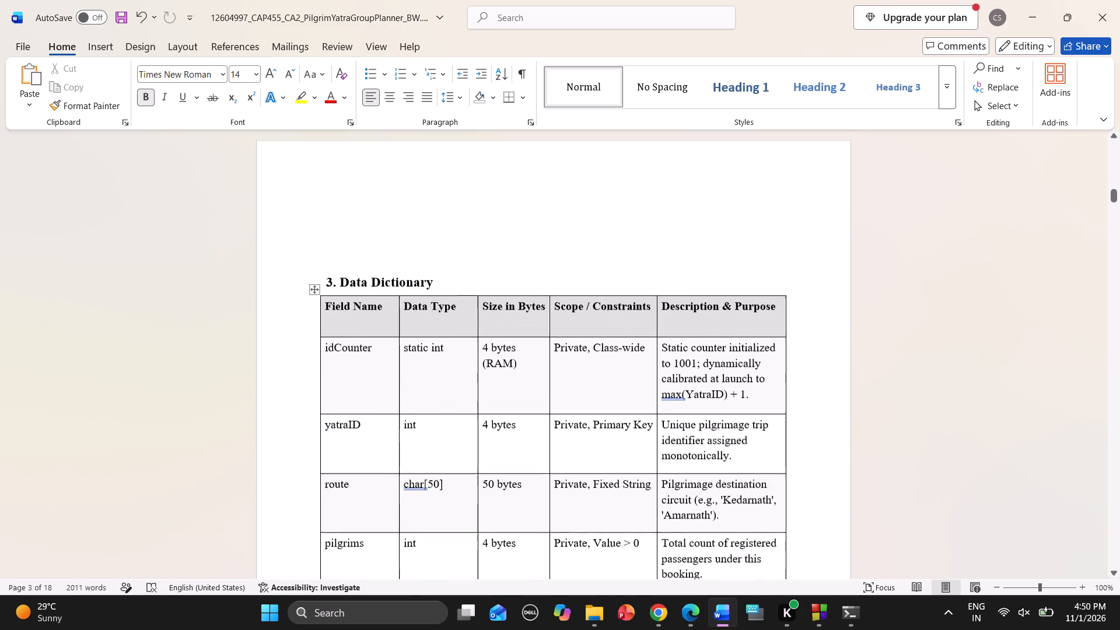
scroll(324, 551, "up", 1)
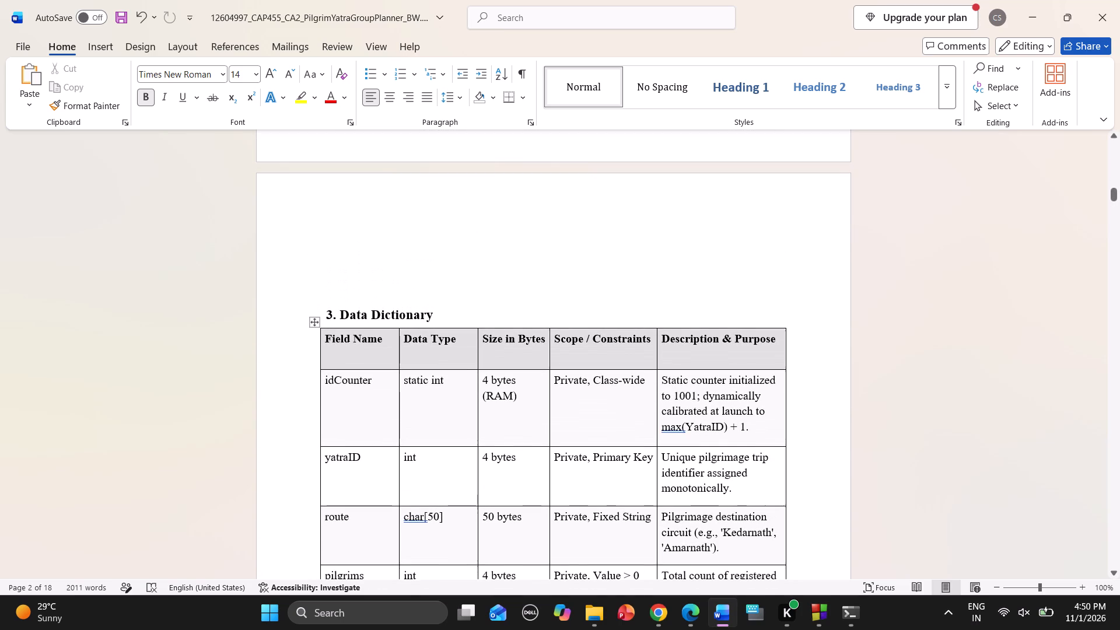
key("Print")
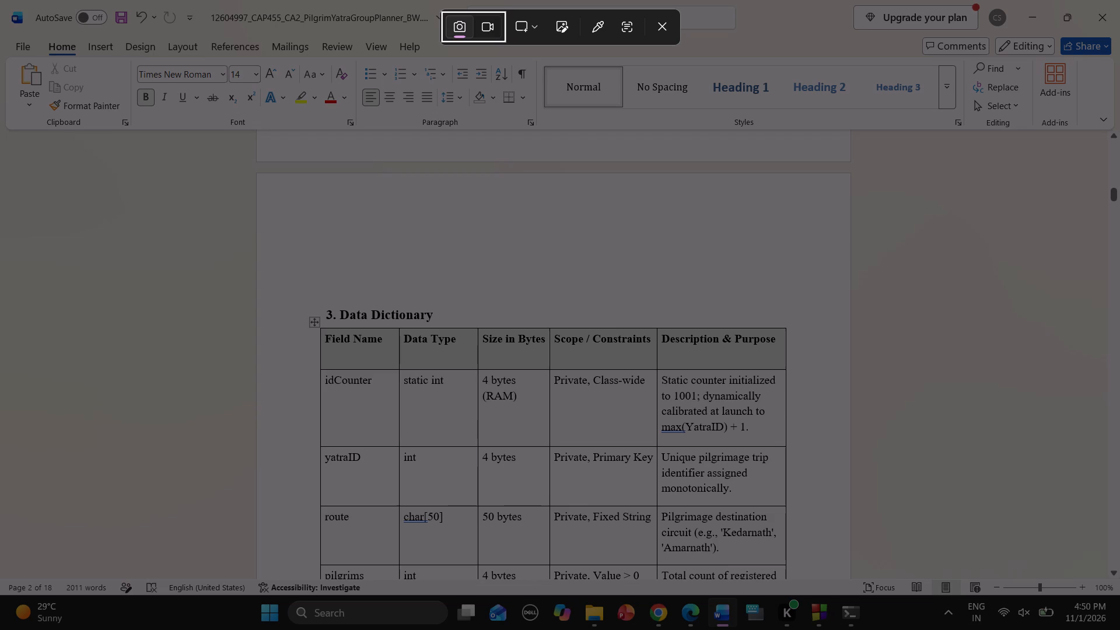
left_click(268, 176)
left_click_drag(271, 183, 881, 560)
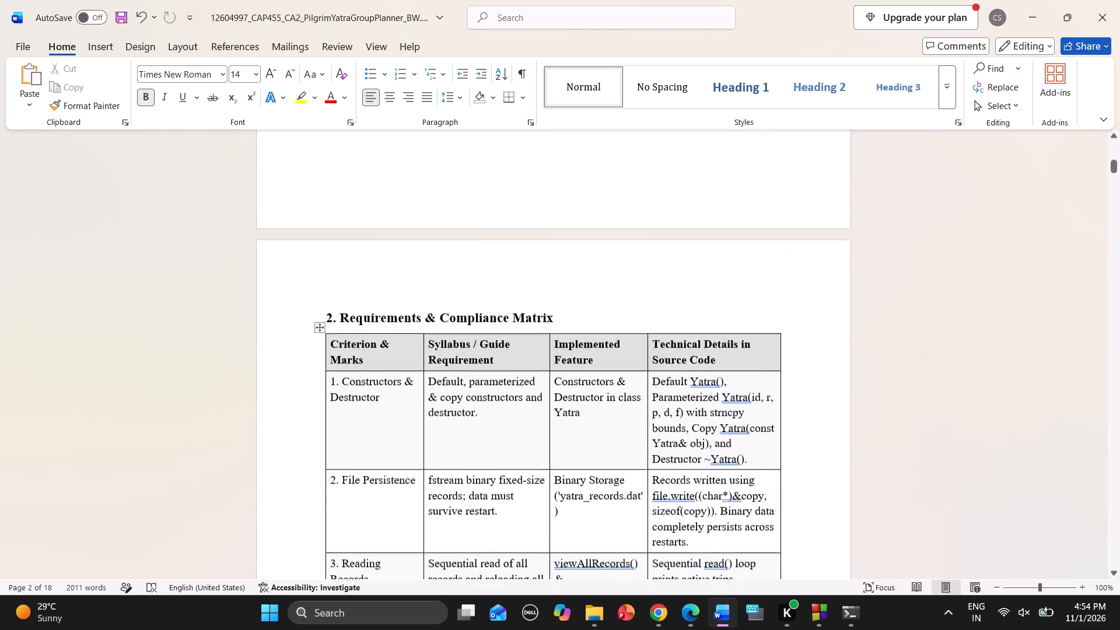
scroll(422, 249, "up", 1)
scroll(422, 249, "down", 2)
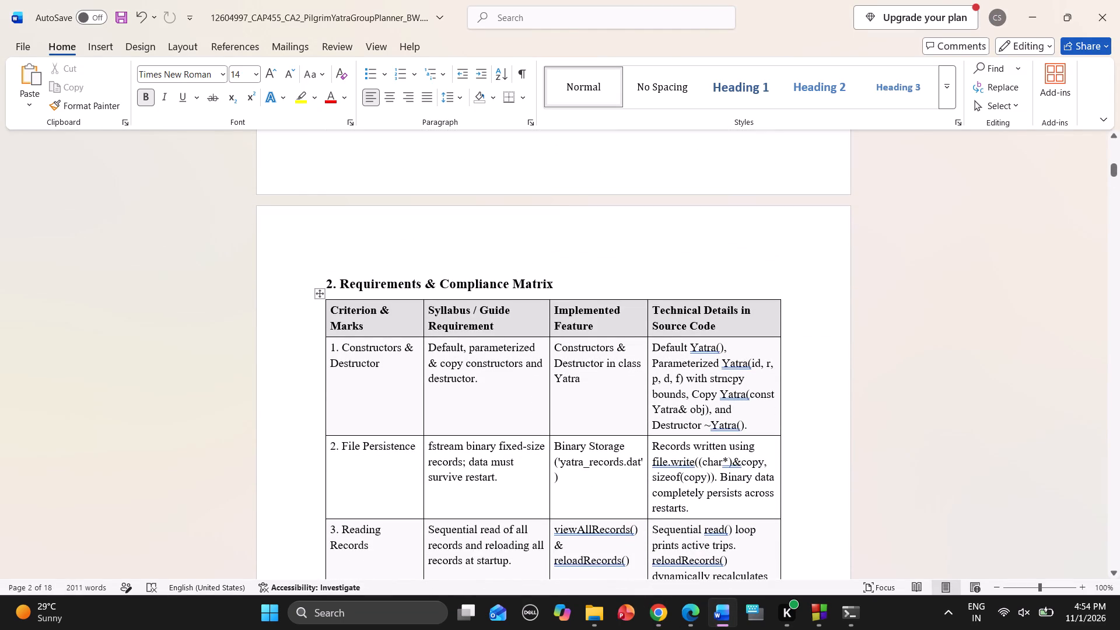
left_click(576, 272)
scroll(576, 272, "down", 4)
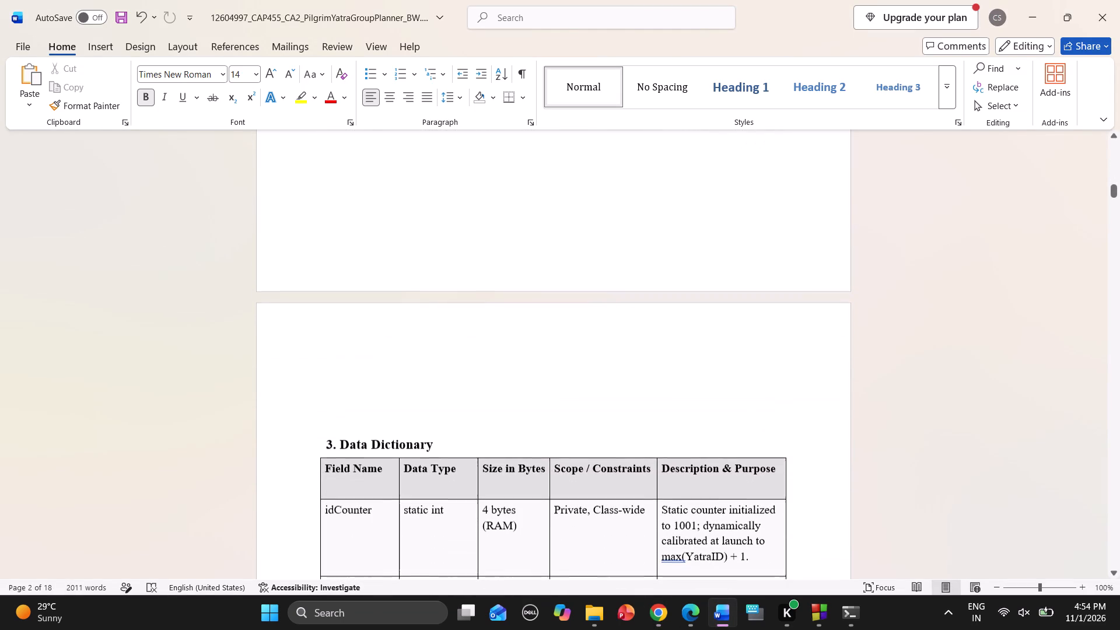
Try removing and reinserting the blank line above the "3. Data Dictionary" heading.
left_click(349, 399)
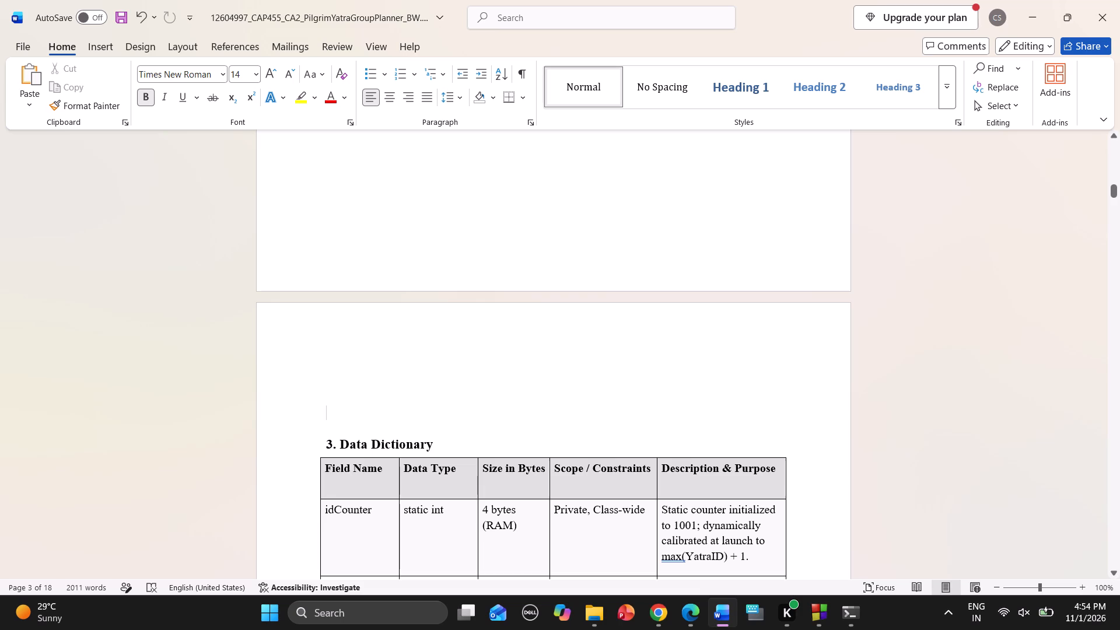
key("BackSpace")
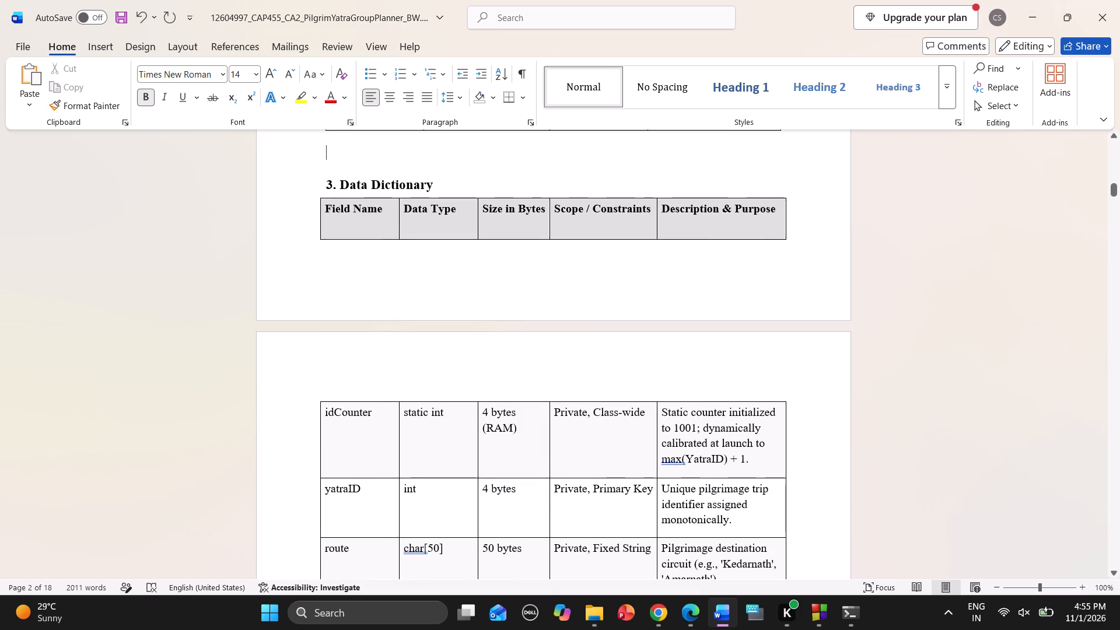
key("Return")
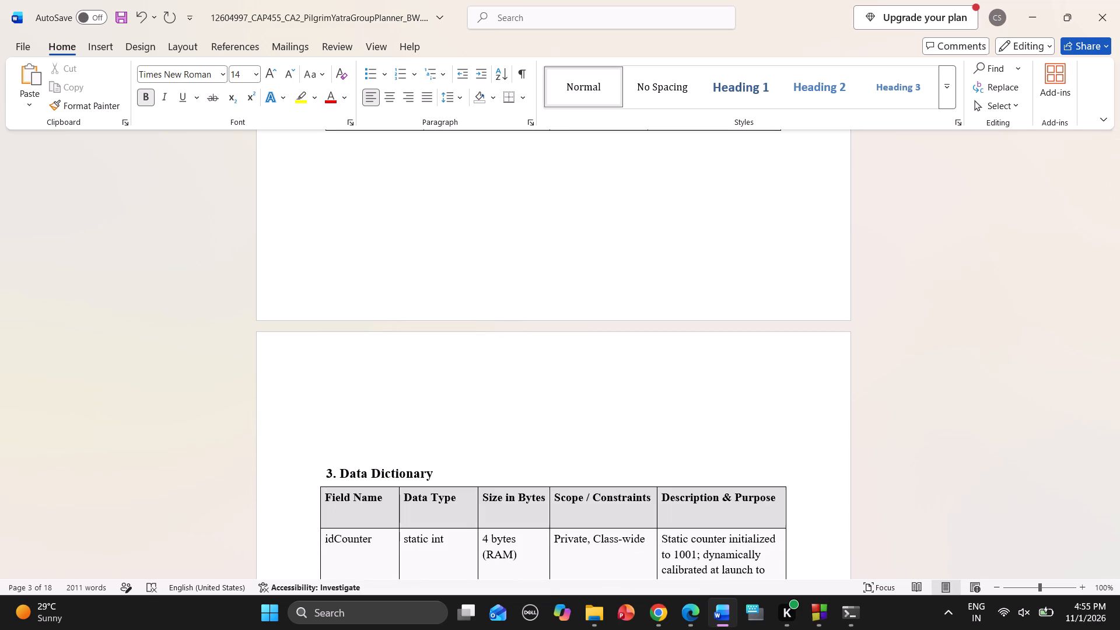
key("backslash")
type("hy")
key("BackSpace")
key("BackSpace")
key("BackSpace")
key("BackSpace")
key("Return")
Apply the No Spacing style to the blank lines above the "3. Data Dictionary" heading.
scroll(349, 399, "down", 1)
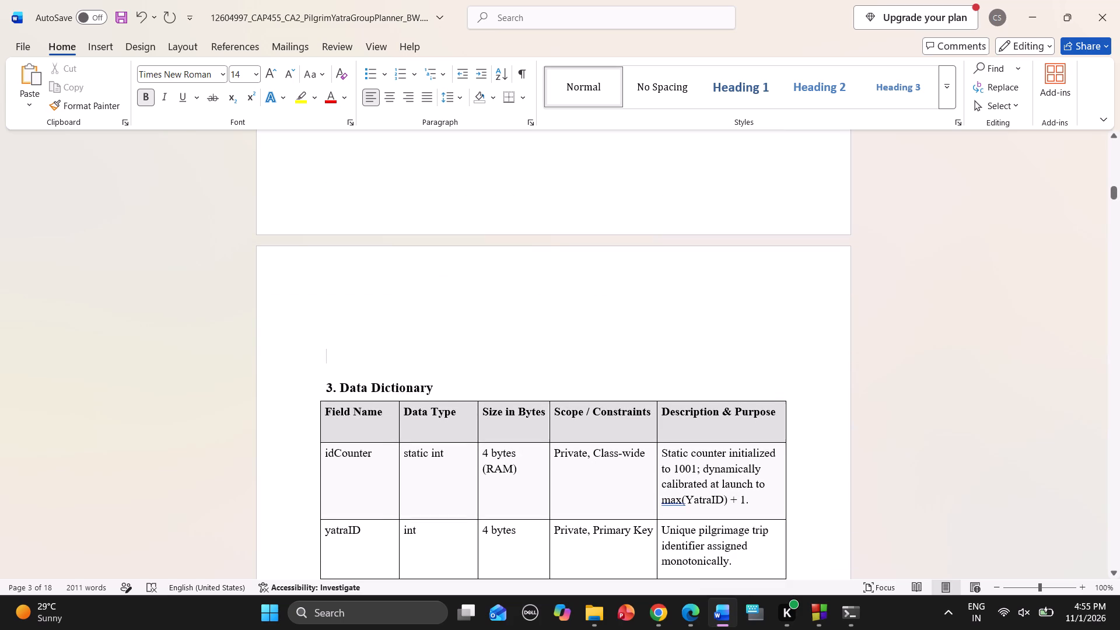
left_click(328, 353)
left_click_drag(328, 353, 313, 289)
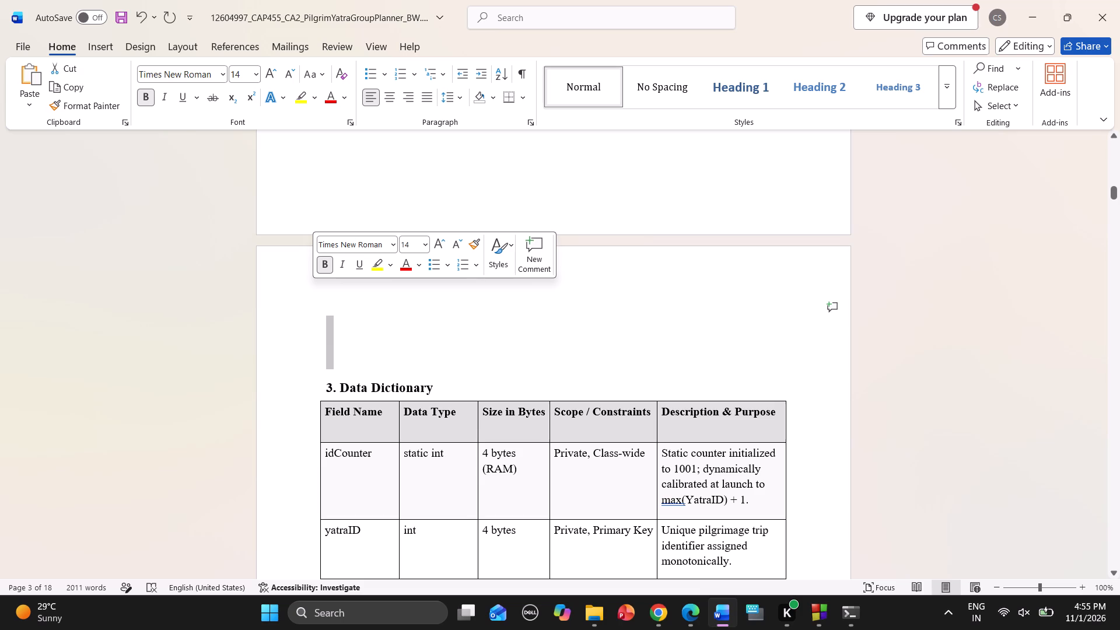
left_click(668, 84)
scroll(668, 84, "up", 2)
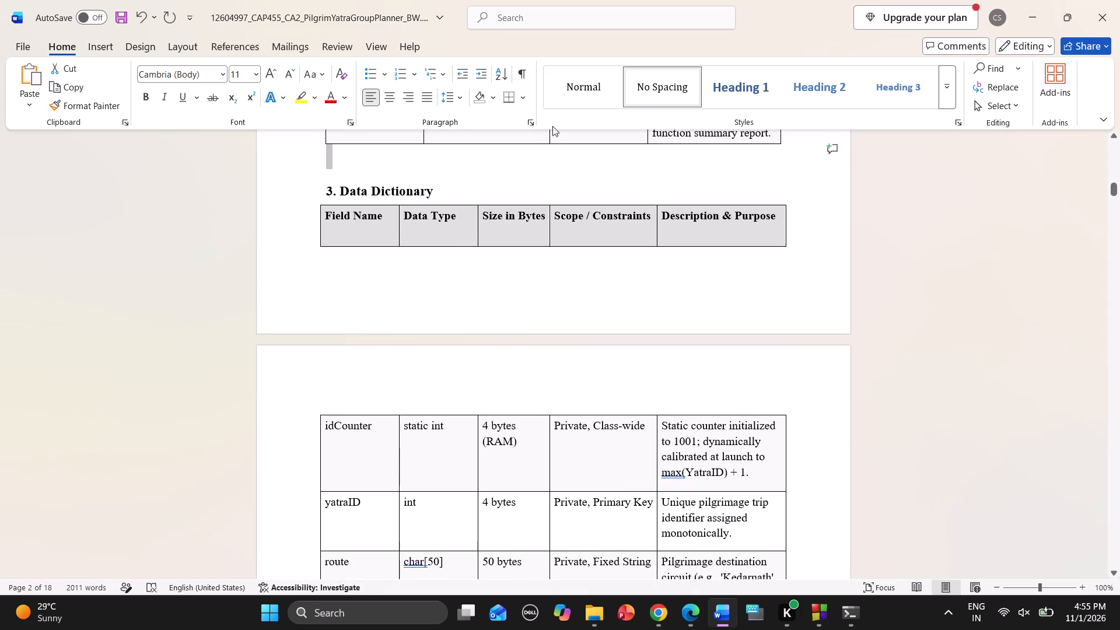
Move the "3. Data Dictionary" heading to the top of a new page using a blank line in the No Spacing style above it.
left_click(374, 169)
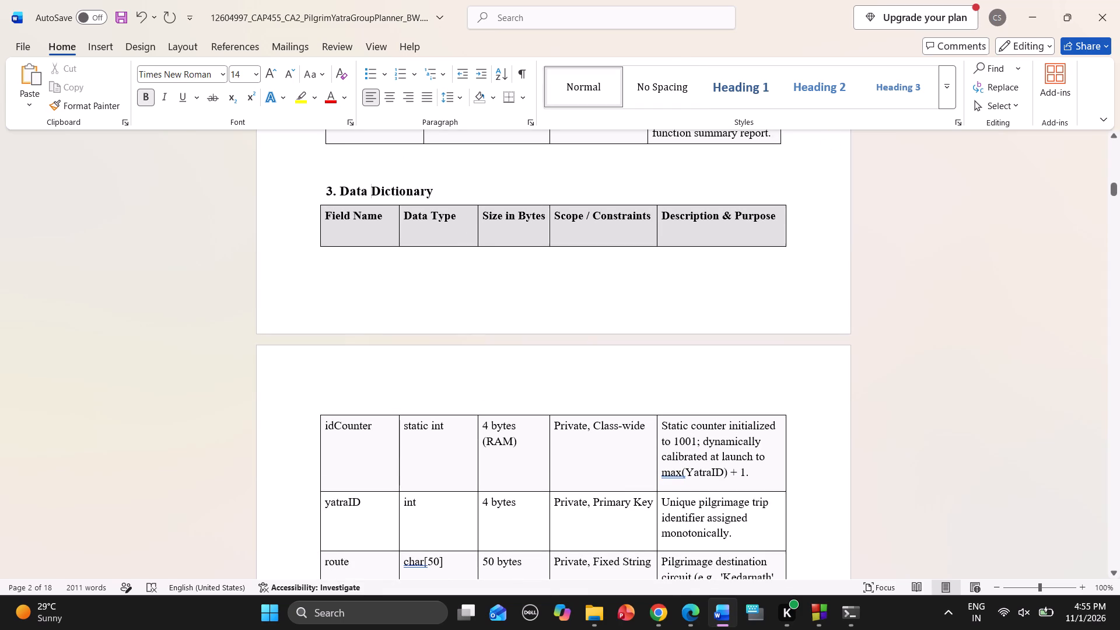
left_click(327, 173)
key("Return")
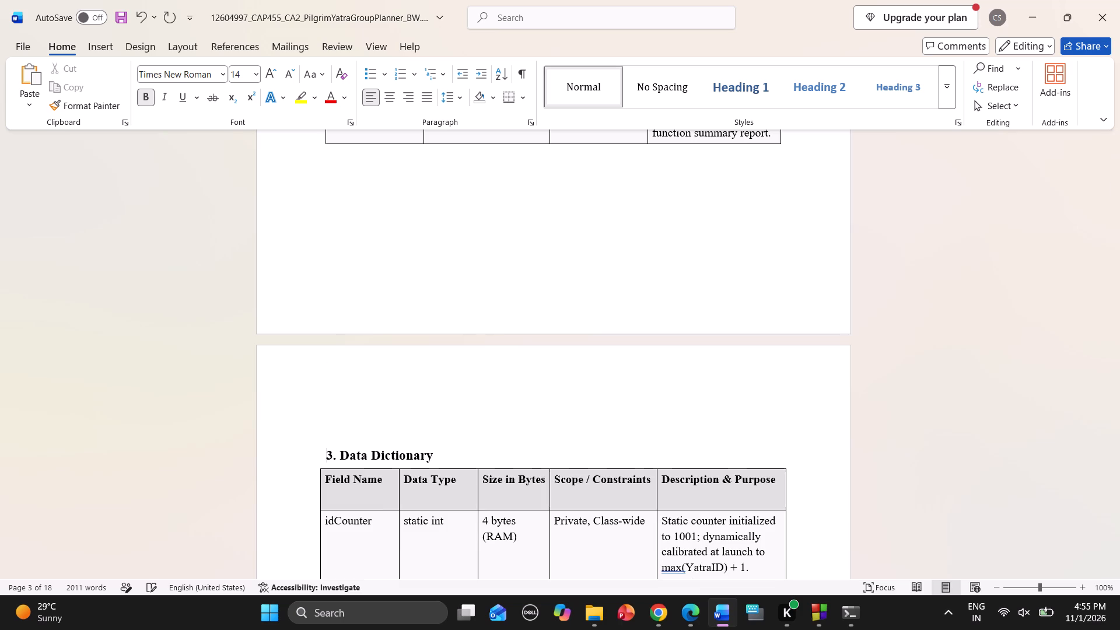
left_click(345, 423)
key("BackSpace")
key("BackSpace")
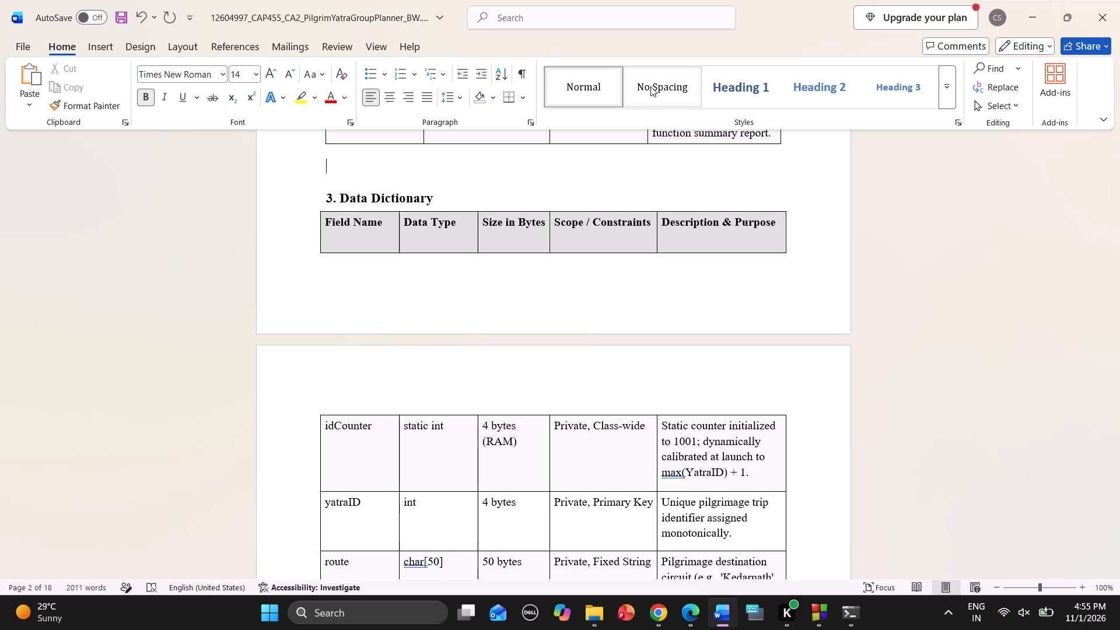
key("Return")
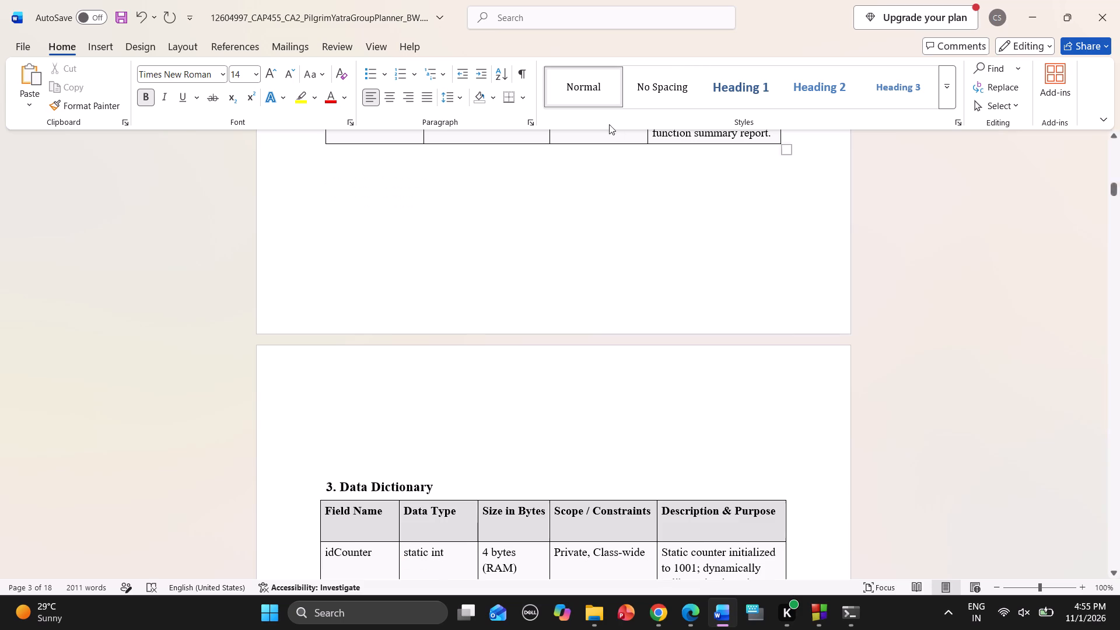
left_click(657, 104)
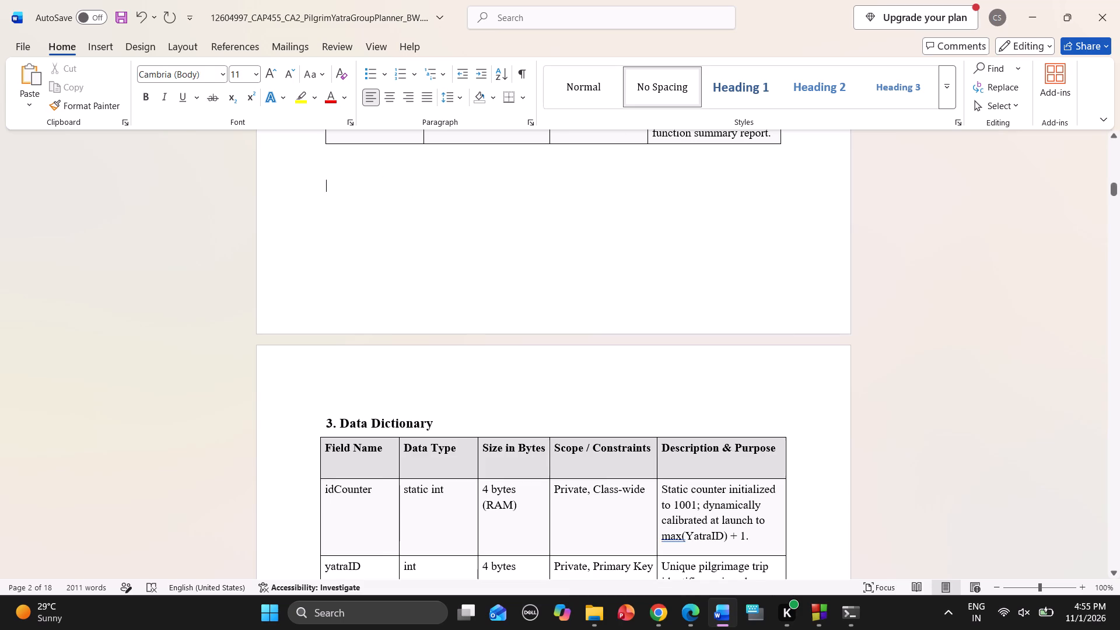
Push the "4. UML Class Diagram Specification" heading to the top of a new page with blank lines above it, applying No Spacing.
scroll(488, 369, "up", 2)
scroll(488, 369, "down", 2)
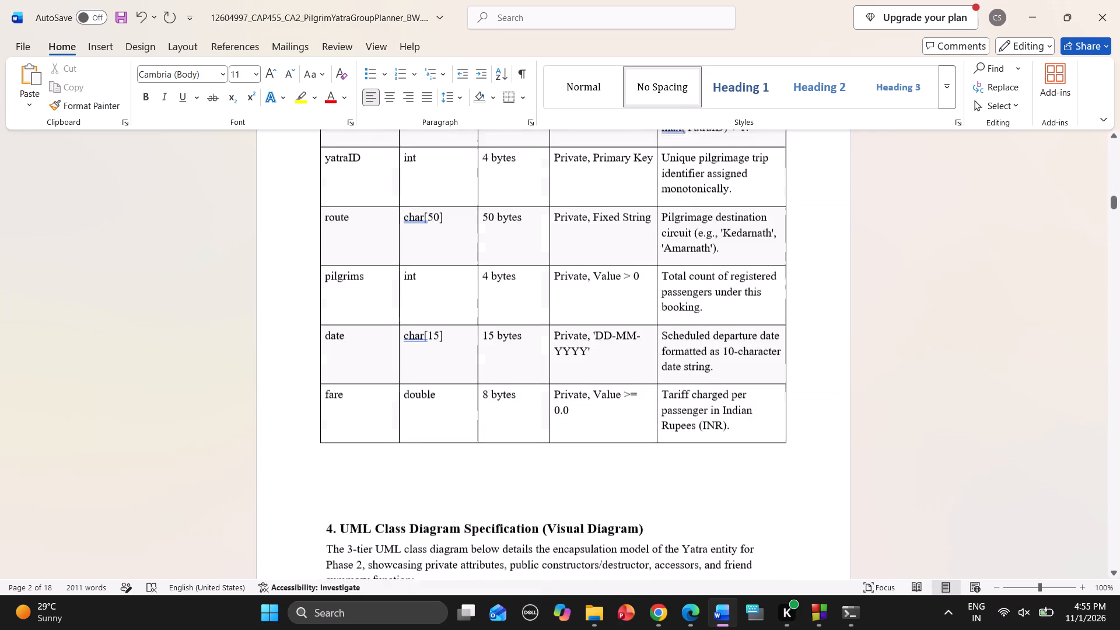
scroll(488, 369, "down", 1)
scroll(488, 369, "up", 2)
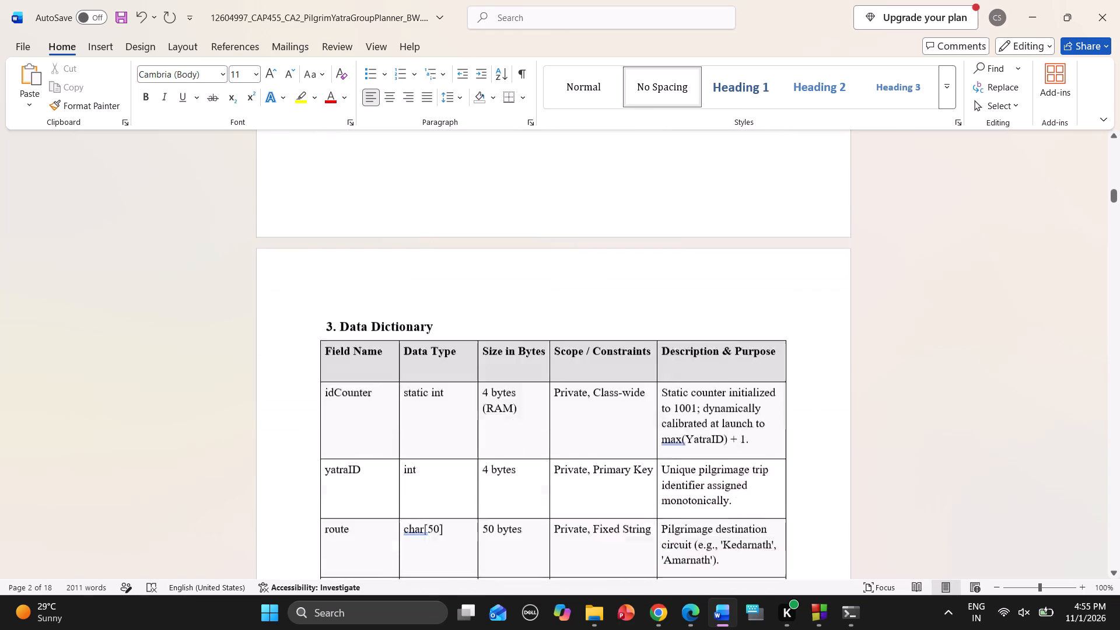
scroll(488, 369, "down", 1)
left_click(372, 371)
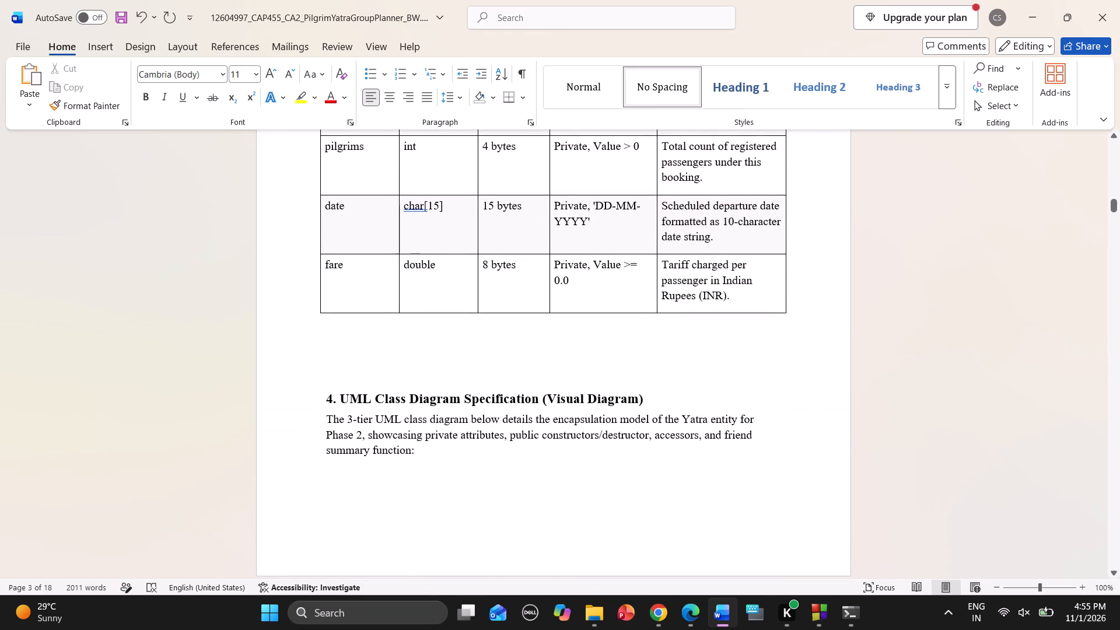
key("Return")
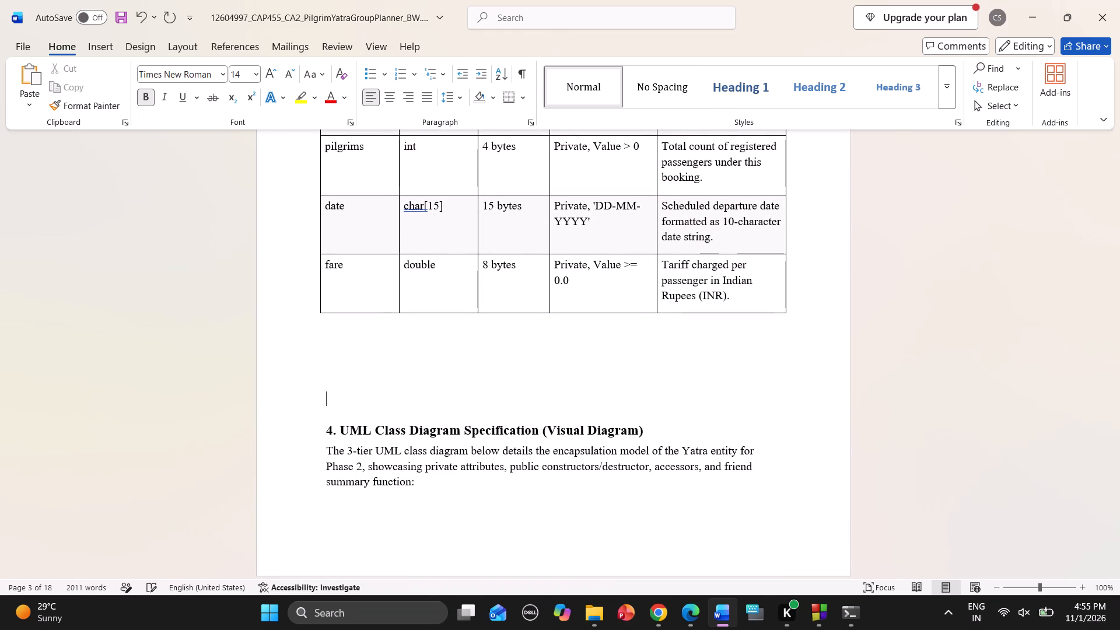
key("Return")
scroll(372, 371, "down", 1)
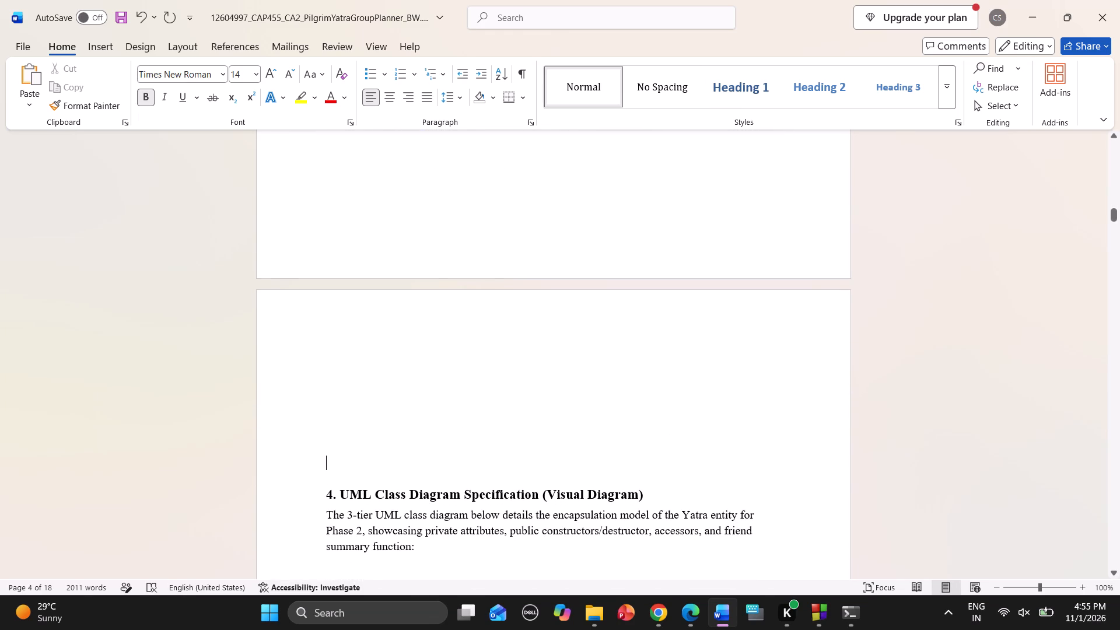
left_click(659, 101)
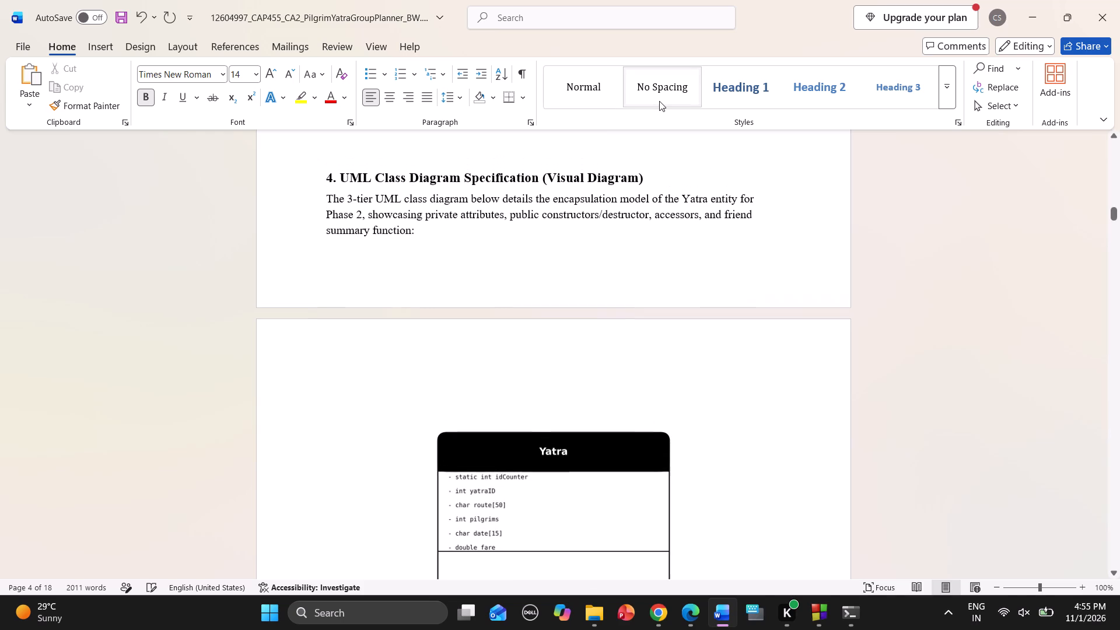
scroll(538, 264, "up", 1)
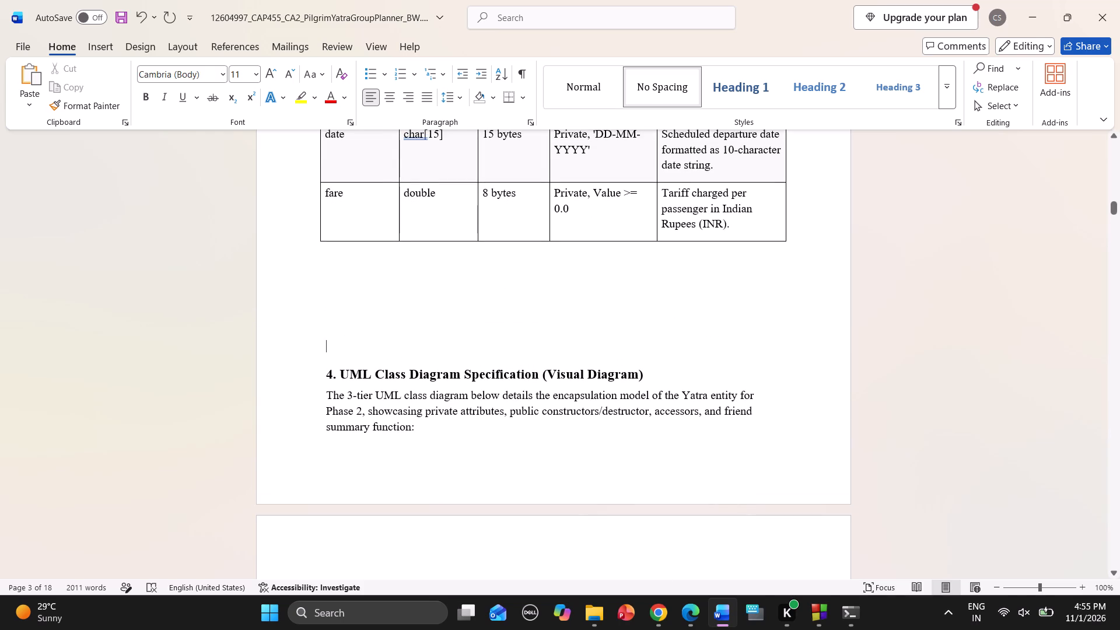
key("Return")
scroll(465, 310, "down", 1)
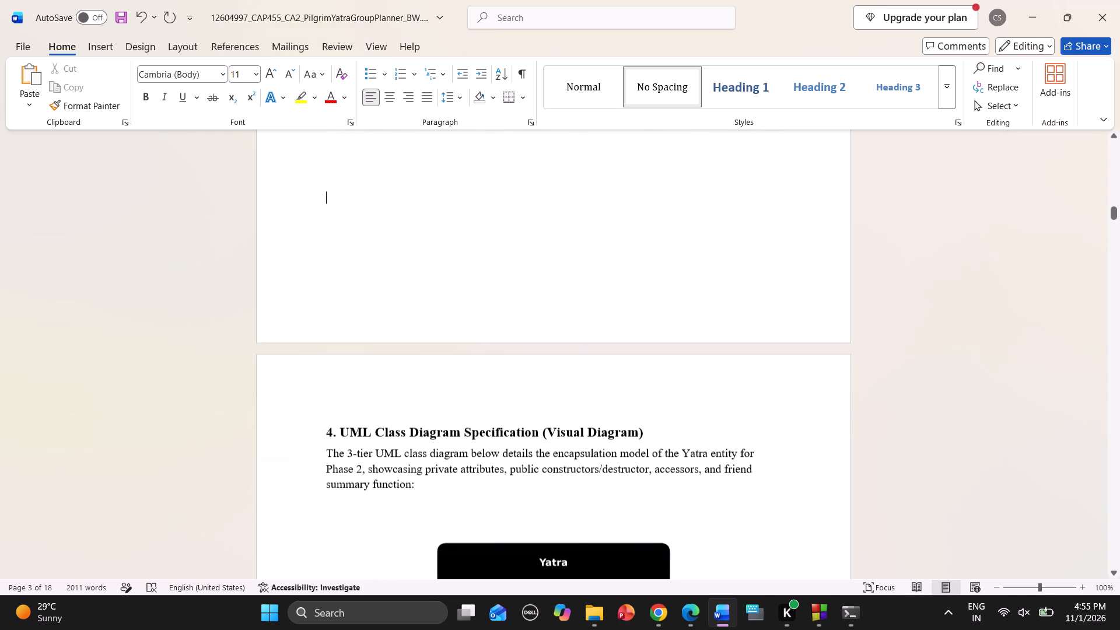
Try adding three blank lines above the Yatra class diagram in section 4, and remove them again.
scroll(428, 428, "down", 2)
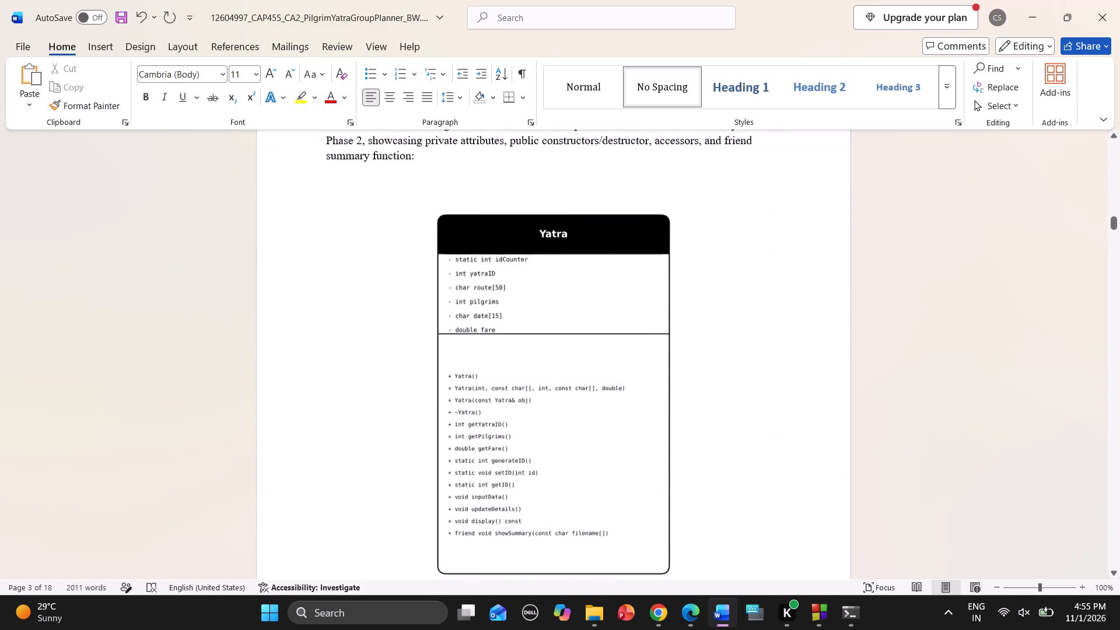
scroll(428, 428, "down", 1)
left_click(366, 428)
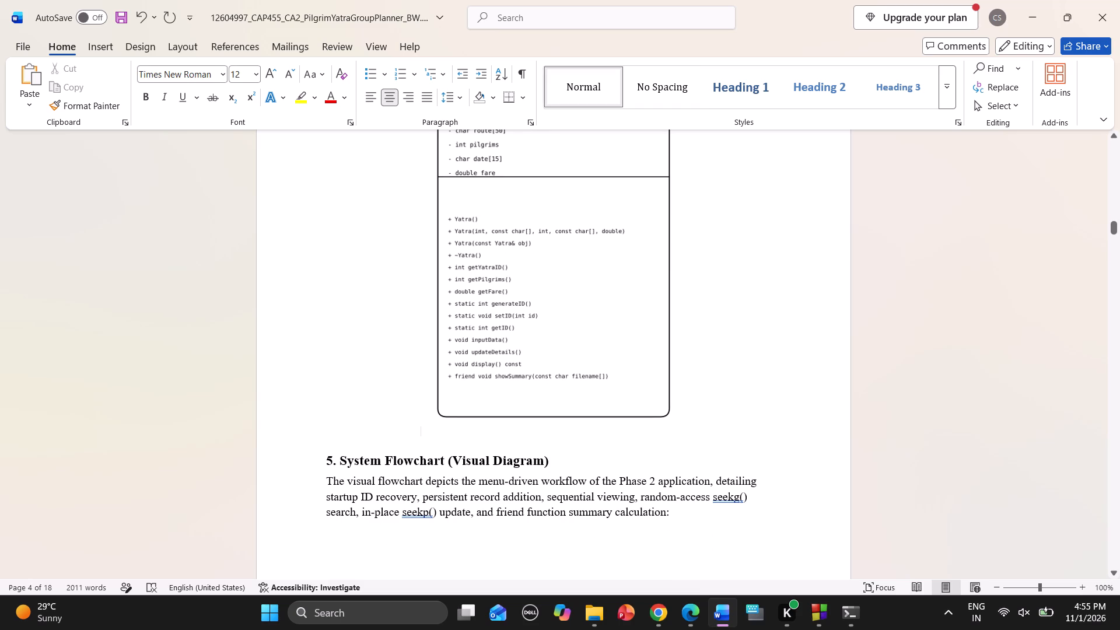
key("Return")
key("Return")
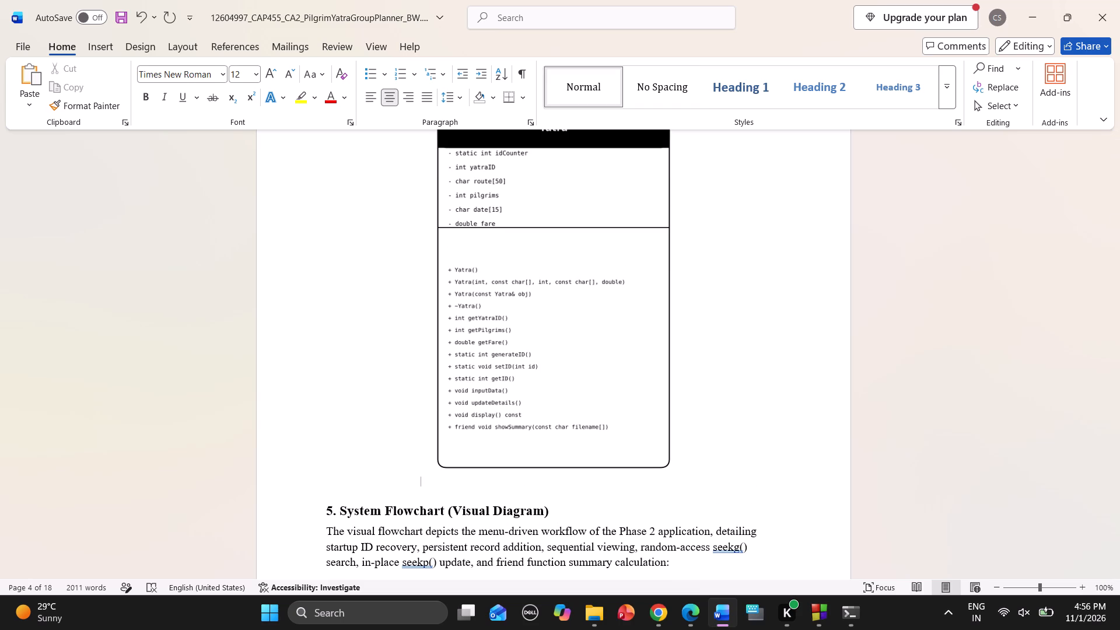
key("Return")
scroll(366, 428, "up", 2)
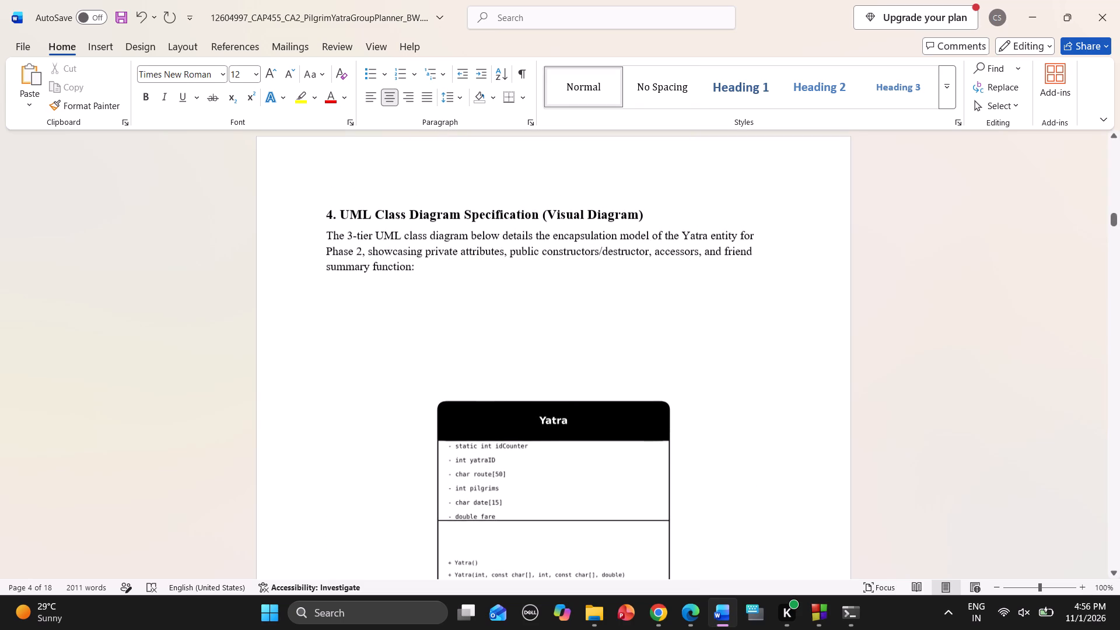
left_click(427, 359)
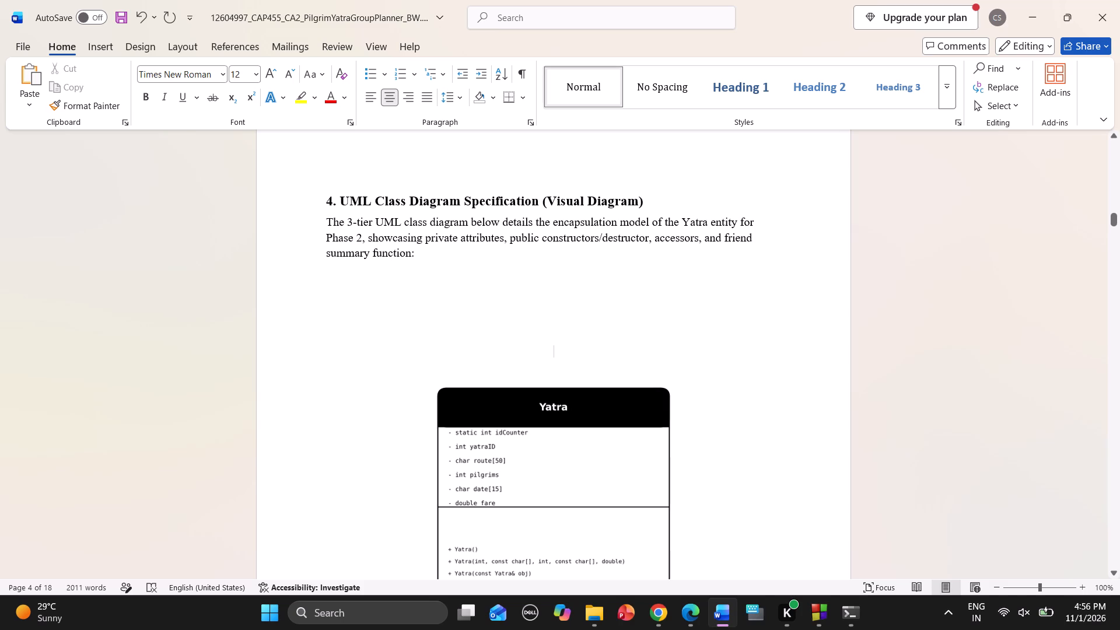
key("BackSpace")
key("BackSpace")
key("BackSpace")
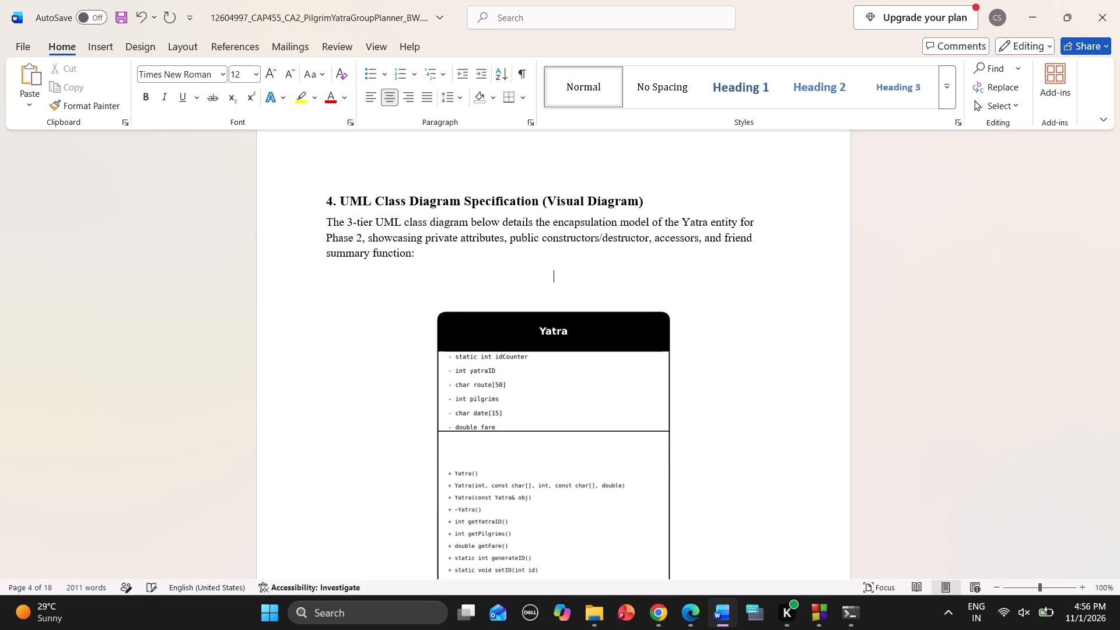
Push the "5. System Flowchart" heading to the top of a new page with blank lines in the No Spacing style above it.
scroll(427, 359, "down", 3)
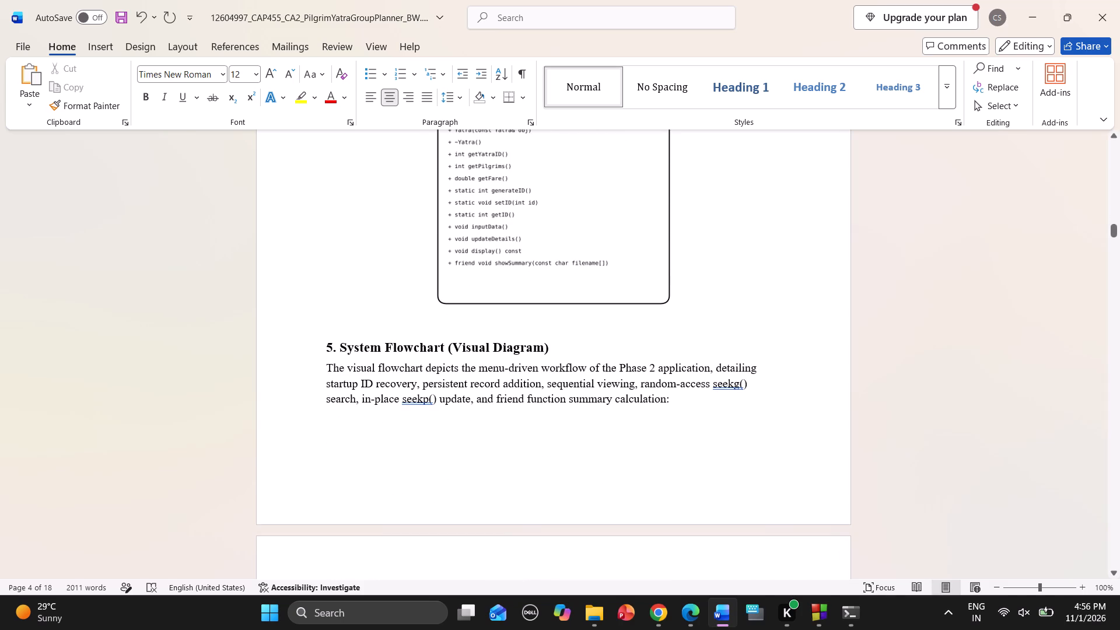
left_click(328, 348)
key("Return")
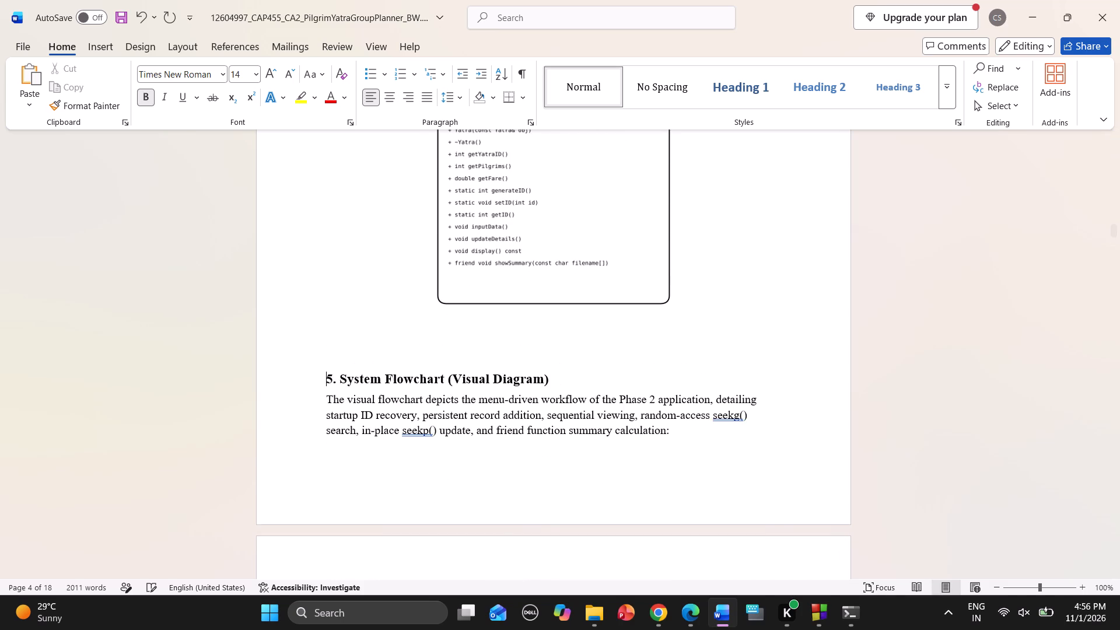
key("Return")
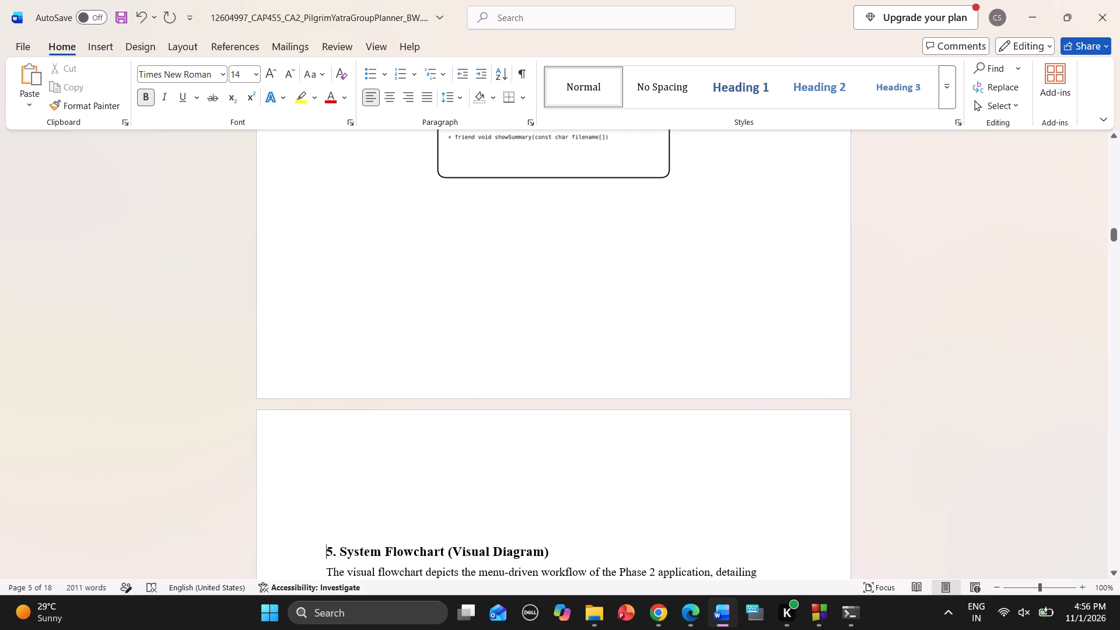
left_click(407, 498)
left_click(639, 87)
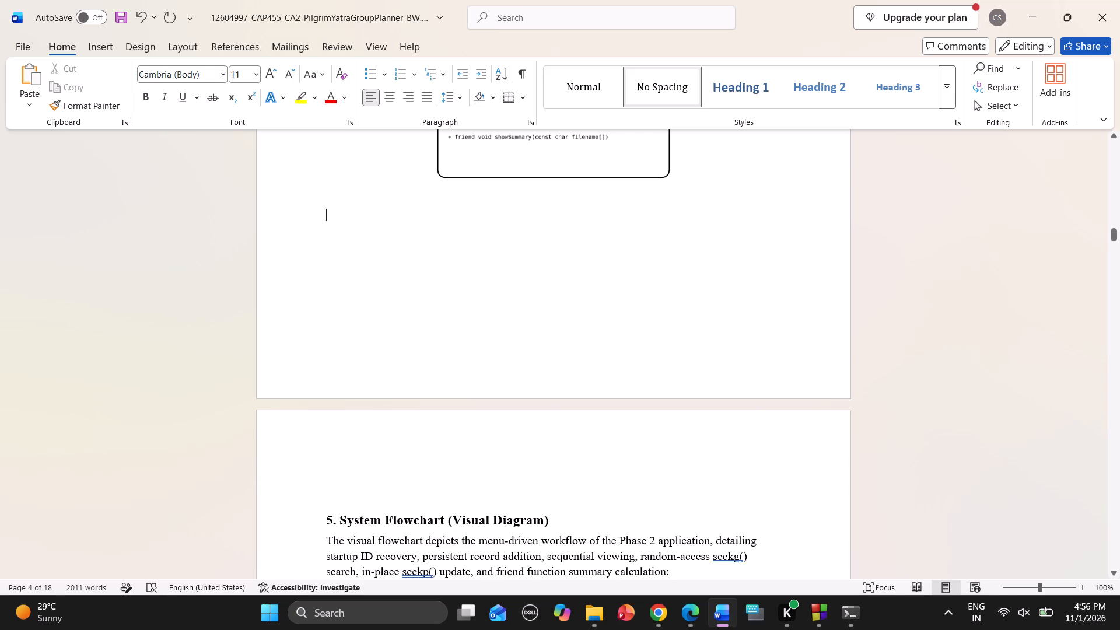
left_click(341, 498)
left_click(657, 89)
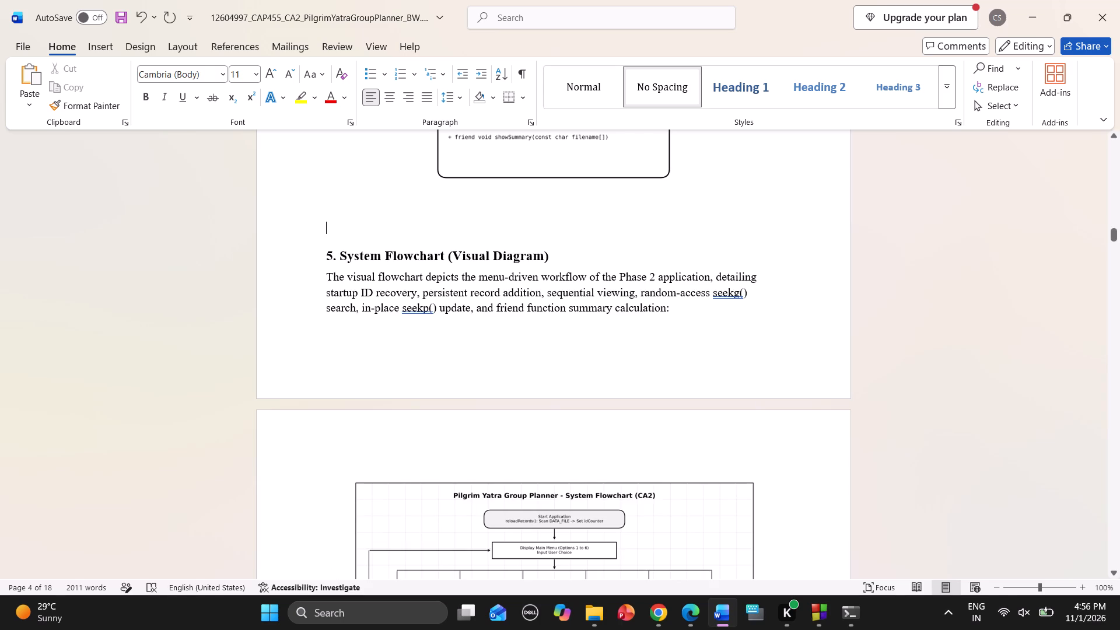
key("Return")
key("Return")
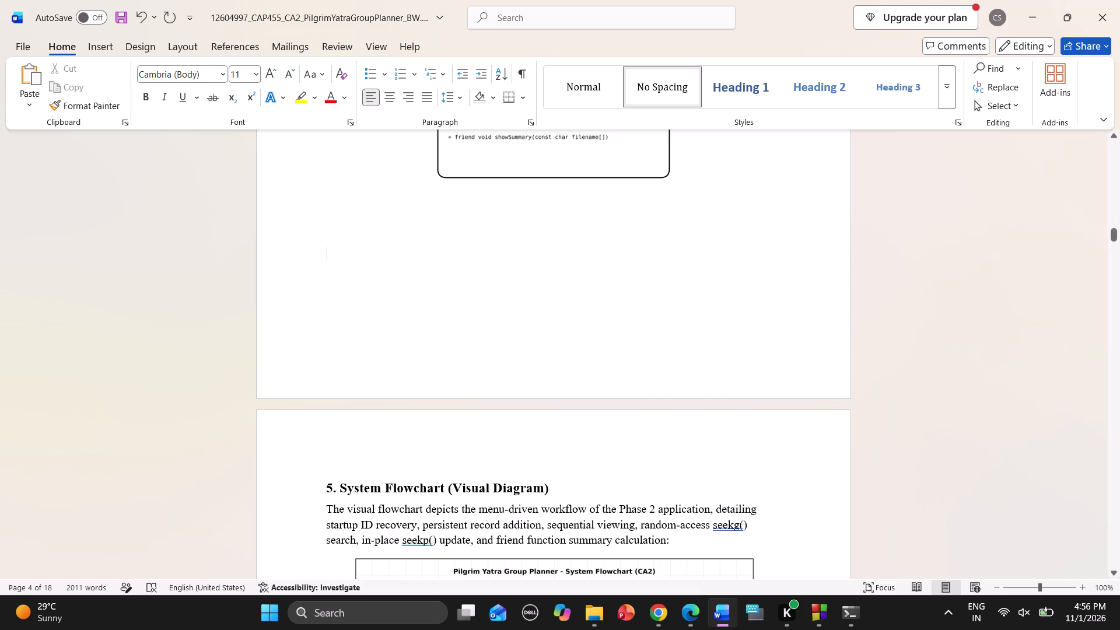
Apply No Spacing to the blank line above the "6. Data Flow Diagrams" heading and add another blank line before the heading.
scroll(470, 405, "down", 2)
scroll(665, 270, "down", 2)
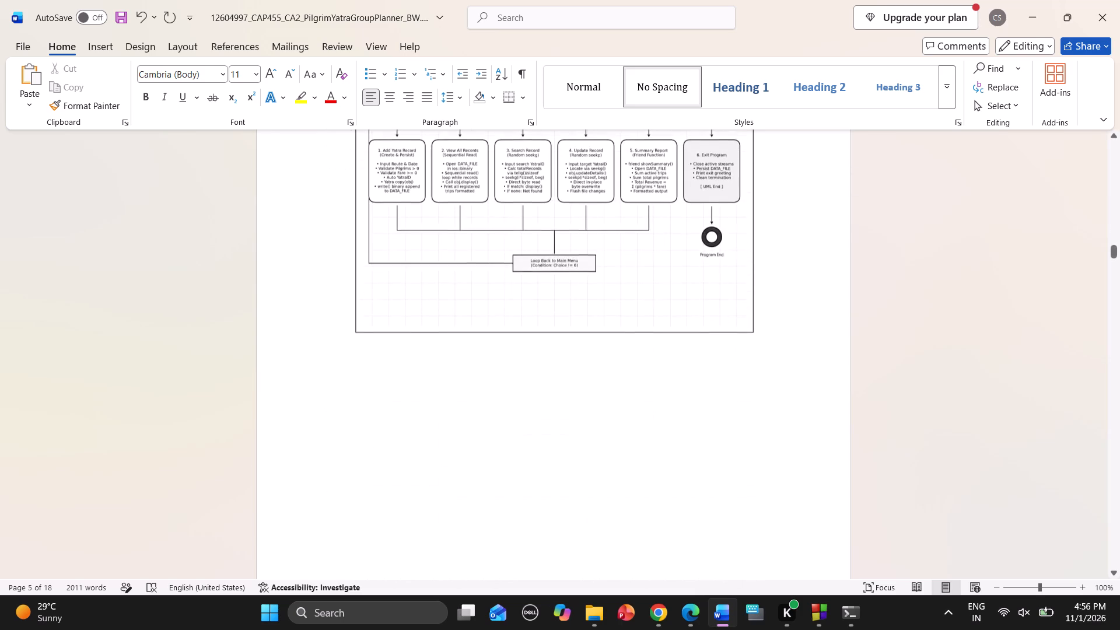
scroll(665, 270, "down", 2)
scroll(665, 270, "up", 3)
scroll(665, 270, "down", 1)
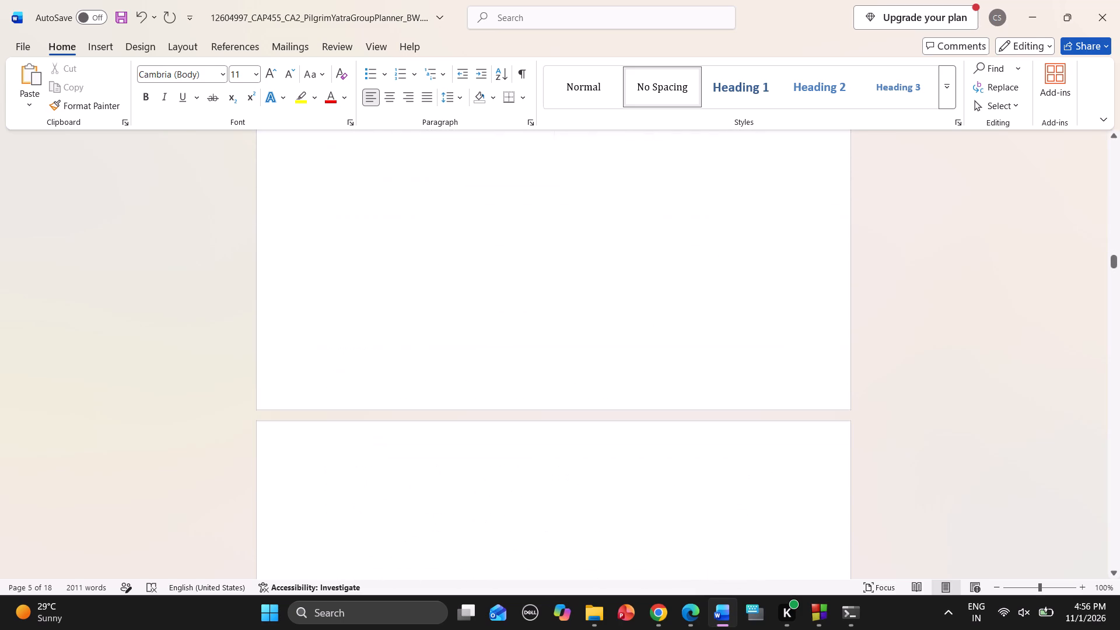
scroll(665, 270, "down", 1)
left_click(338, 326)
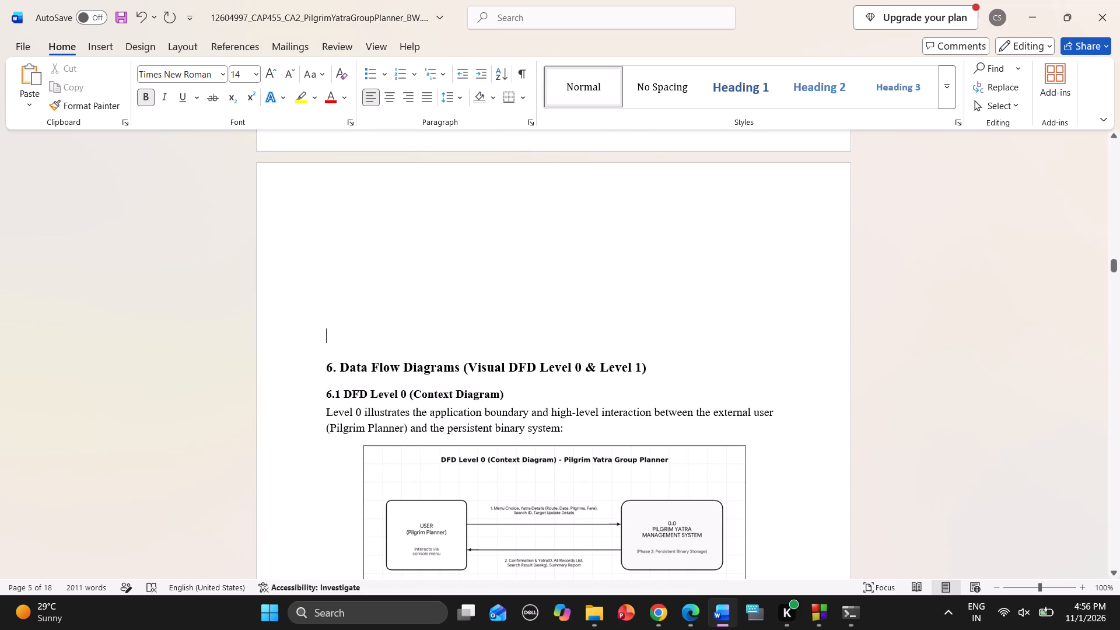
left_click(651, 90)
scroll(564, 286, "up", 2)
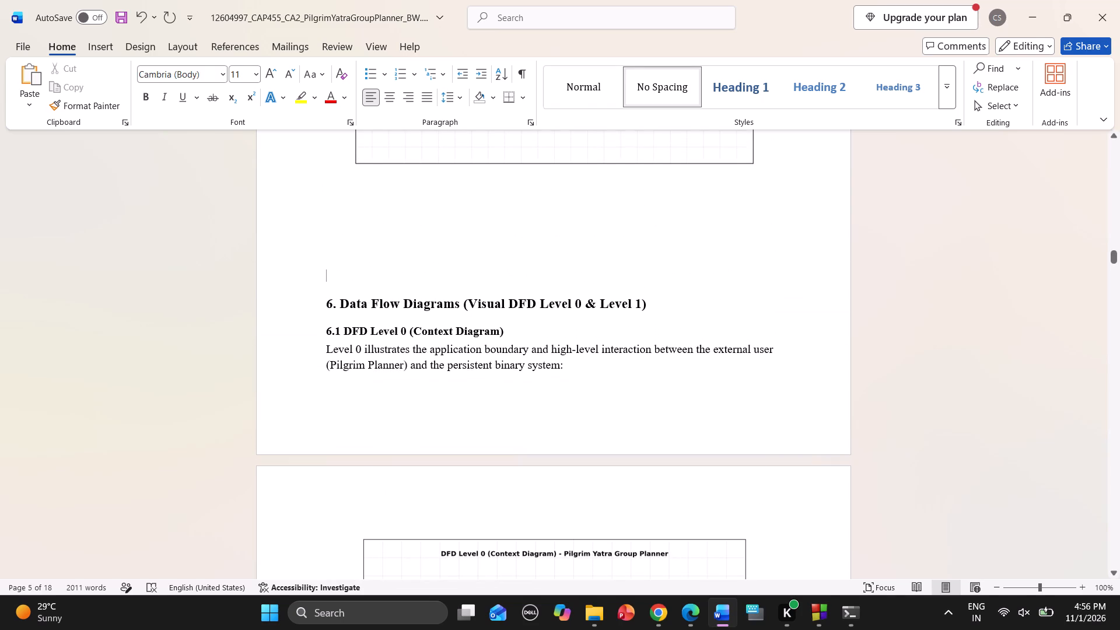
left_click(324, 290)
key("Return")
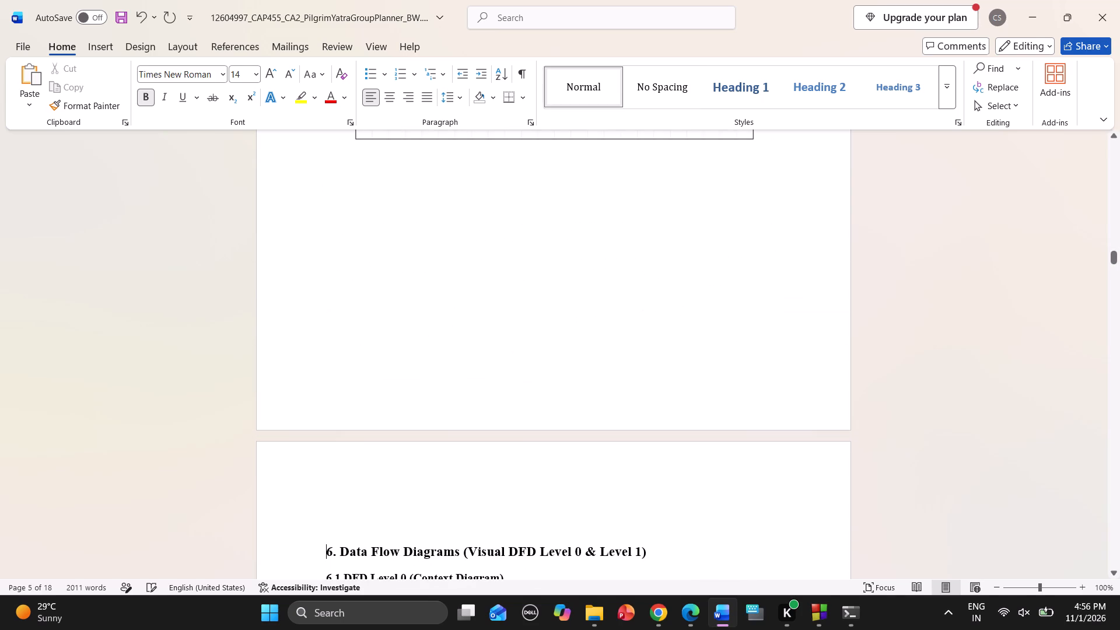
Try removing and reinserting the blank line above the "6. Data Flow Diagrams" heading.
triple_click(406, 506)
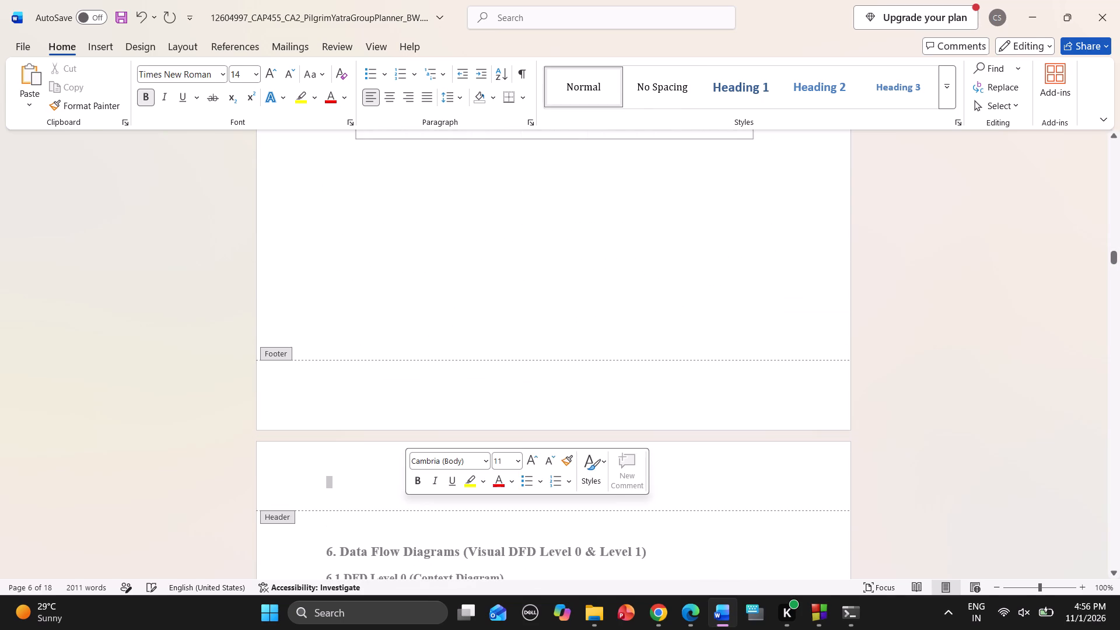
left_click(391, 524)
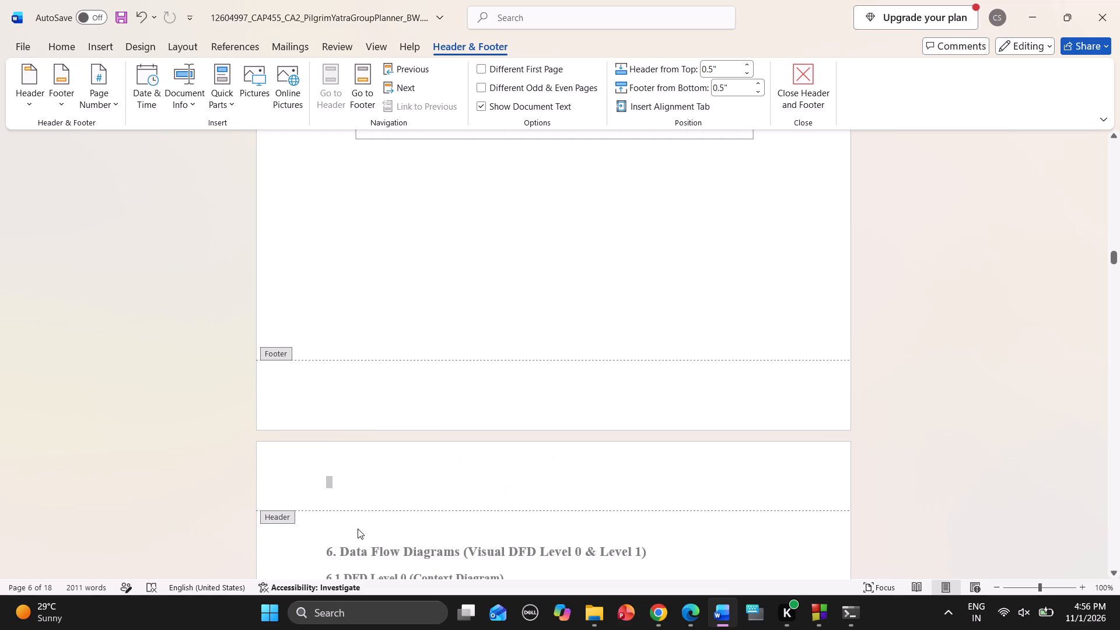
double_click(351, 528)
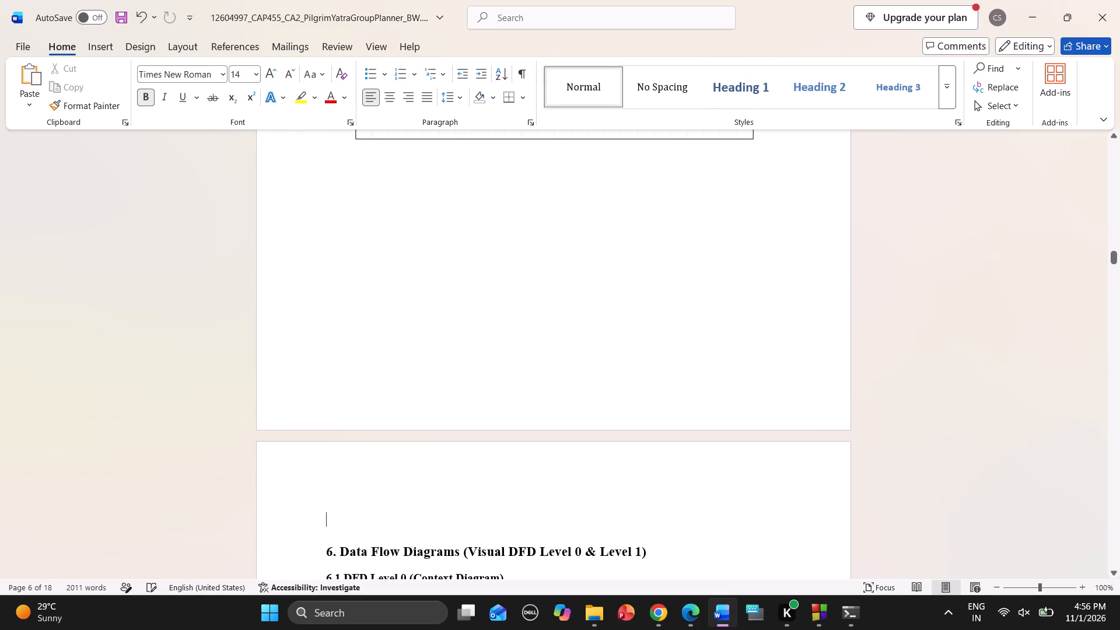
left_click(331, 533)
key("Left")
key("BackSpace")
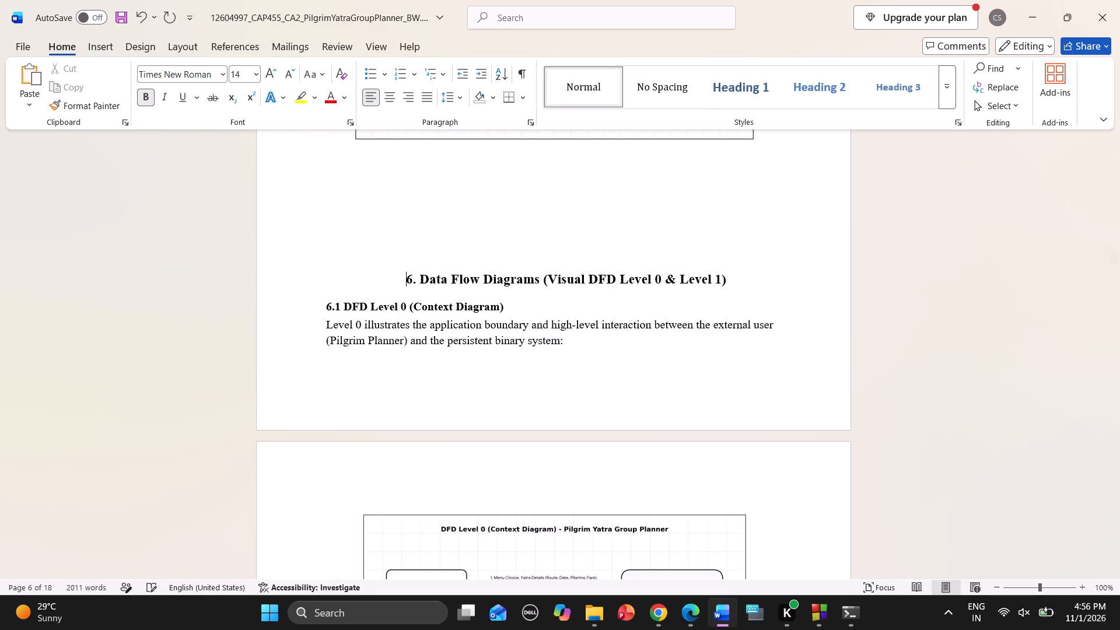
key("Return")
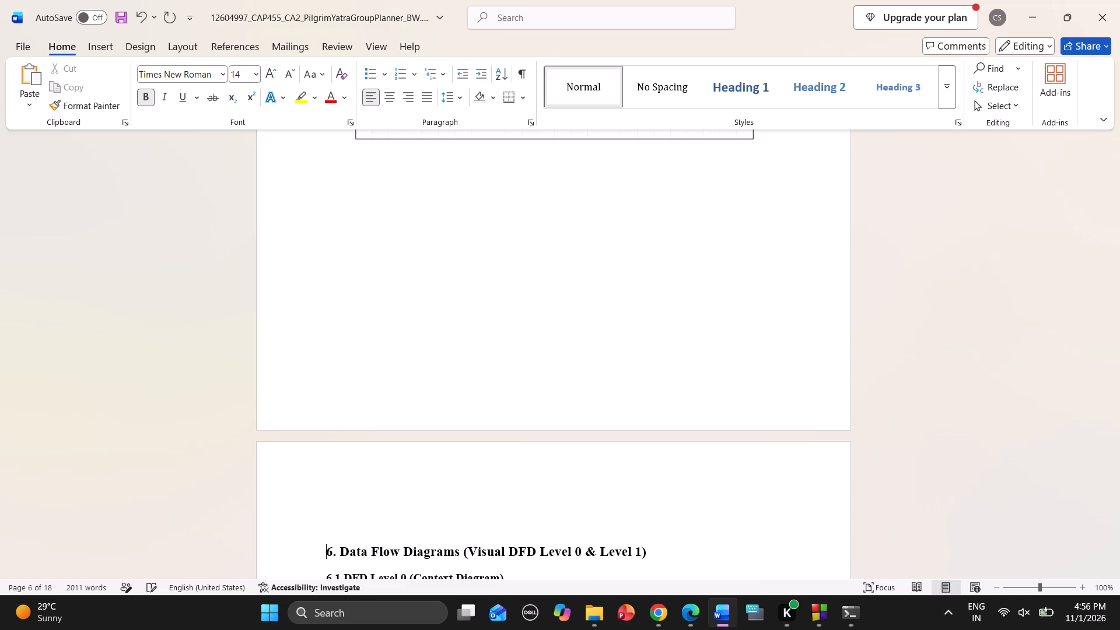
Apply the No Spacing style to the "6. Data Flow Diagrams" heading and format it as bold 14 pt Times New Roman.
scroll(331, 533, "down", 1)
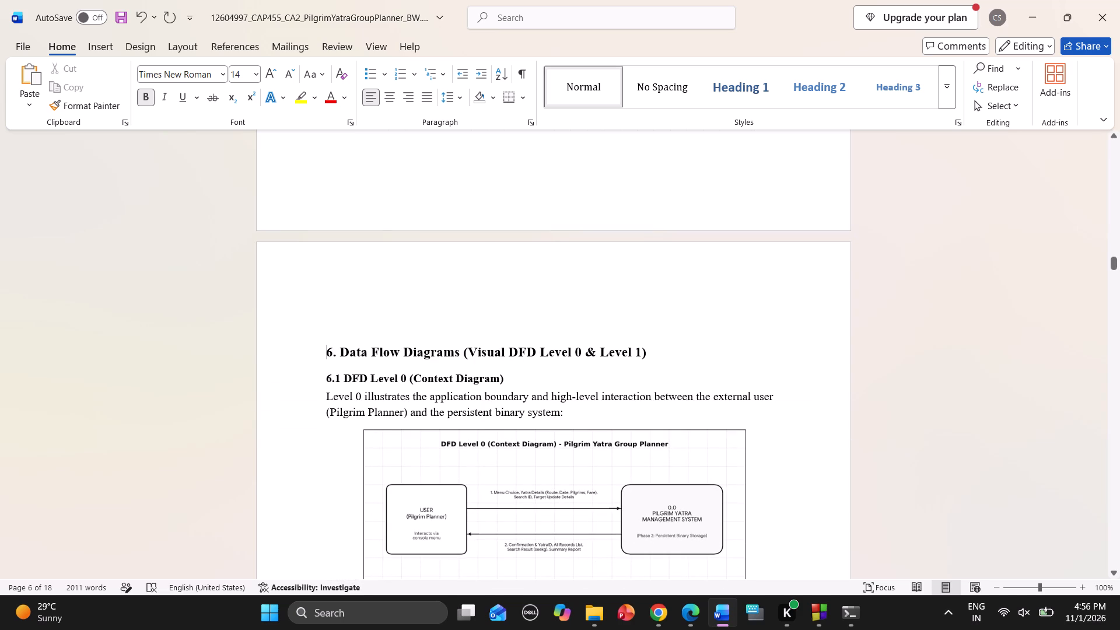
left_click(652, 99)
scroll(652, 99, "up", 1)
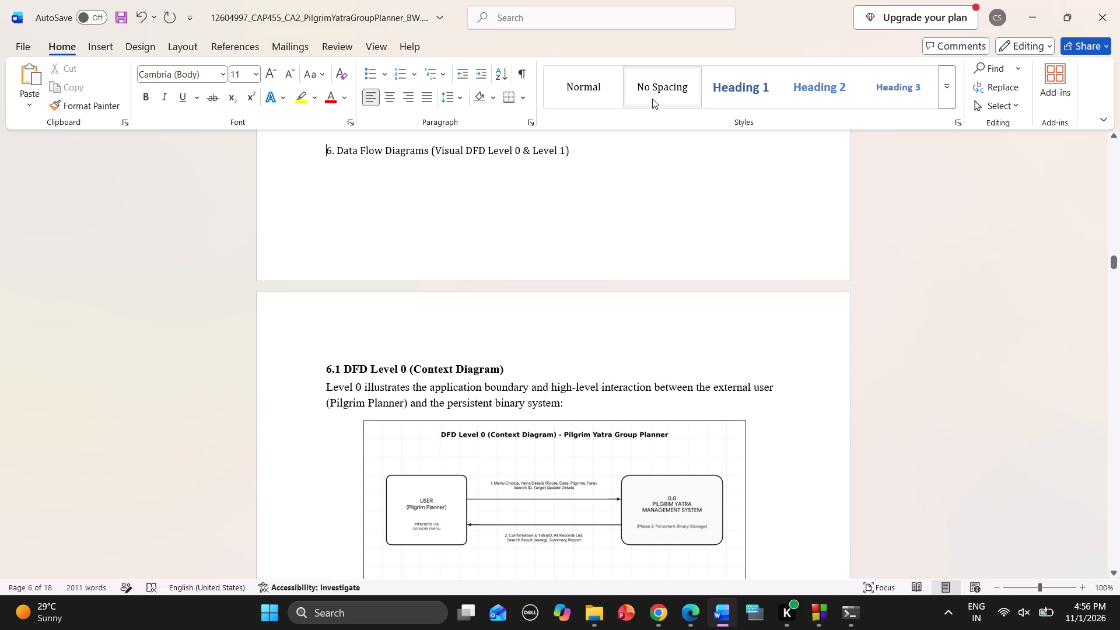
scroll(652, 99, "up", 1)
left_click_drag(326, 150, 570, 153)
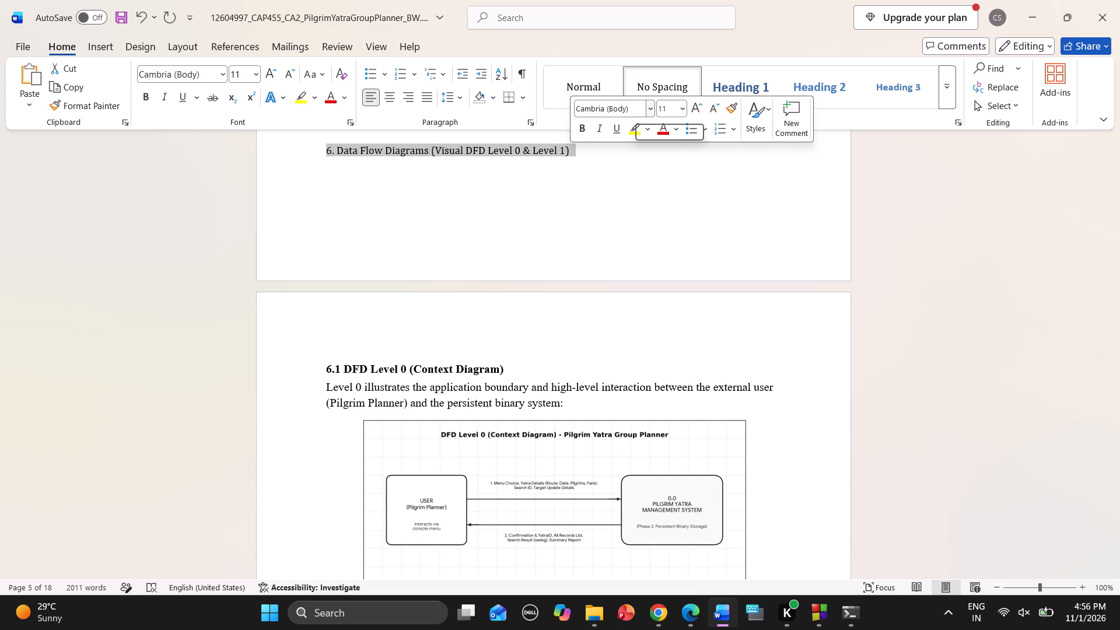
left_click(650, 111)
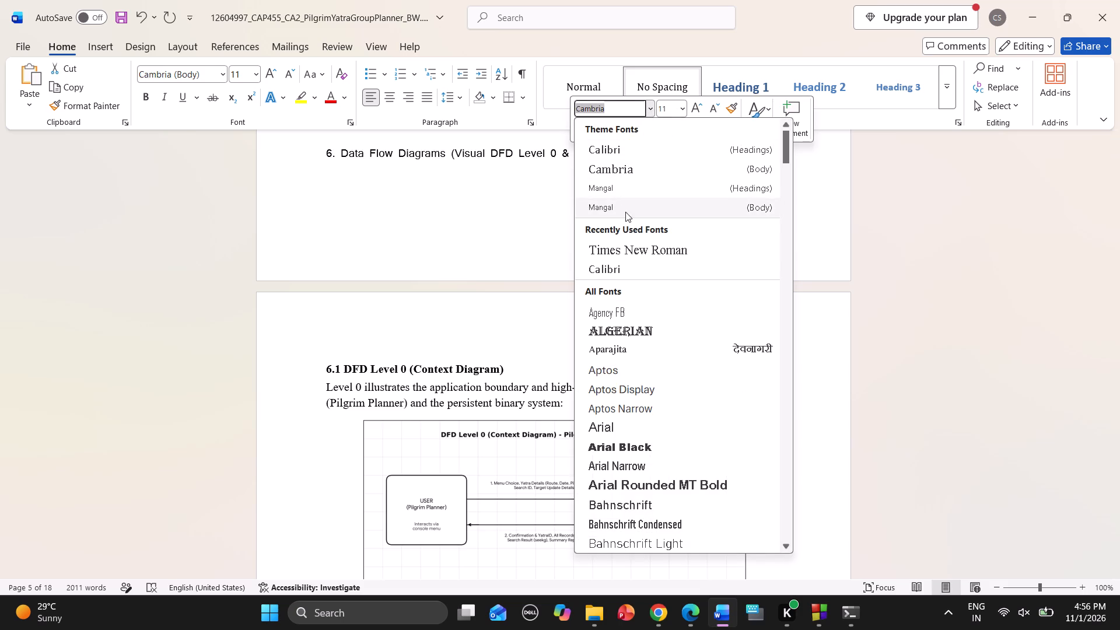
left_click(631, 246)
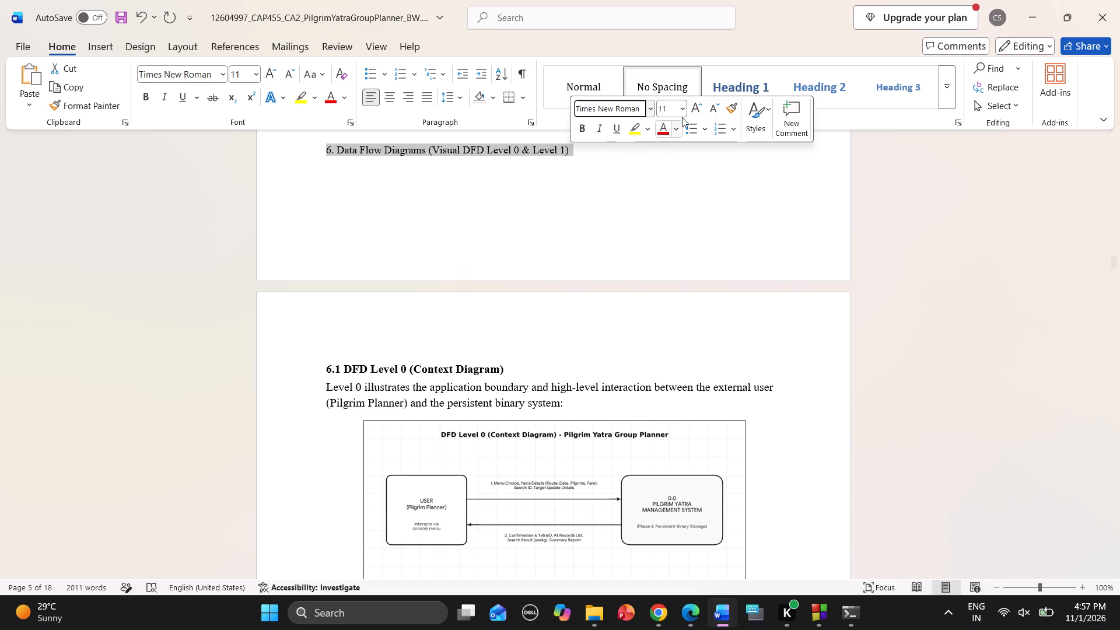
double_click(695, 106)
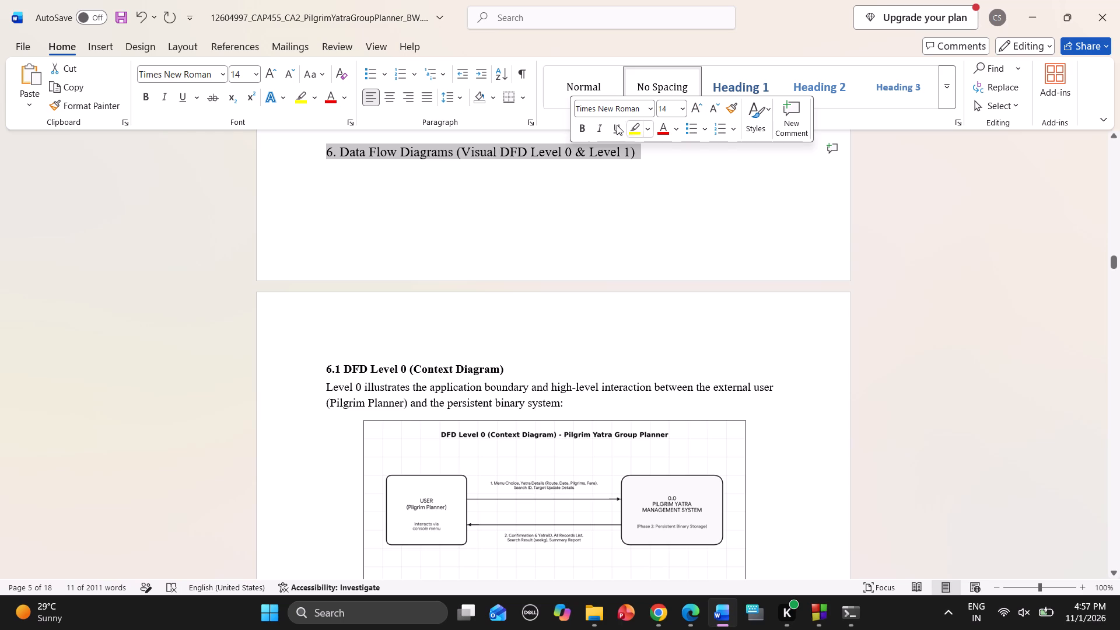
left_click(584, 128)
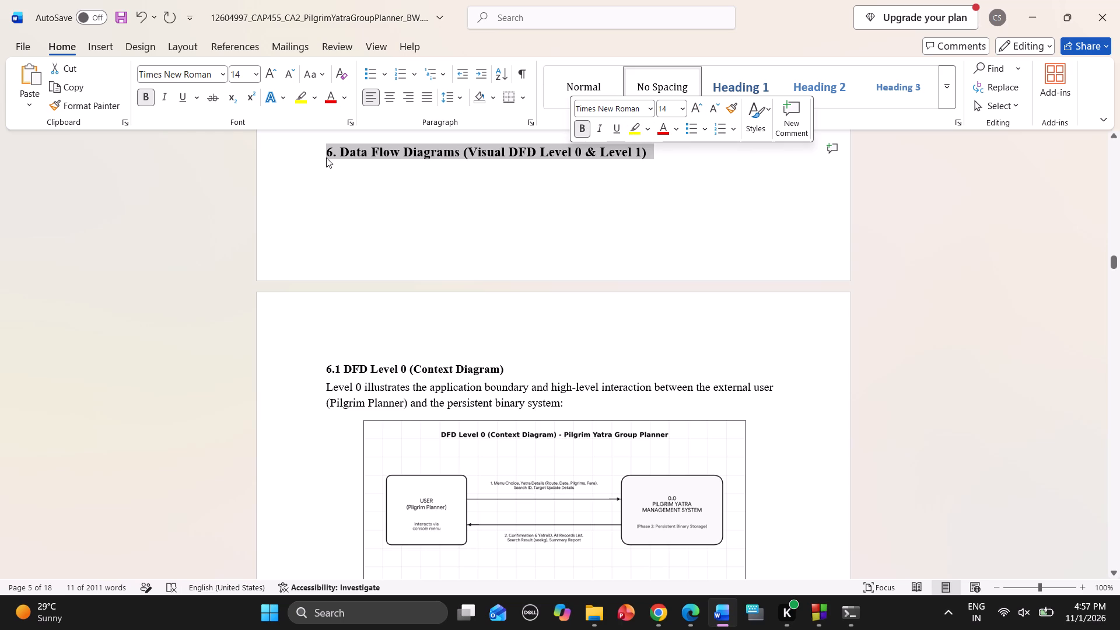
Insert four blank lines above the "6. Data Flow Diagrams" heading to move it to the top of a new page.
left_click(326, 152)
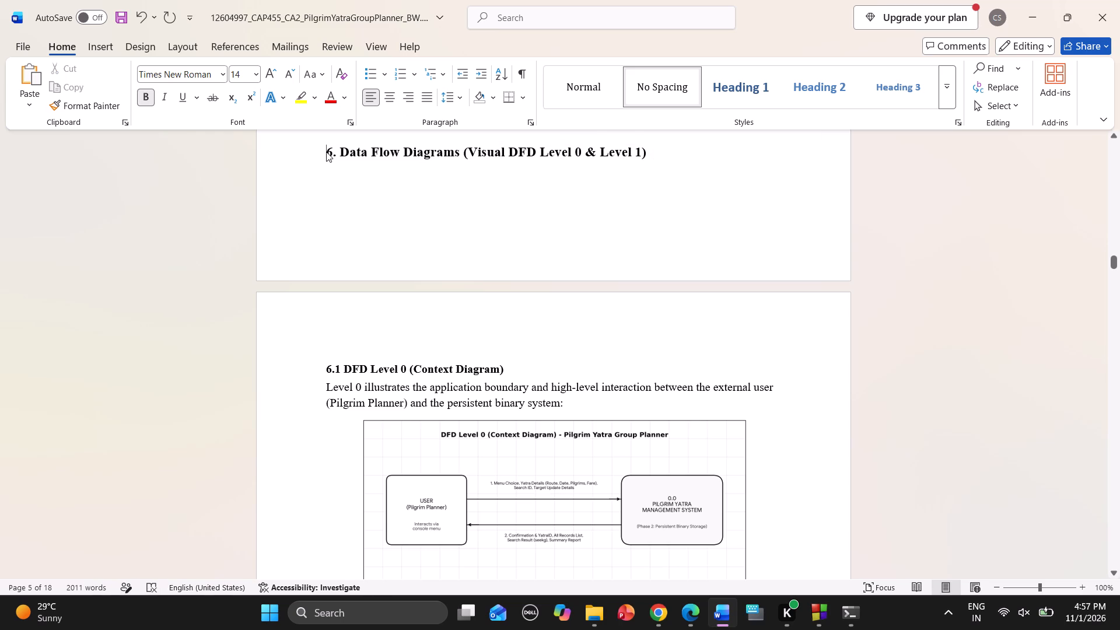
key("Return")
key("Return")
key("Return")
key("Return")
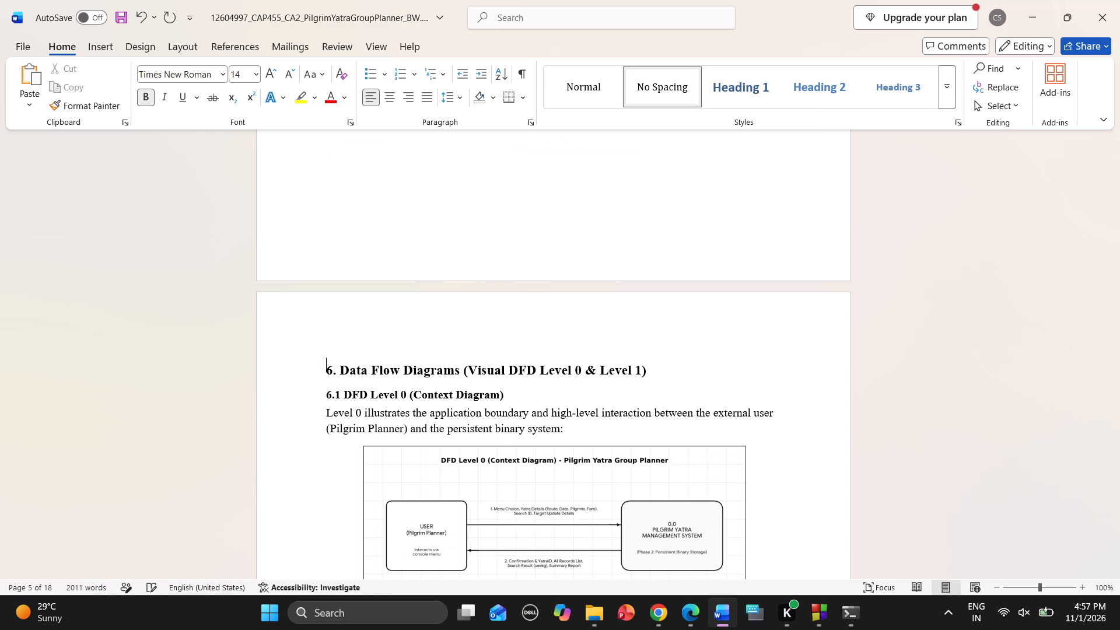
Reduce the height of the DFD Level 0 context diagram slightly in section 6.1, keeping its width.
scroll(326, 152, "down", 4)
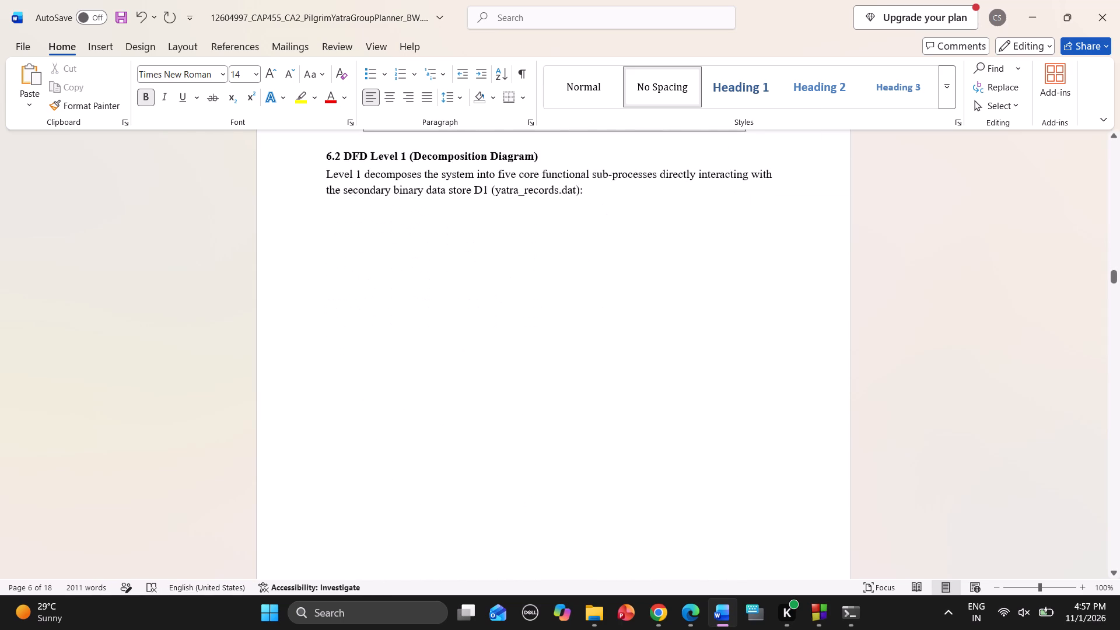
scroll(326, 152, "down", 3)
scroll(326, 152, "up", 1)
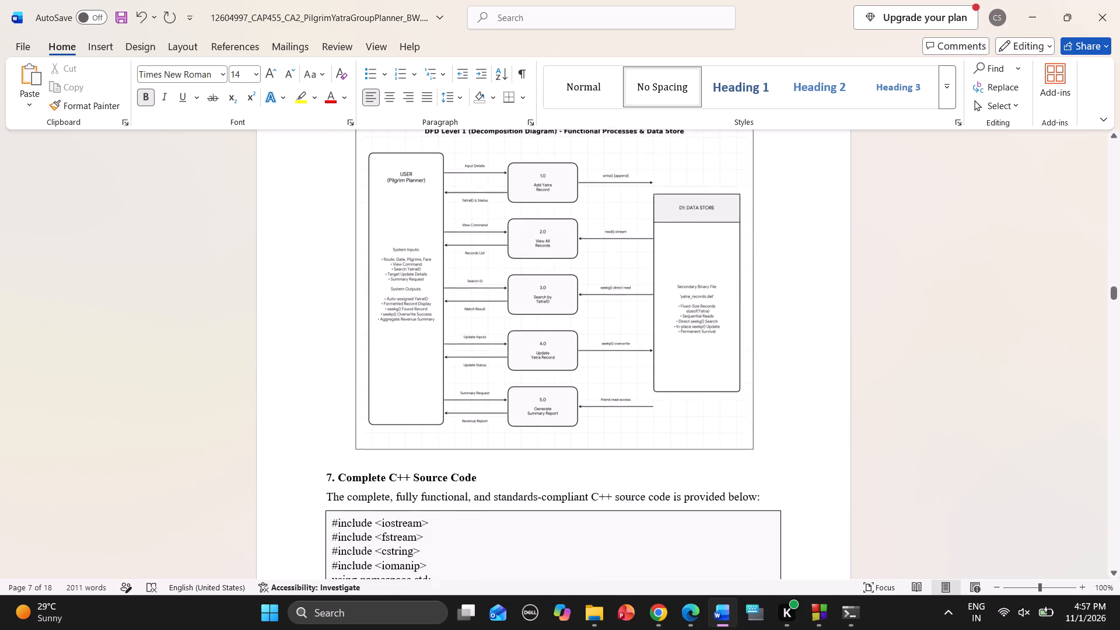
scroll(326, 152, "up", 1)
scroll(361, 222, "up", 3)
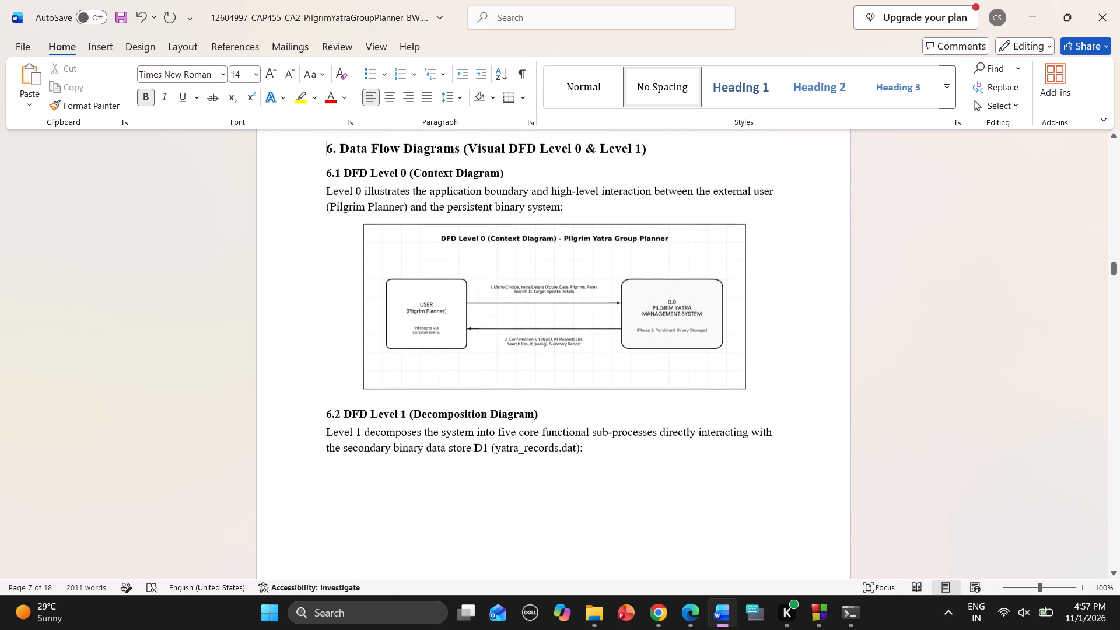
left_click(523, 309)
left_click_drag(553, 395, 554, 367)
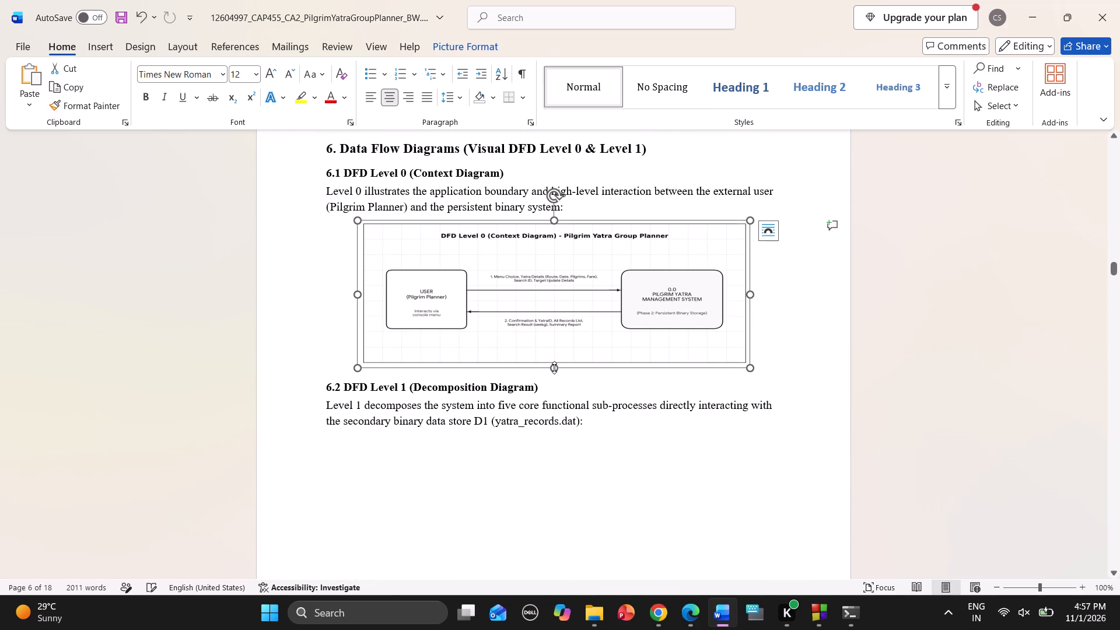
Reduce the height of the DFD Level 1 decomposition diagram so it fits directly below the section 6.2 text.
scroll(554, 367, "down", 4)
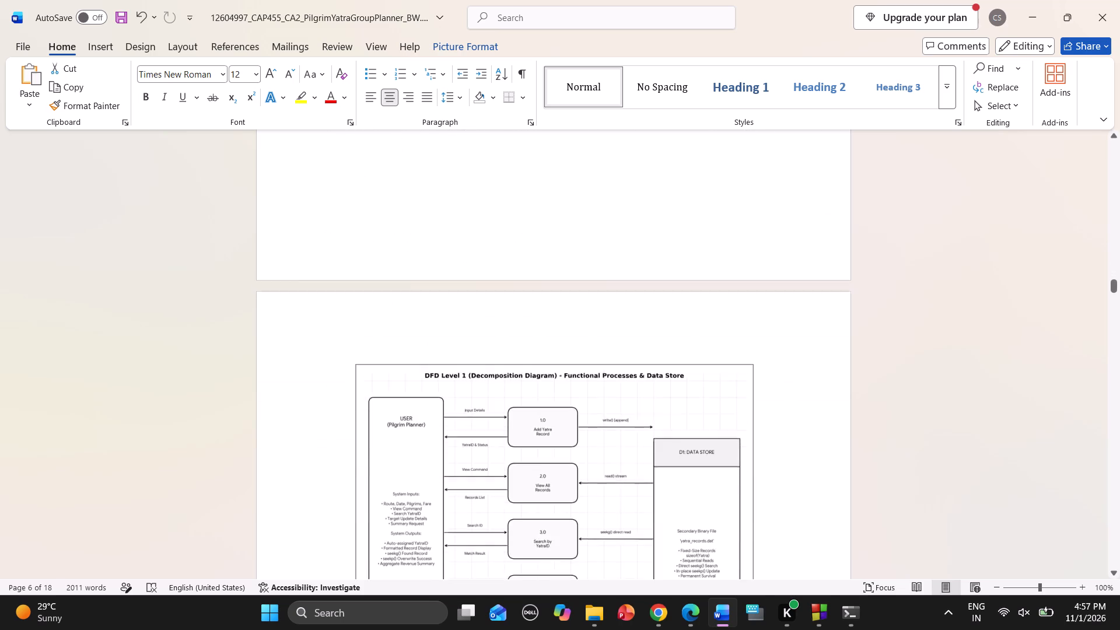
scroll(554, 367, "down", 2)
scroll(554, 367, "up", 3)
left_click(554, 367)
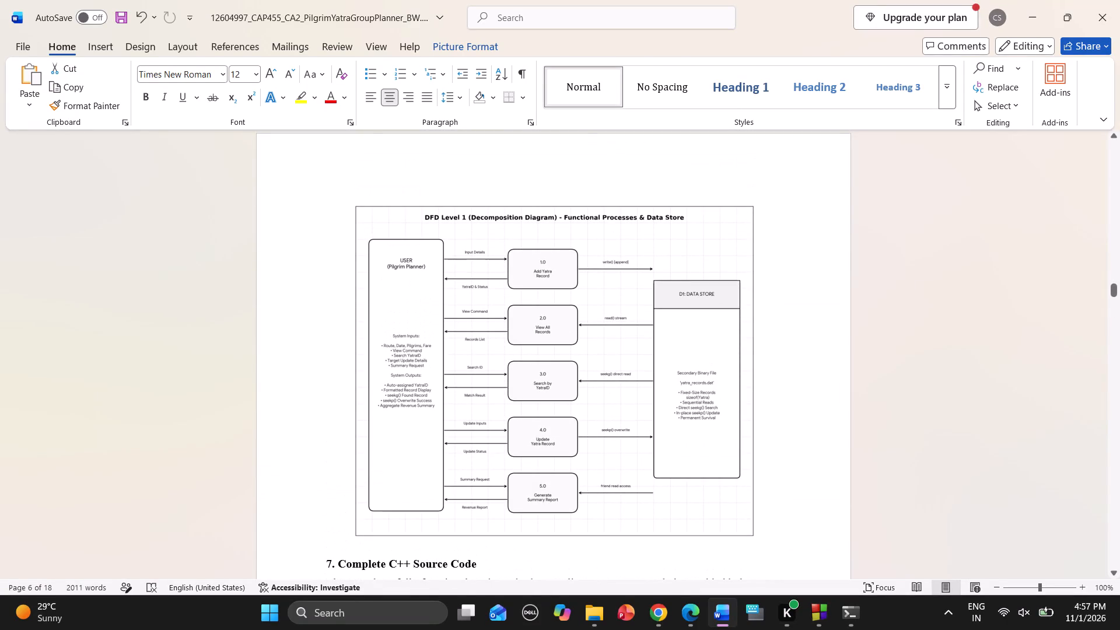
left_click_drag(553, 540, 553, 529)
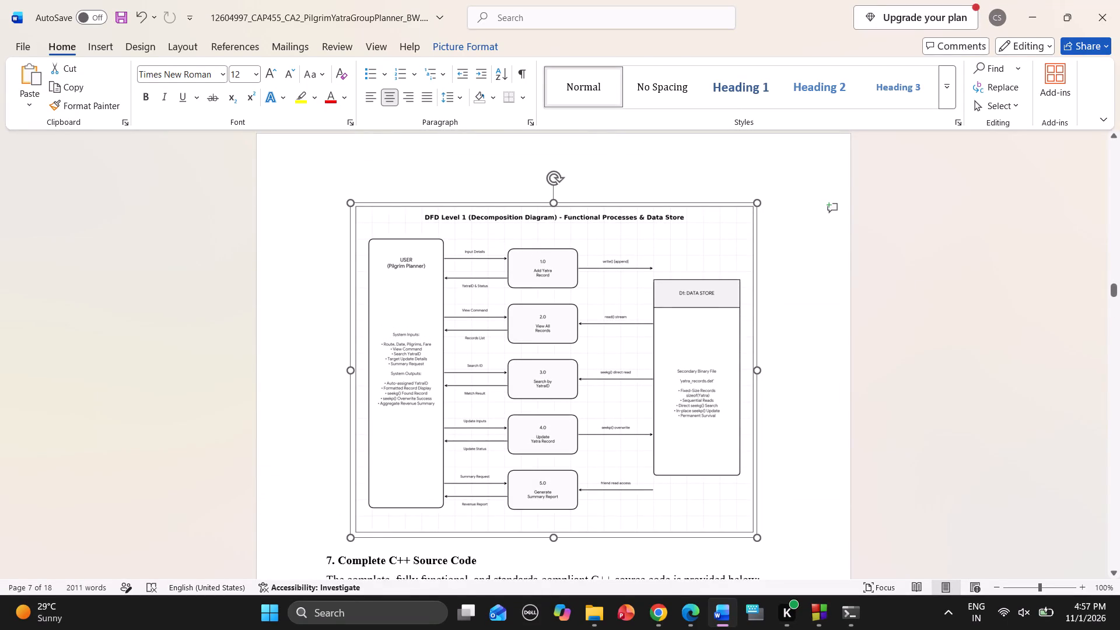
left_click_drag(553, 529, 552, 523)
scroll(552, 523, "up", 1)
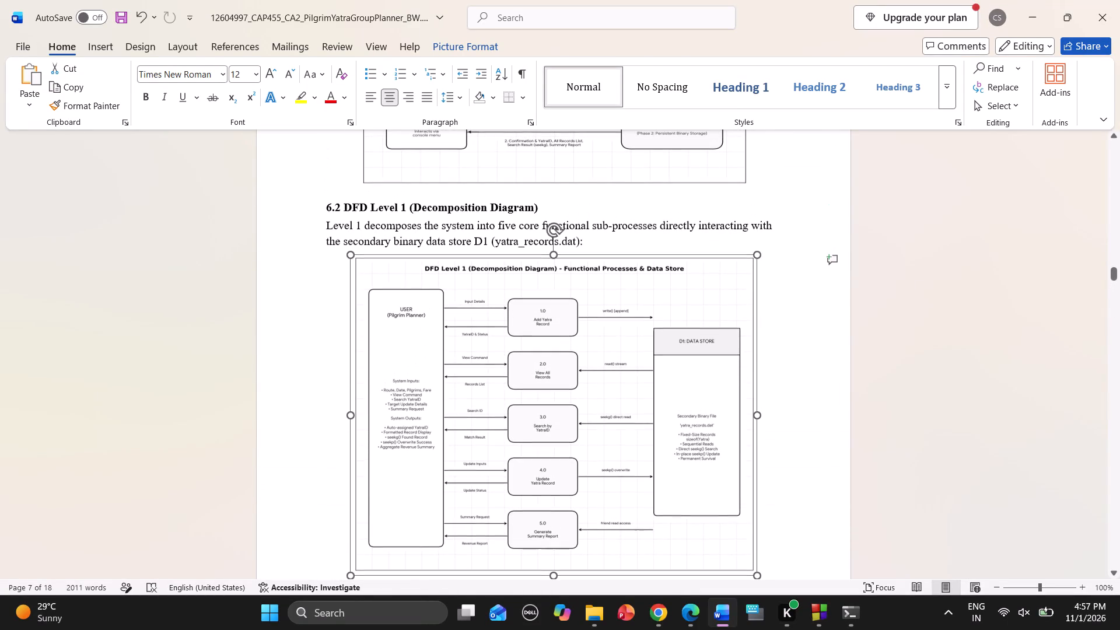
left_click(607, 246)
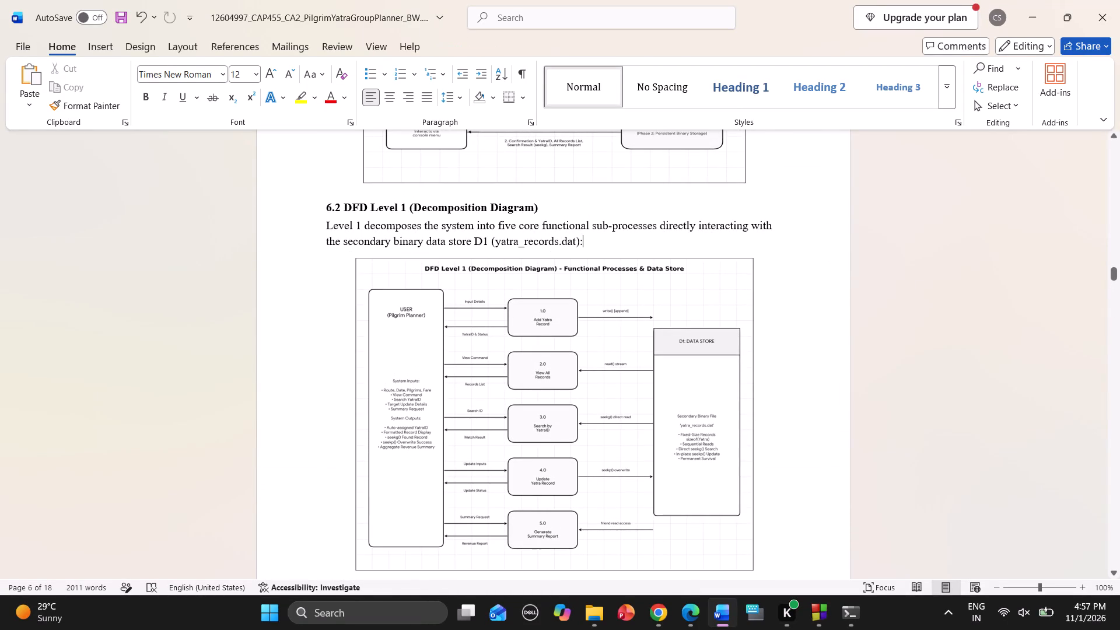
Increase the font size of the "7. Complete C++ Source Code" heading to 14 pt.
scroll(649, 333, "down", 2)
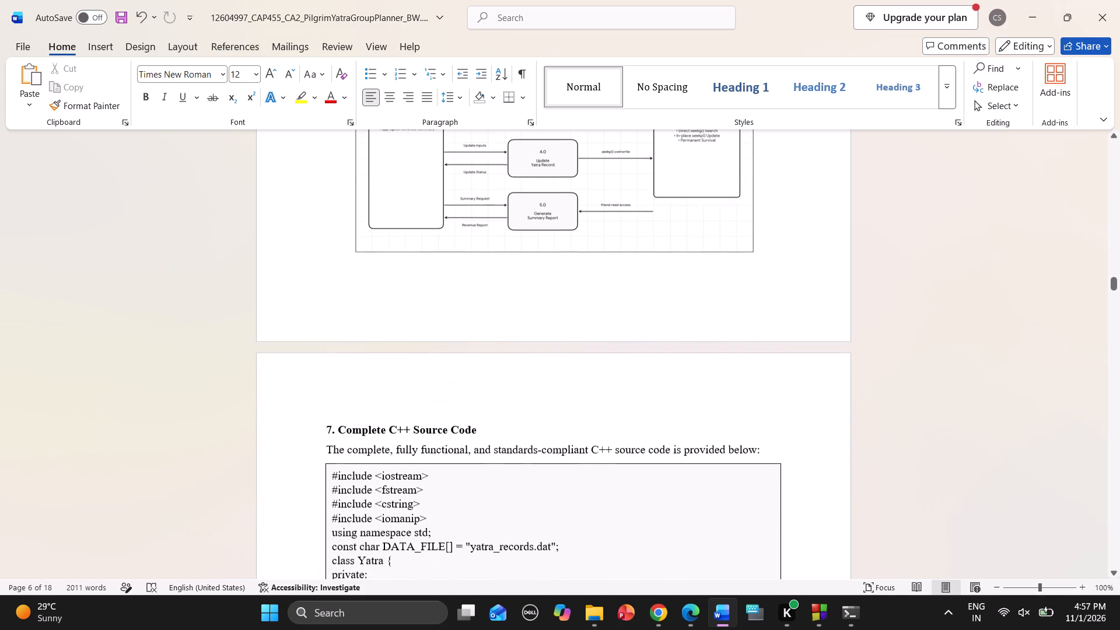
scroll(470, 401, "down", 1)
left_click_drag(488, 373, 335, 362)
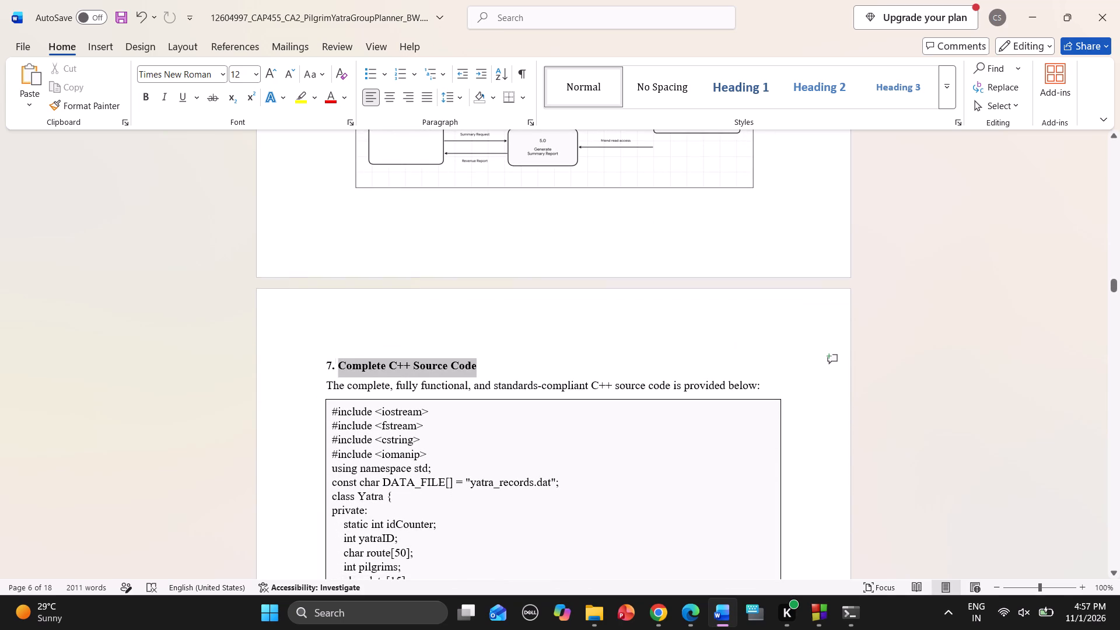
left_click_drag(335, 362, 322, 359)
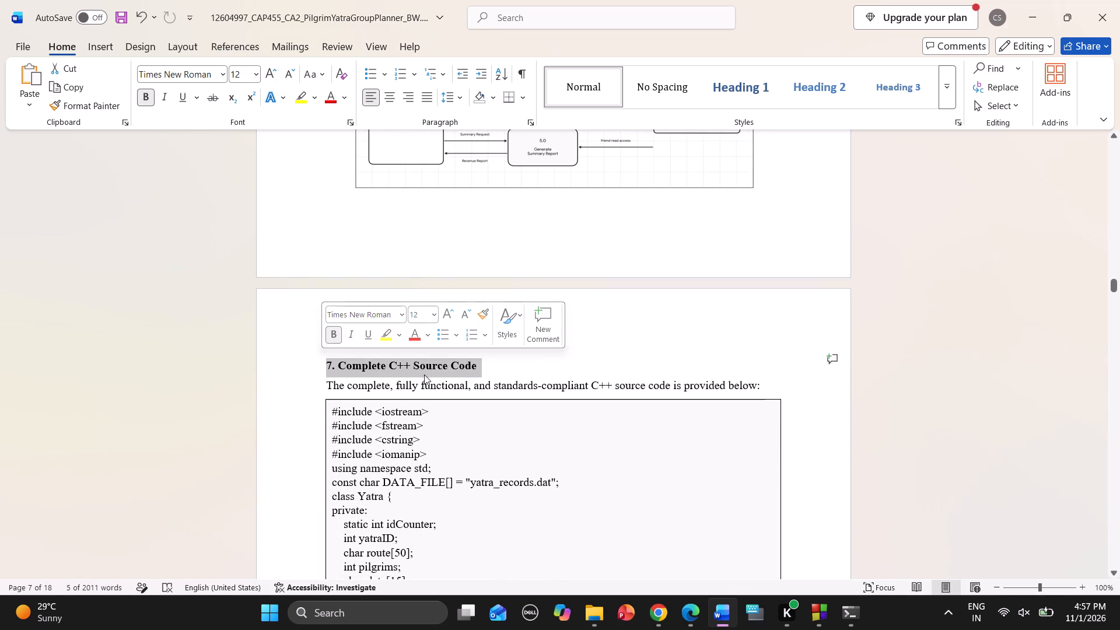
left_click(451, 308)
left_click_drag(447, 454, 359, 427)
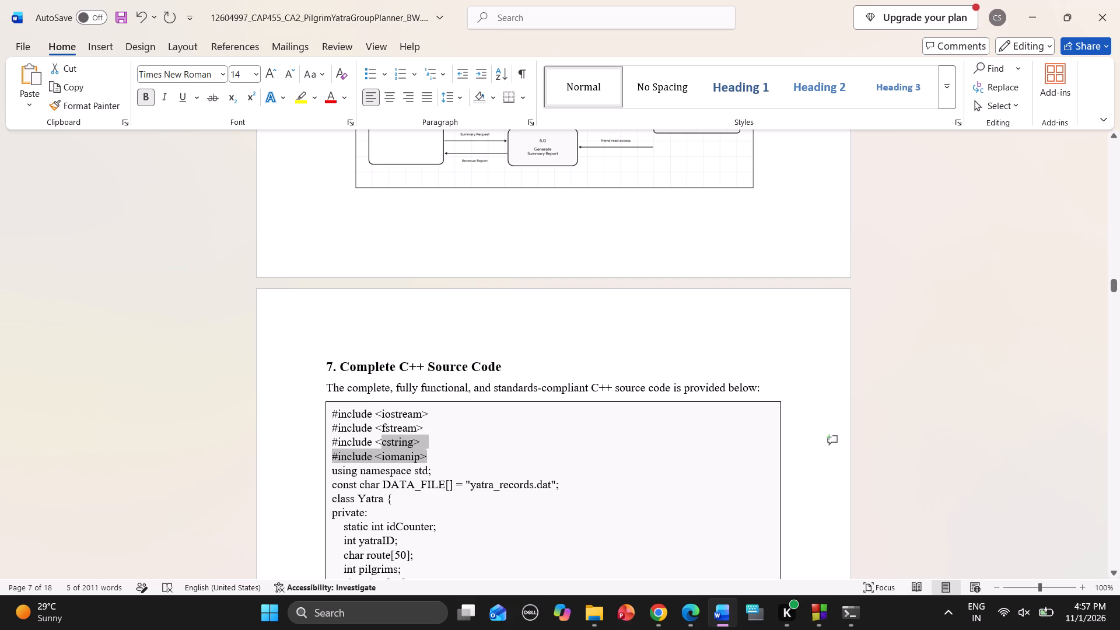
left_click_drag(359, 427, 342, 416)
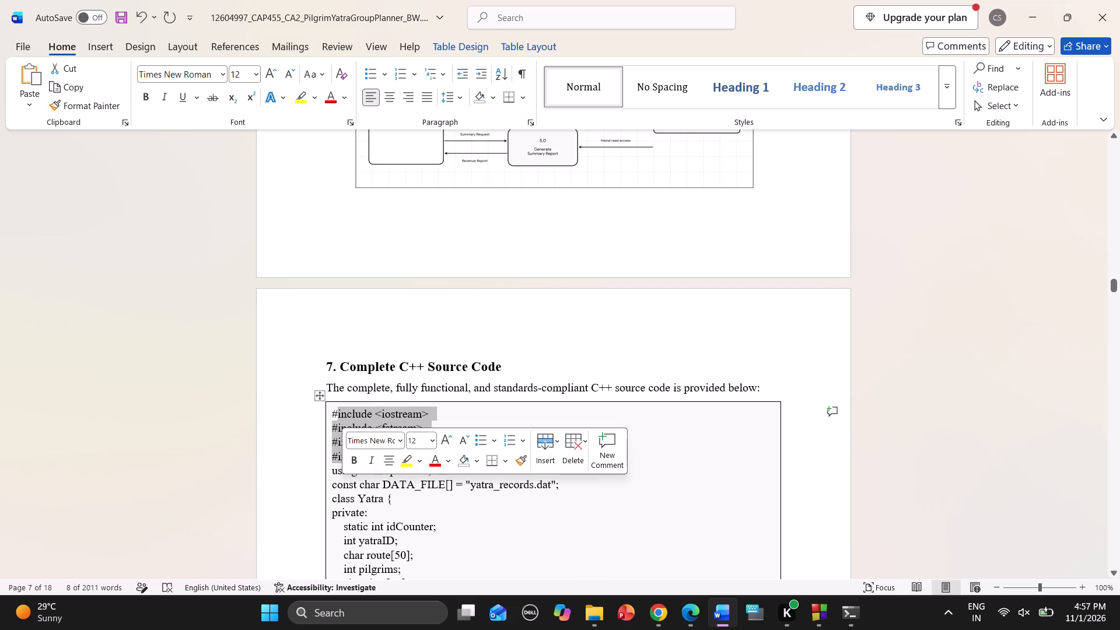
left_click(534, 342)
Review the page layout of the C++ source code listing in section 7 through to the start of section 8.
scroll(534, 342, "down", 1)
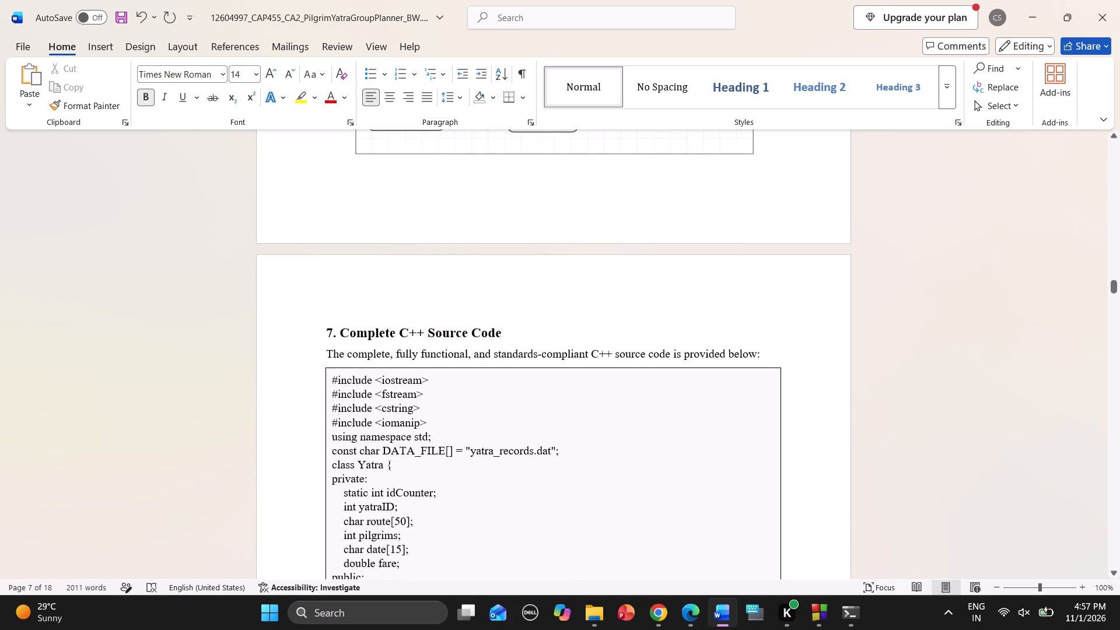
scroll(451, 316, "down", 6)
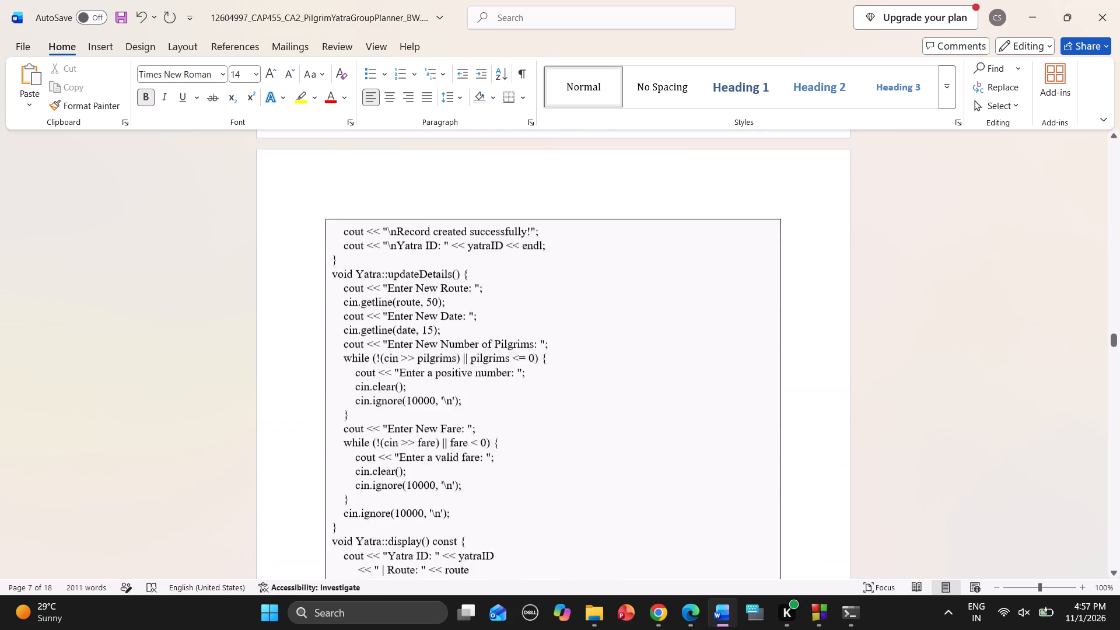
scroll(451, 316, "down", 4)
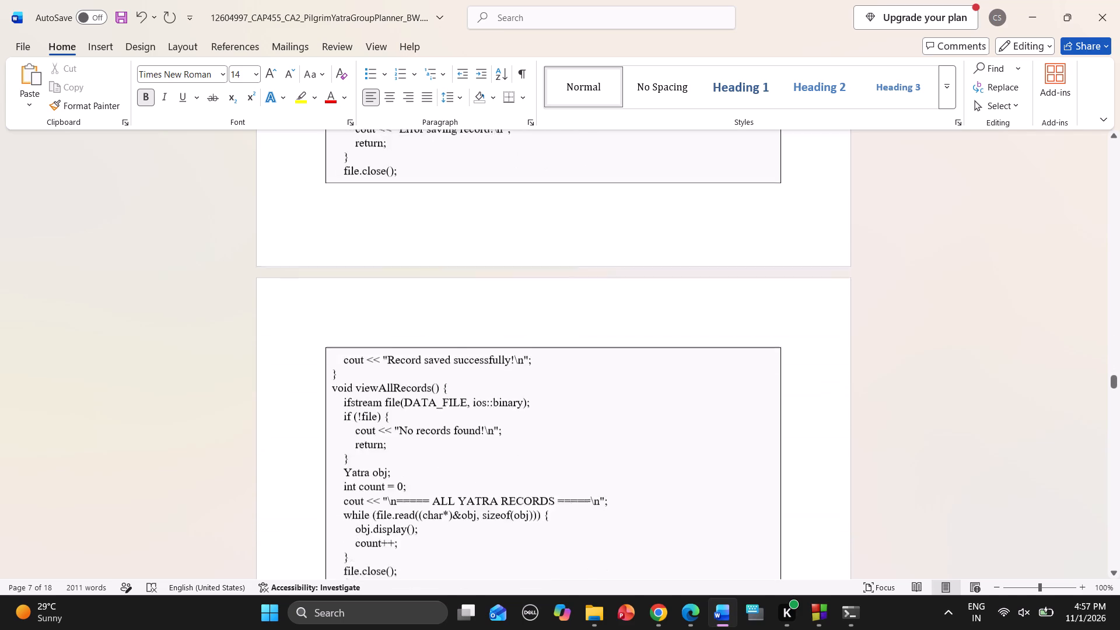
scroll(451, 316, "down", 3)
left_click(451, 316)
scroll(451, 316, "down", 1)
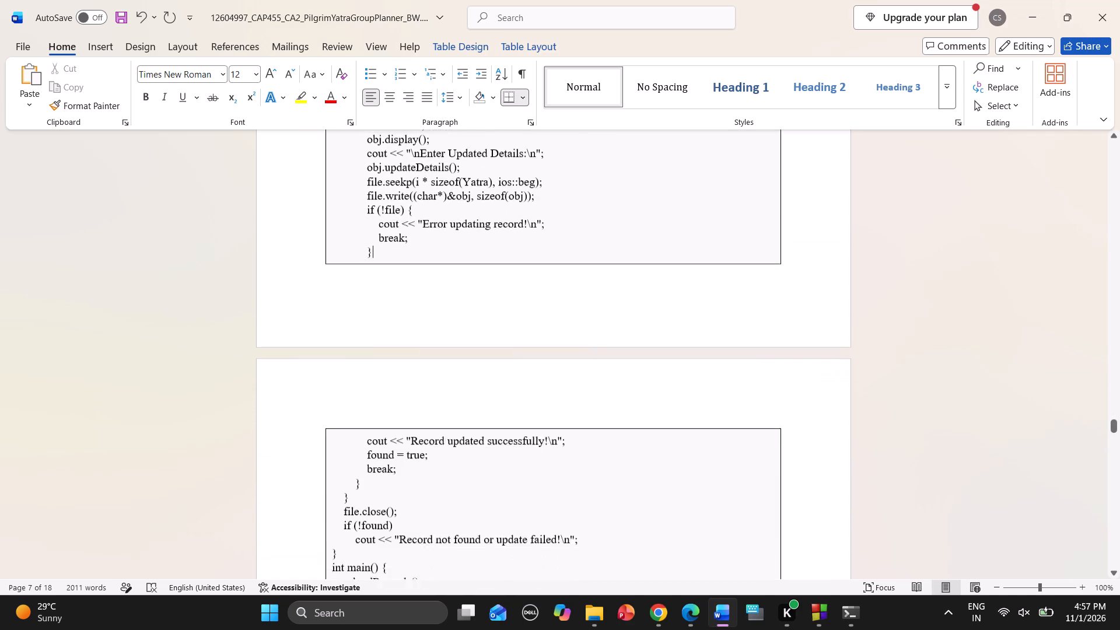
scroll(451, 316, "down", 5)
scroll(451, 316, "up", 1)
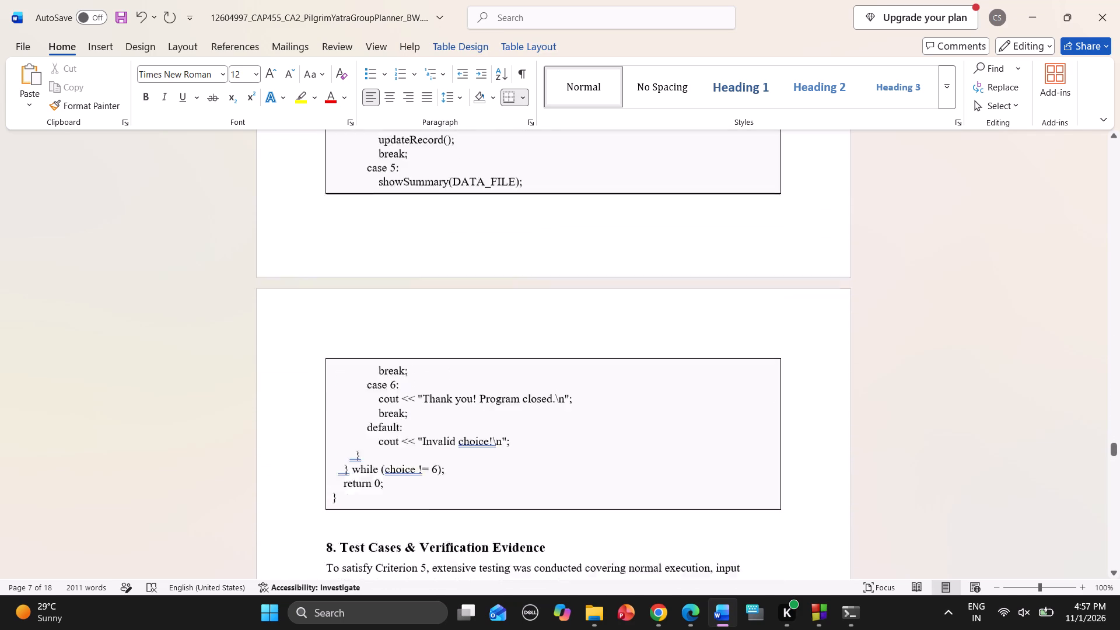
scroll(451, 316, "down", 3)
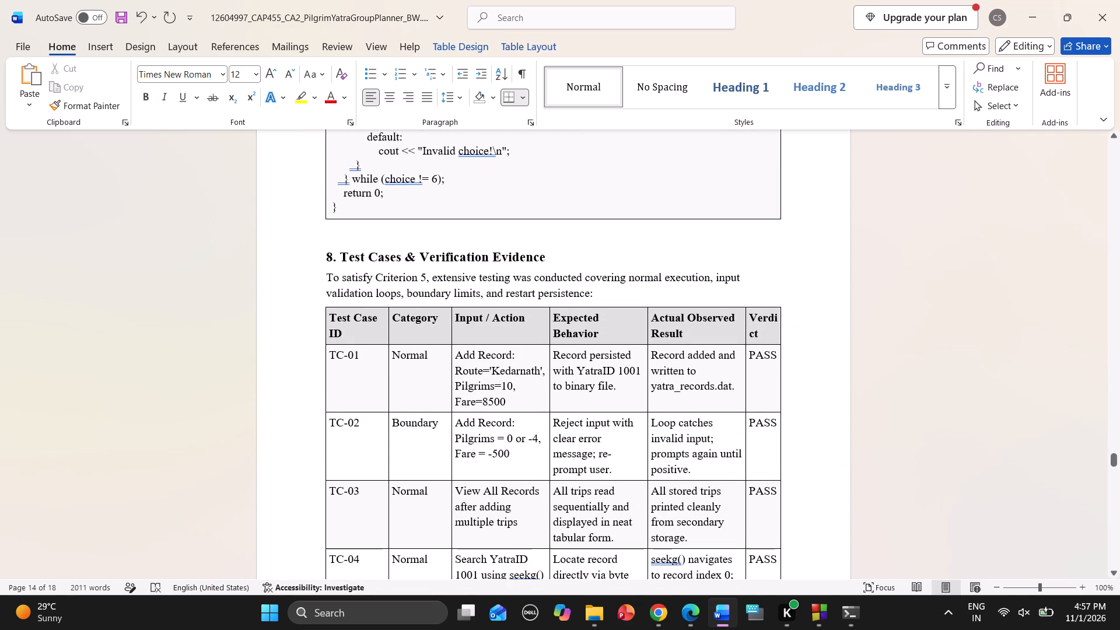
Insert 21 blank lines above the "8. Test Cases & Verification Evidence" heading to move it to the top of a new page.
left_click(317, 235)
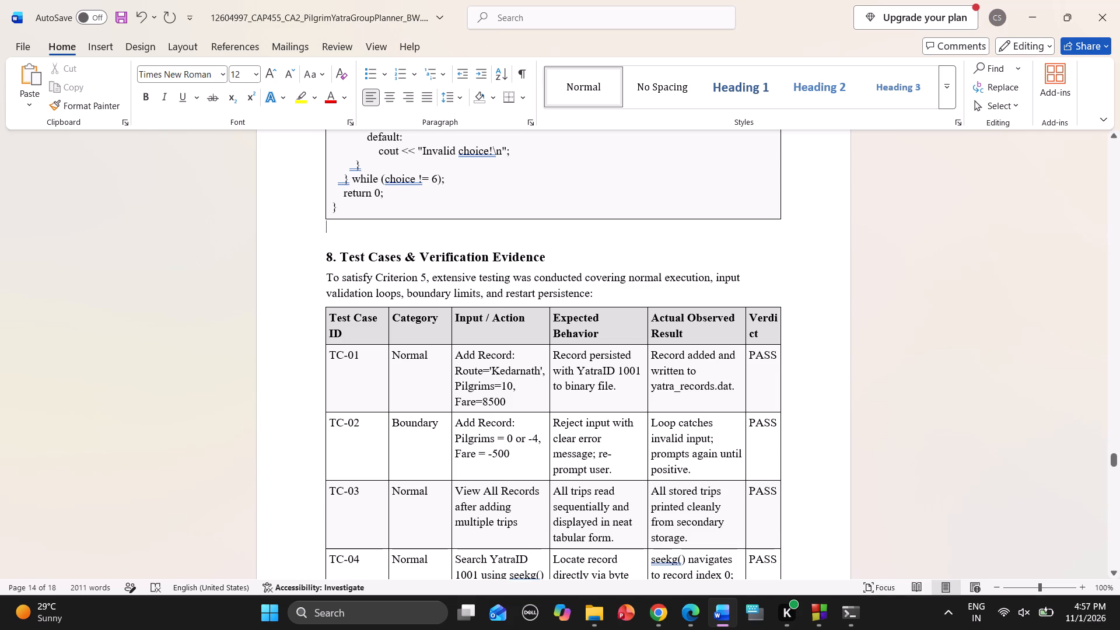
key("Return")
key("Return")
key("Return")
key("Return")
key("Return")
key("Return")
key("Return")
key("Return")
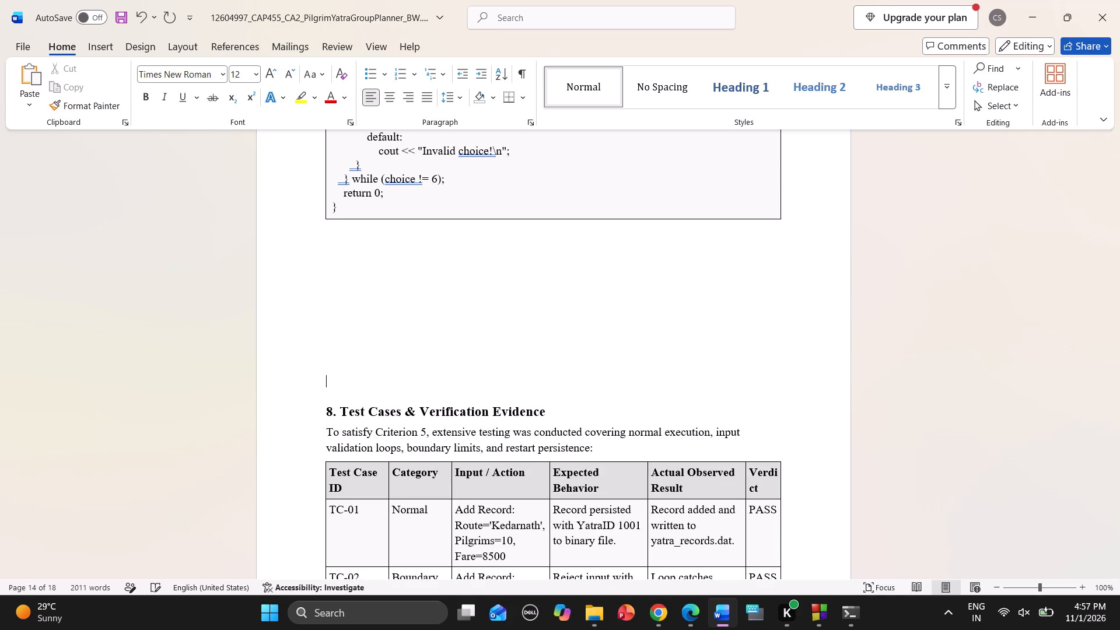
scroll(317, 235, "down", 4)
key("Return")
key("Return")
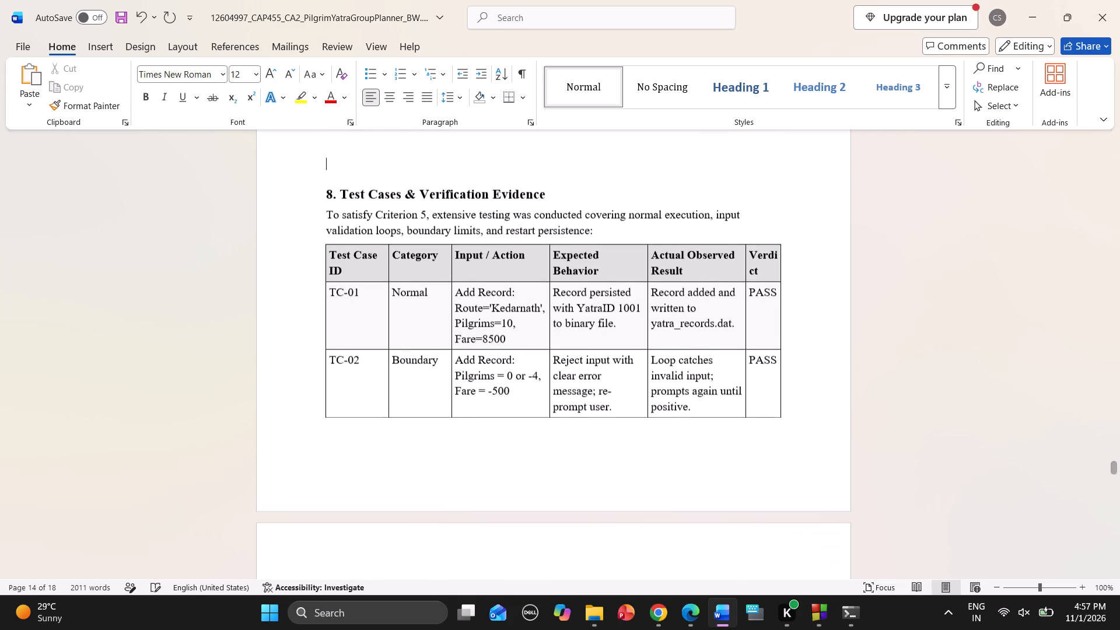
key("Return")
key("Return")
key("Return")
key("Return")
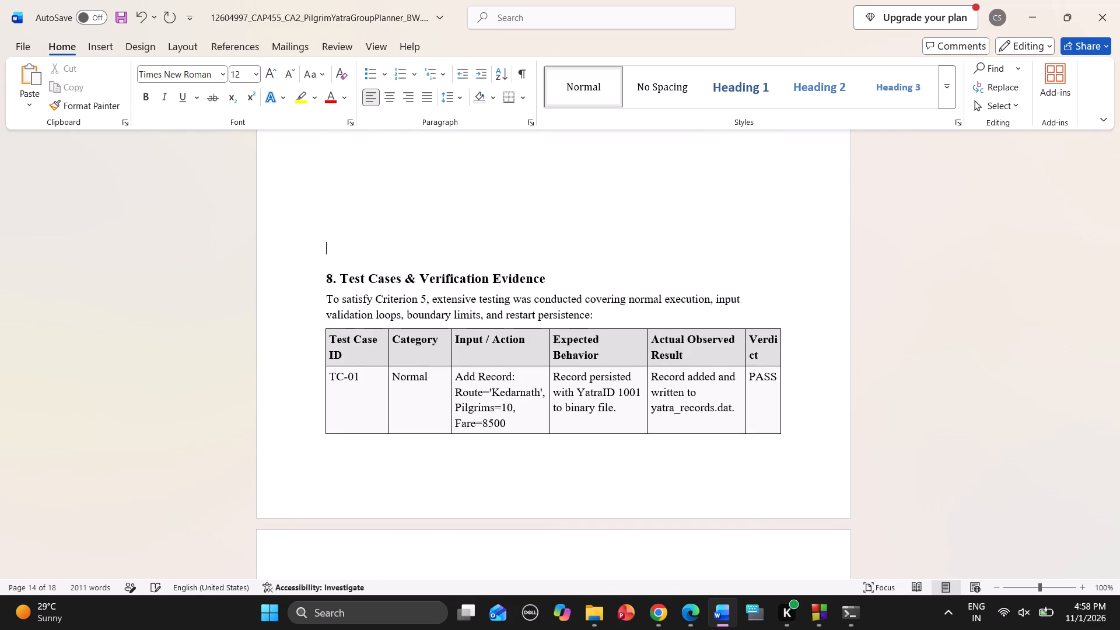
key("Return")
key("Return")
key("Return")
key("Return")
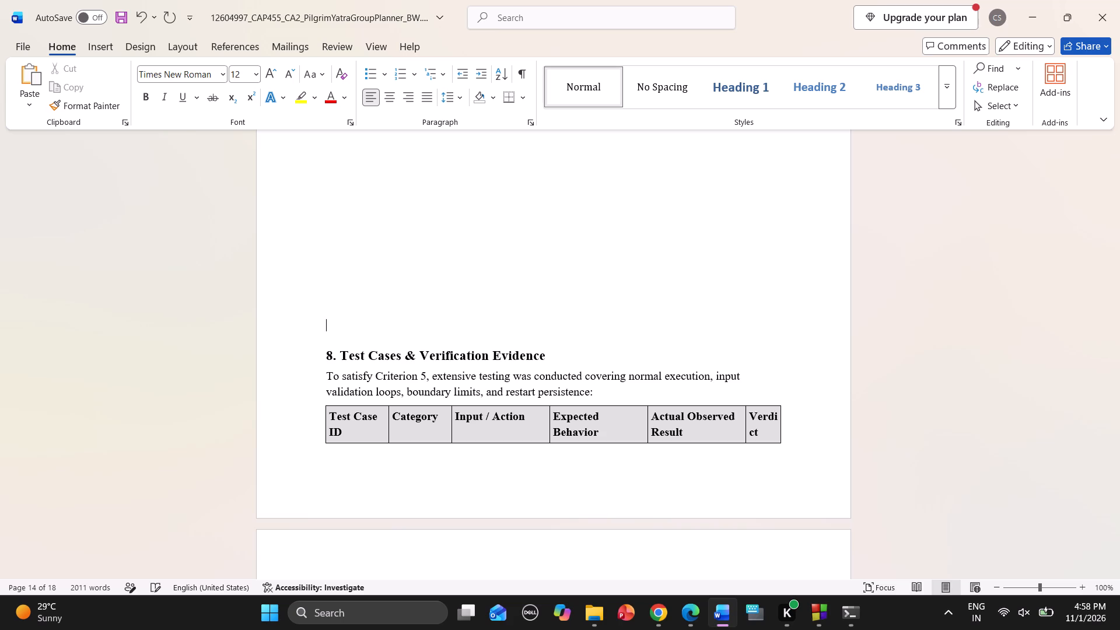
key("Return")
key("Return")
key("Return")
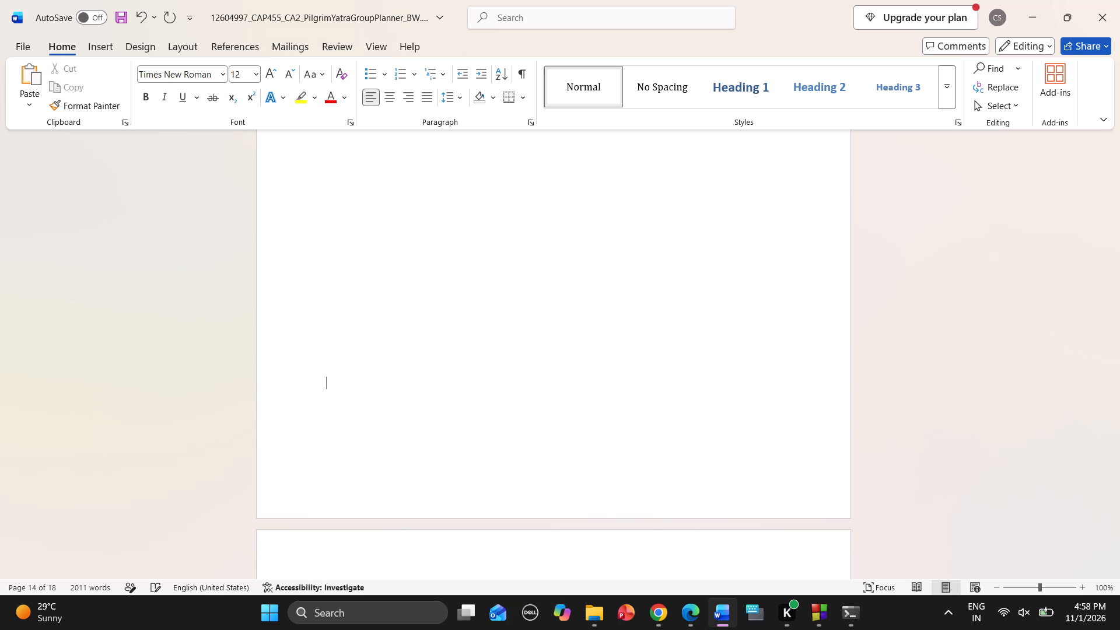
Make the "Menu Bar of The Project" caption under "9. Output" bold.
scroll(317, 235, "down", 5)
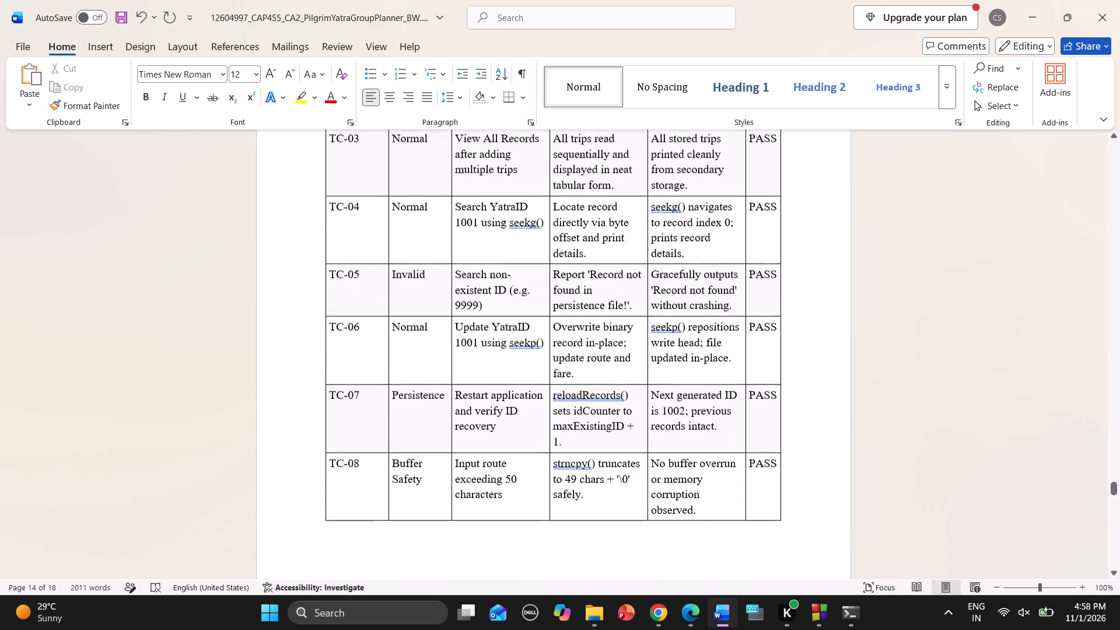
scroll(317, 235, "down", 1)
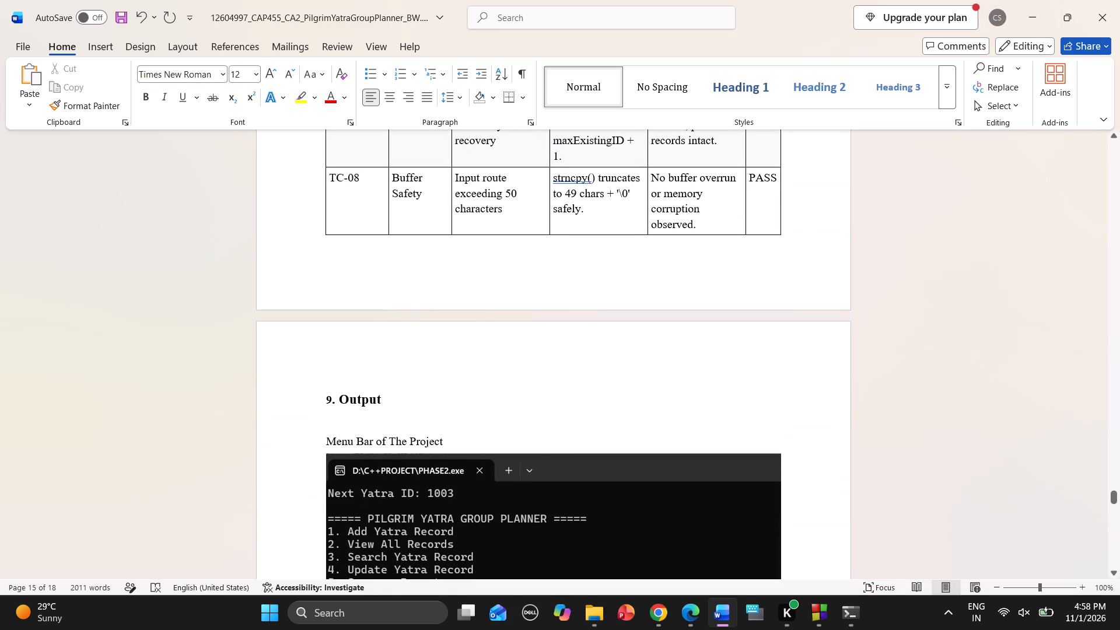
left_click(327, 380)
scroll(327, 380, "down", 1)
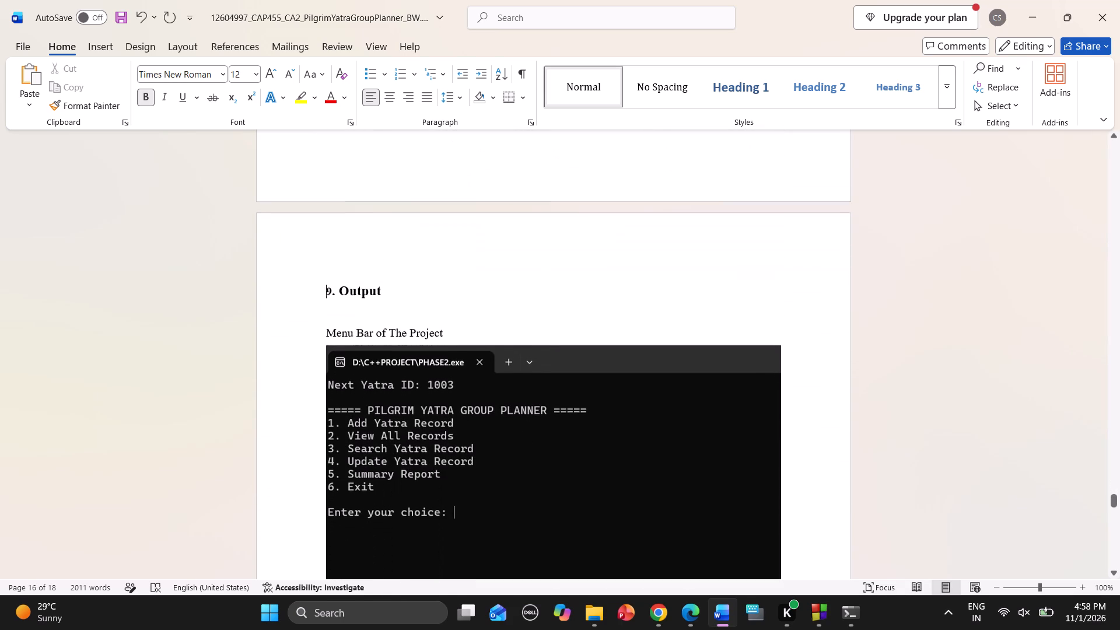
left_click_drag(452, 332, 325, 327)
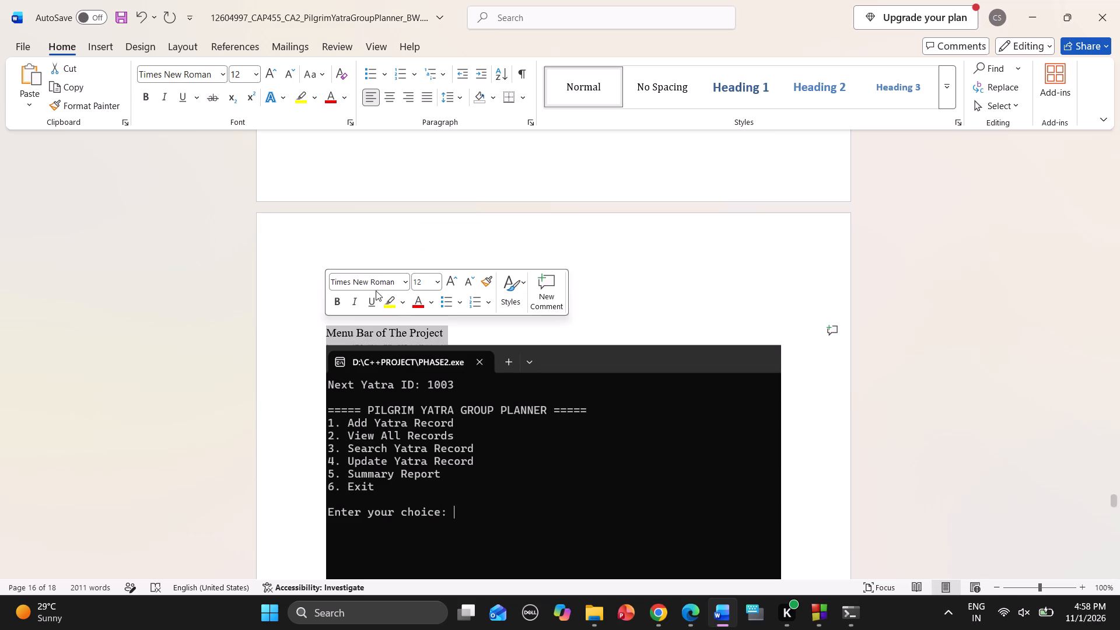
left_click(342, 301)
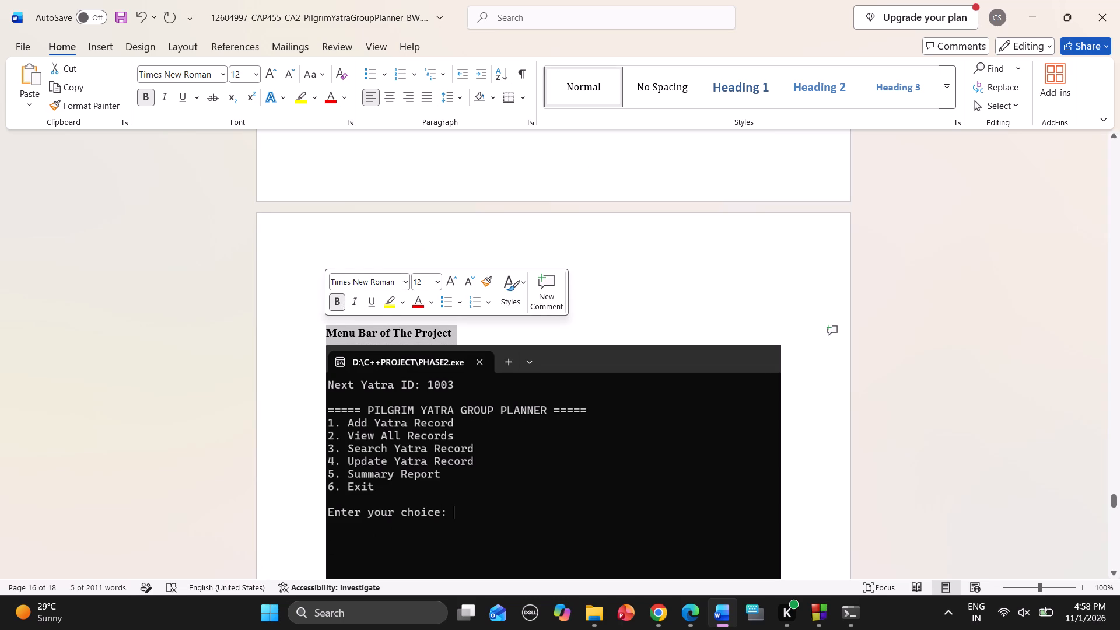
Make the "ADD Records" caption in the Output section bold.
scroll(501, 433, "down", 4)
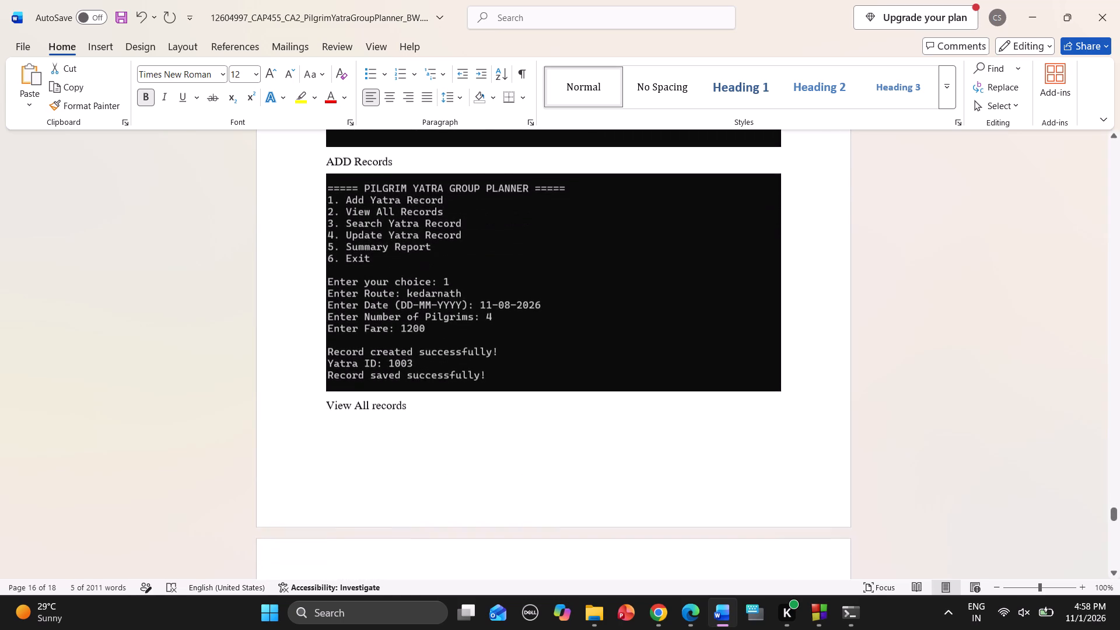
scroll(501, 433, "down", 1)
scroll(501, 433, "up", 2)
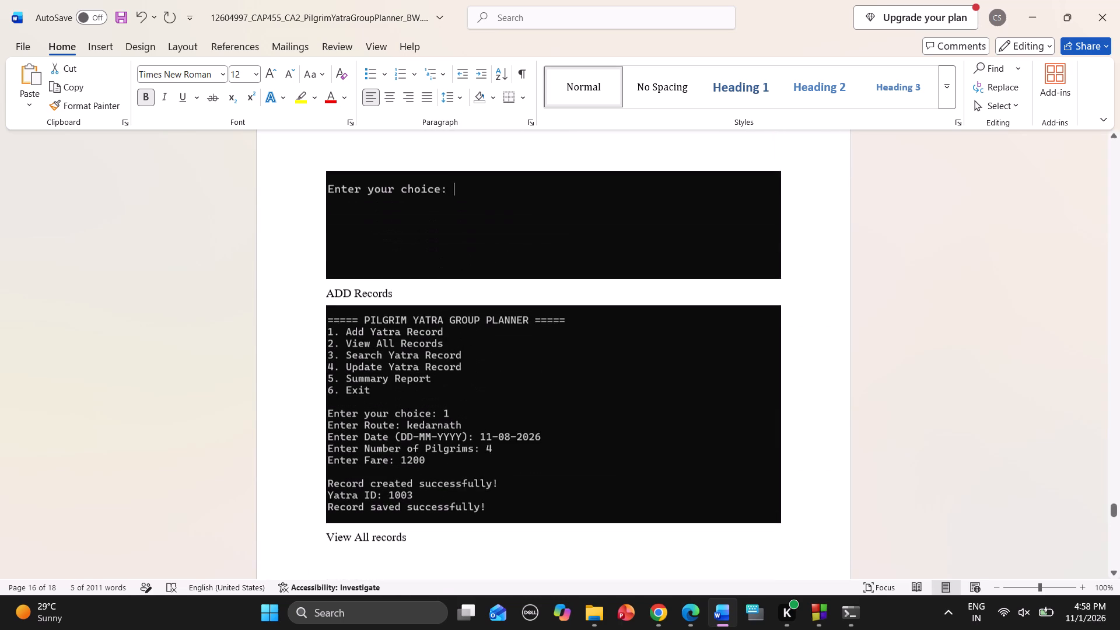
right_click(501, 433)
double_click(407, 302)
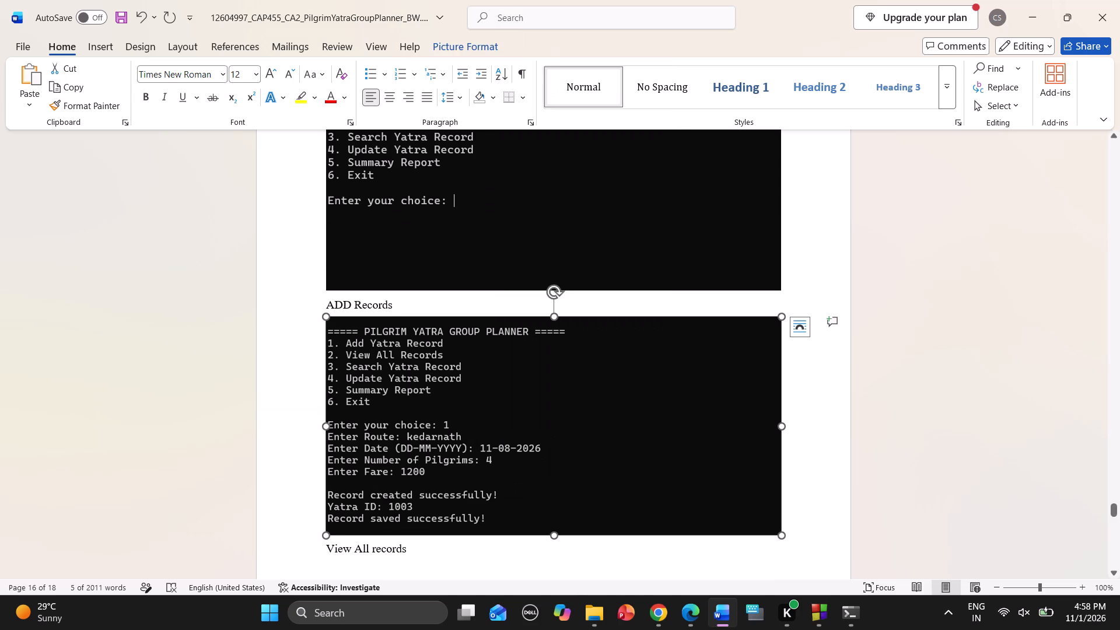
left_click(407, 302)
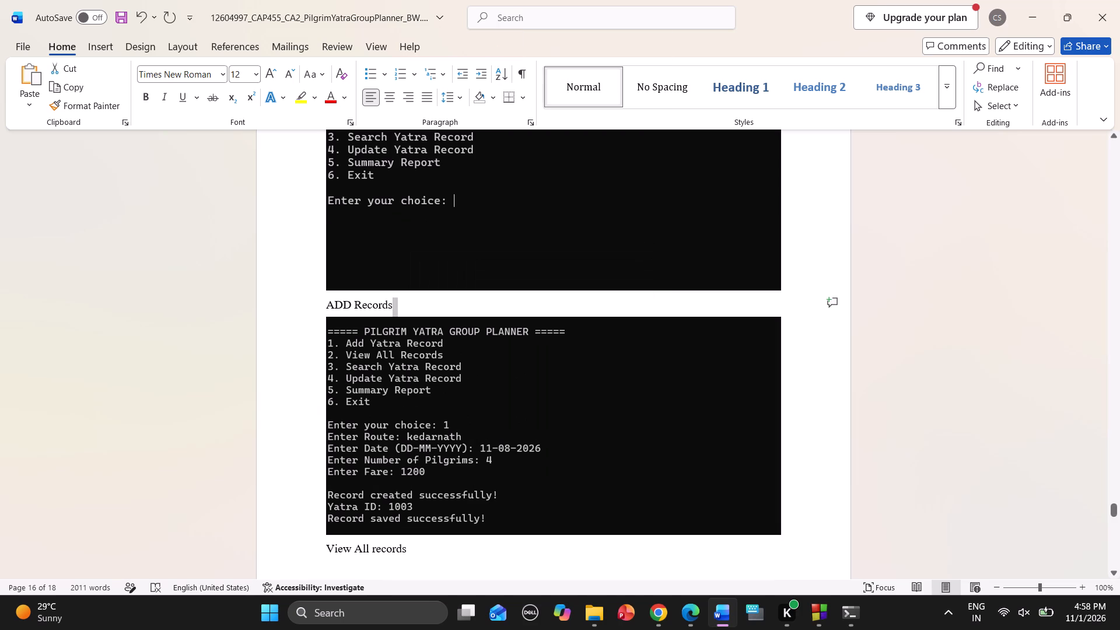
left_click_drag(327, 301, 406, 307)
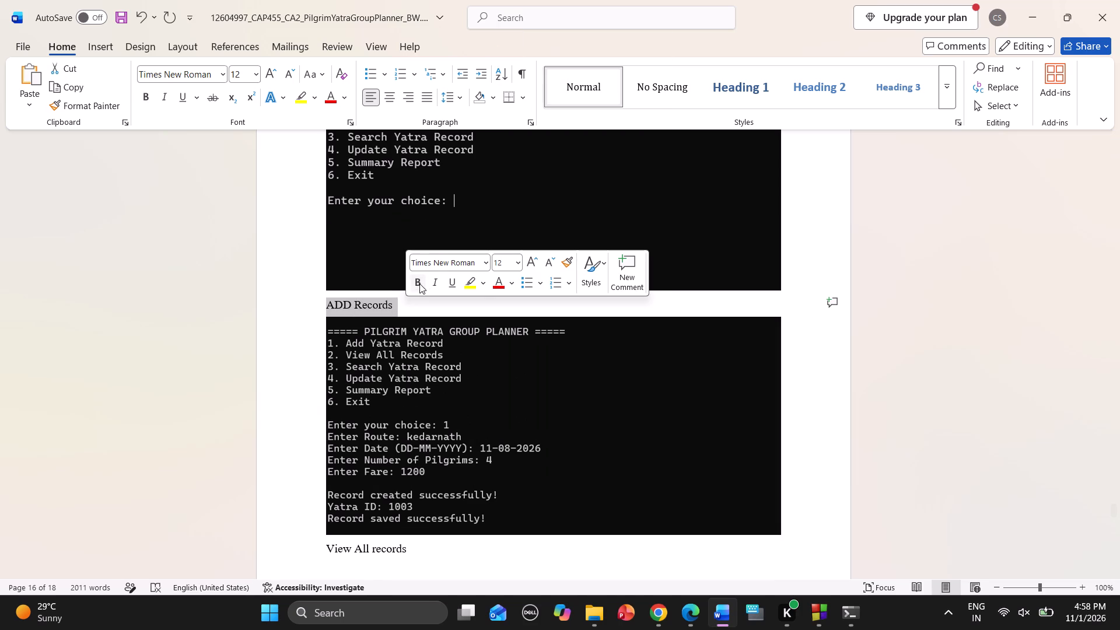
left_click(419, 283)
Make the "View All records" caption bold and insert three blank lines above it to move it onto the next page.
scroll(424, 322, "down", 2)
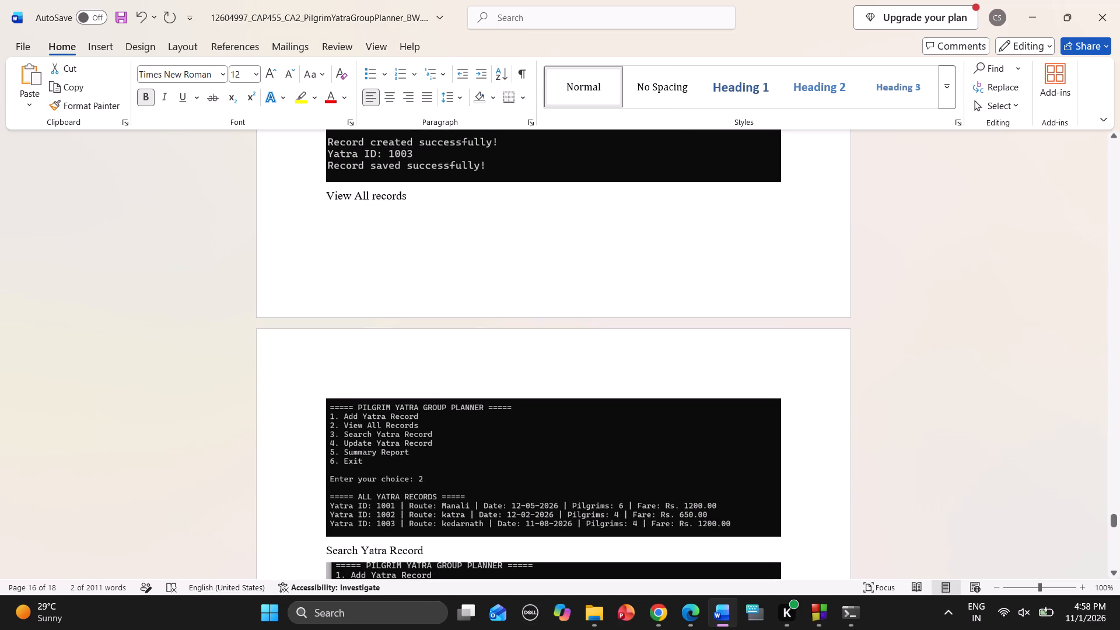
left_click_drag(412, 201, 296, 201)
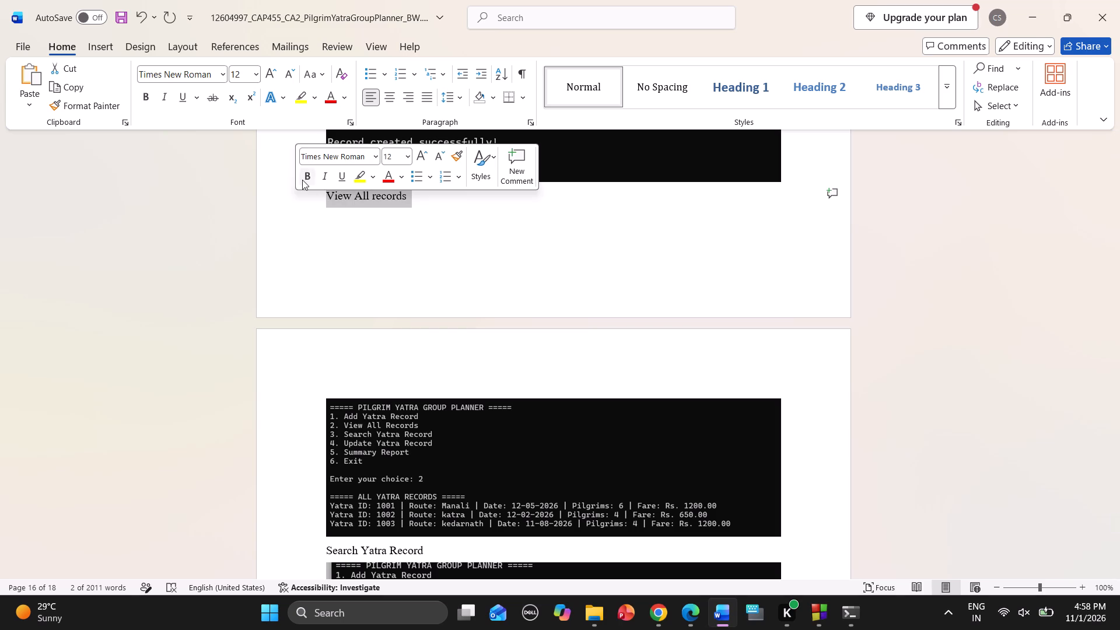
left_click(302, 180)
left_click(327, 202)
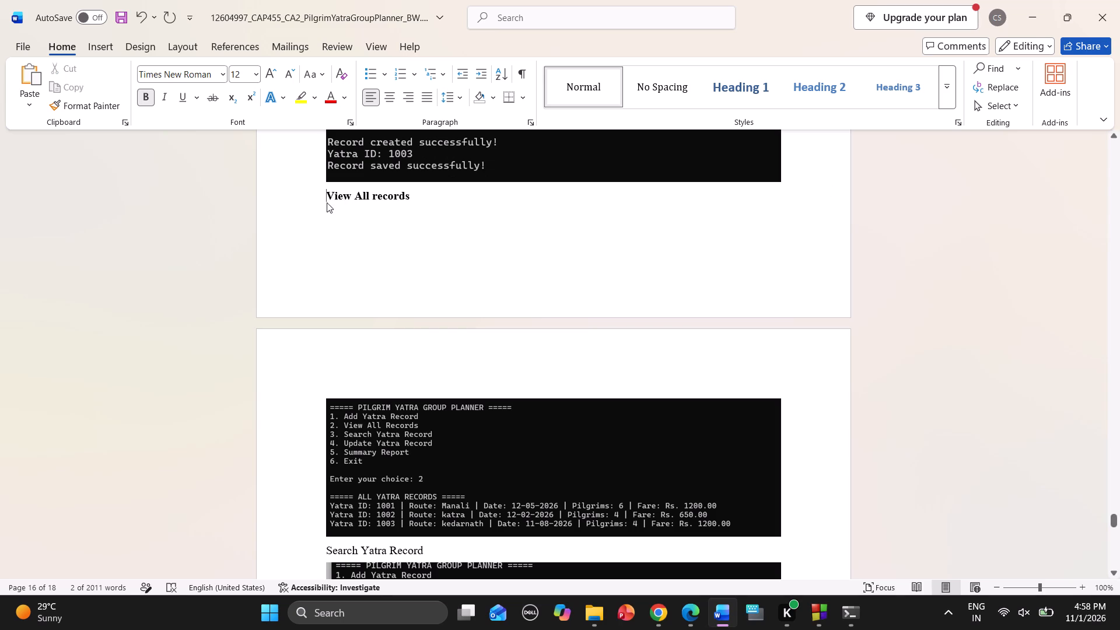
key("Return")
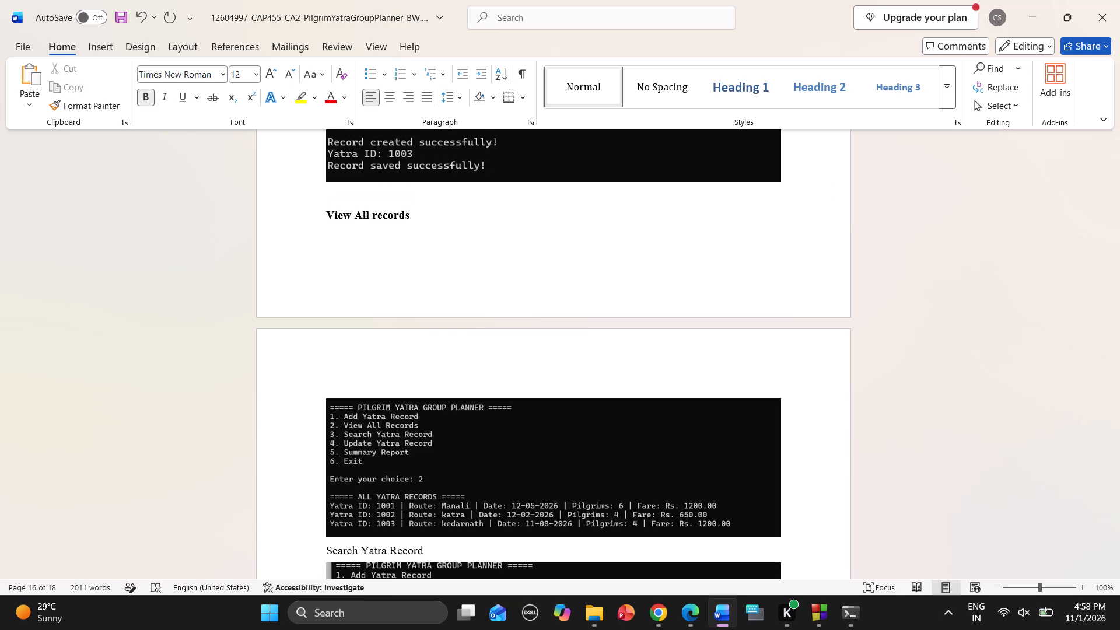
key("Return")
key("Return")
Make the "Search Yatra Record" and "Update yatra Record" captions bold.
scroll(327, 202, "down", 1)
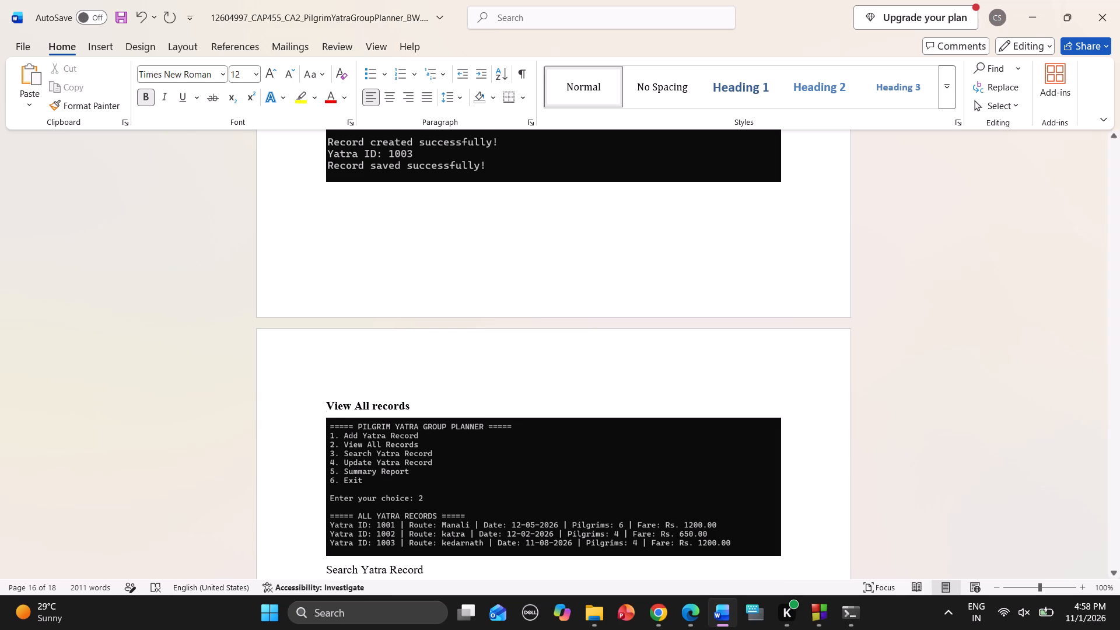
scroll(327, 202, "down", 1)
left_click_drag(432, 347, 368, 347)
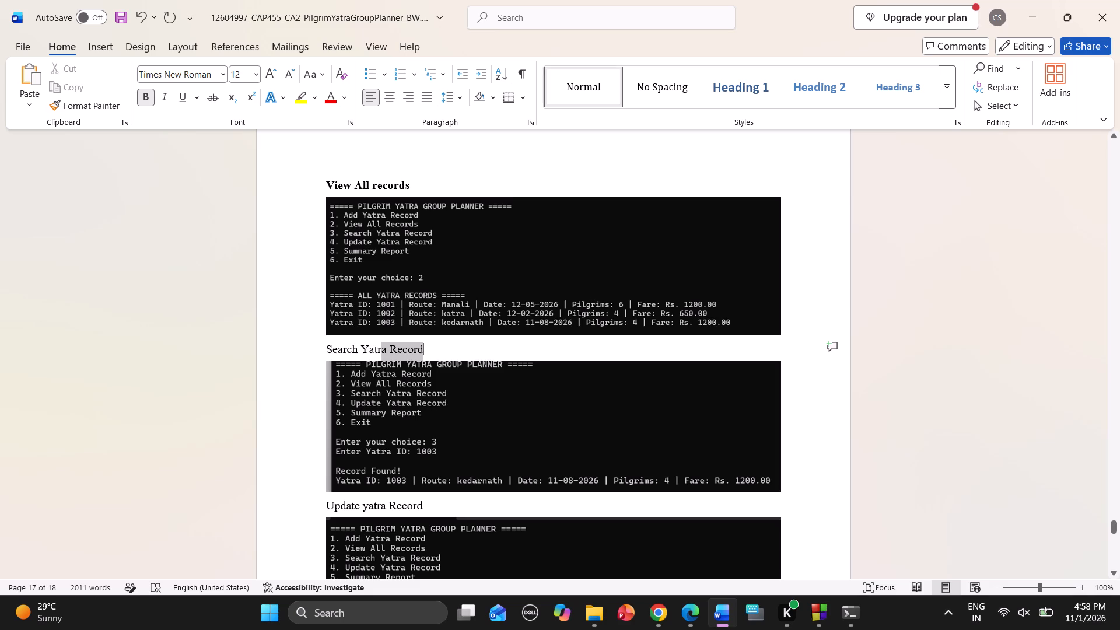
left_click_drag(368, 347, 338, 348)
left_click(346, 330)
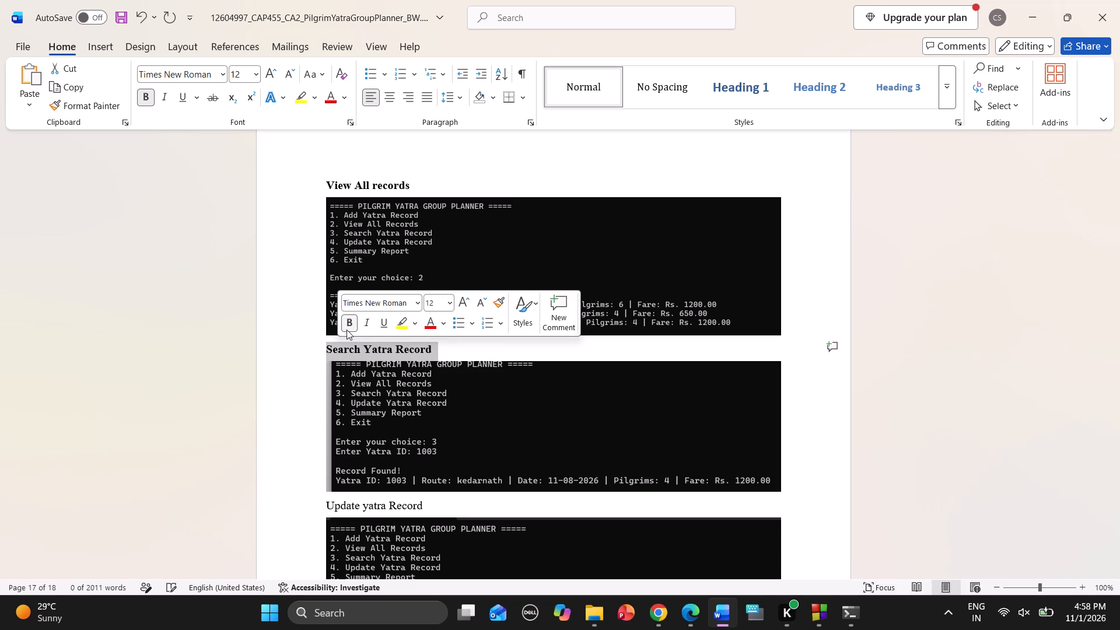
left_click_drag(428, 506, 342, 506)
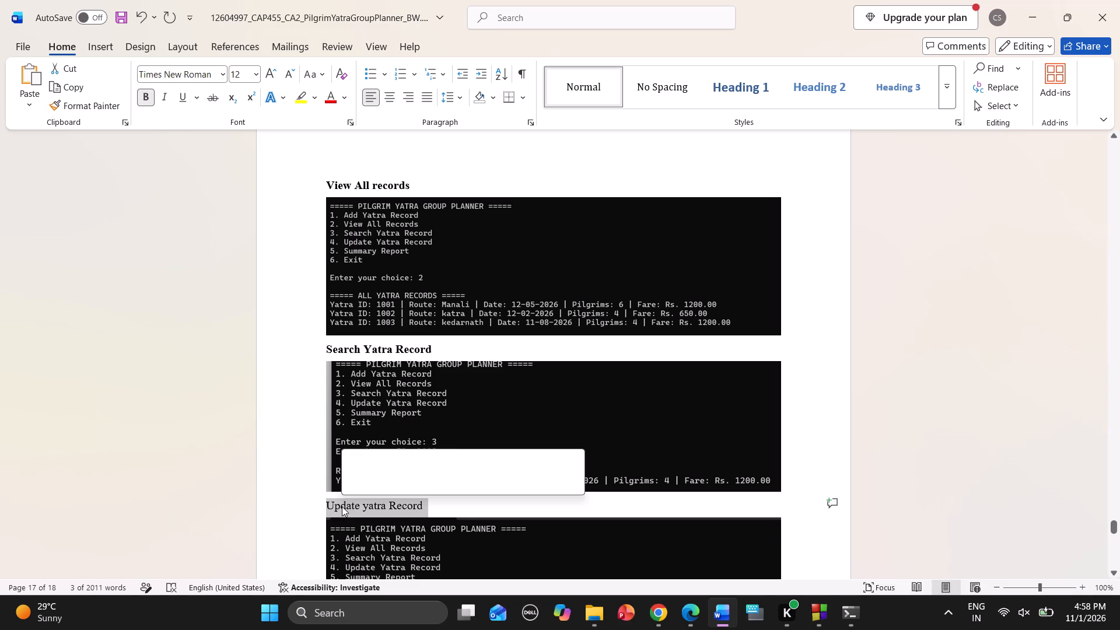
left_click(352, 481)
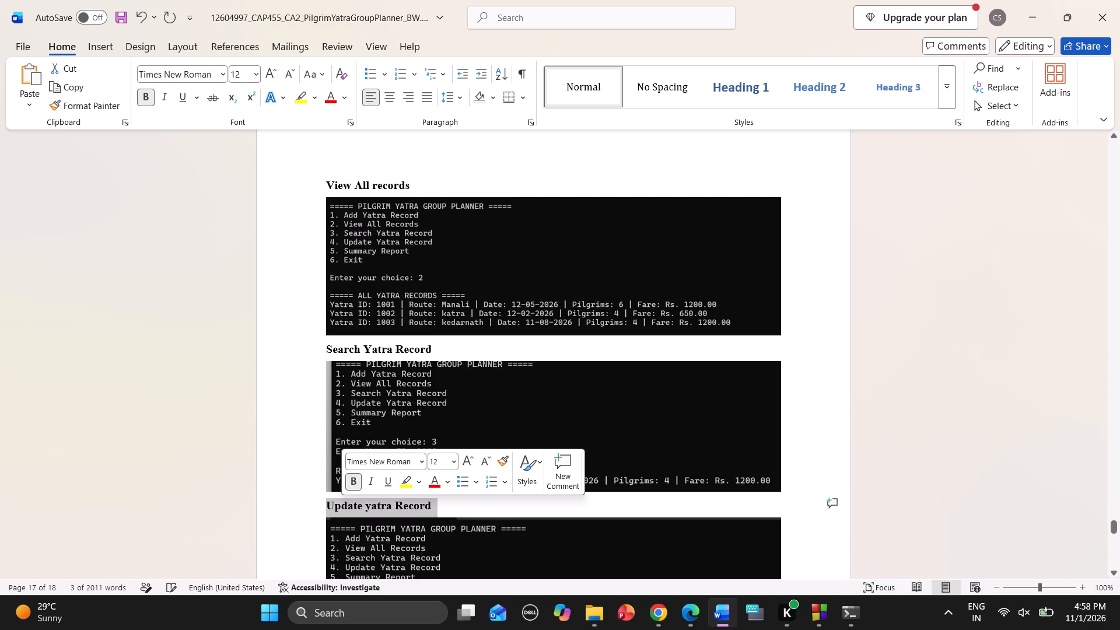
Make the "Summary of all Record" caption bold and insert four blank lines above it to move it onto the next page.
scroll(338, 498, "down", 2)
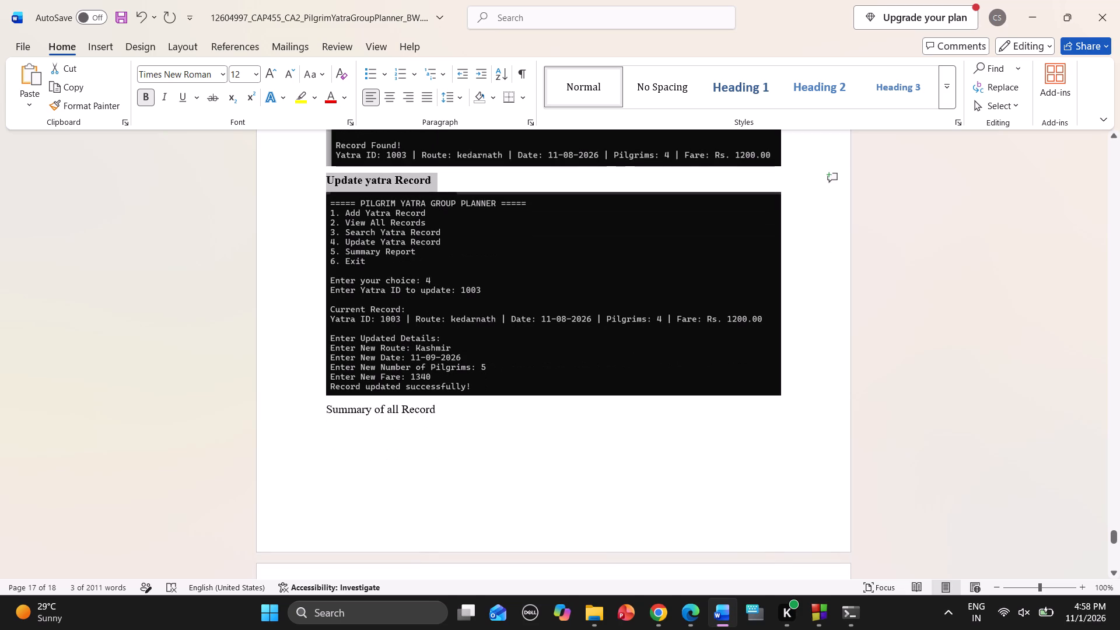
left_click_drag(439, 415, 327, 419)
left_click(335, 397)
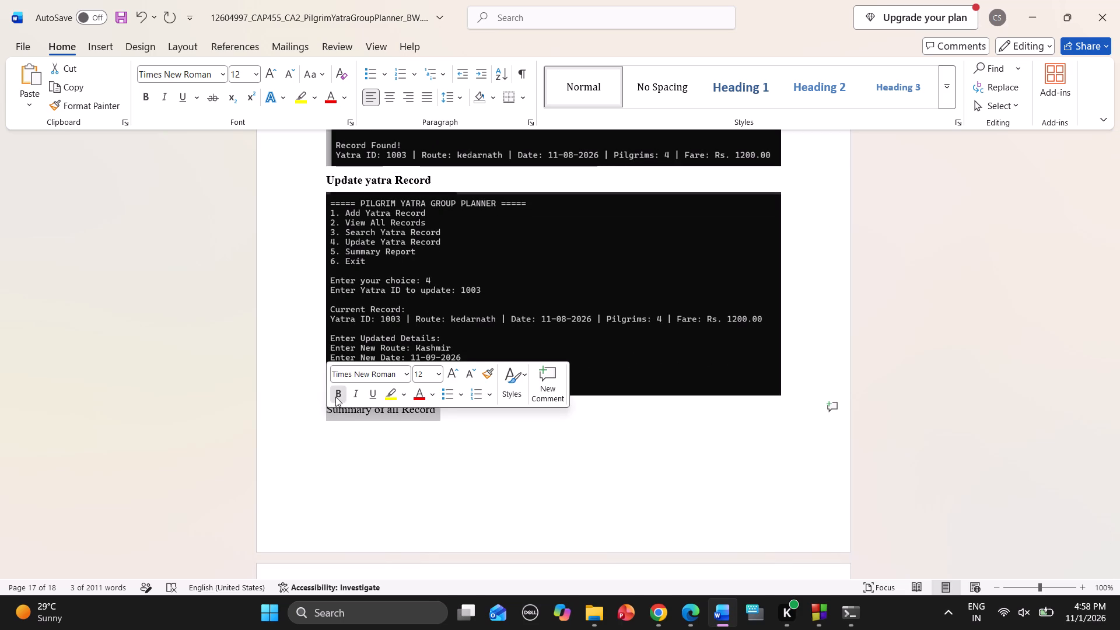
left_click(323, 412)
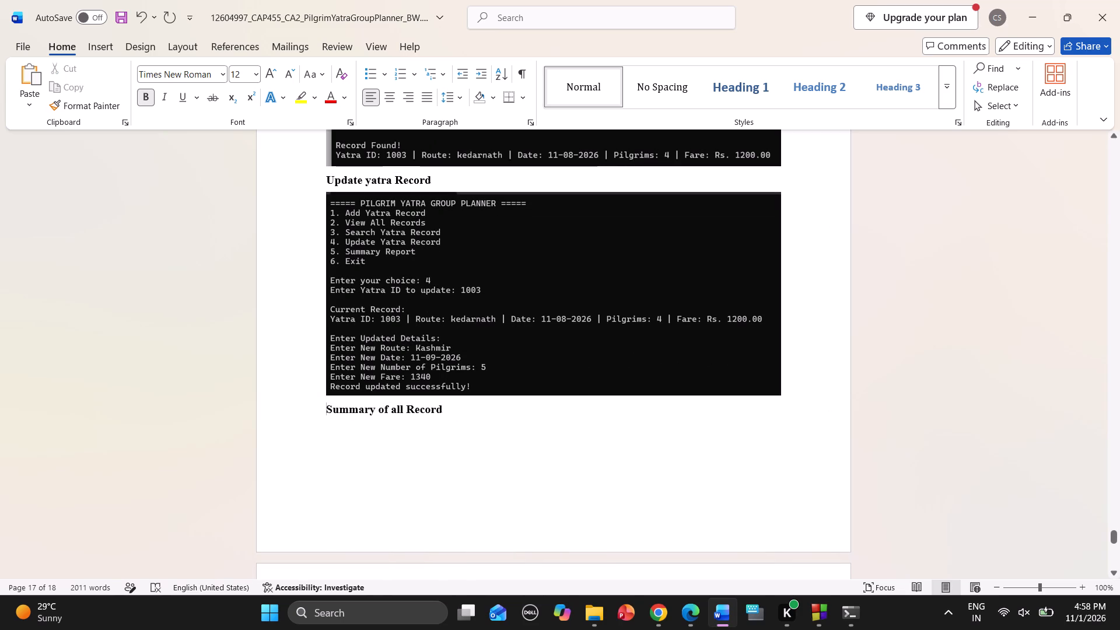
key("Return")
key("Return")
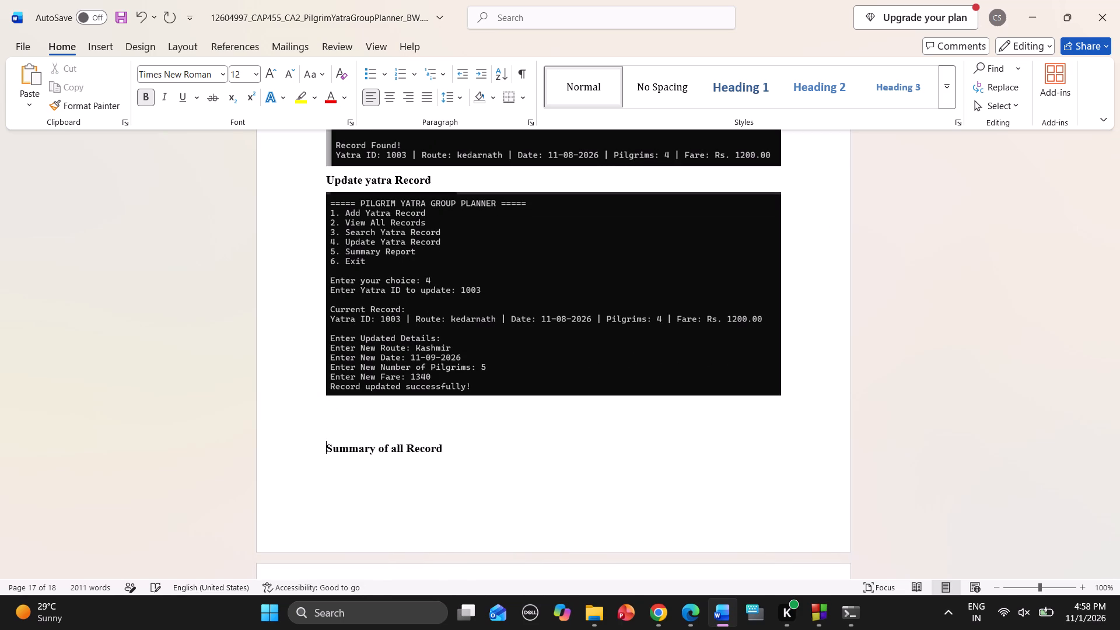
key("Return")
key("Return")
Make the "Exit" caption below the summary screenshot bold.
scroll(323, 412, "down", 2)
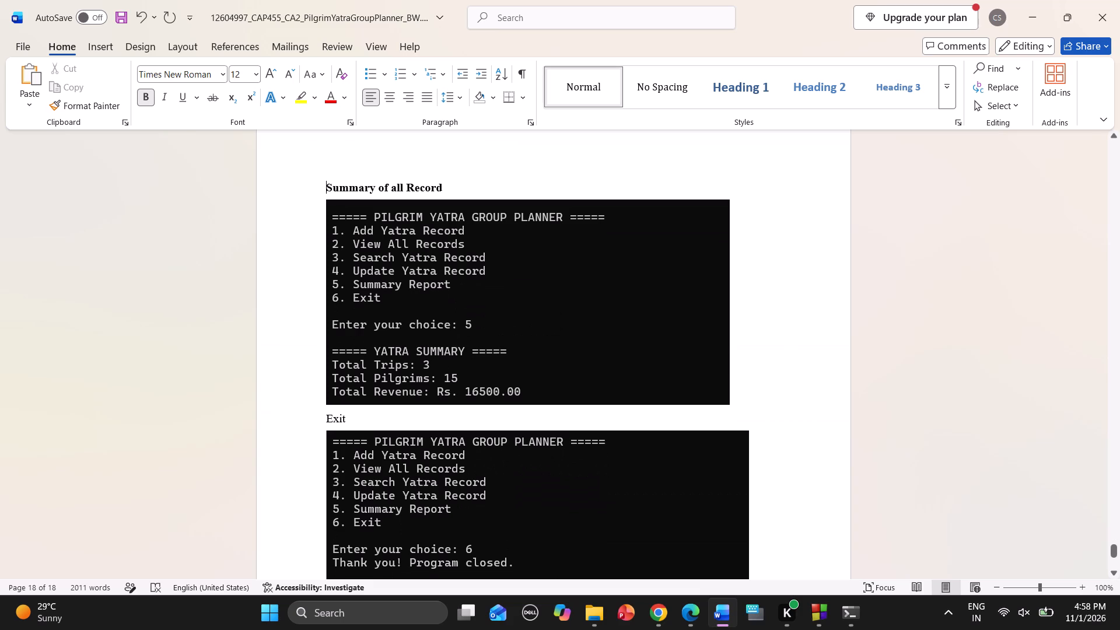
left_click_drag(348, 420, 319, 417)
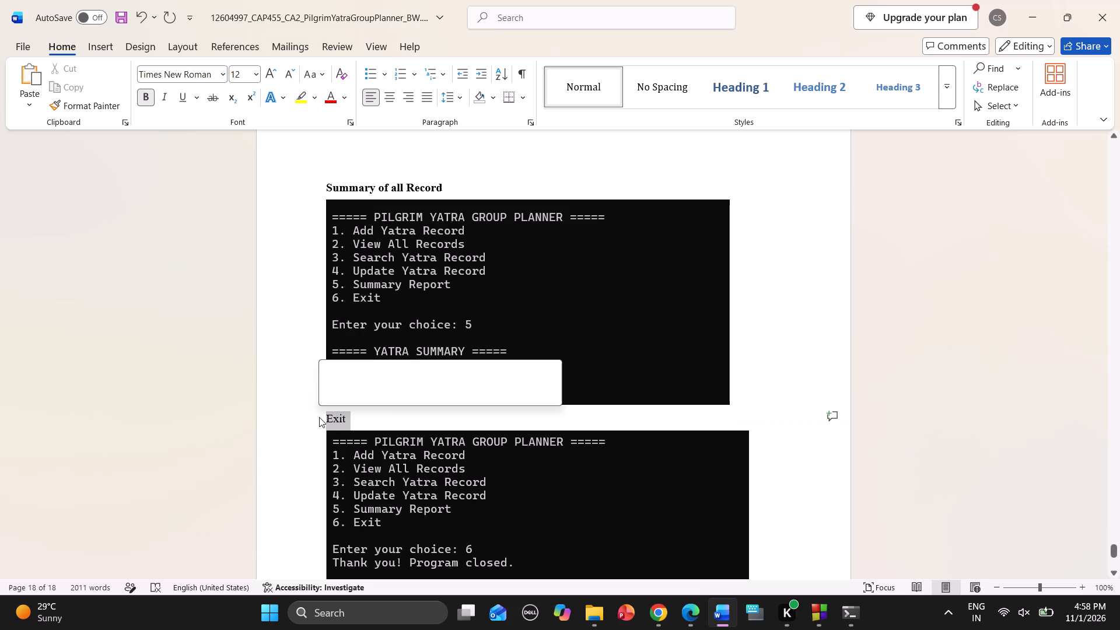
left_click(328, 395)
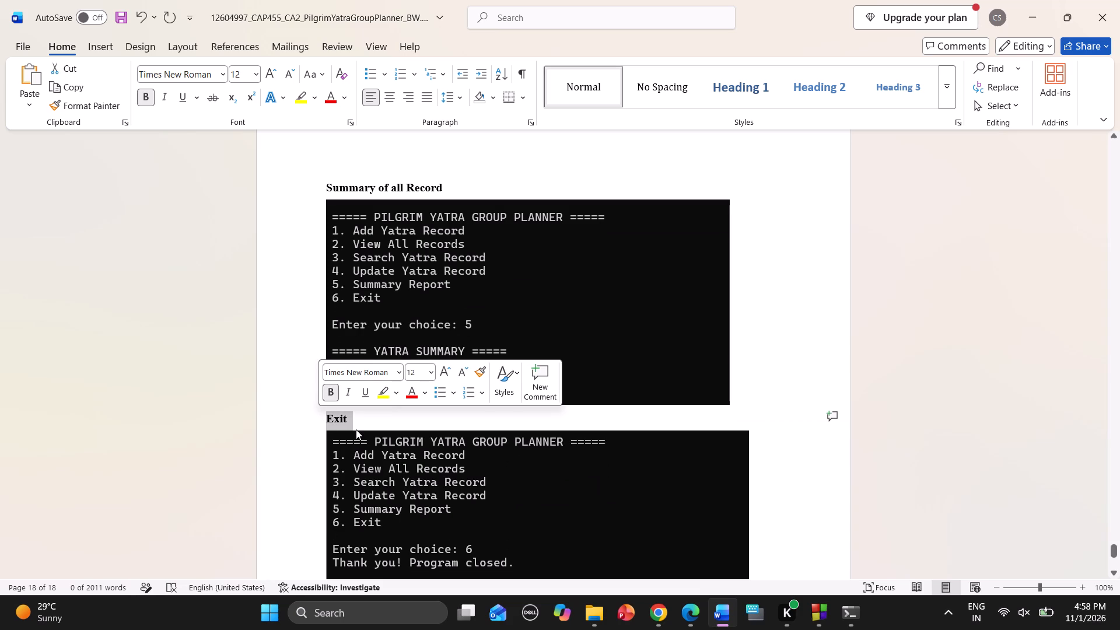
Review the captions and page layout of the output screenshots from "View All records" to "Summary of all Record".
scroll(356, 429, "up", 5)
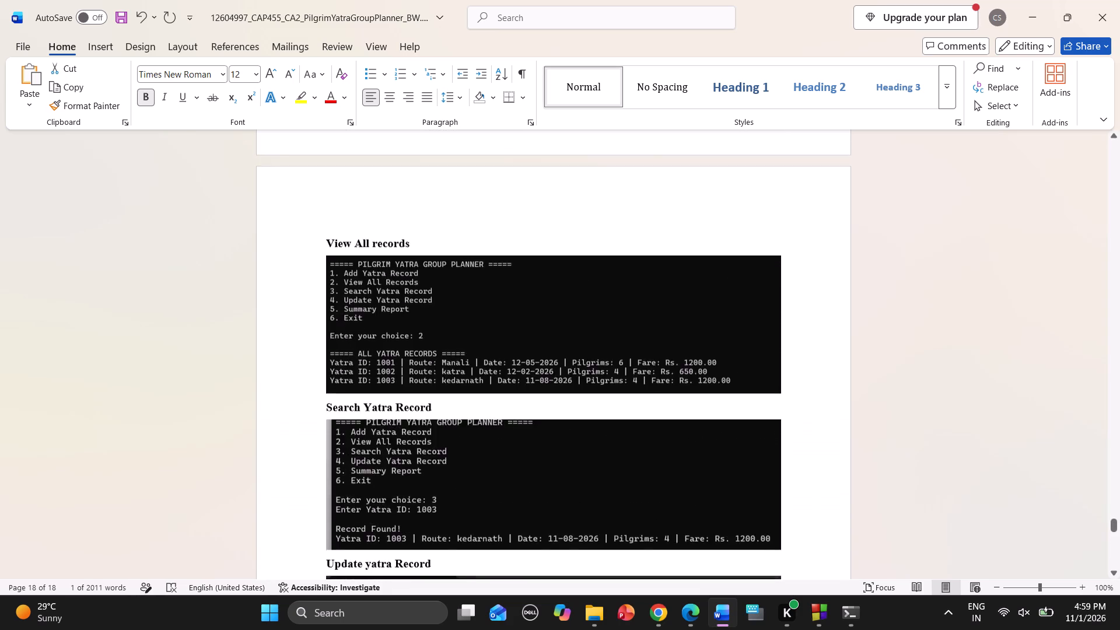
scroll(356, 429, "up", 2)
scroll(356, 429, "down", 1)
scroll(356, 429, "up", 1)
scroll(356, 429, "down", 2)
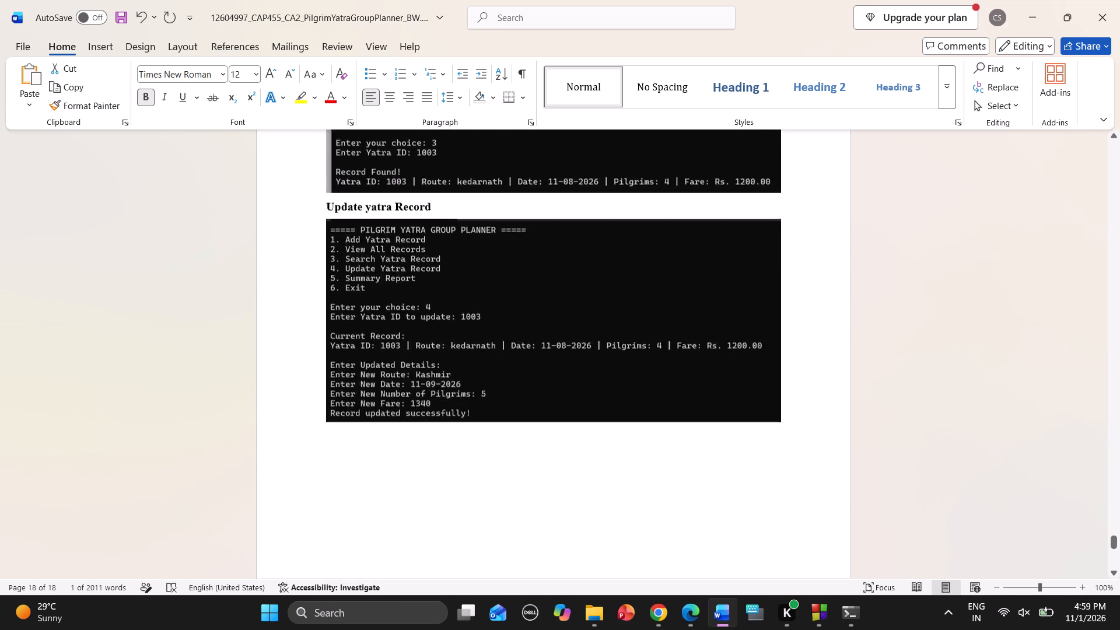
scroll(356, 429, "down", 2)
Widen the "Summary of all Record" screenshot to match the width of the "Exit" screenshot, keeping its height.
left_click(528, 358)
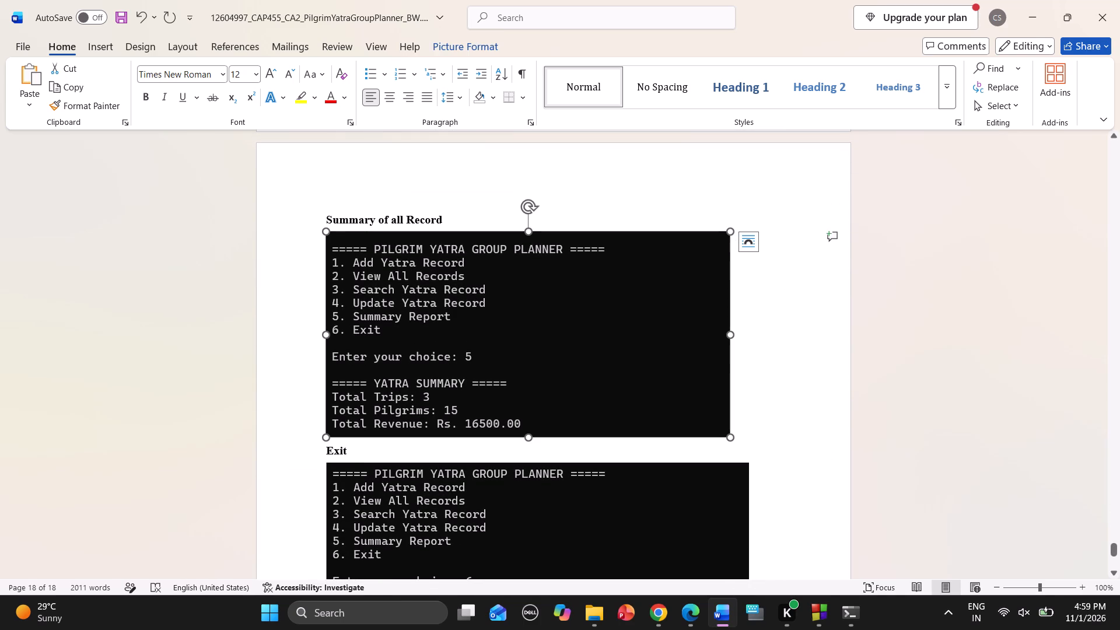
left_click(736, 337)
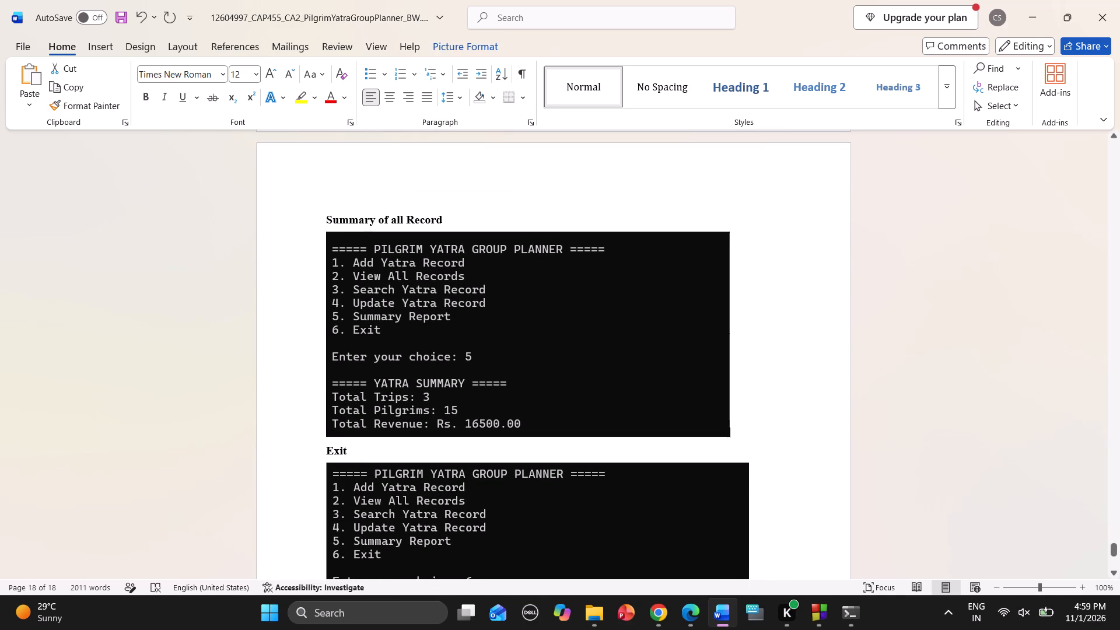
left_click(692, 333)
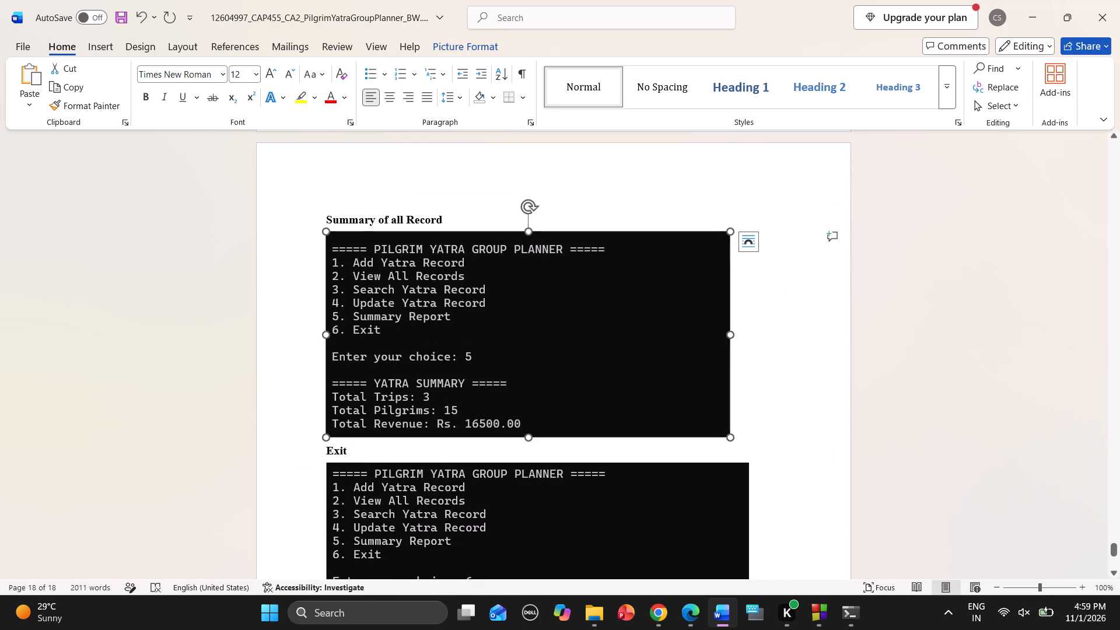
left_click_drag(733, 337, 750, 338)
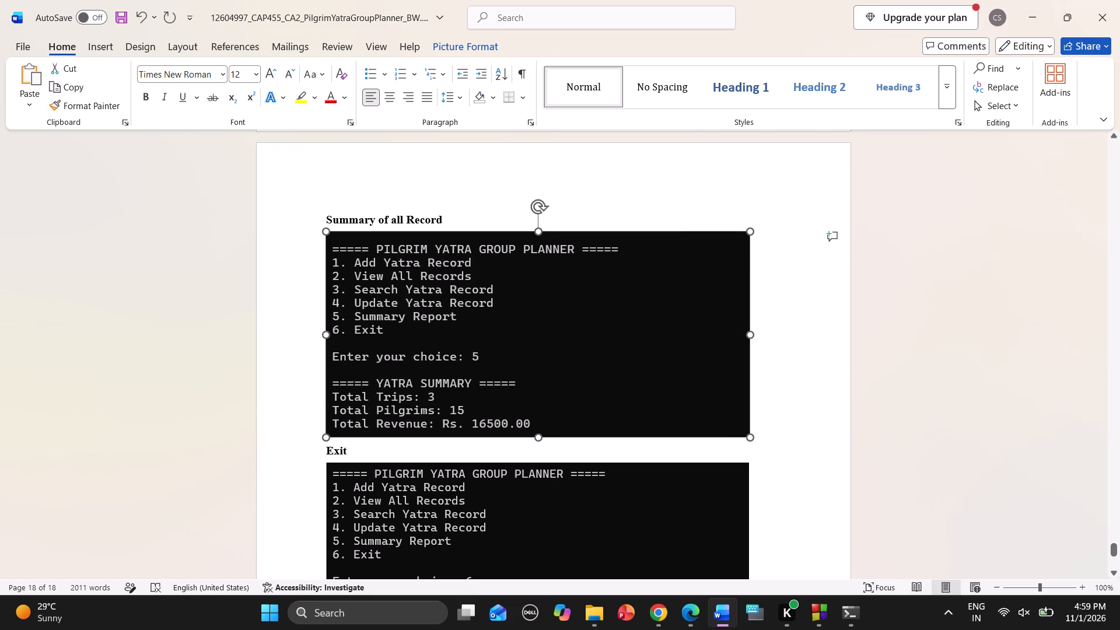
left_click_drag(750, 338, 750, 339)
left_click(780, 380)
Apply the white frame picture style with a thin shadow to the "Menu Bar of The Project" screenshot.
scroll(780, 380, "down", 3)
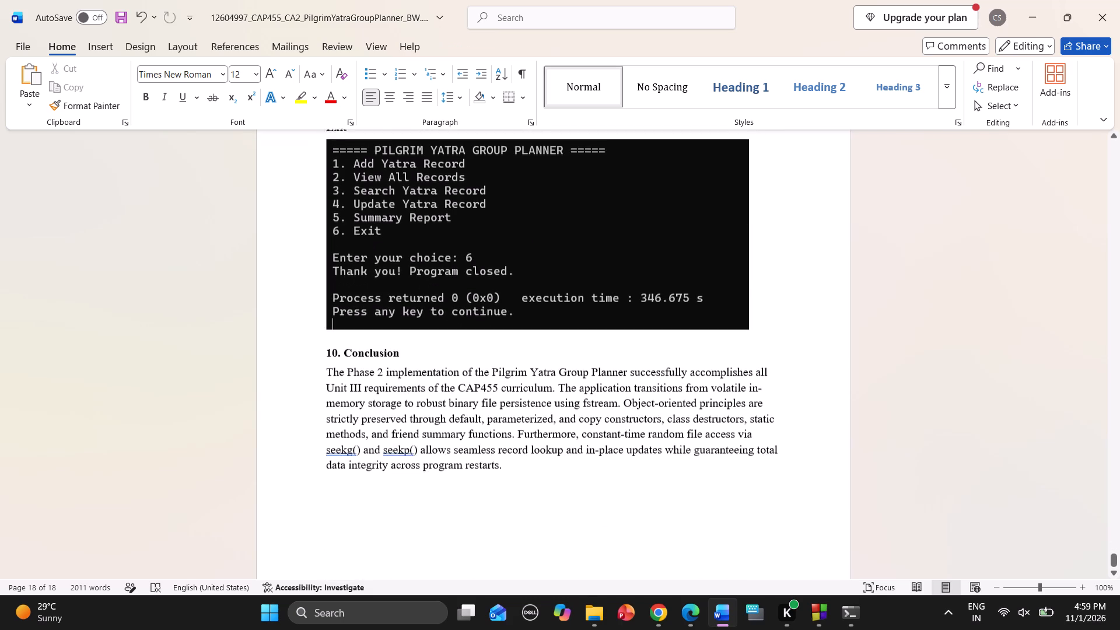
scroll(780, 380, "down", 1)
scroll(780, 380, "up", 5)
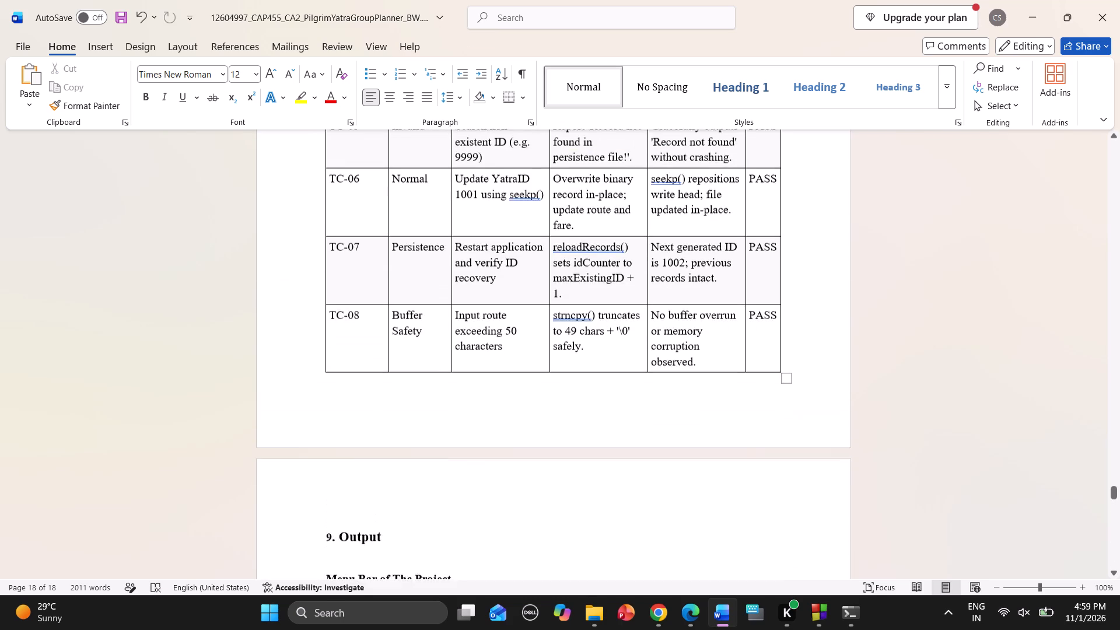
scroll(780, 380, "down", 2)
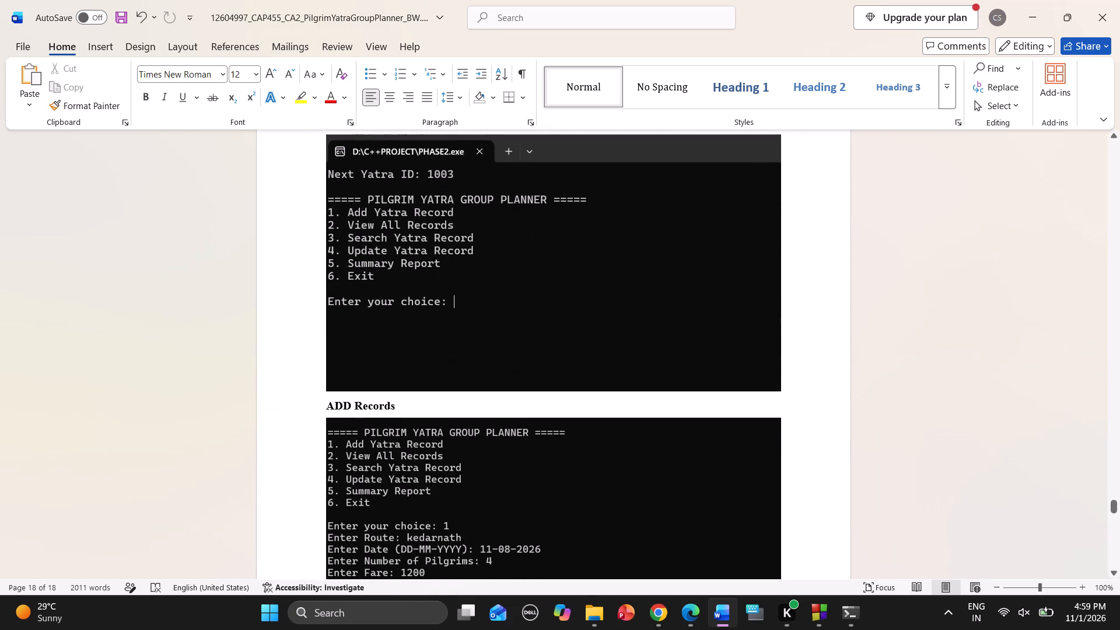
double_click(605, 345)
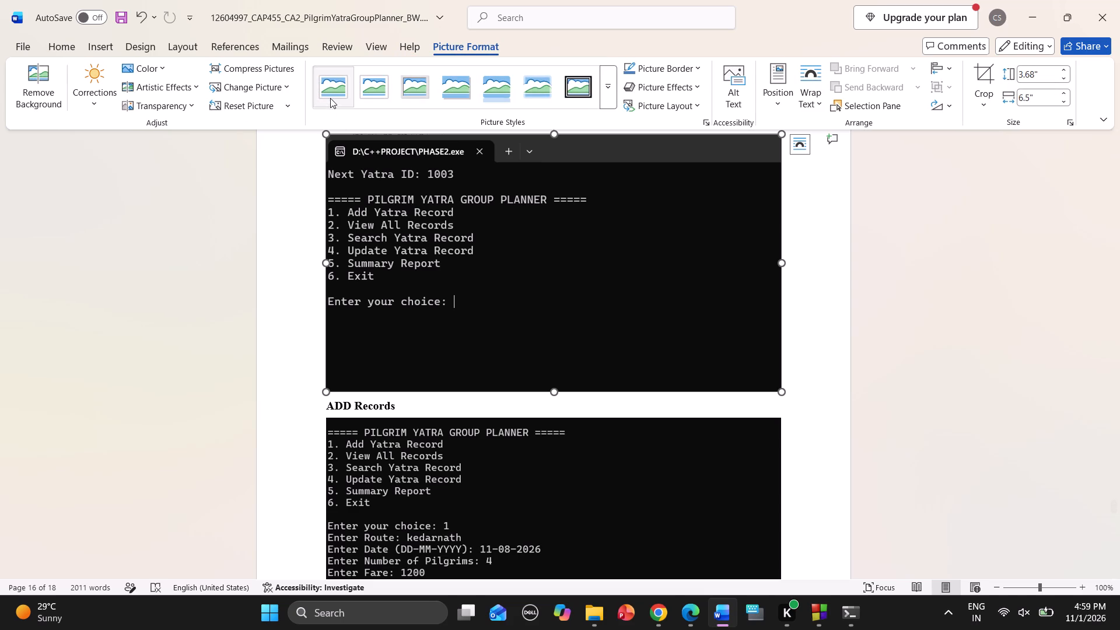
left_click(330, 97)
Apply the same white frame picture style to the "ADD Records" screenshot.
scroll(404, 387, "down", 1)
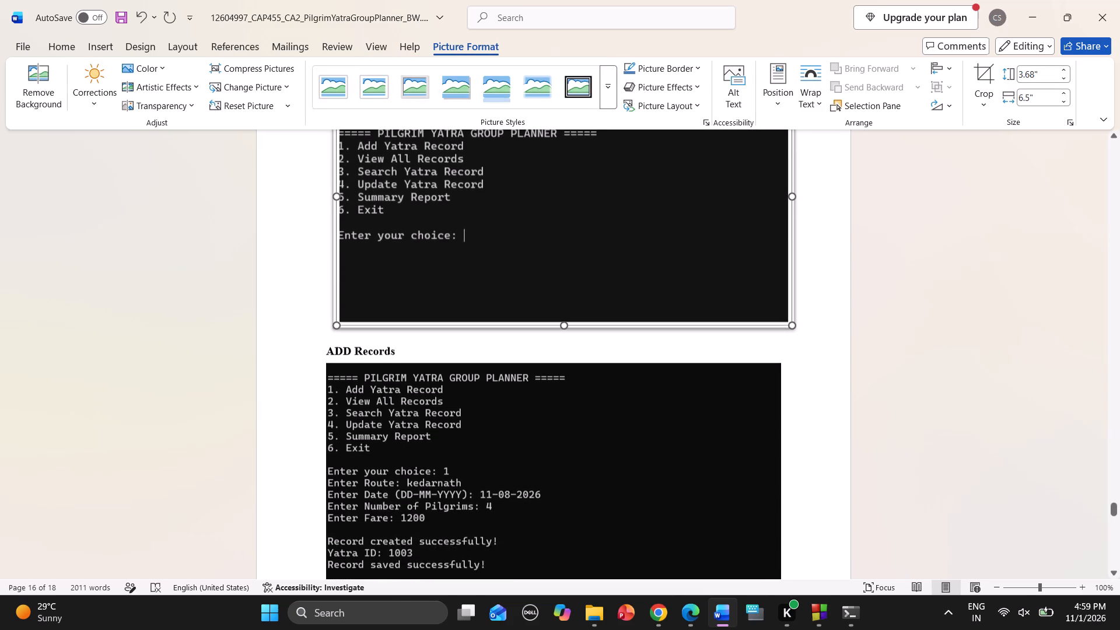
left_click(459, 478)
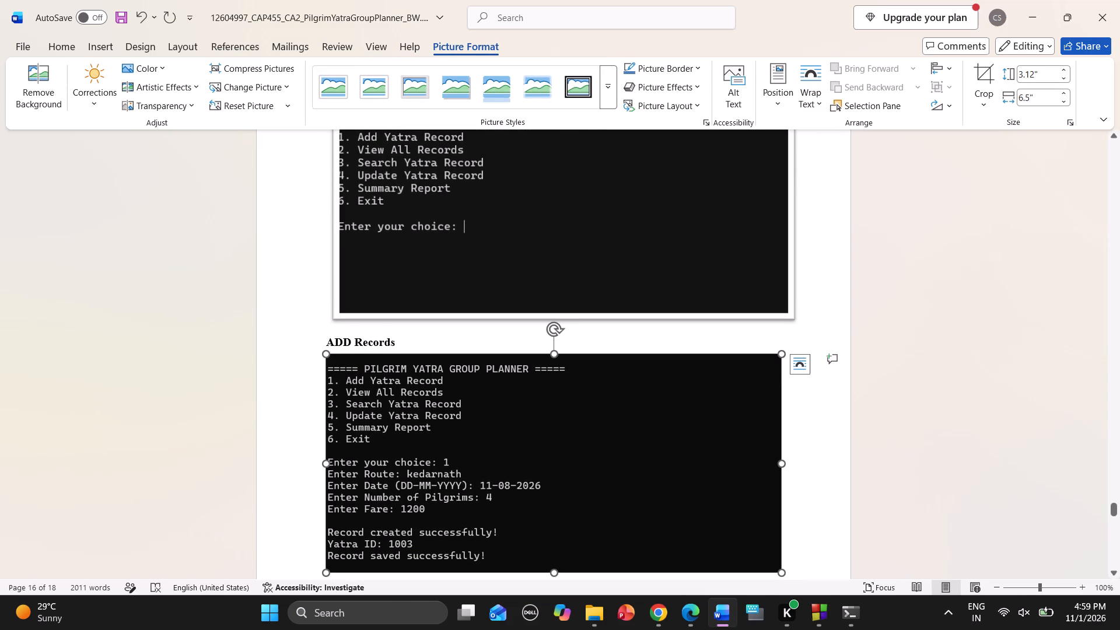
double_click(487, 477)
left_click(324, 87)
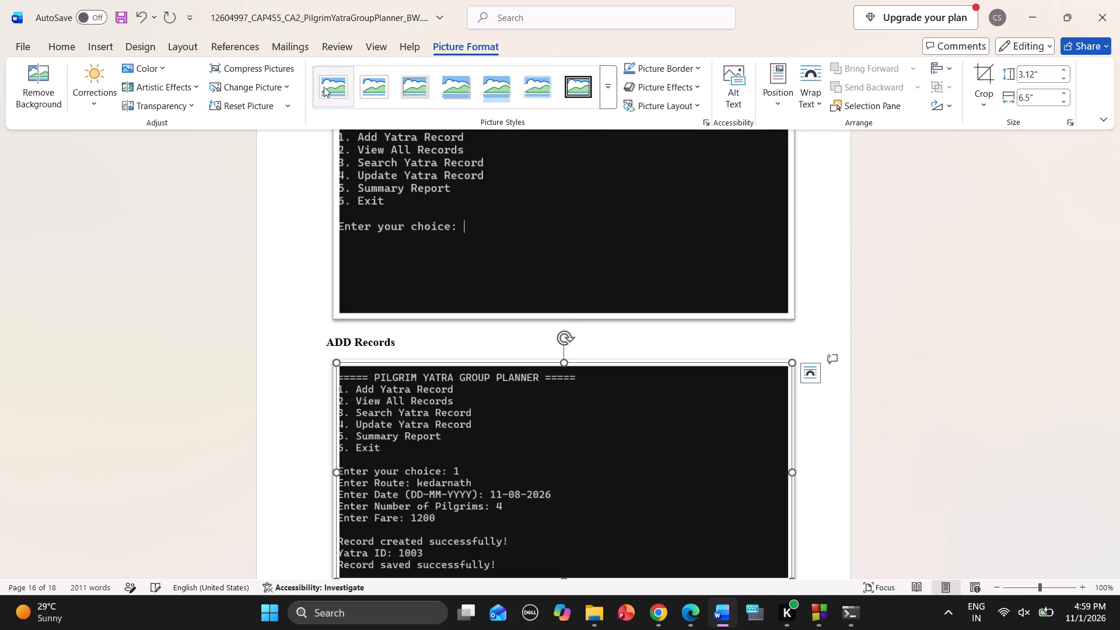
scroll(441, 280, "down", 3)
scroll(408, 450, "down", 1)
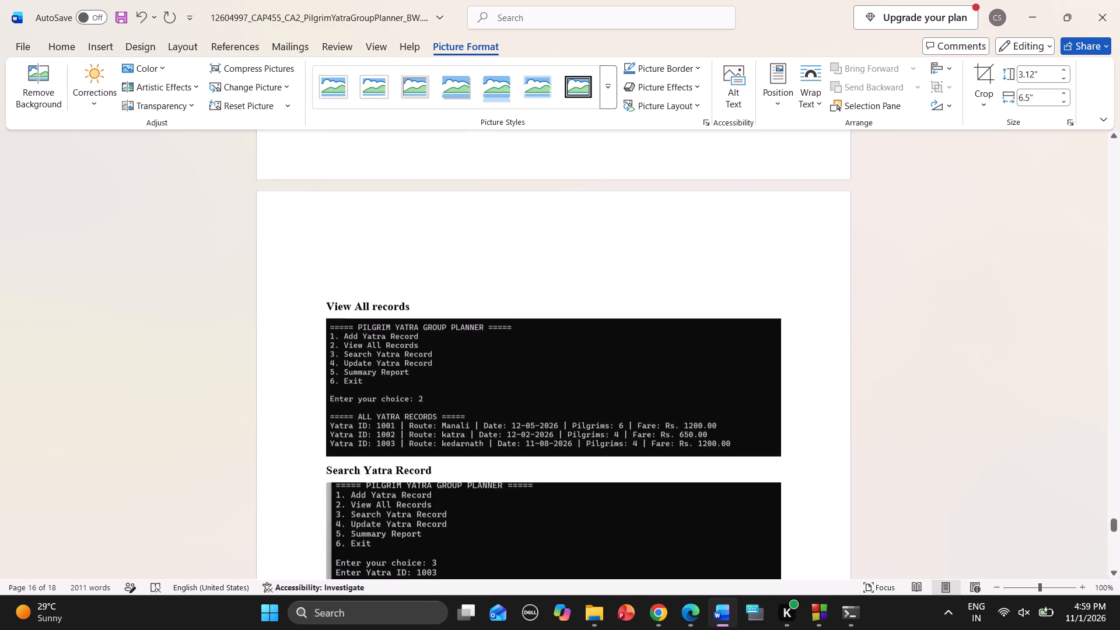
Apply the white frame picture style with a thin shadow to the "View All records", "Search Yatra Record" and "Update yatra Record" screenshots.
left_click(424, 410)
left_click(327, 76)
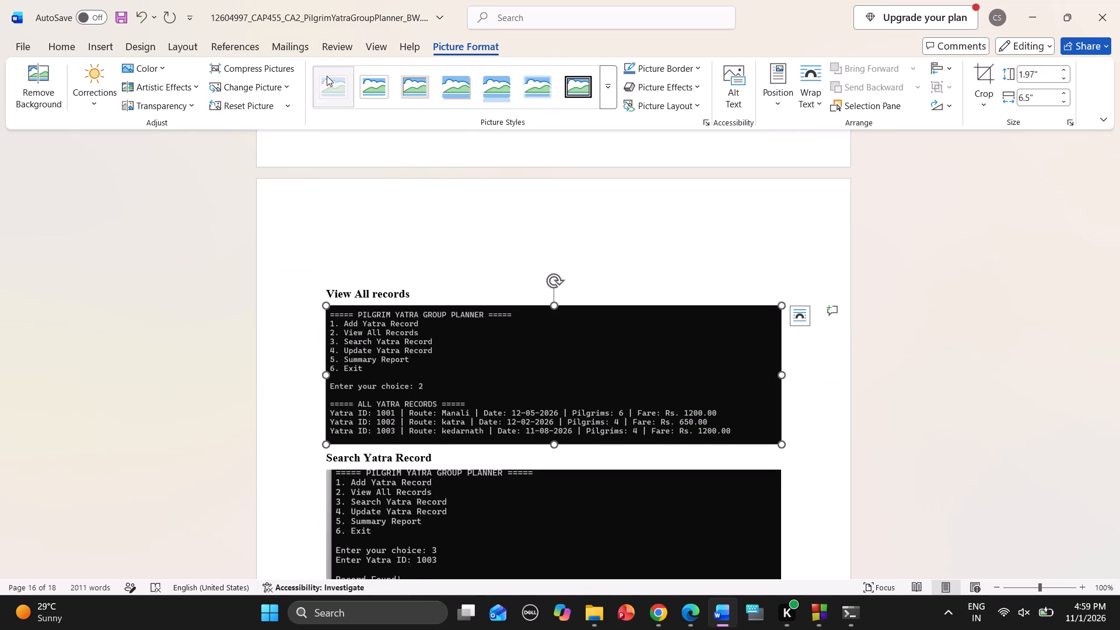
scroll(433, 311, "down", 1)
left_click(468, 365)
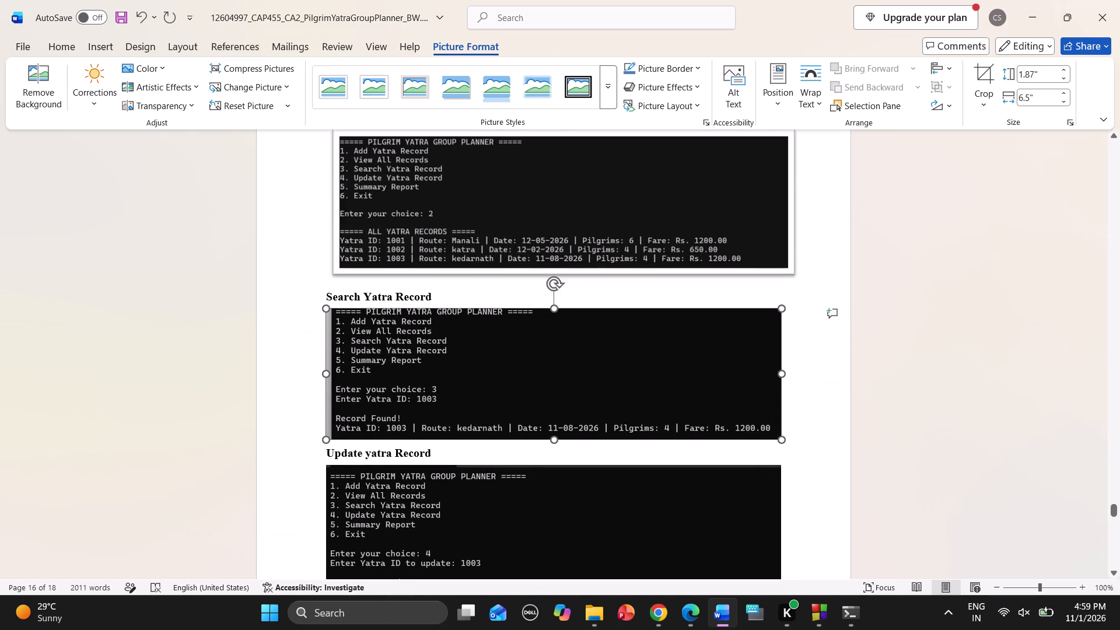
left_click(333, 85)
scroll(445, 244, "down", 1)
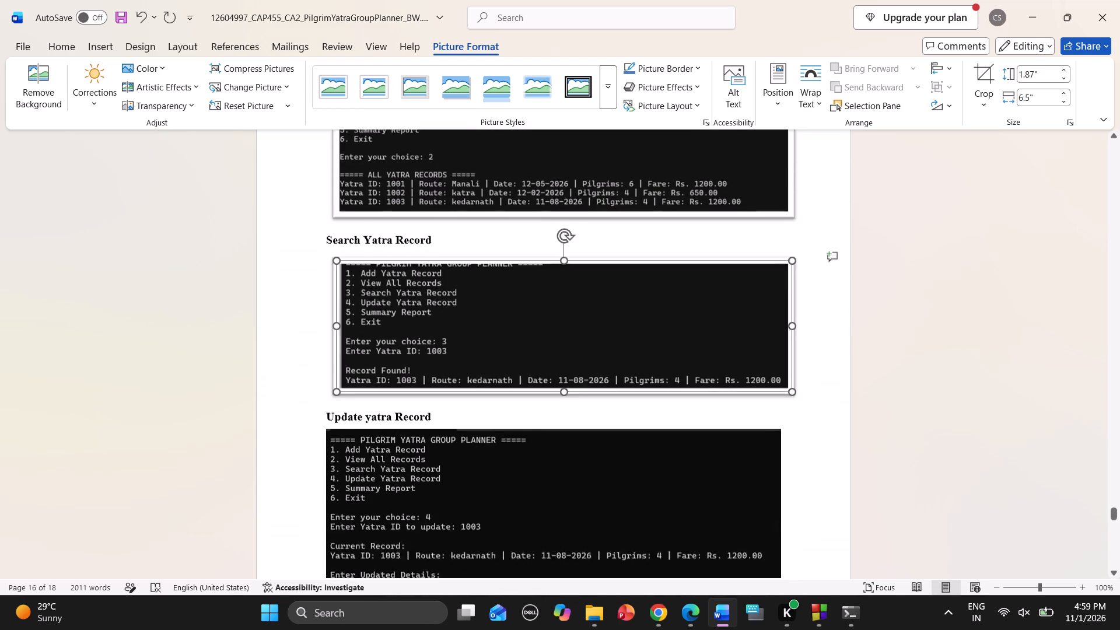
scroll(445, 244, "down", 1)
left_click(480, 365)
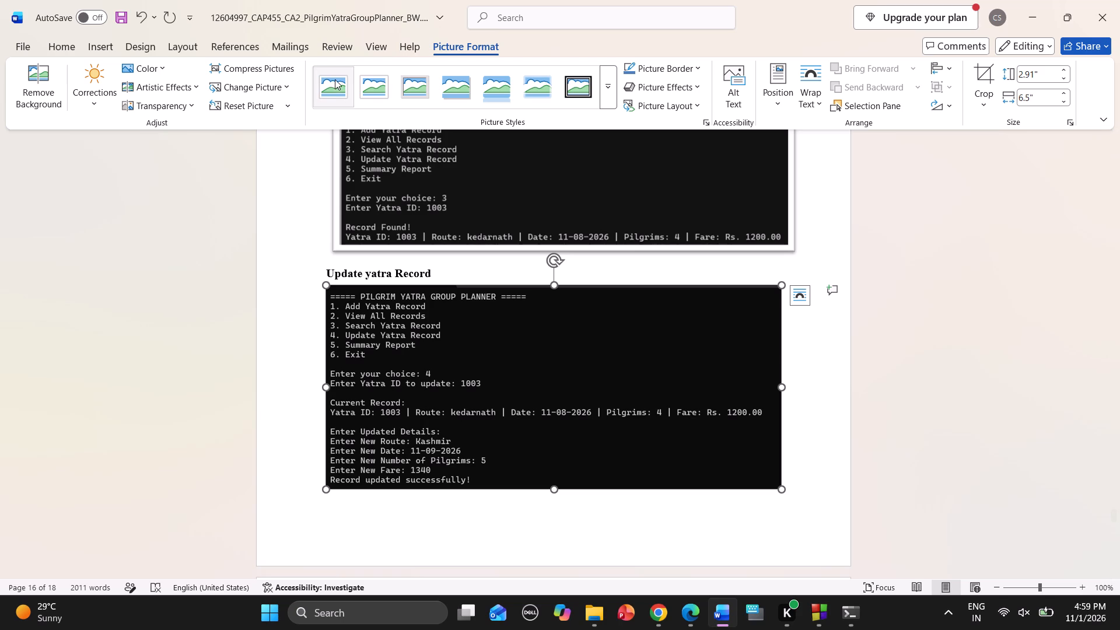
left_click(335, 79)
Apply the same white frame picture style to the "Summary of all Record" and "Exit" screenshots.
scroll(444, 306, "down", 2)
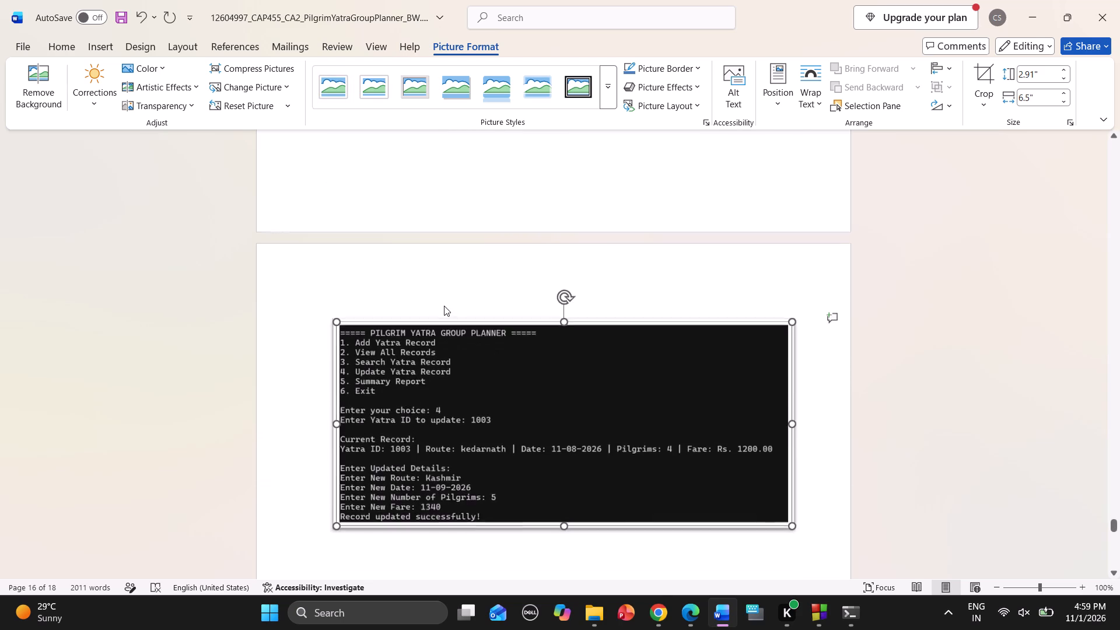
scroll(444, 306, "down", 3)
left_click(444, 306)
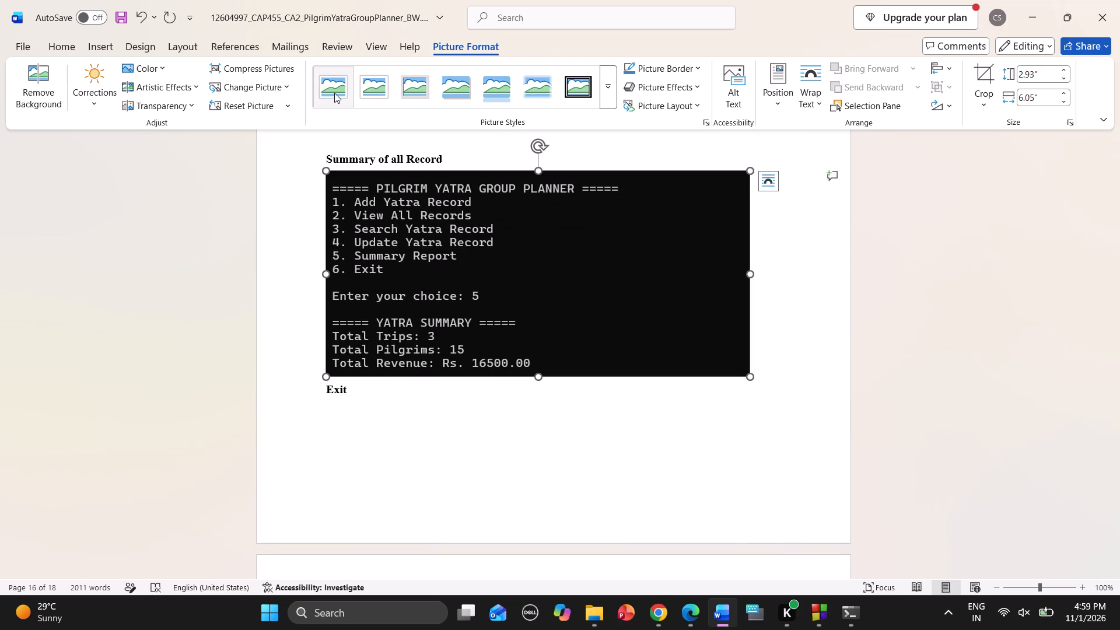
left_click(334, 93)
scroll(394, 296, "down", 2)
left_click(433, 390)
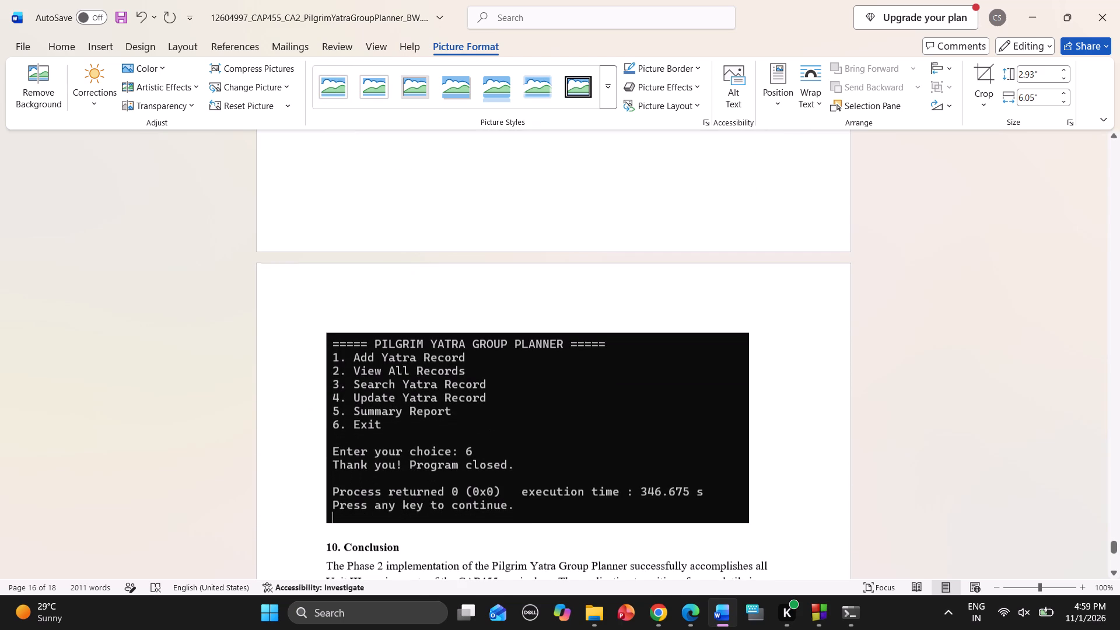
left_click(323, 82)
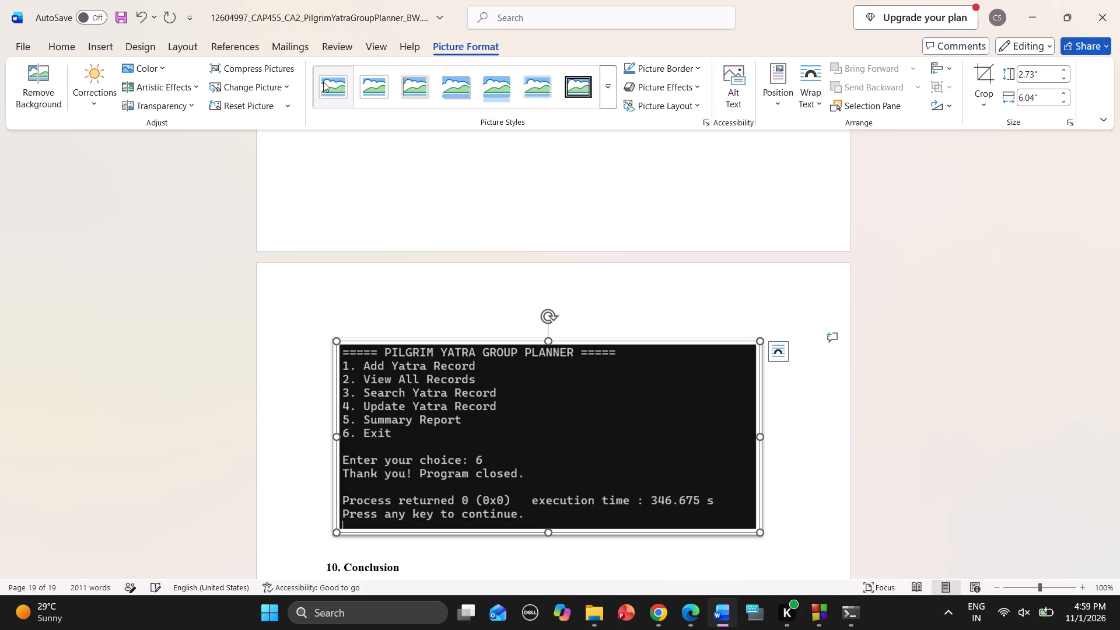
Review the report's content and page layout from the title block through the data dictionary and the UML class diagram.
scroll(481, 335, "up", 20)
scroll(481, 335, "up", 9)
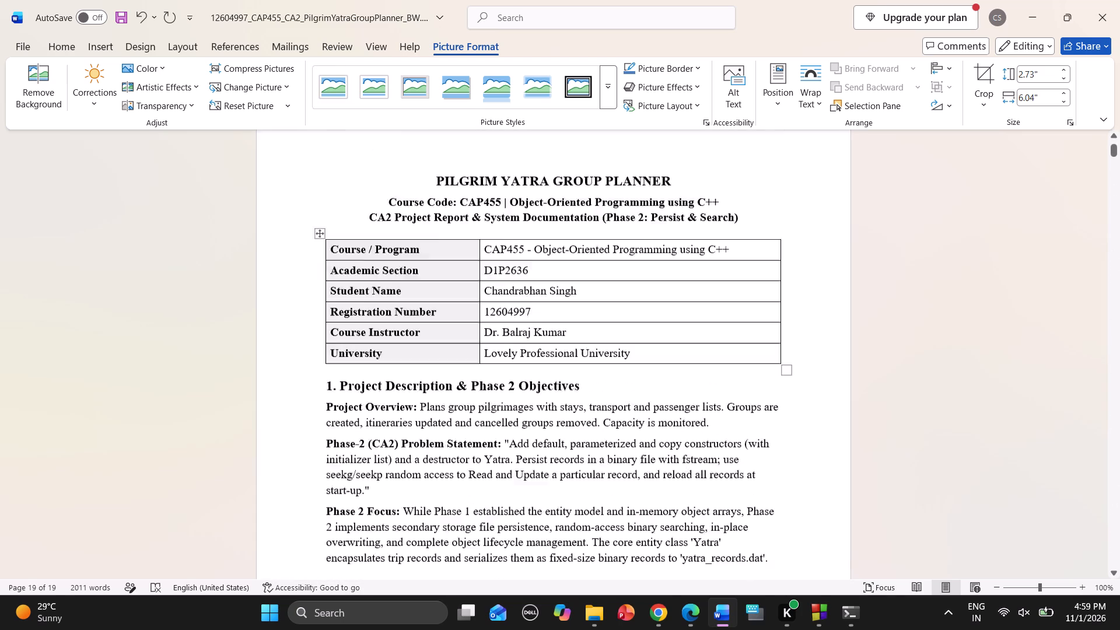
scroll(481, 335, "up", 6)
scroll(481, 335, "down", 1)
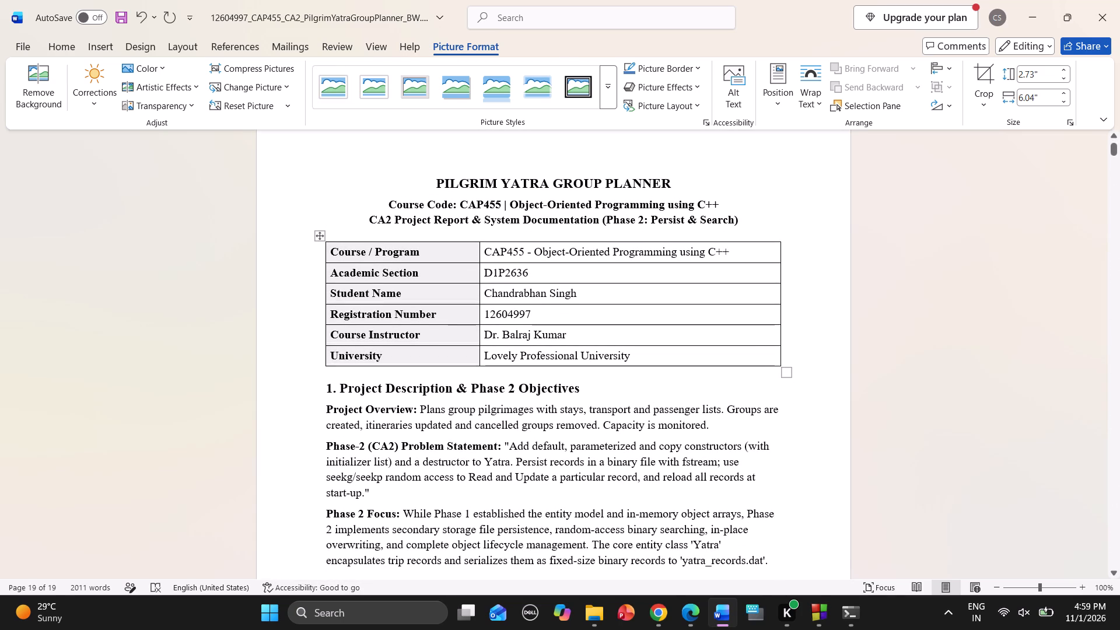
left_click_drag(749, 216, 701, 209)
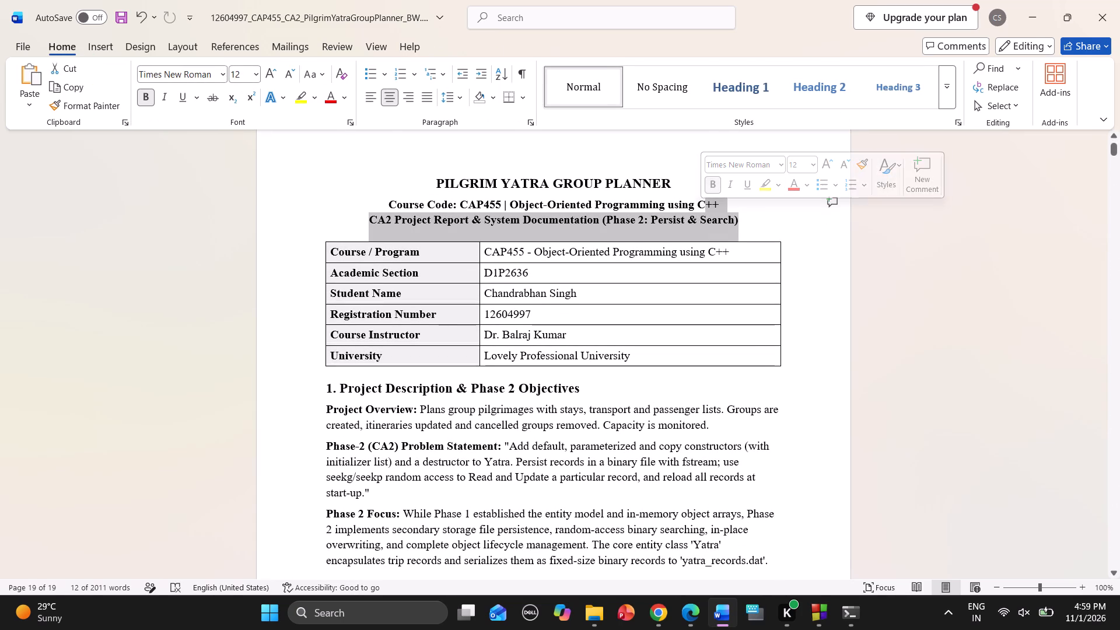
left_click_drag(677, 180, 651, 181)
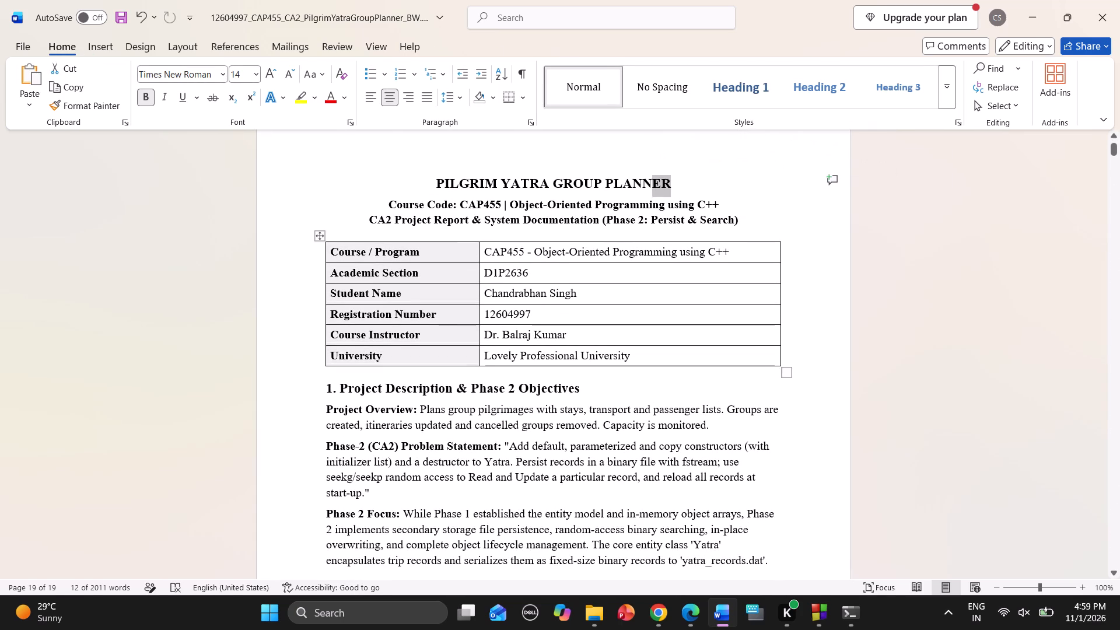
scroll(750, 293, "down", 1)
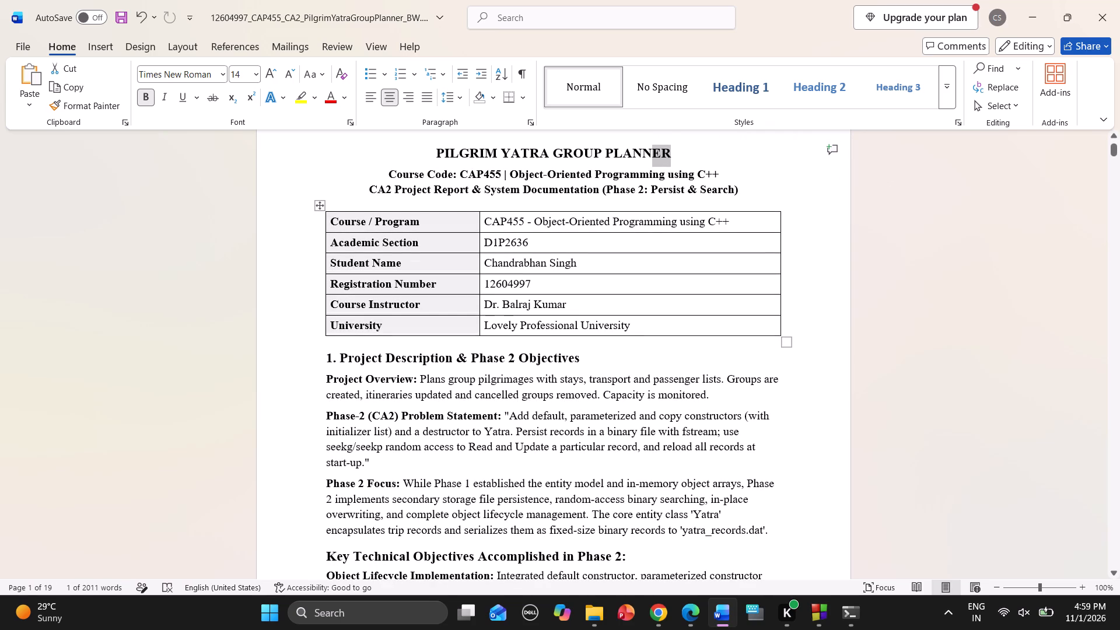
scroll(750, 293, "down", 3)
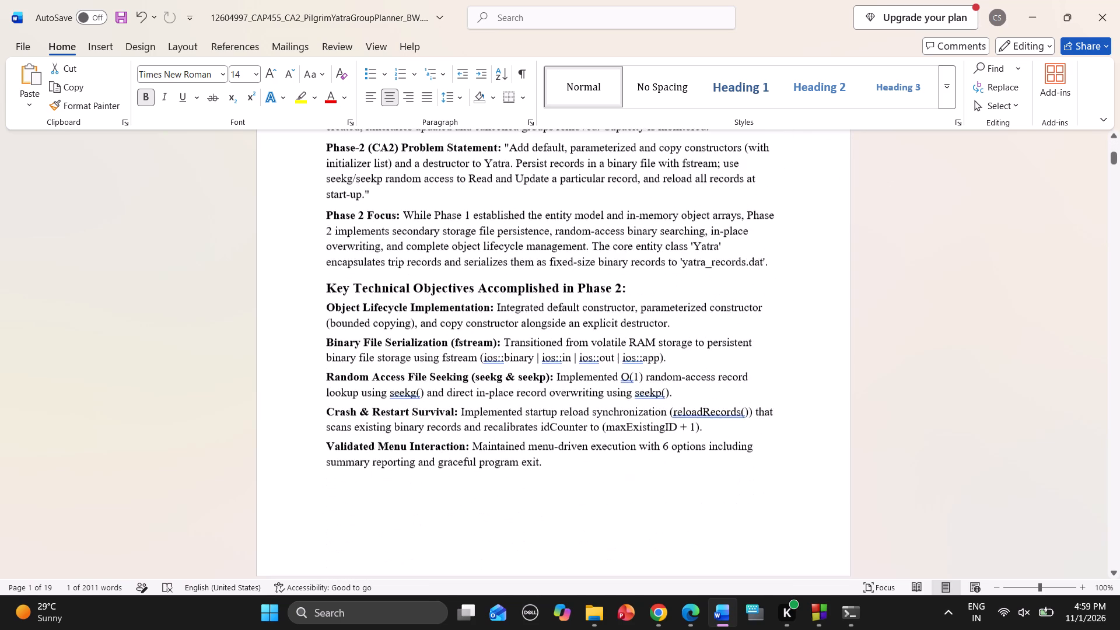
scroll(750, 293, "down", 4)
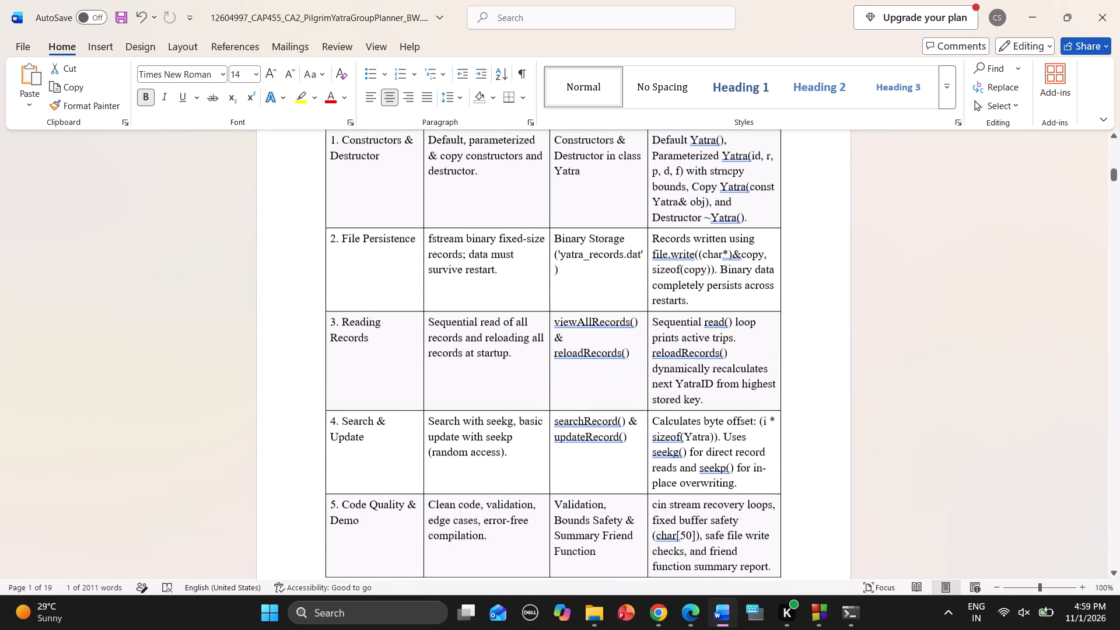
scroll(750, 293, "down", 3)
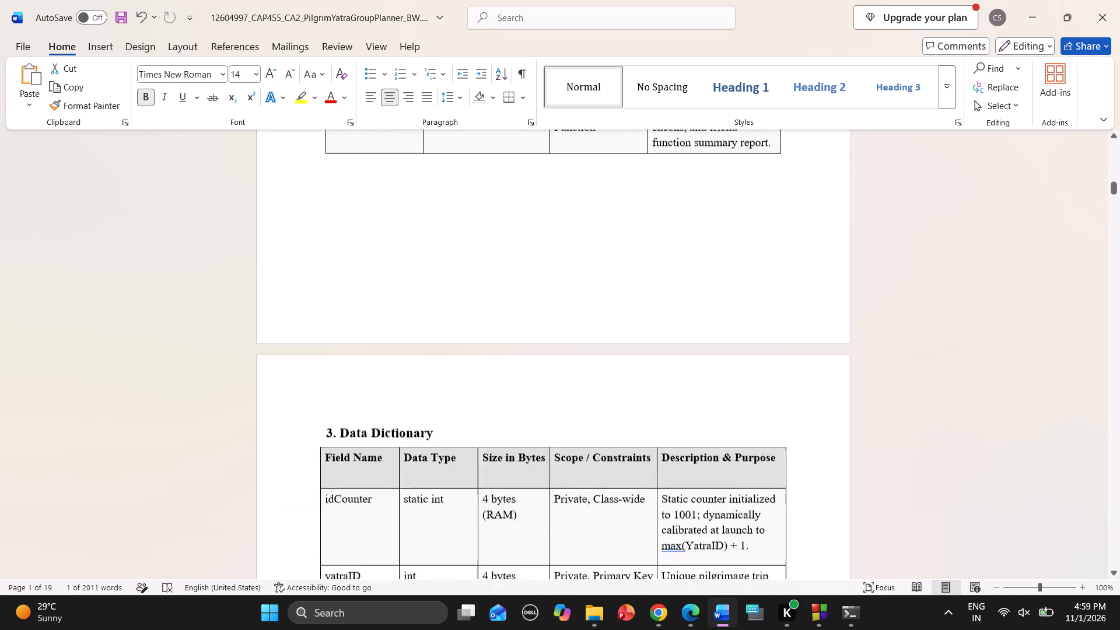
scroll(750, 293, "down", 2)
scroll(750, 293, "up", 2)
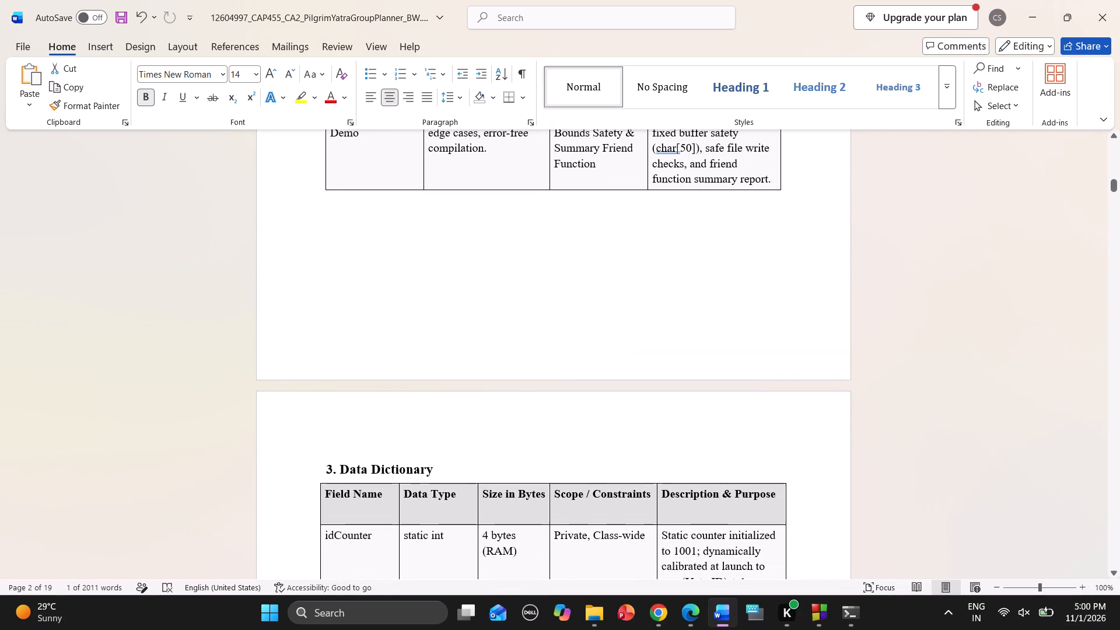
scroll(687, 307, "down", 3)
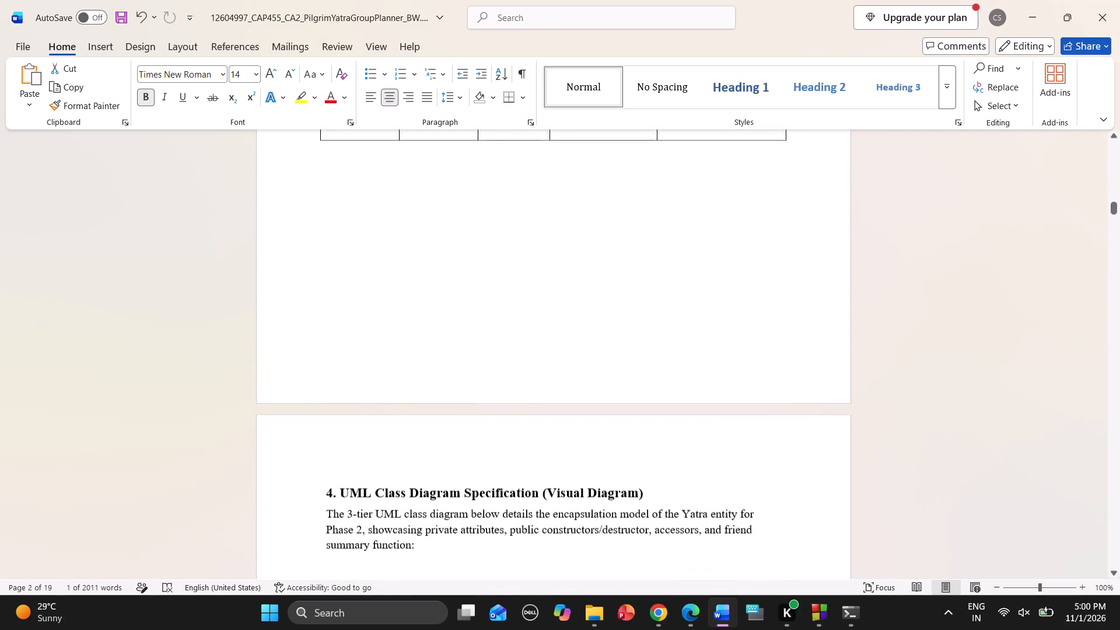
scroll(687, 307, "down", 3)
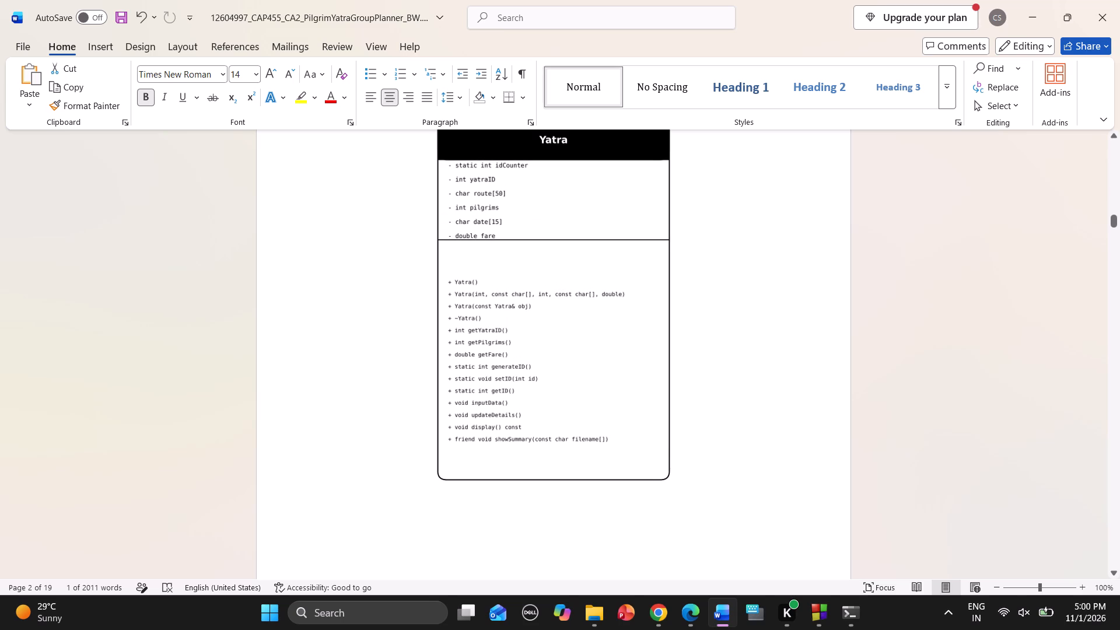
scroll(687, 307, "down", 2)
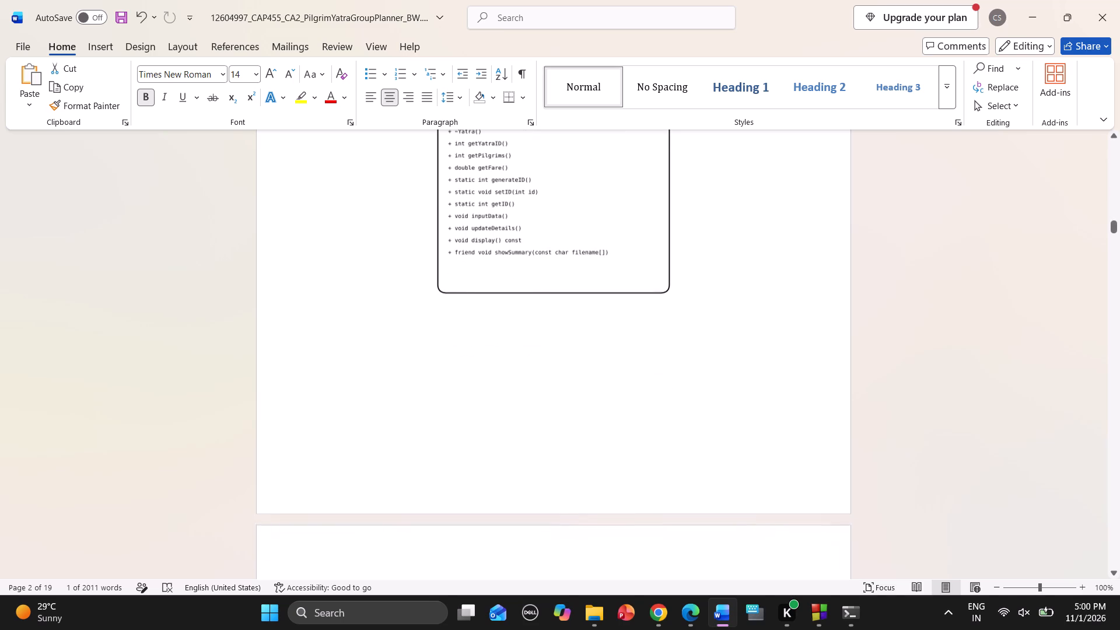
scroll(687, 307, "down", 1)
Apply the white frame picture style to the Yatra UML class diagram in section 4.
scroll(687, 307, "up", 2)
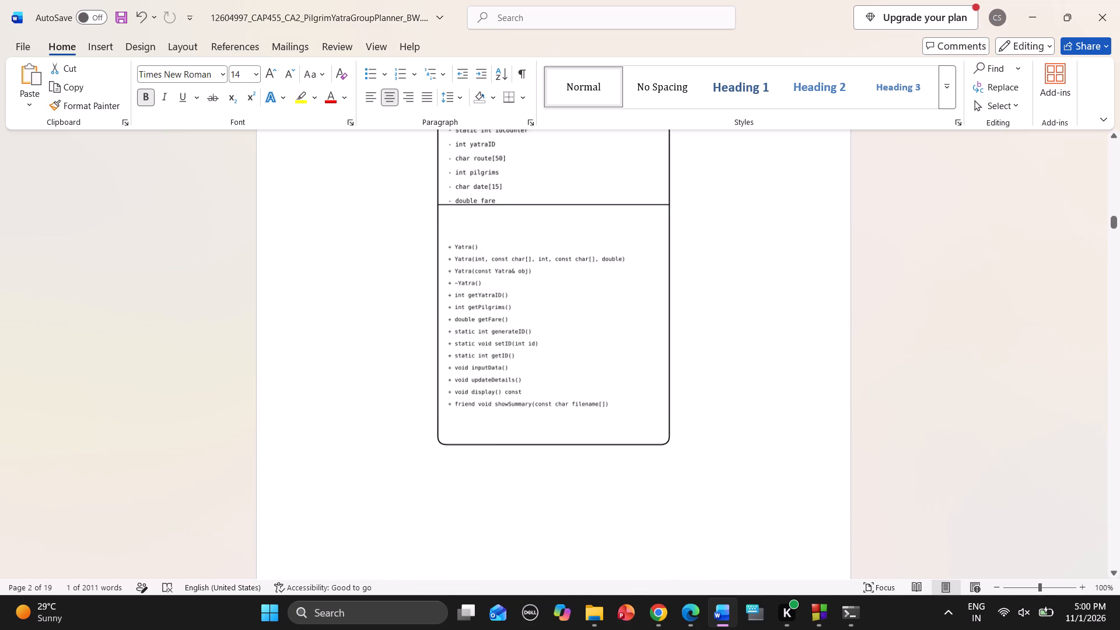
double_click(637, 307)
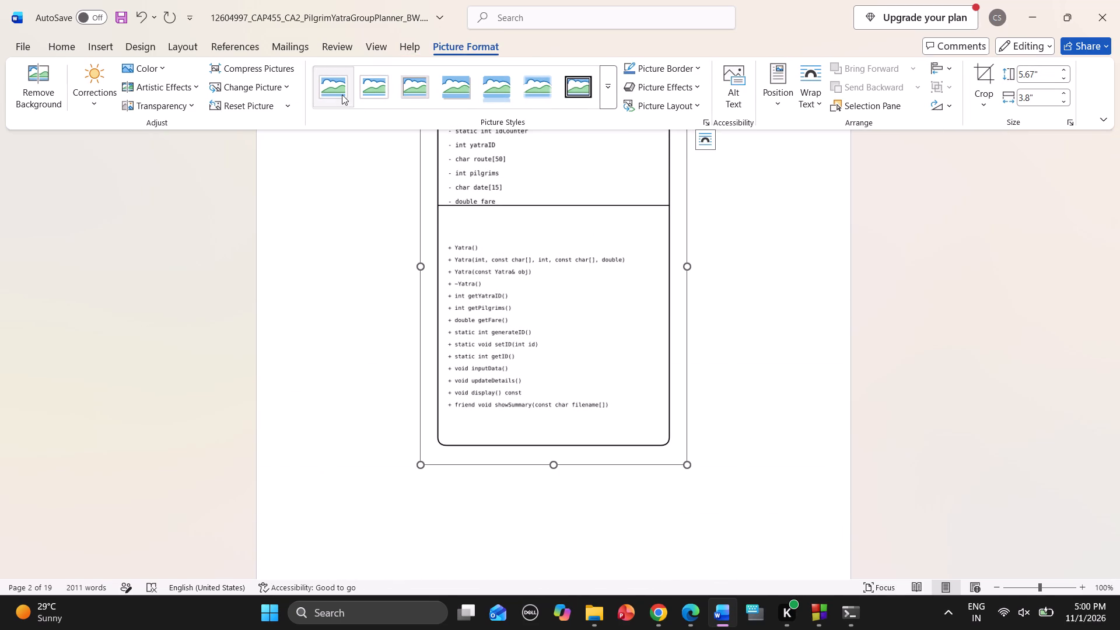
left_click(342, 94)
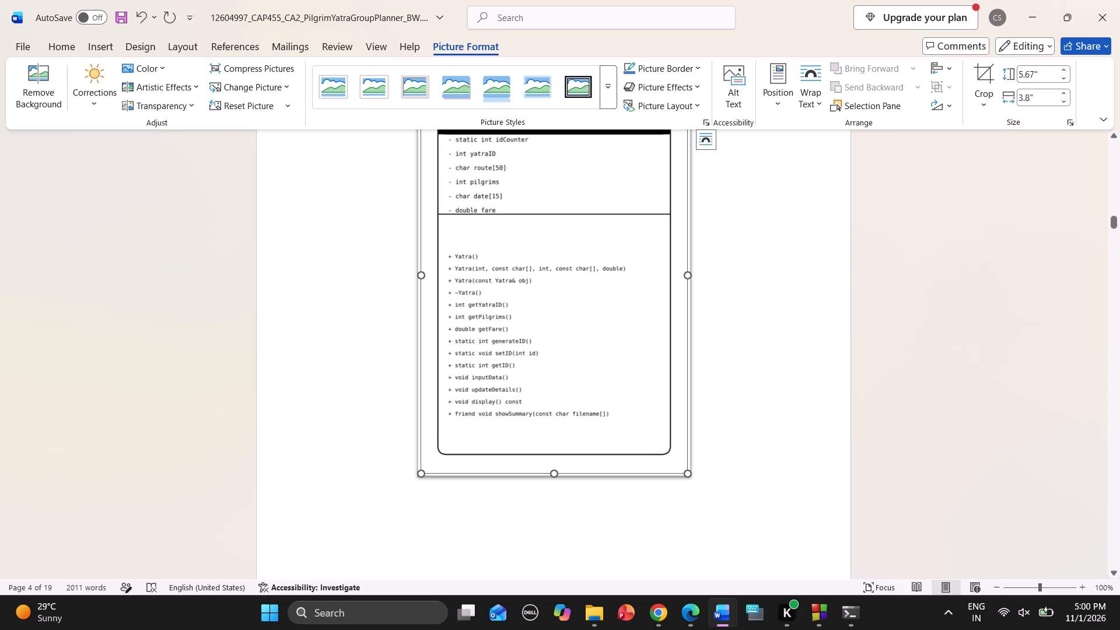
left_click(775, 410)
Apply the white frame picture style to the system flowchart image in section 5.
scroll(775, 410, "up", 1)
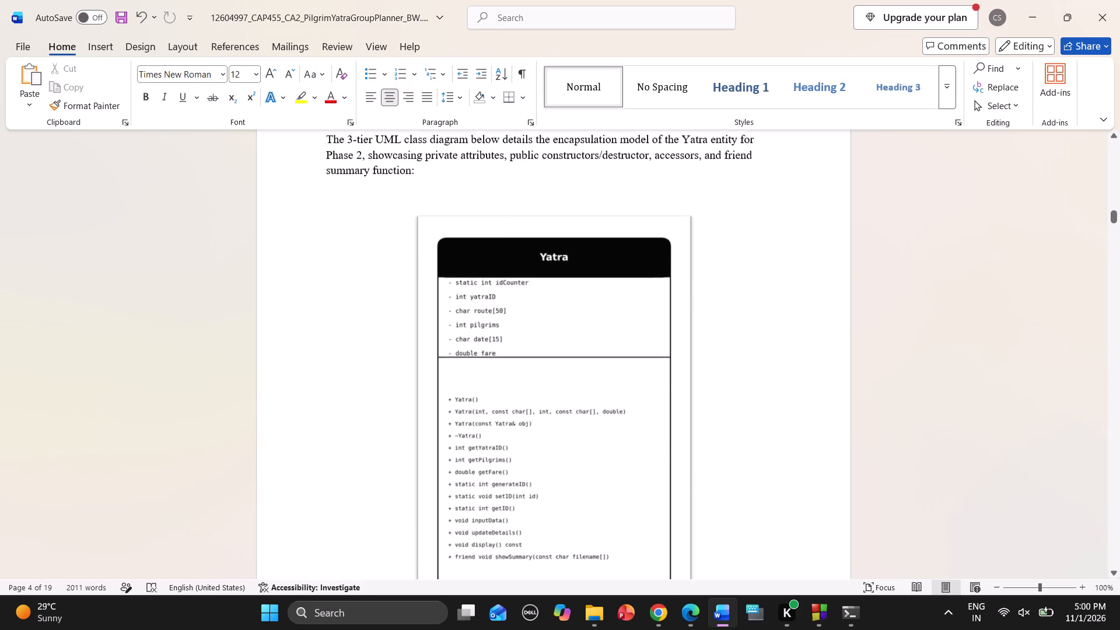
scroll(775, 410, "up", 1)
scroll(775, 410, "down", 3)
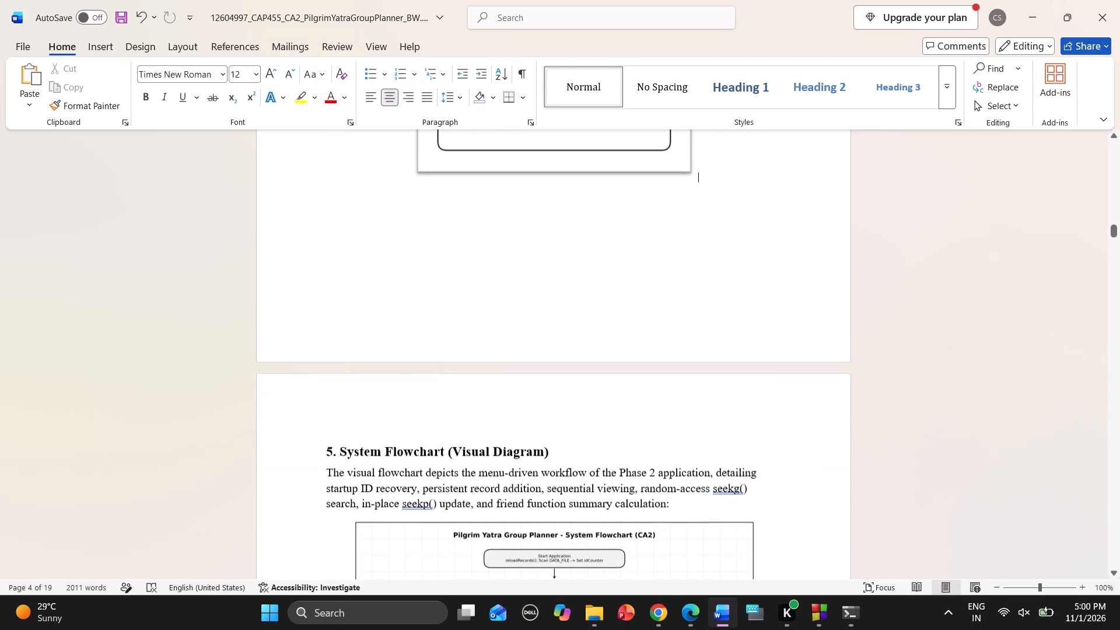
scroll(775, 410, "down", 2)
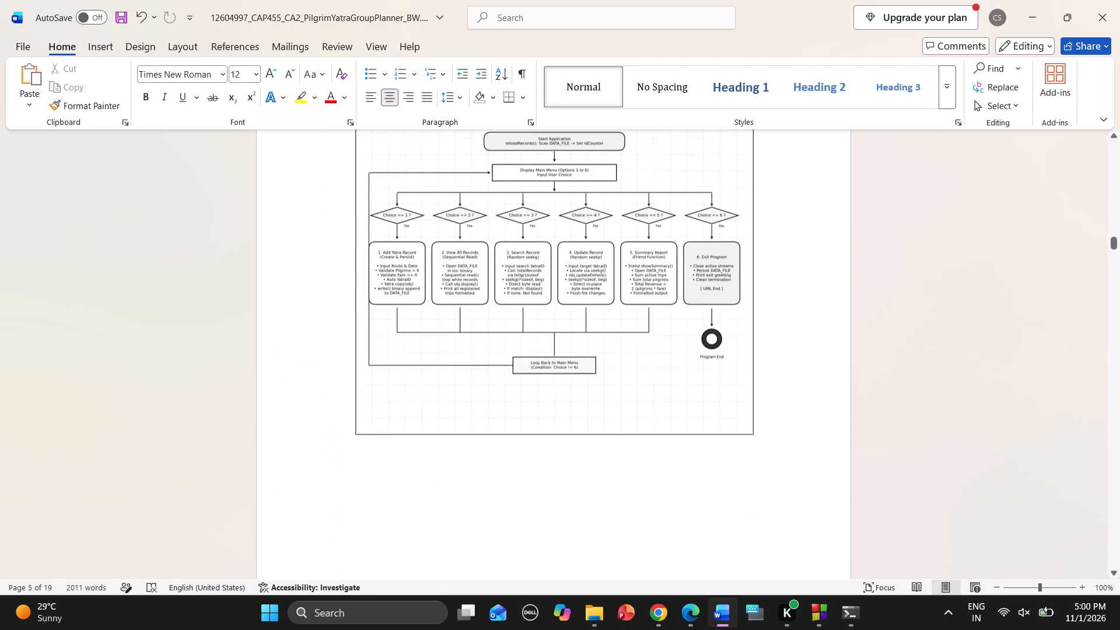
scroll(775, 410, "up", 1)
double_click(678, 494)
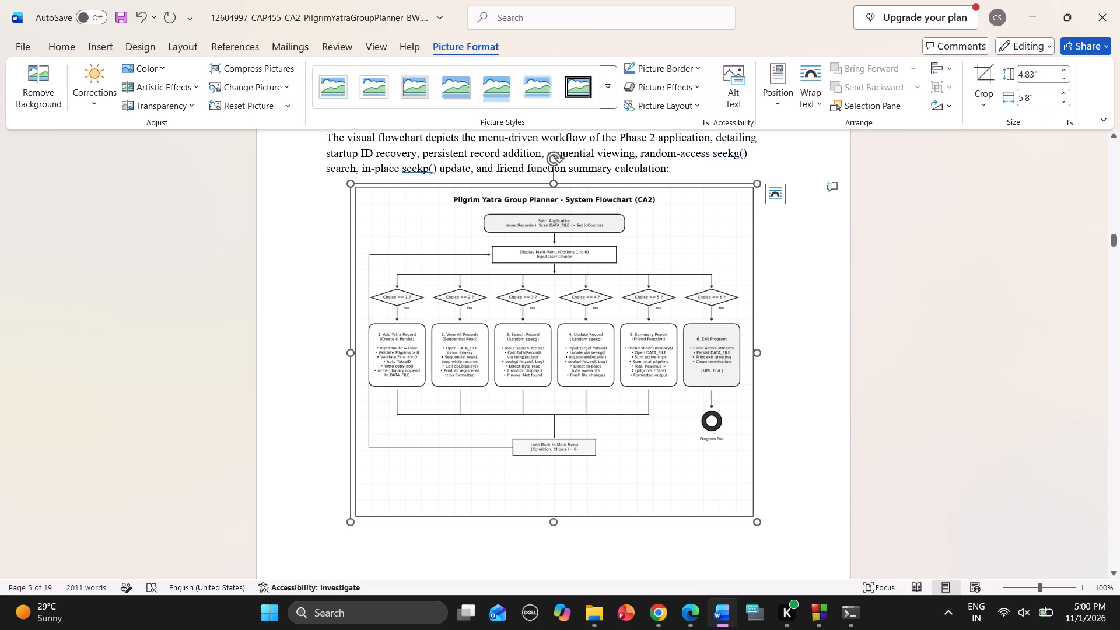
left_click(321, 74)
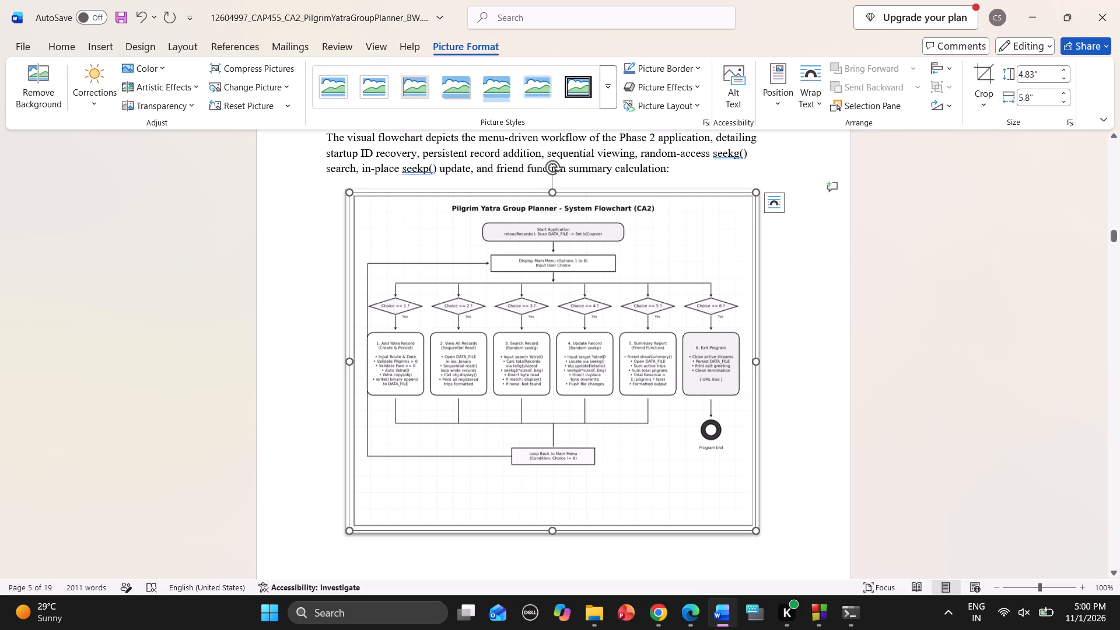
left_click(827, 416)
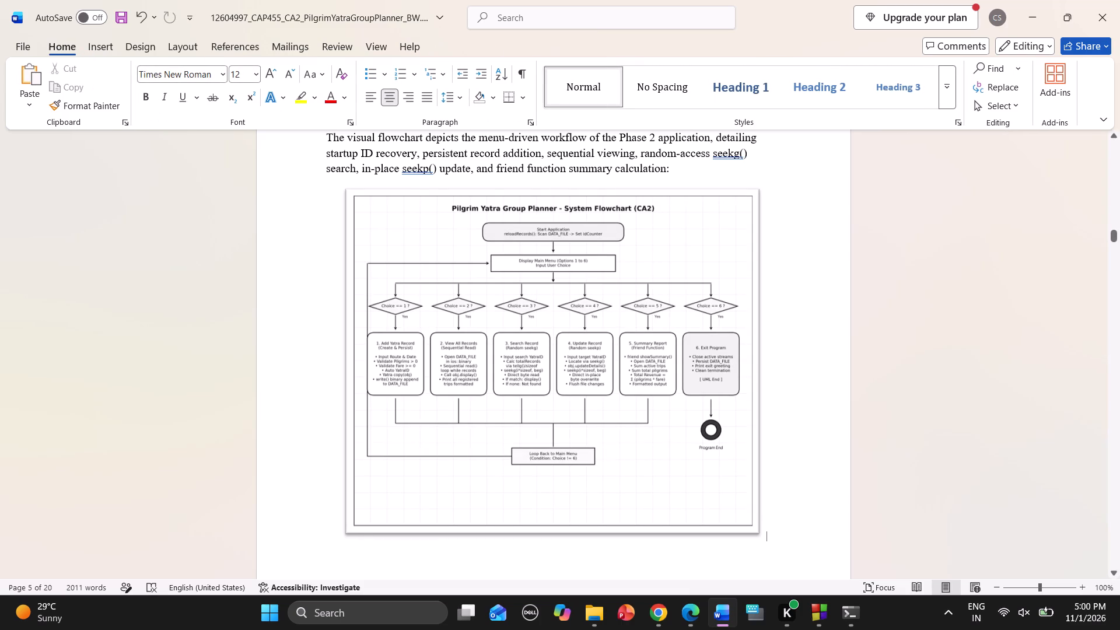
Apply the white frame picture style to the DFD Level 0 context diagram in section 6.1.
scroll(827, 416, "up", 1)
scroll(827, 416, "down", 1)
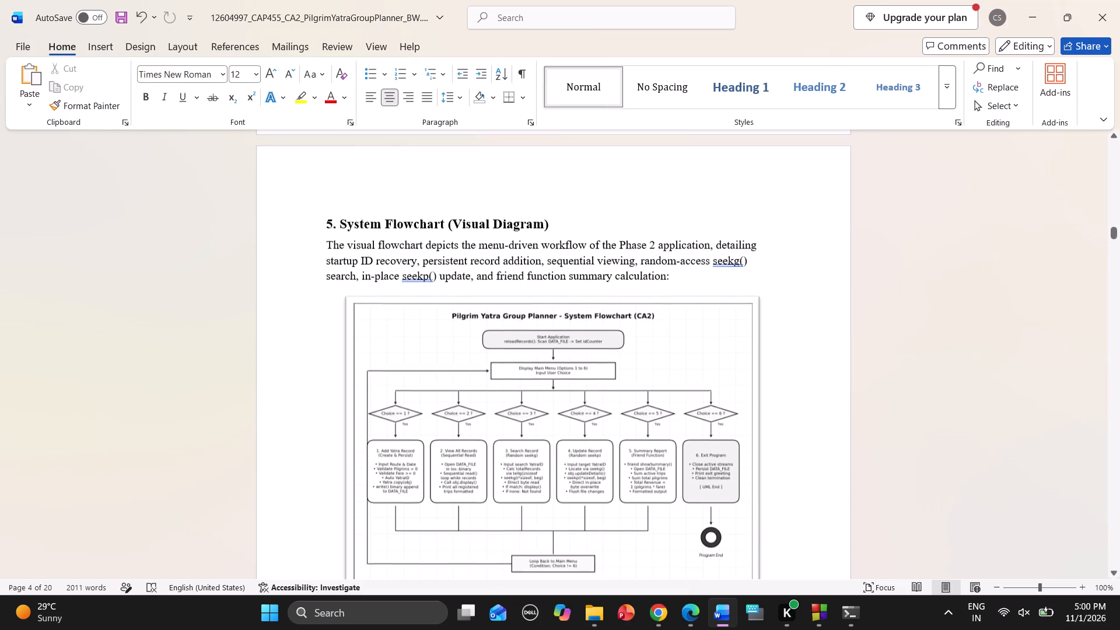
scroll(827, 416, "down", 4)
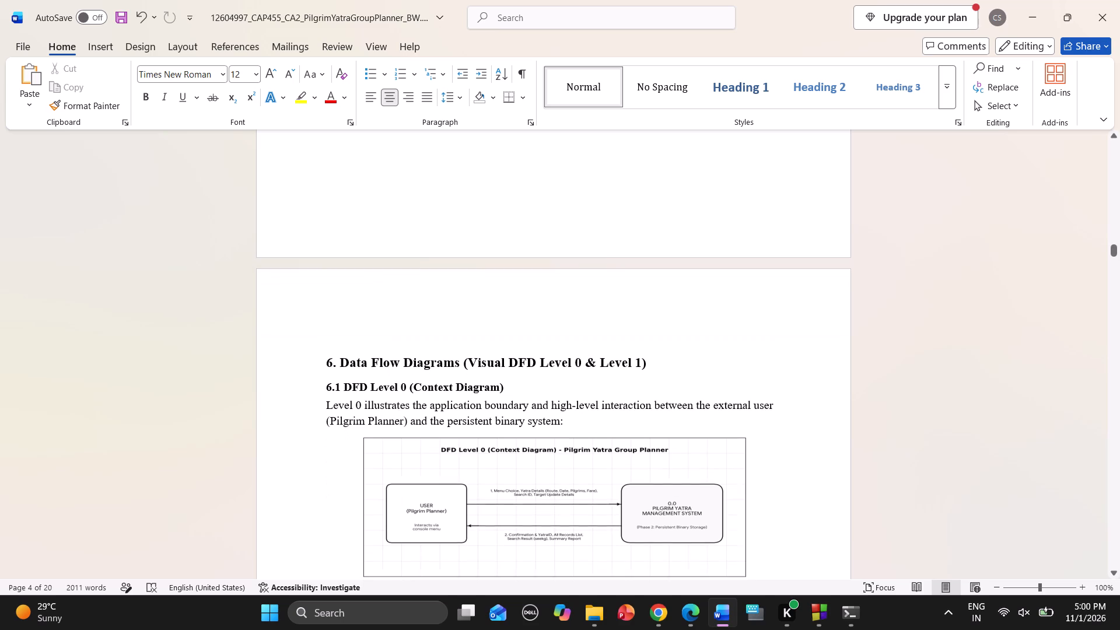
scroll(681, 401, "down", 1)
double_click(598, 342)
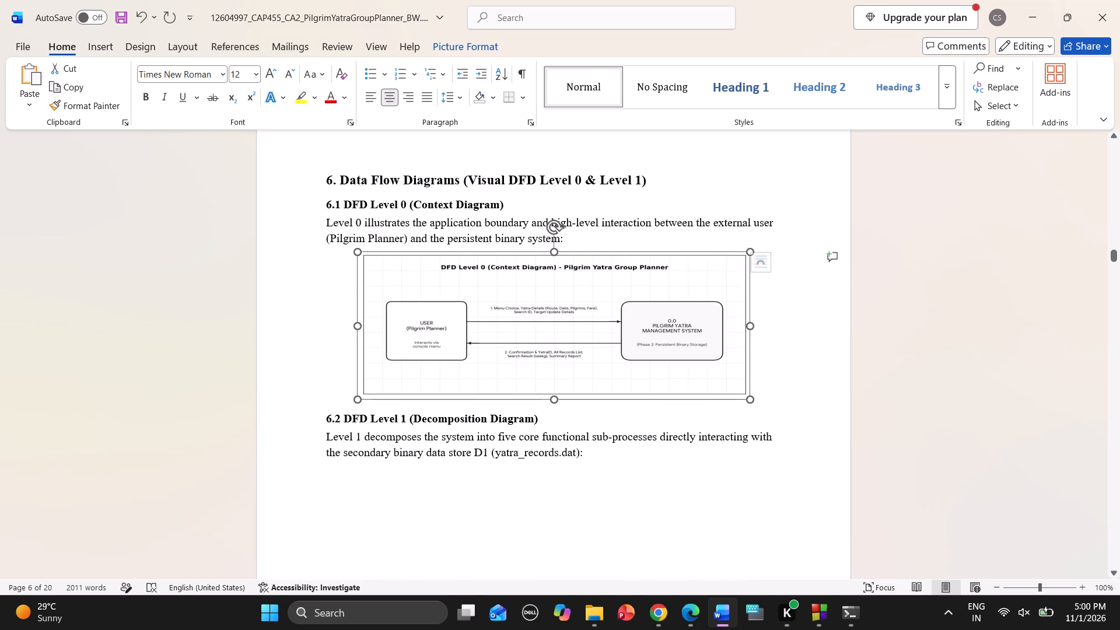
left_click(334, 94)
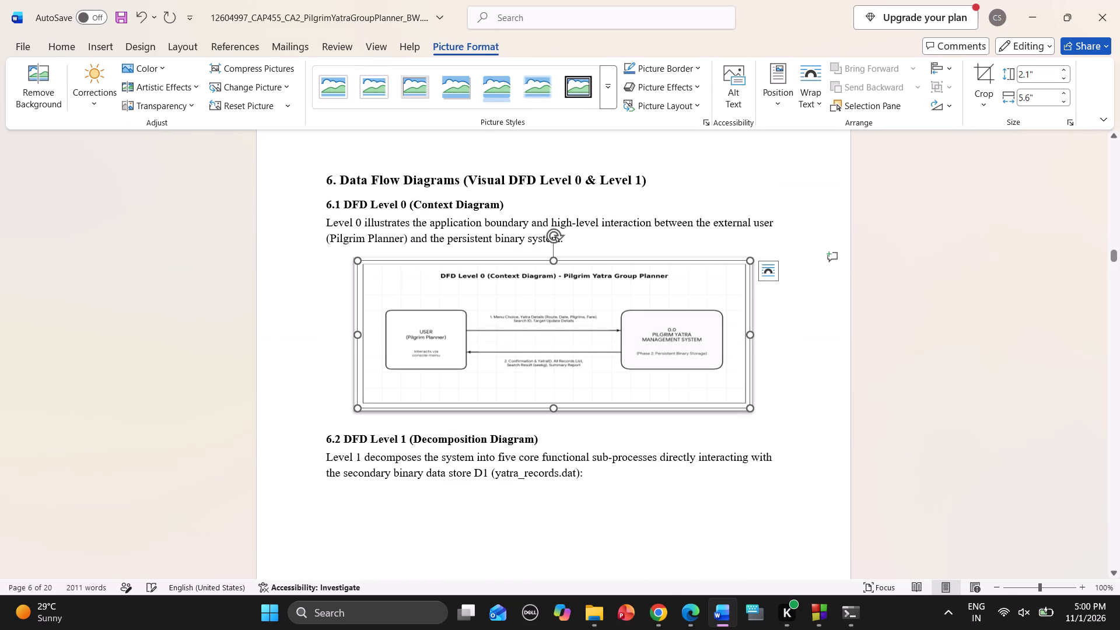
Slightly reduce the height of the DFD Level 0 context diagram, keeping its width.
left_click_drag(555, 383, 555, 372)
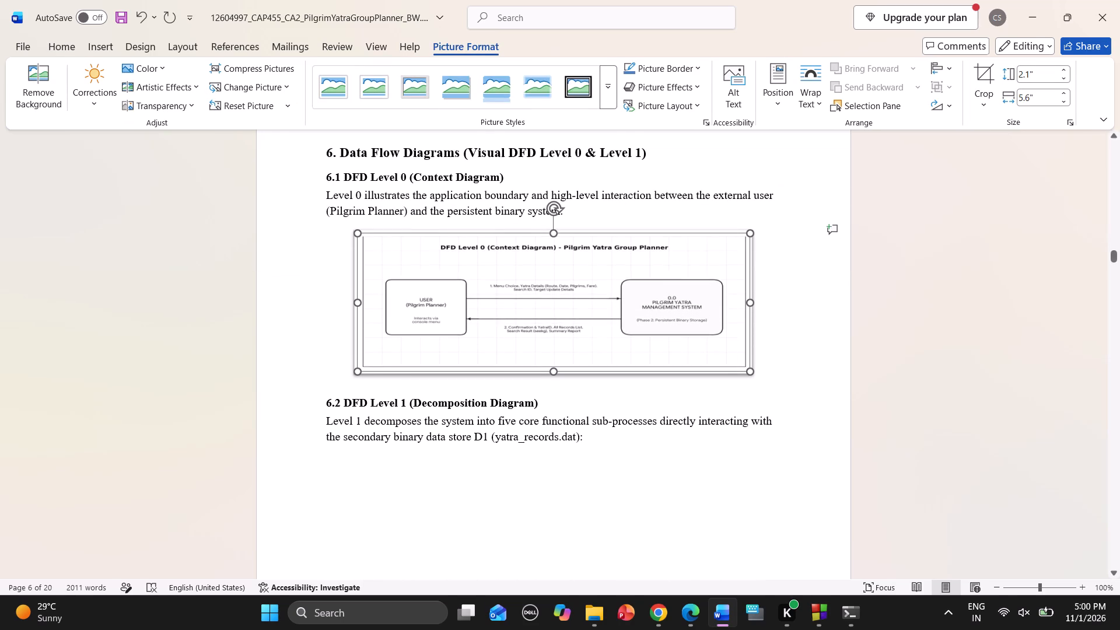
left_click_drag(555, 372, 555, 374)
left_click(570, 397)
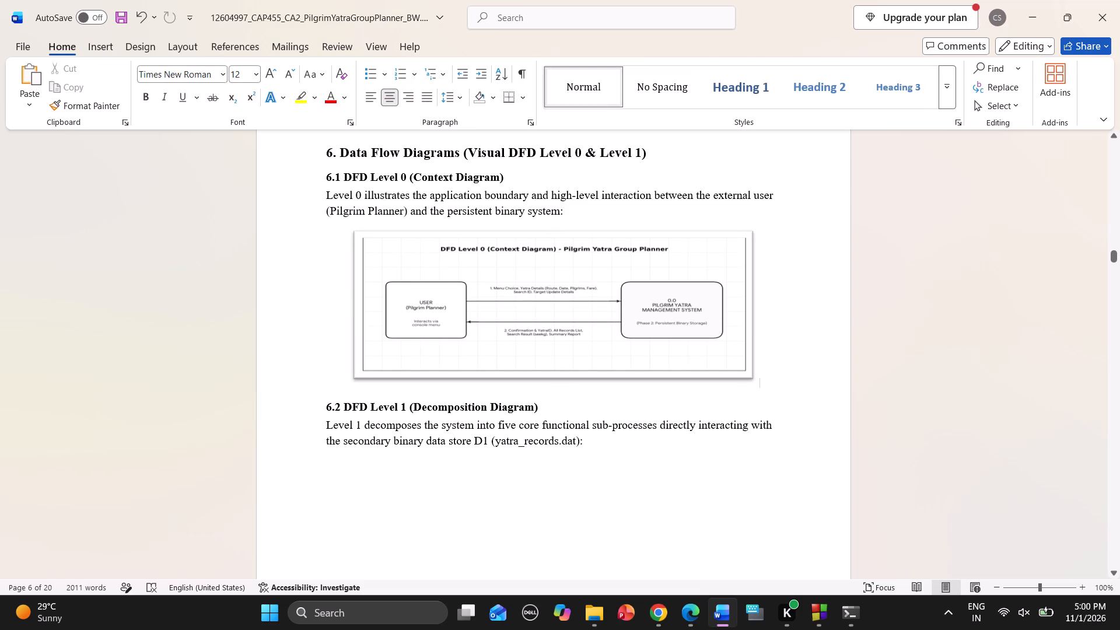
Reduce the height of the DFD Level 1 decomposition diagram in section 6.2 to about 4.22 inches, keeping its width.
scroll(797, 366, "up", 2, "ctrl")
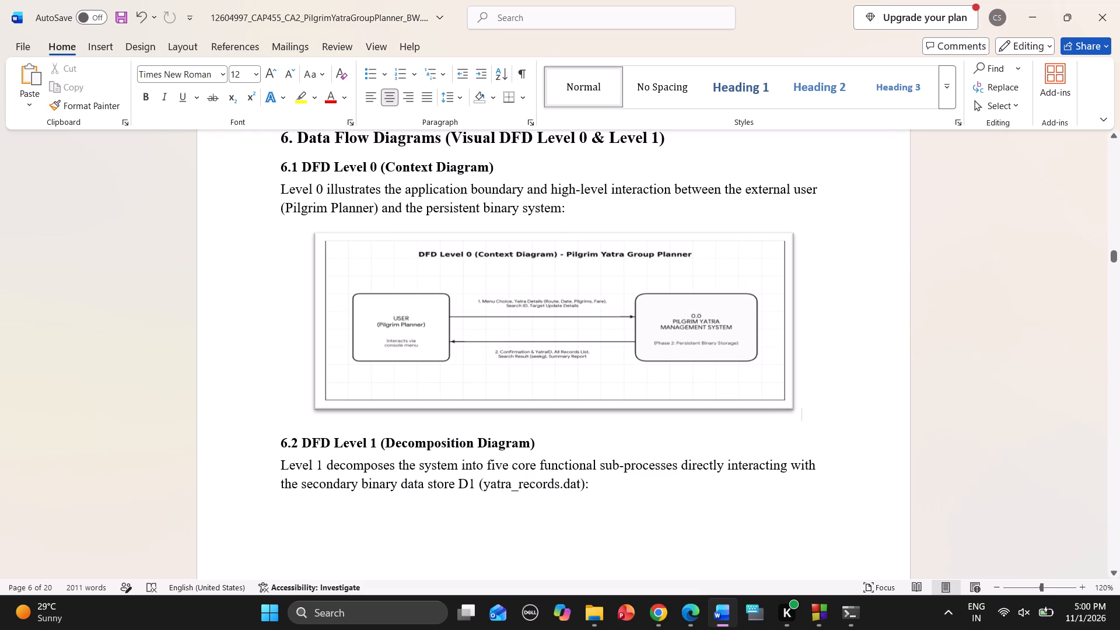
scroll(684, 432, "down", 4)
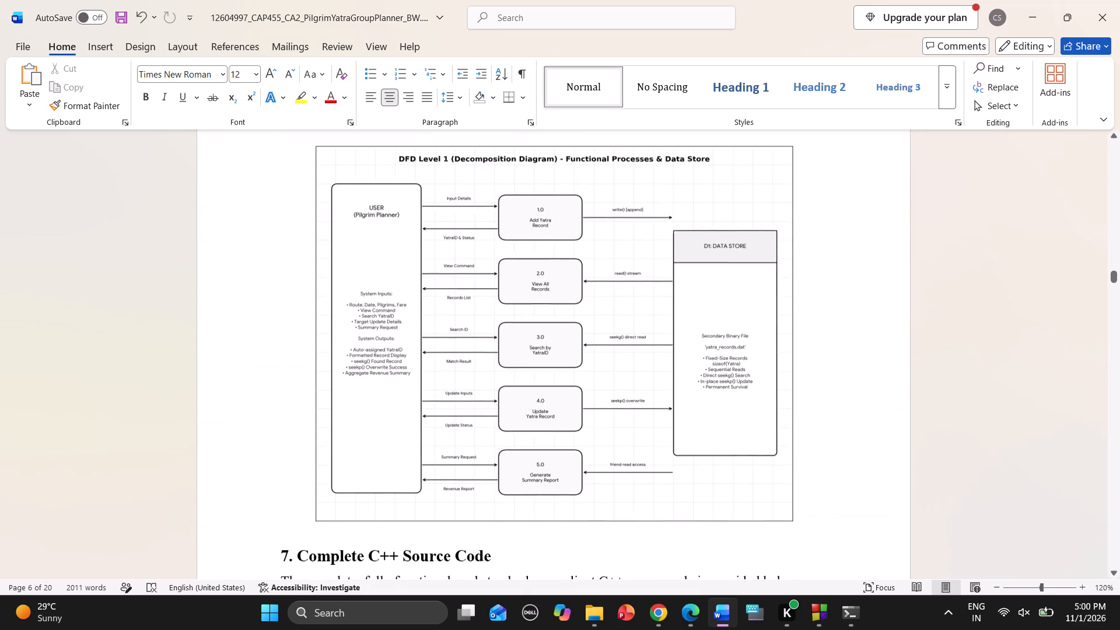
left_click(617, 428)
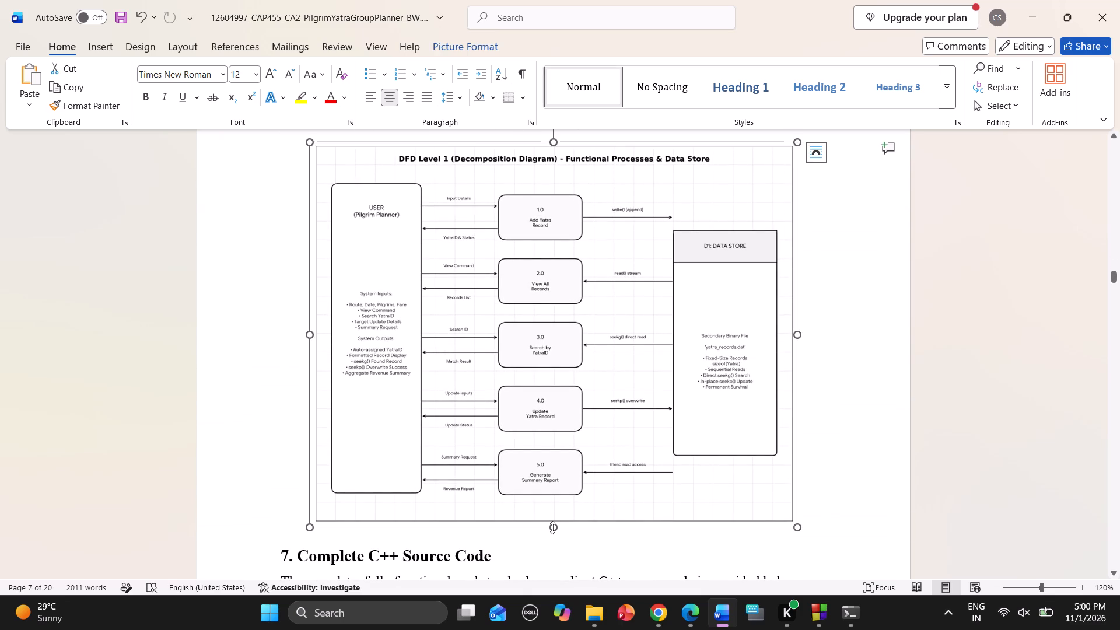
left_click_drag(552, 527, 552, 519)
left_click_drag(552, 519, 554, 498)
scroll(554, 498, "up", 1)
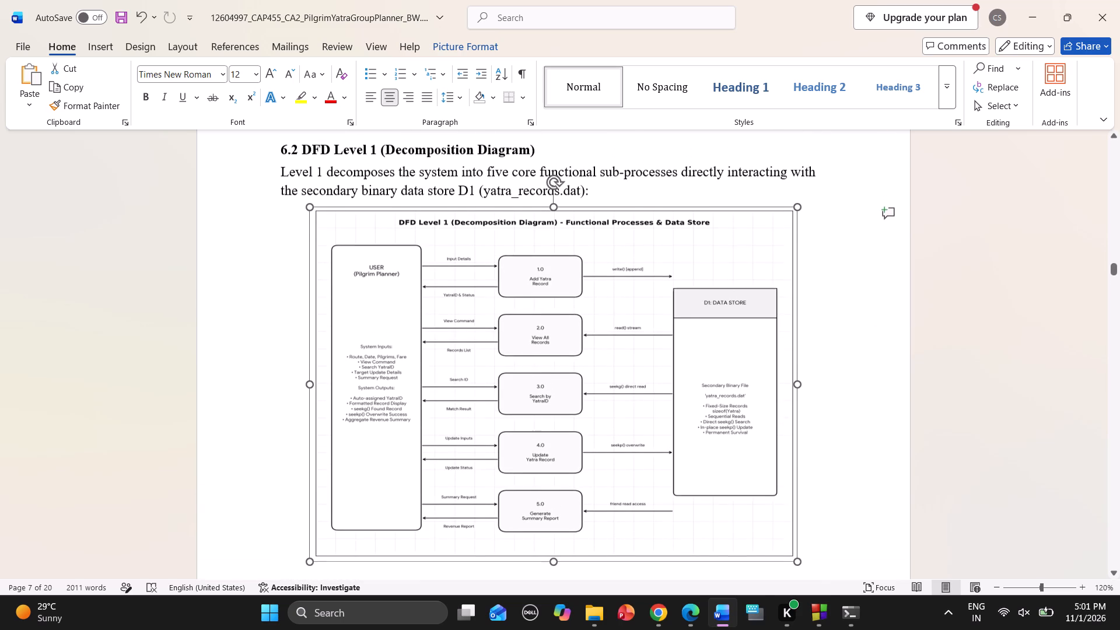
Apply the white frame picture style to the DFD Level 1 decomposition diagram in section 6.2.
double_click(461, 411)
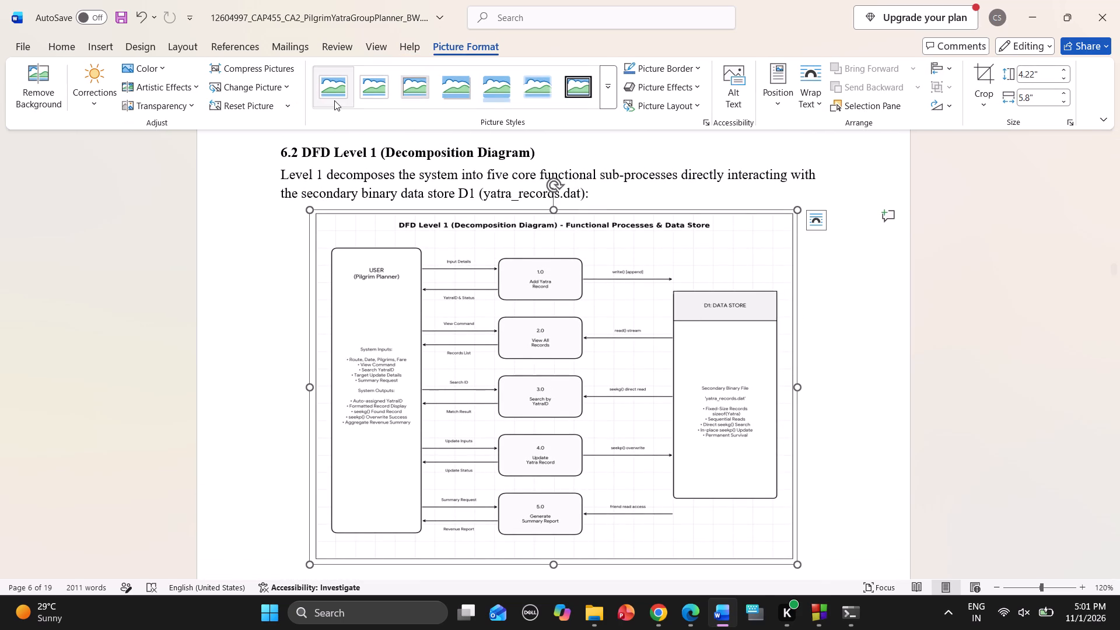
left_click(334, 99)
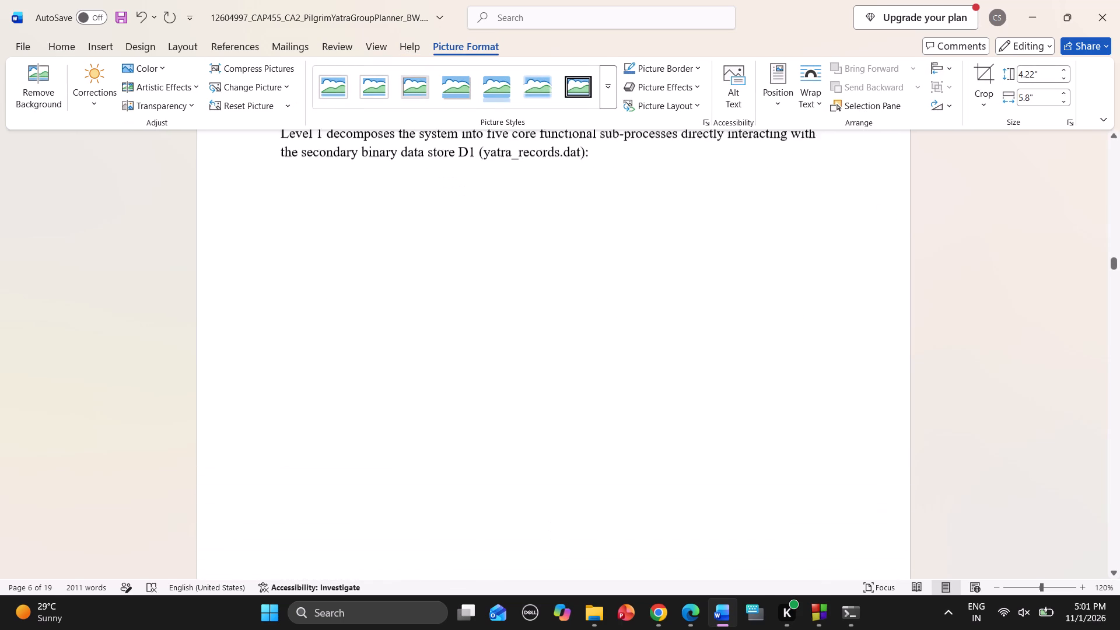
Examine the page layout of section 6 around the DFD Level 0 diagram and the section 6.2 introductory paragraph.
scroll(370, 275, "up", 1)
left_click_drag(598, 259, 479, 247)
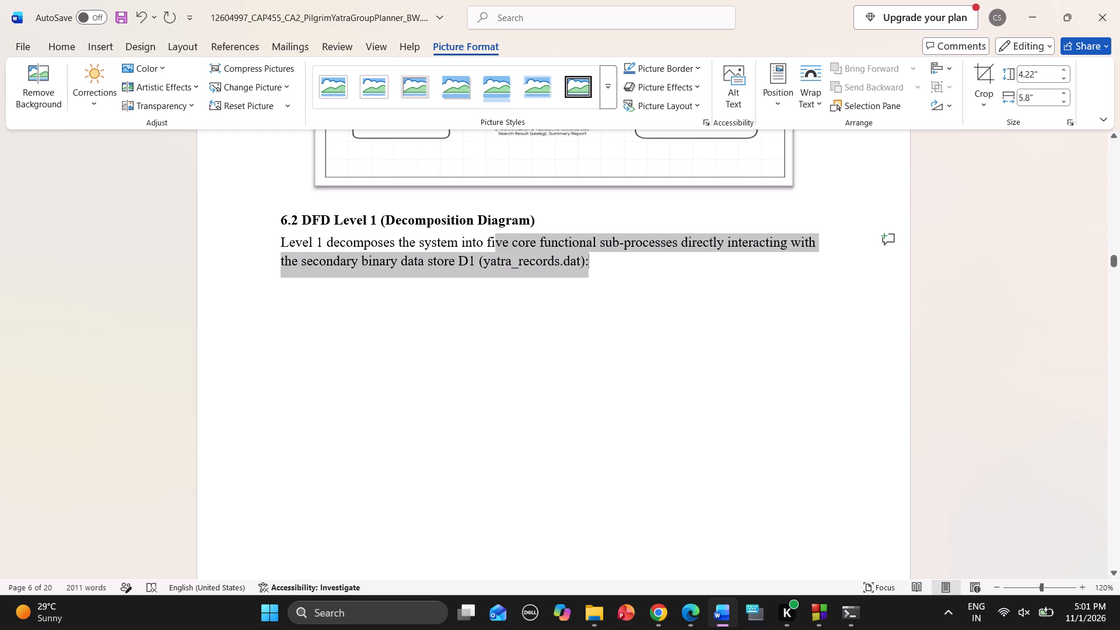
left_click_drag(479, 247, 281, 243)
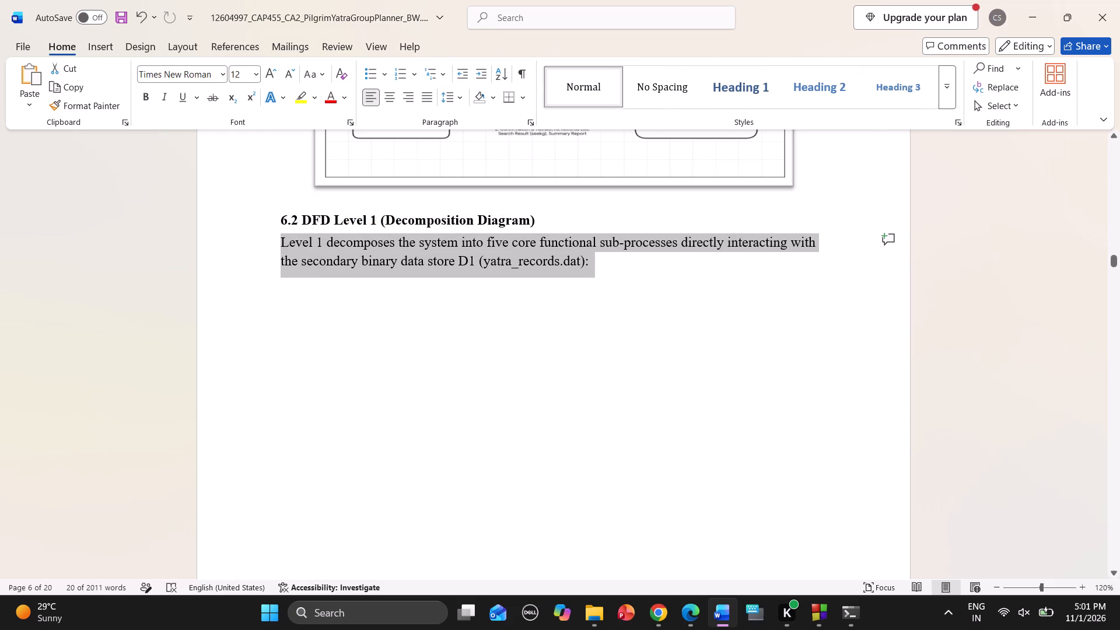
left_click(603, 330)
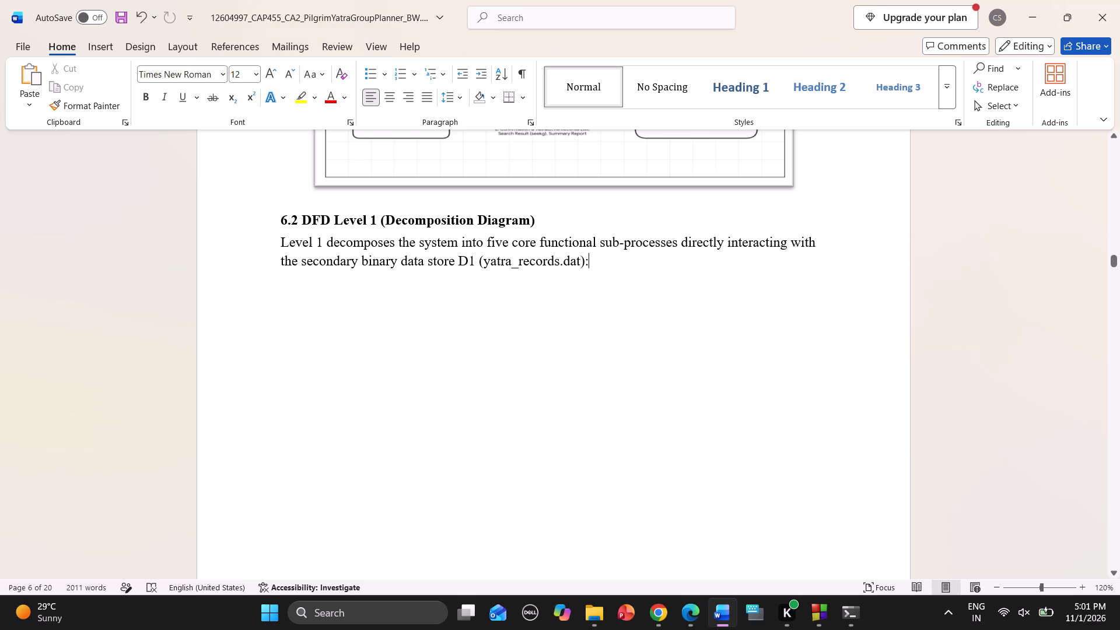
scroll(603, 330, "up", 1)
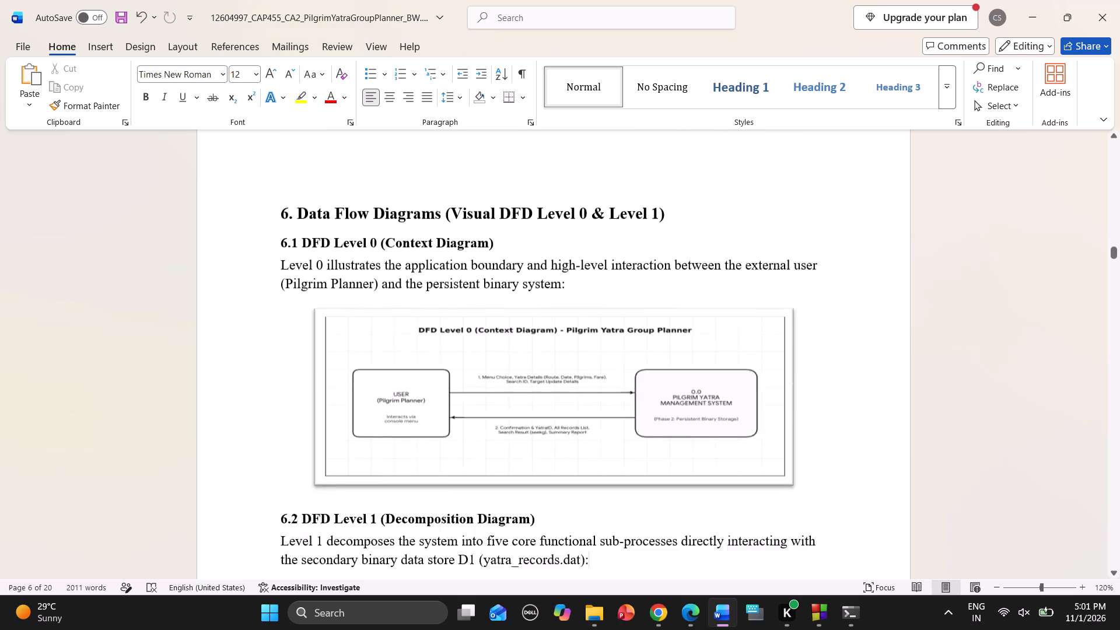
scroll(603, 330, "up", 1)
scroll(573, 386, "down", 1)
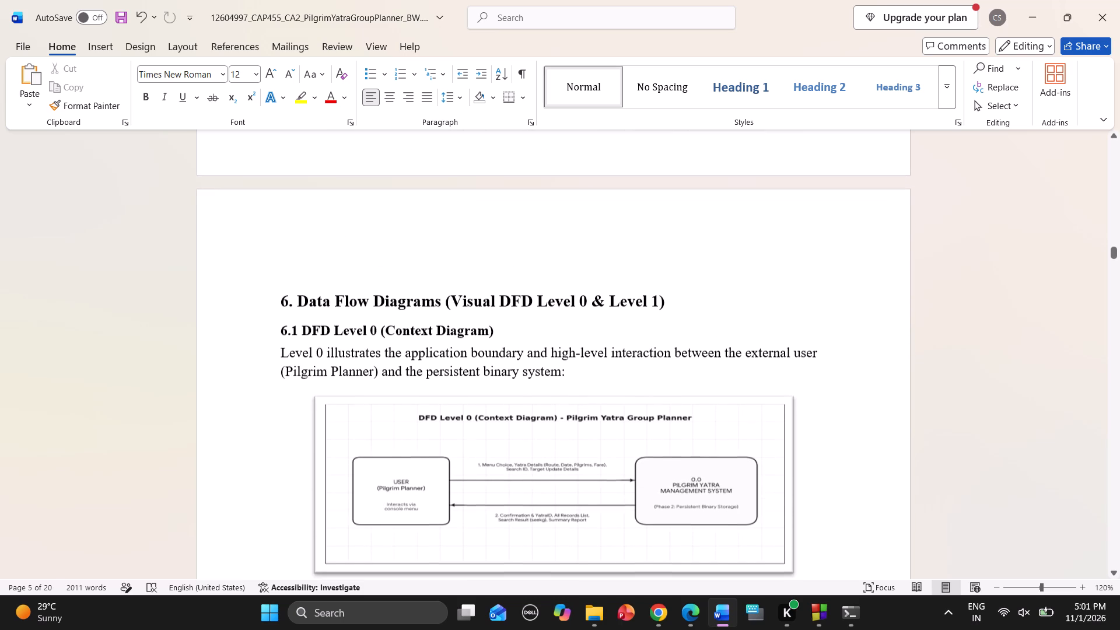
scroll(573, 386, "down", 2)
scroll(573, 386, "up", 1)
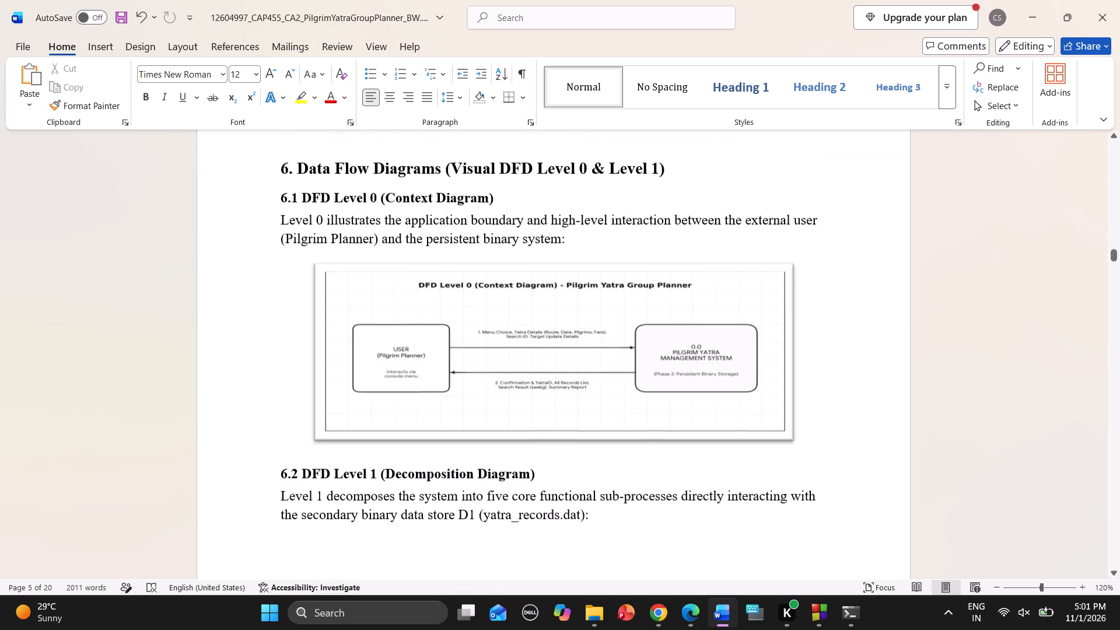
Reapply the white frame picture style to the DFD Level 0 context diagram in section 6.1.
double_click(573, 386)
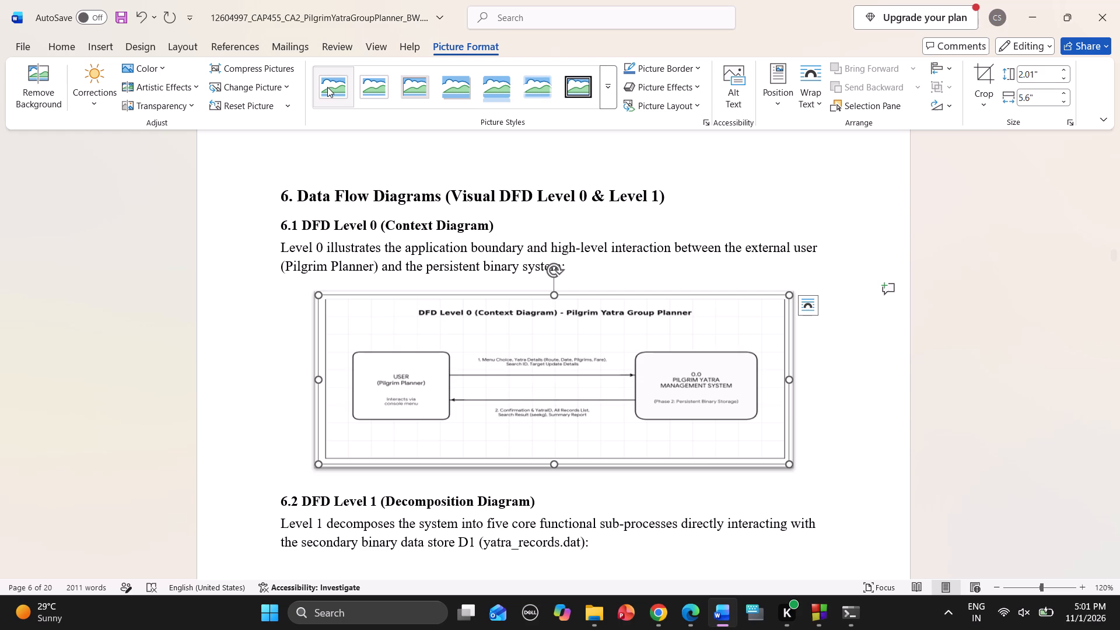
left_click(327, 87)
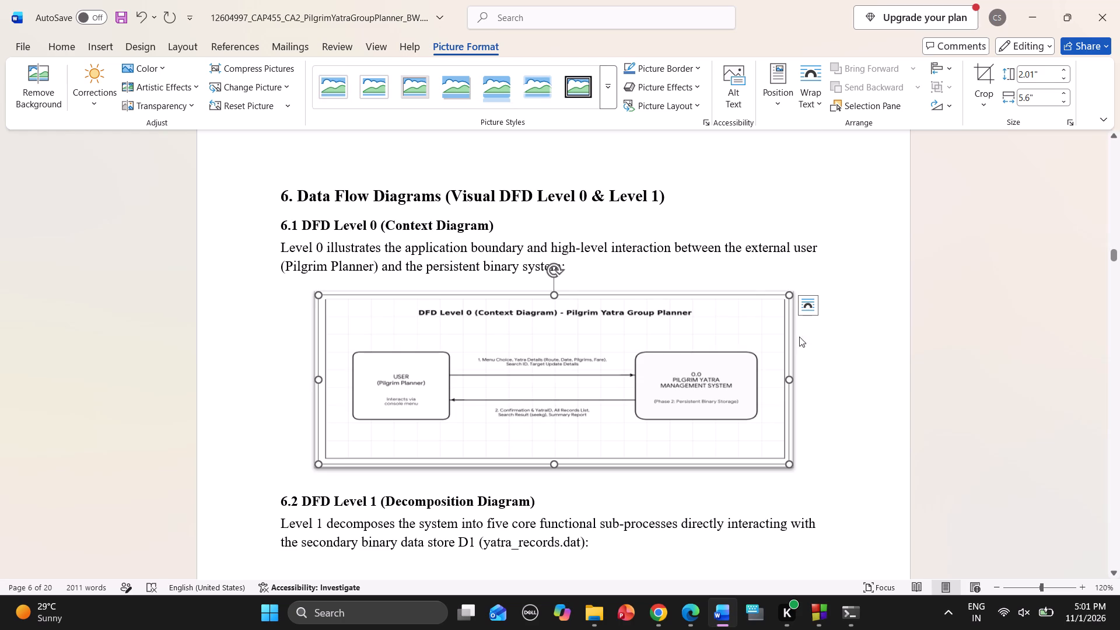
left_click(854, 387)
Shrink the DFD Level 1 diagram's height, keeping its width, so that it fits on the page beneath the section 6.2 paragraph.
scroll(854, 387, "down", 2)
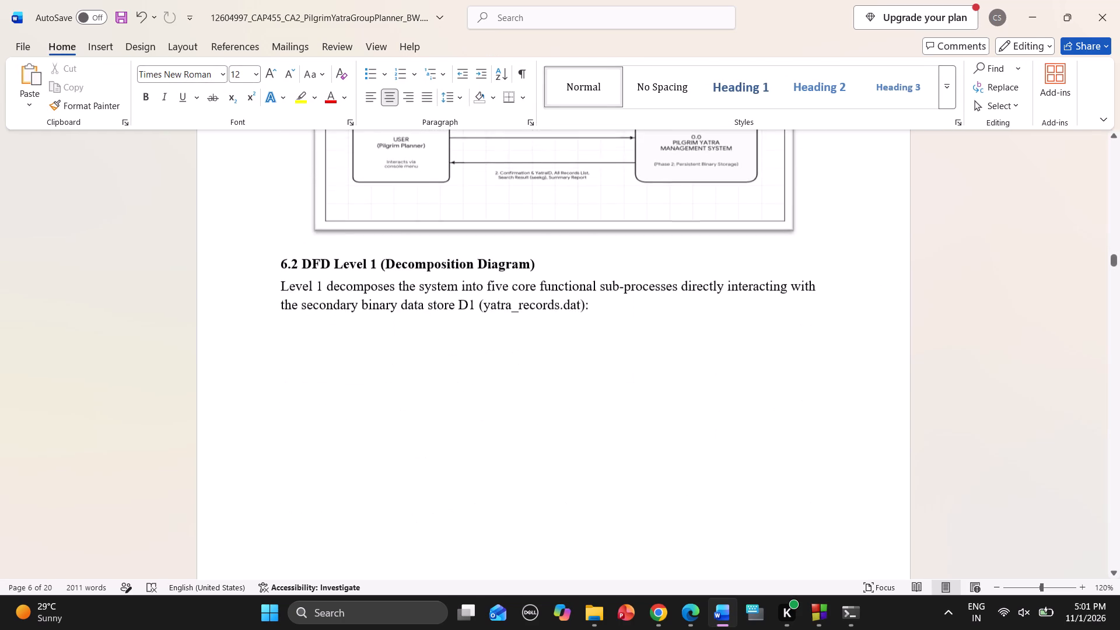
scroll(854, 387, "down", 2)
scroll(854, 387, "up", 2)
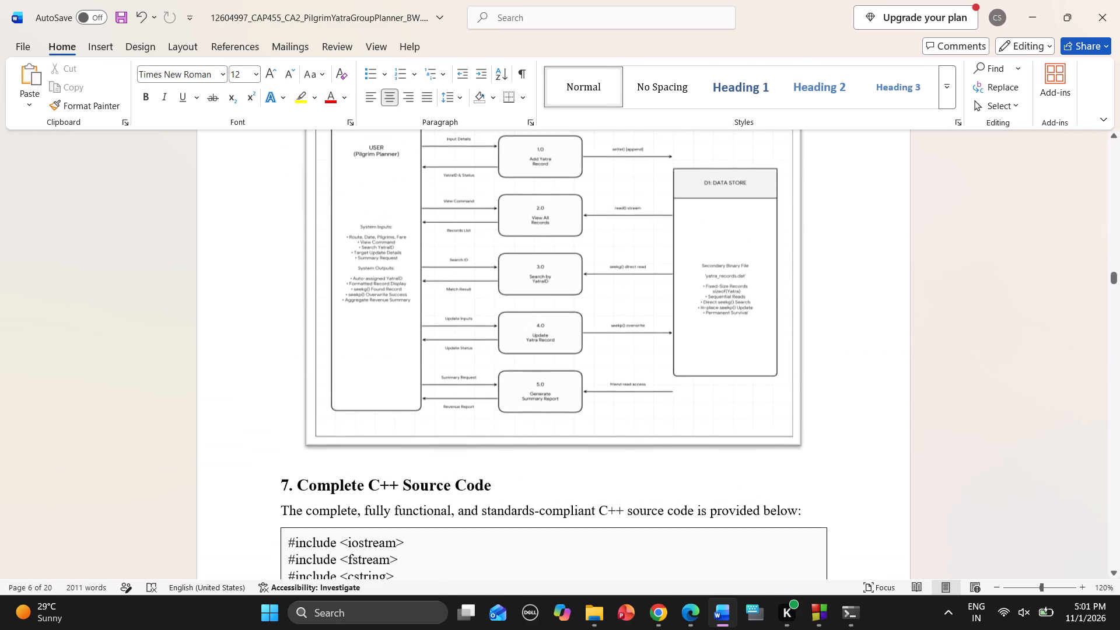
left_click(701, 387)
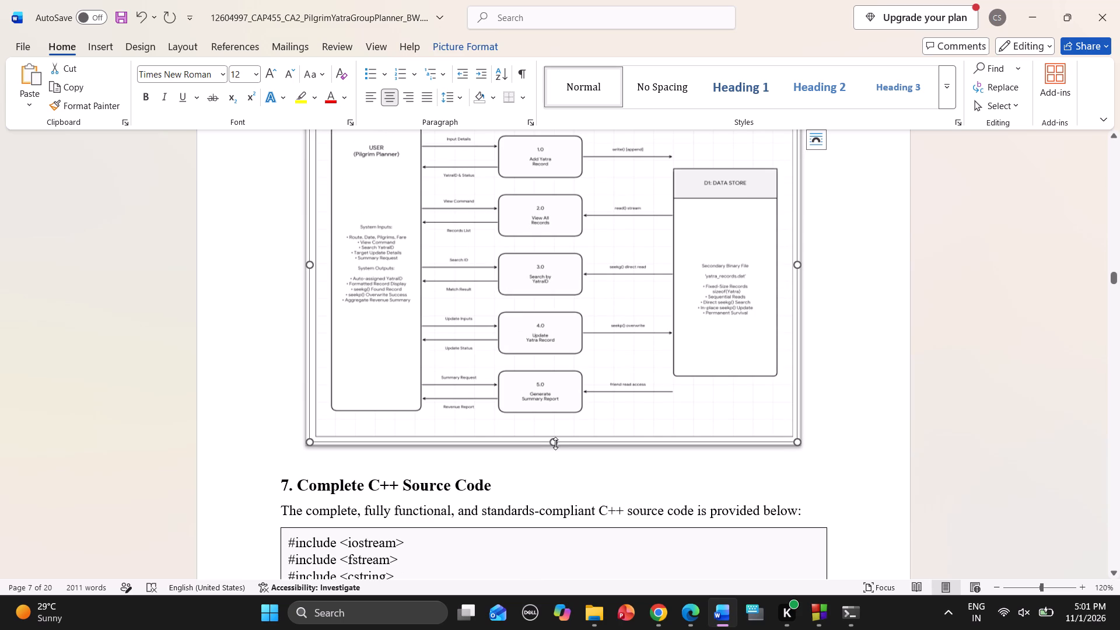
left_click_drag(555, 443, 555, 427)
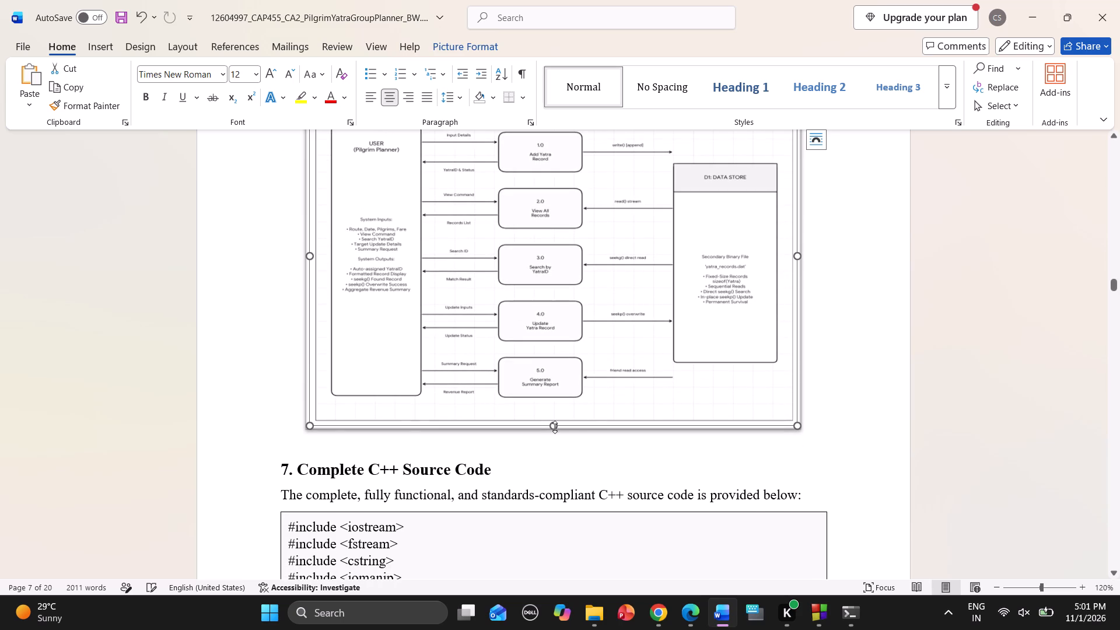
left_click_drag(555, 427, 559, 365)
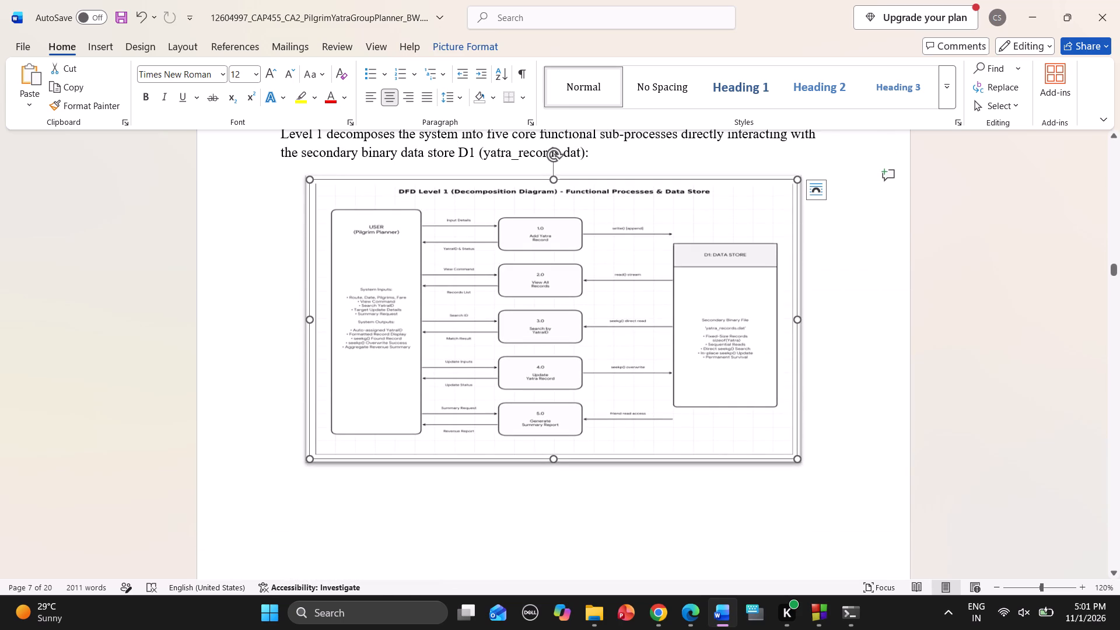
left_click_drag(555, 457, 551, 492)
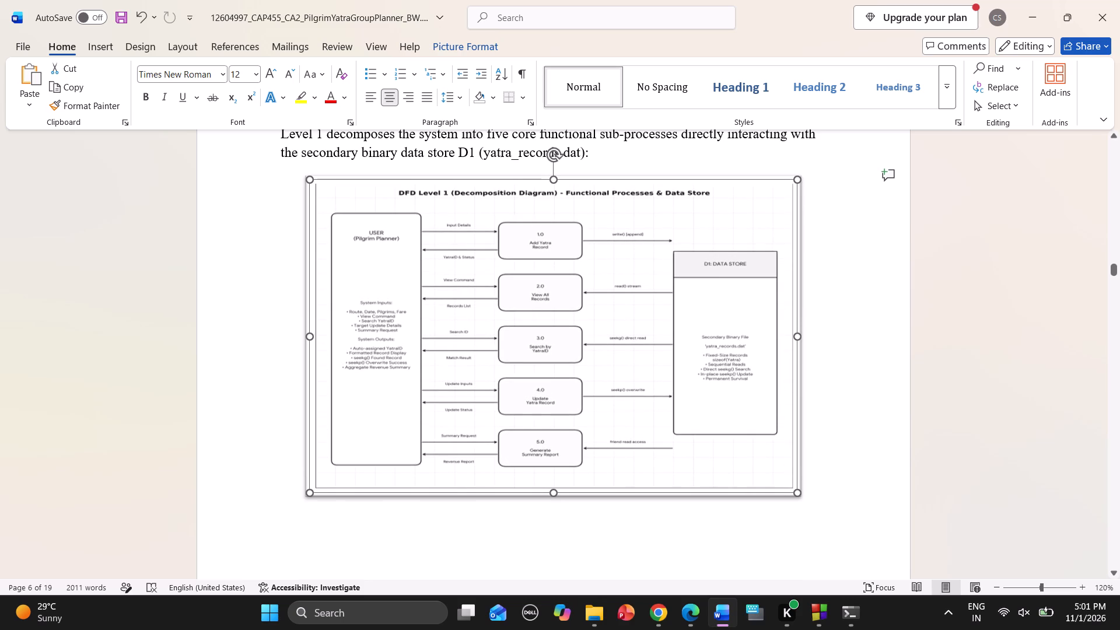
left_click(551, 492)
left_click_drag(551, 492, 554, 522)
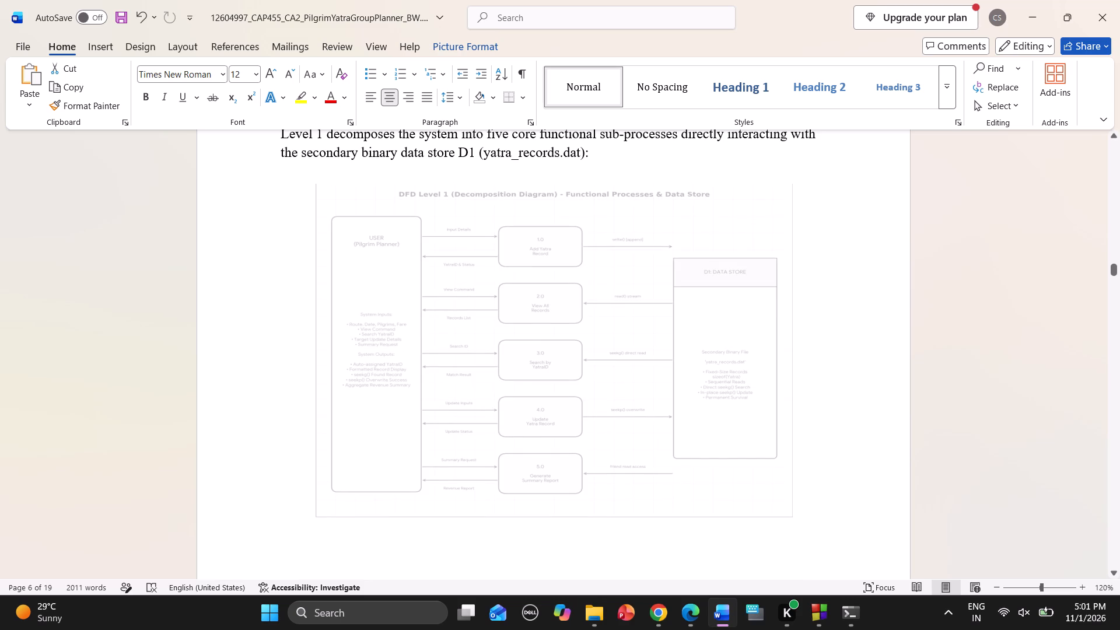
left_click_drag(554, 522, 556, 512)
left_click(872, 496)
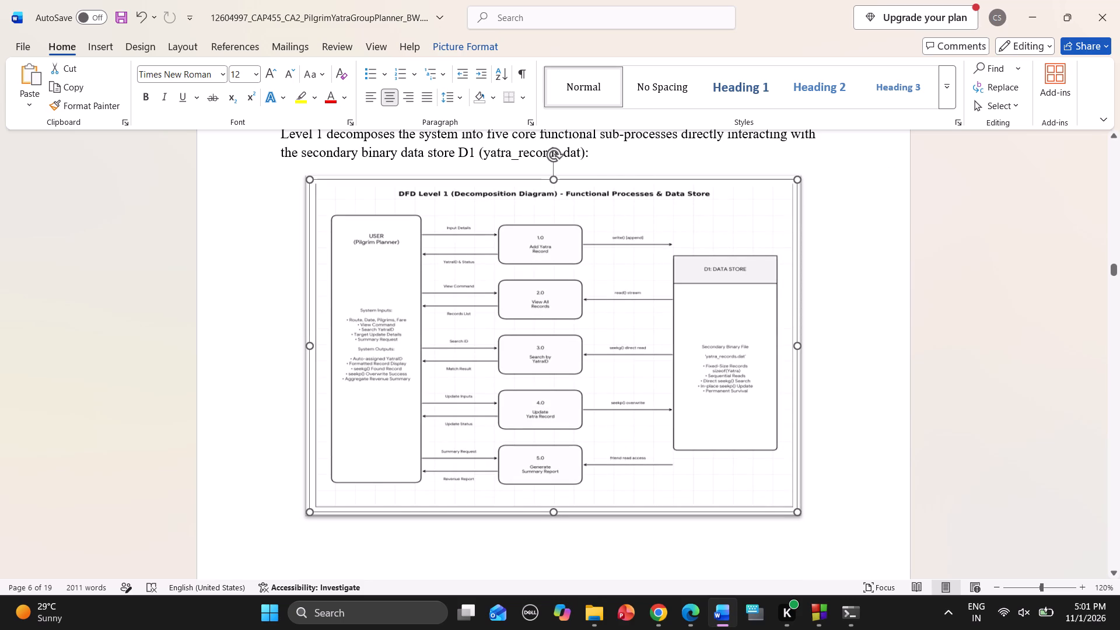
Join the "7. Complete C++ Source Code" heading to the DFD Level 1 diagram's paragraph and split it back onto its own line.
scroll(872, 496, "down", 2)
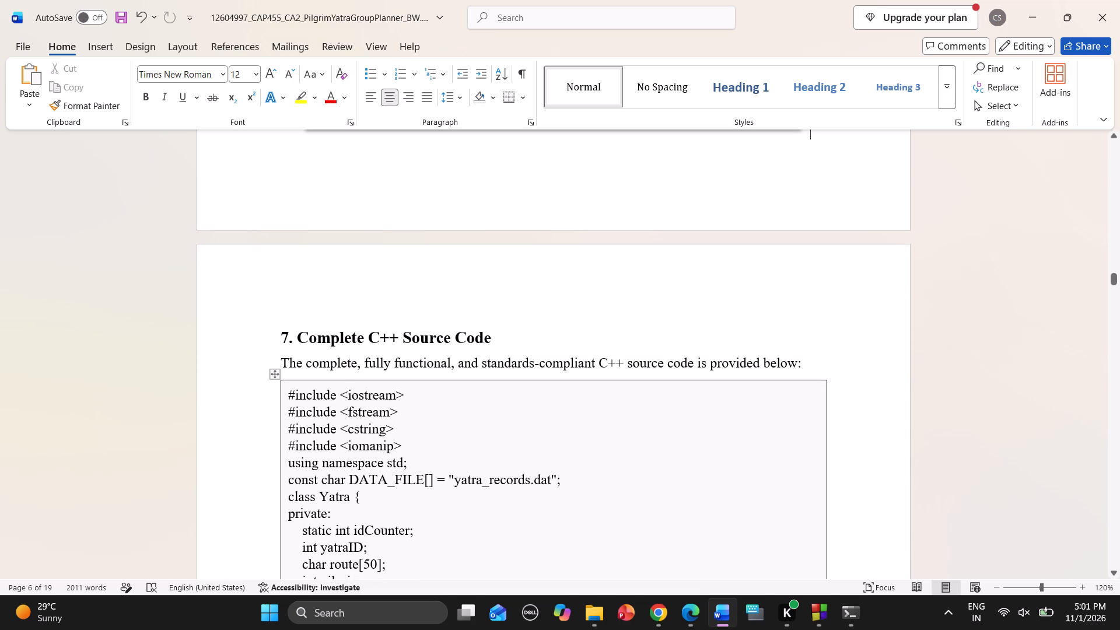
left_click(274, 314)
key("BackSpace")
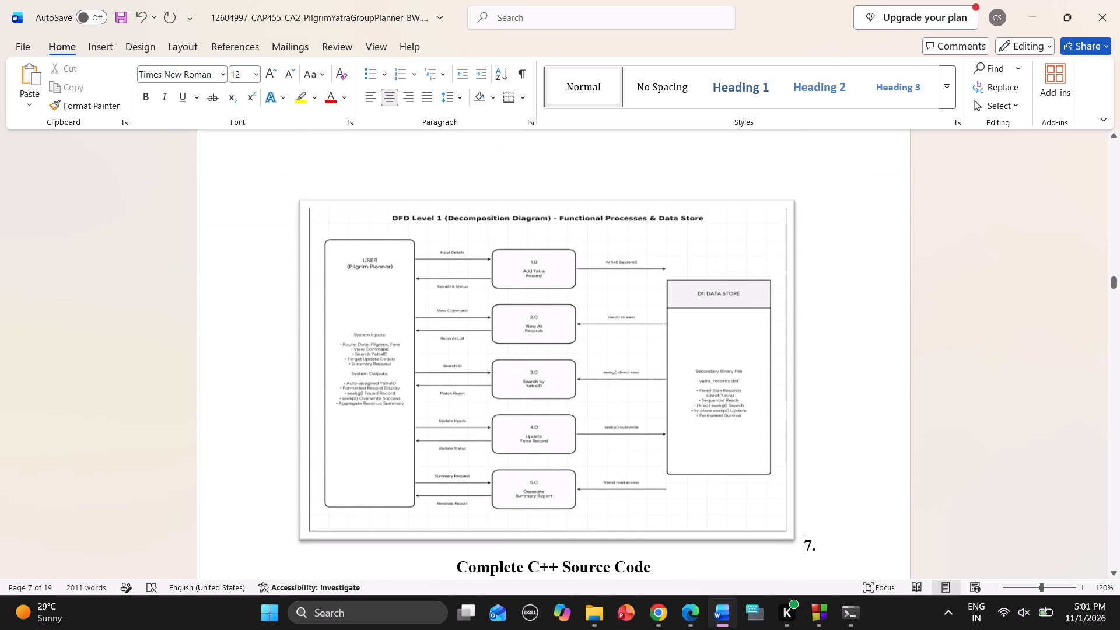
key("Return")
Left-align the "7. Complete C++ Source Code" heading.
scroll(274, 314, "up", 1)
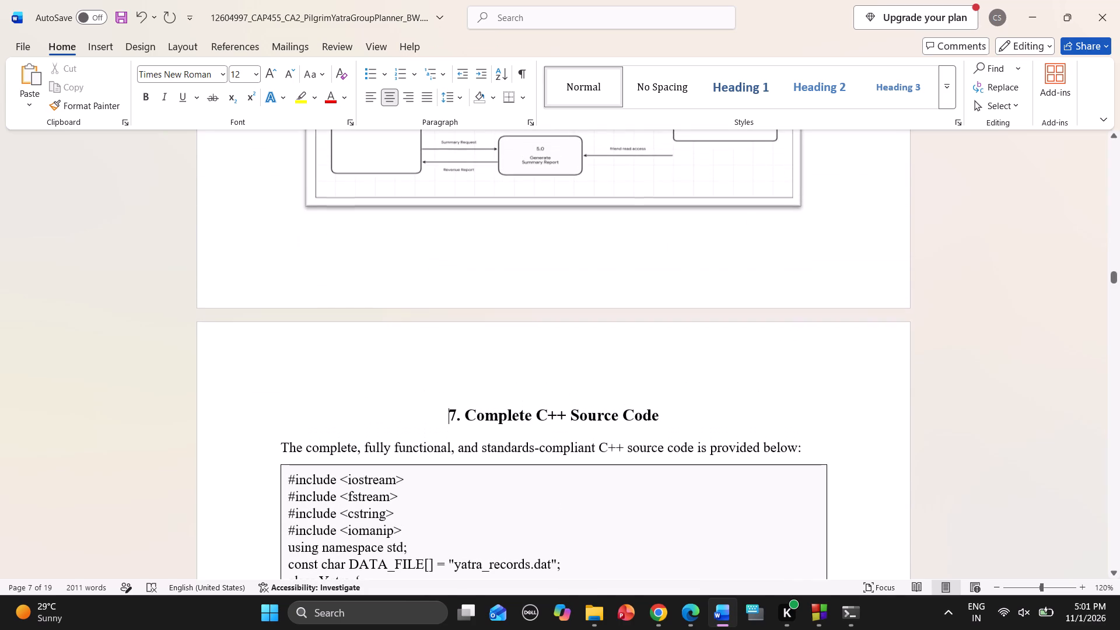
left_click_drag(444, 411, 666, 413)
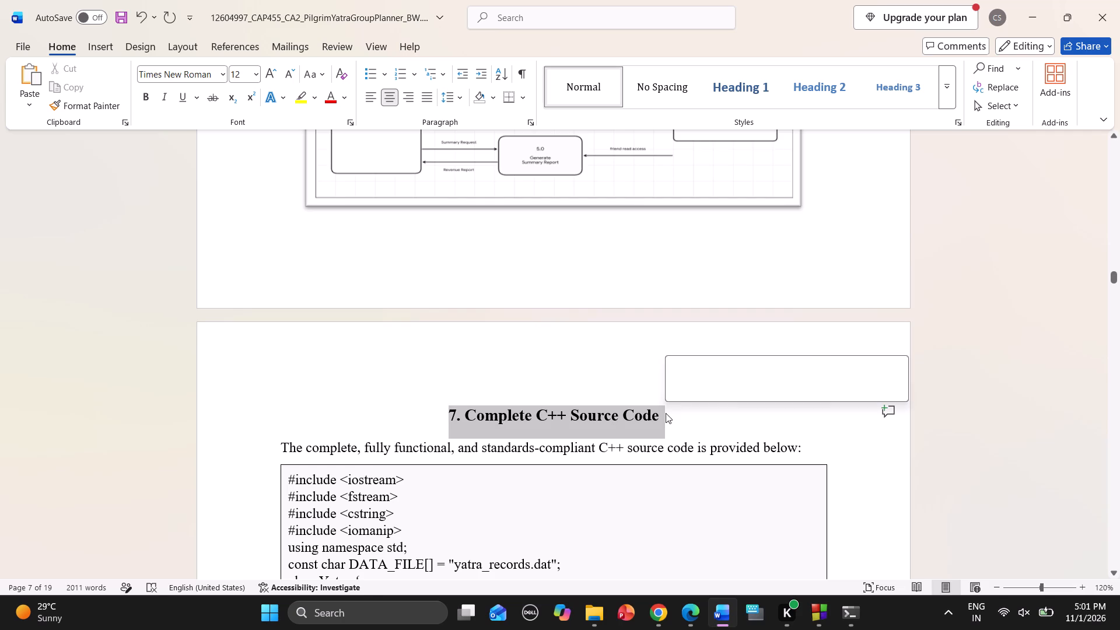
left_click(373, 97)
left_click(554, 383)
Review the page flow of the complete C++ source code listing in section 7 through to its end.
scroll(554, 383, "down", 3)
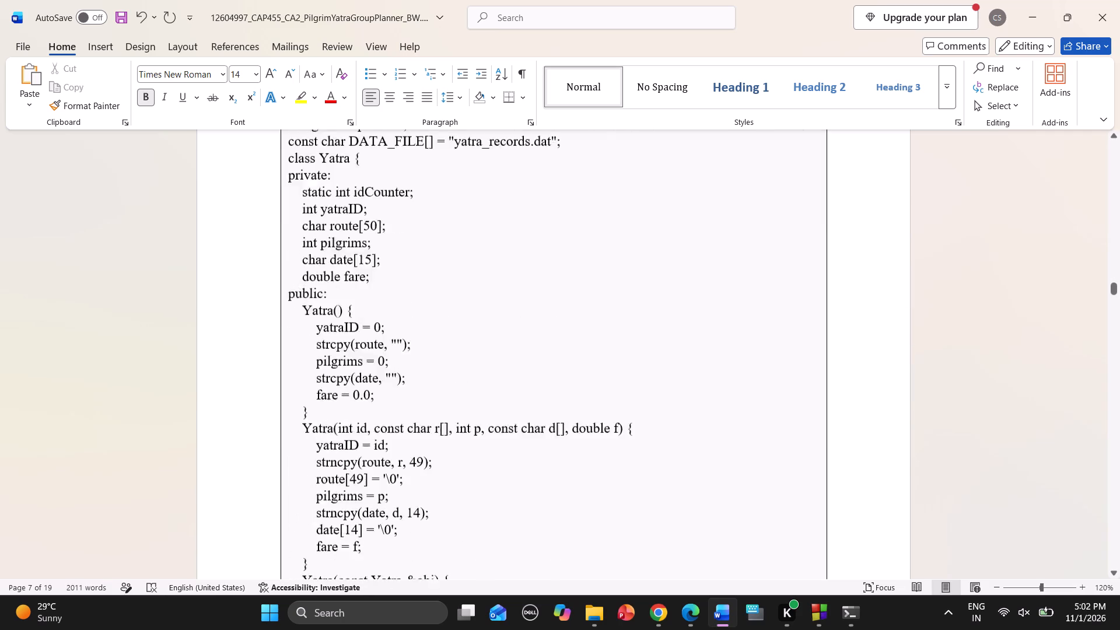
scroll(554, 383, "down", 6)
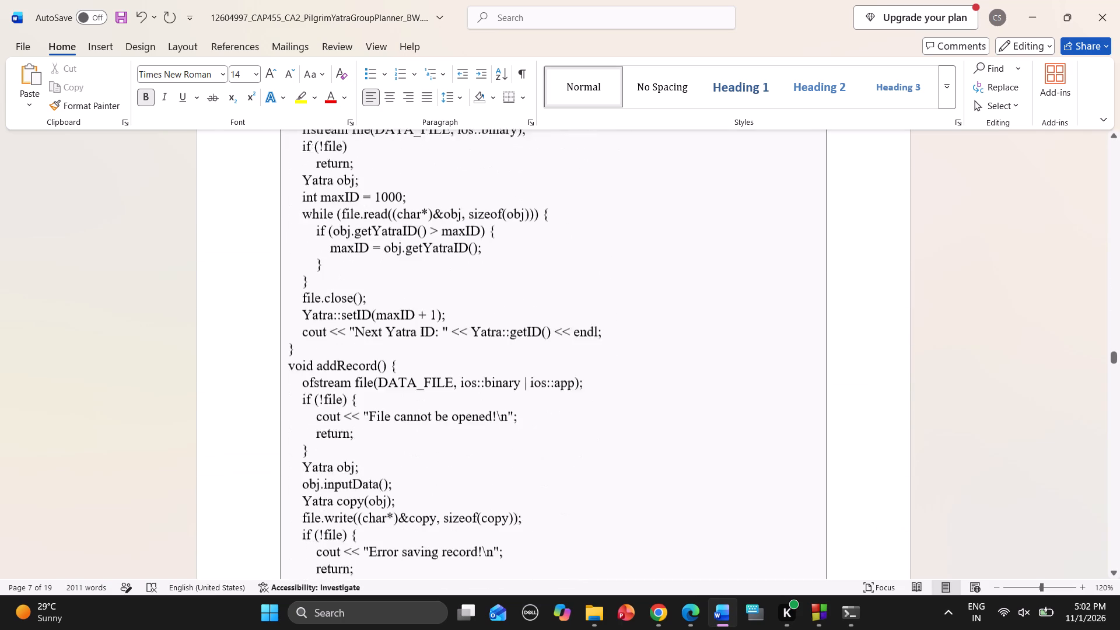
scroll(554, 383, "down", 6)
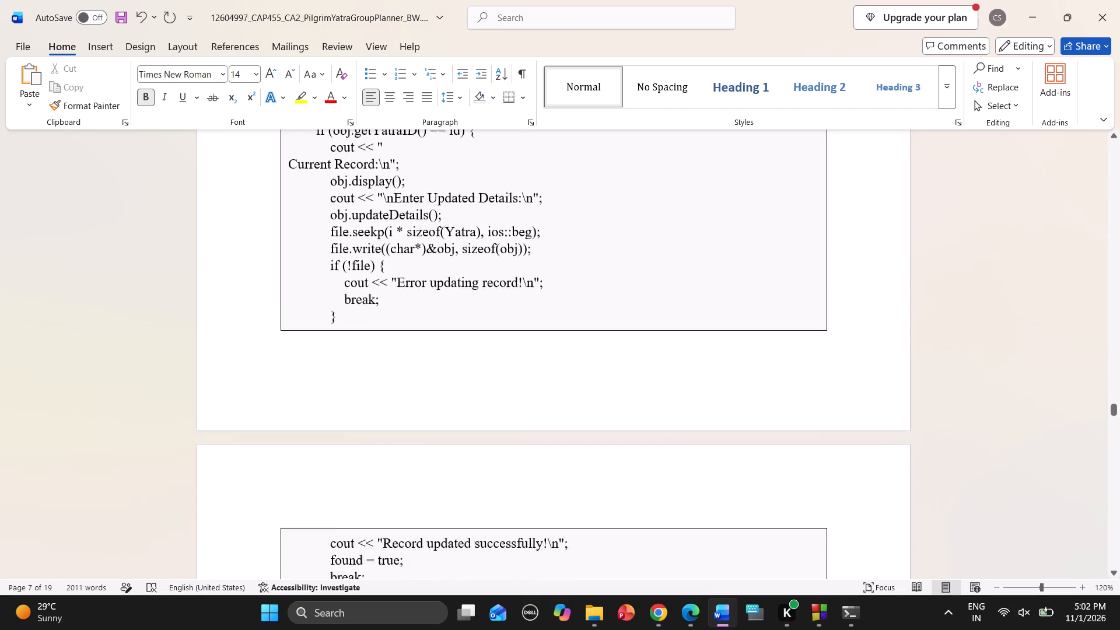
scroll(554, 383, "down", 6)
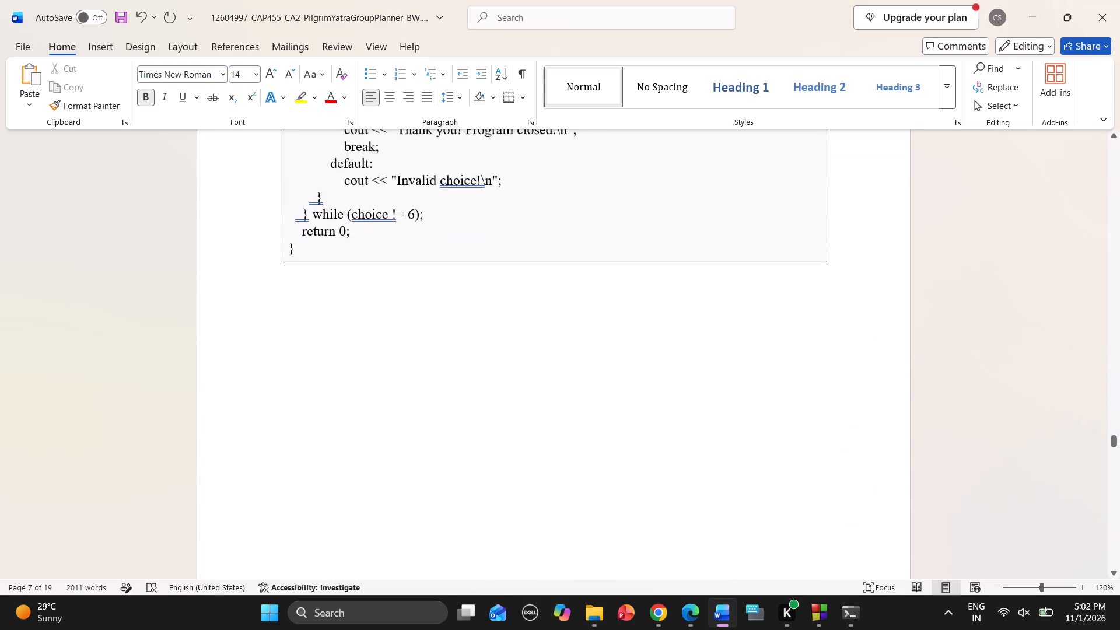
Review section 8, Test Cases & Verification Evidence, checking its introductory paragraph and the test case table through TC-08.
scroll(554, 383, "down", 4)
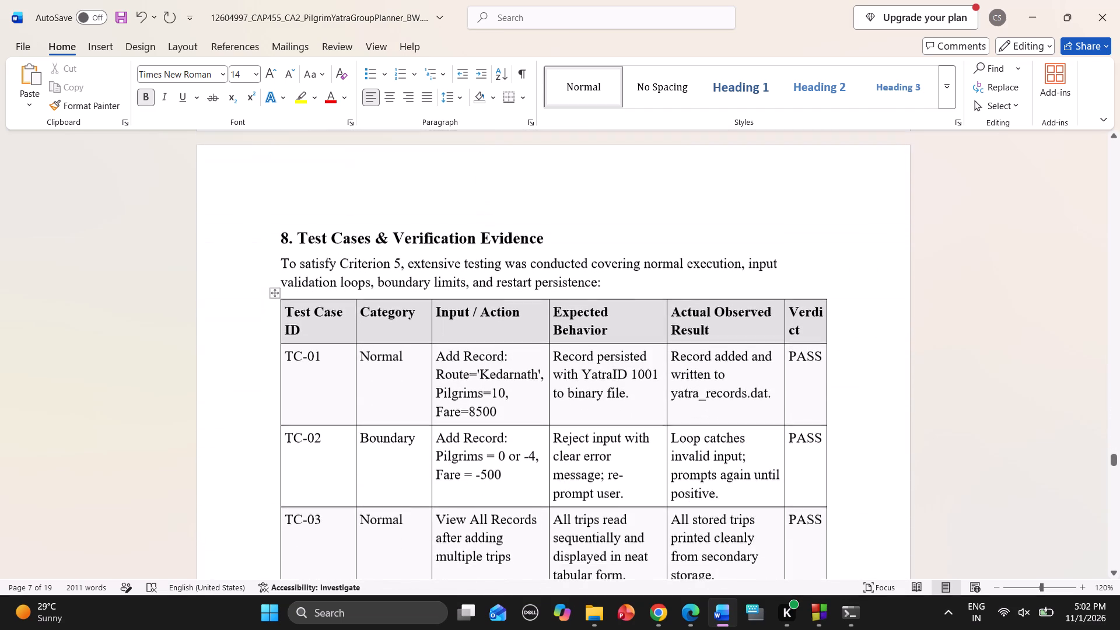
scroll(554, 383, "down", 1)
left_click_drag(622, 217, 286, 192)
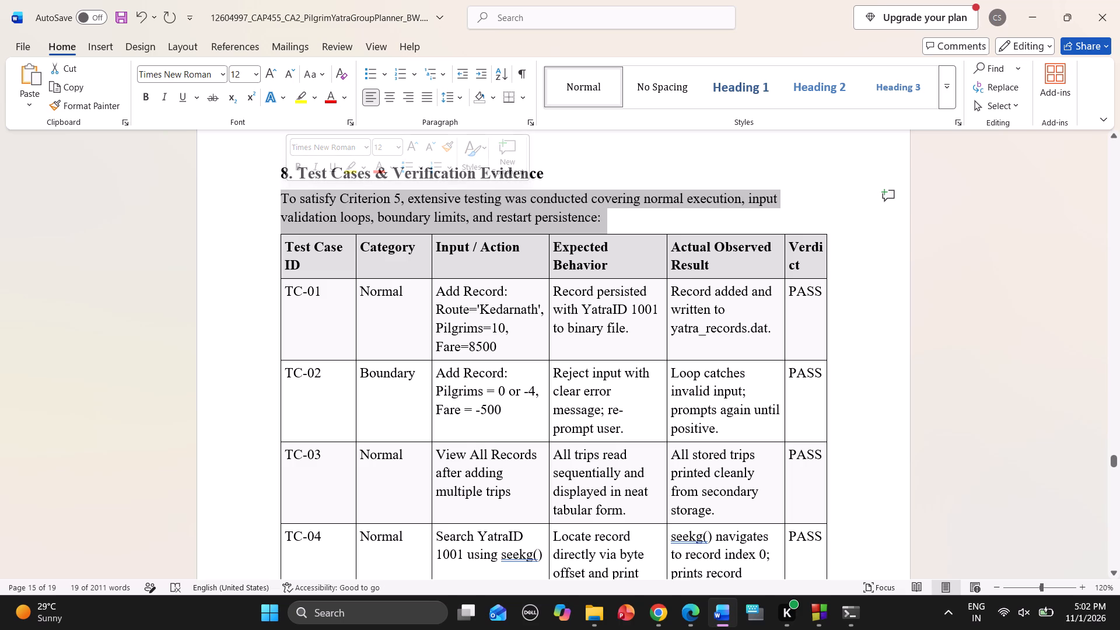
left_click(253, 226)
scroll(253, 226, "down", 3)
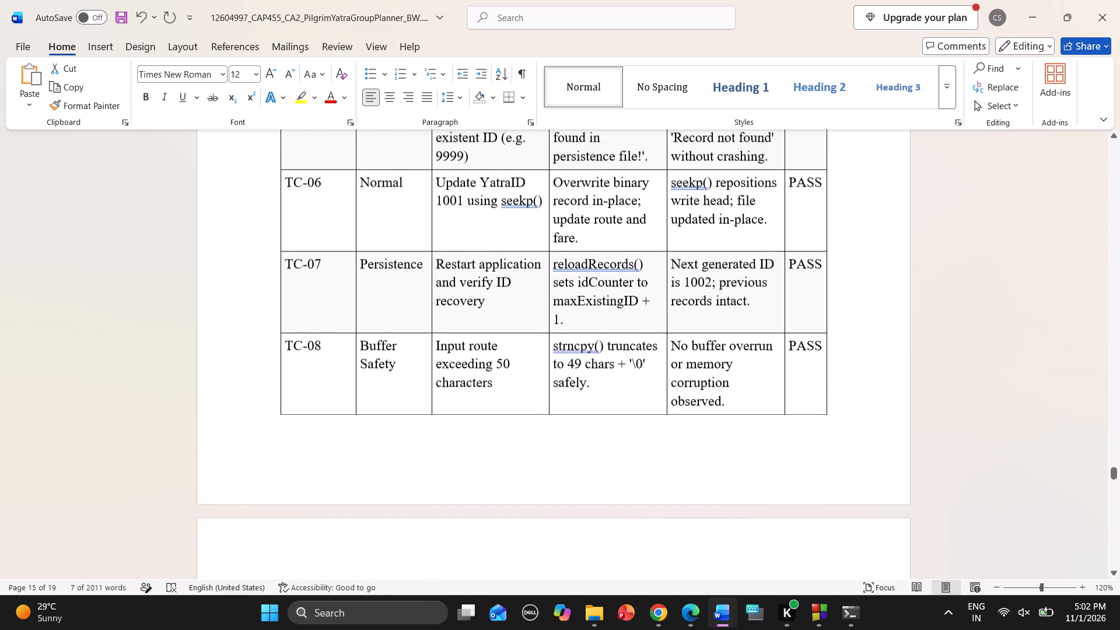
In section 9, Output, insert a blank line between the Menu Bar screenshot and the "ADD Records" heading.
scroll(253, 226, "down", 3)
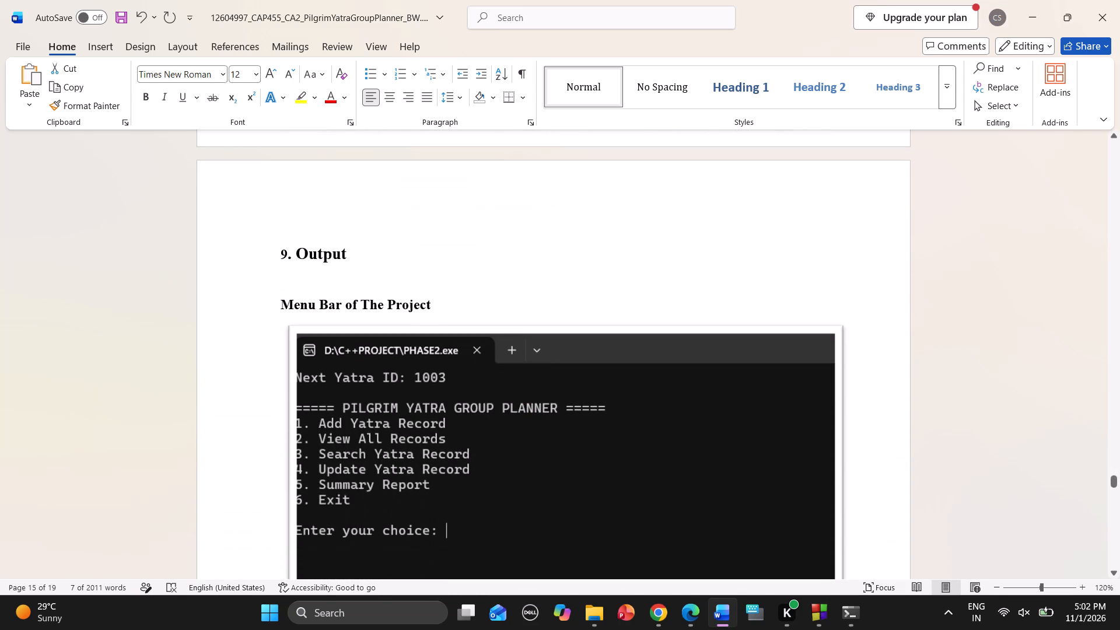
left_click(297, 282)
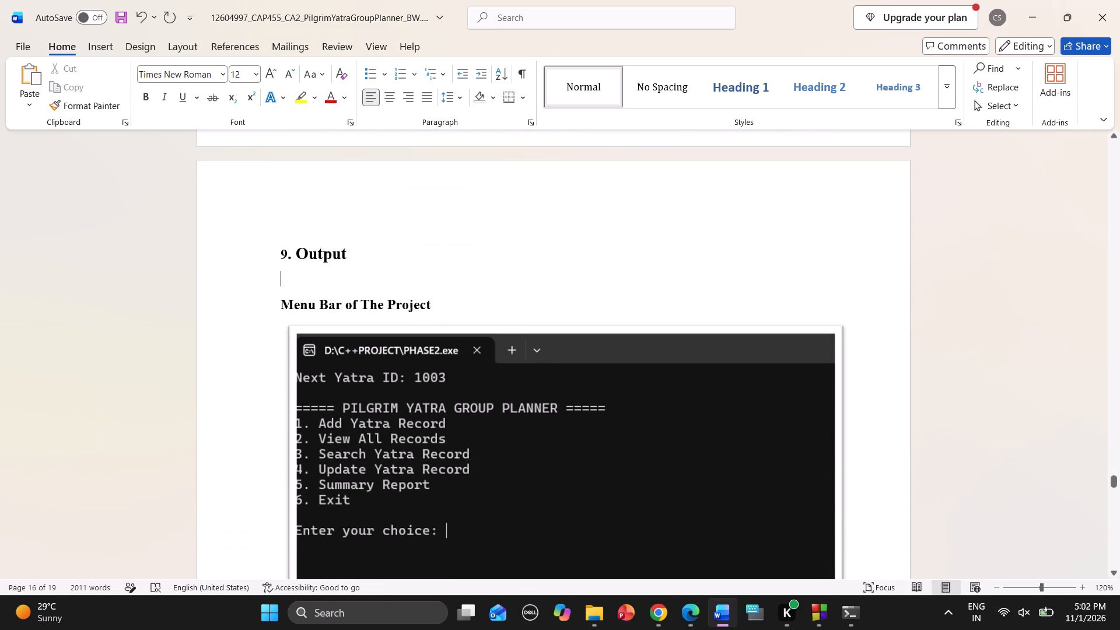
scroll(318, 283, "down", 1)
scroll(442, 258, "down", 1)
scroll(442, 258, "up", 1)
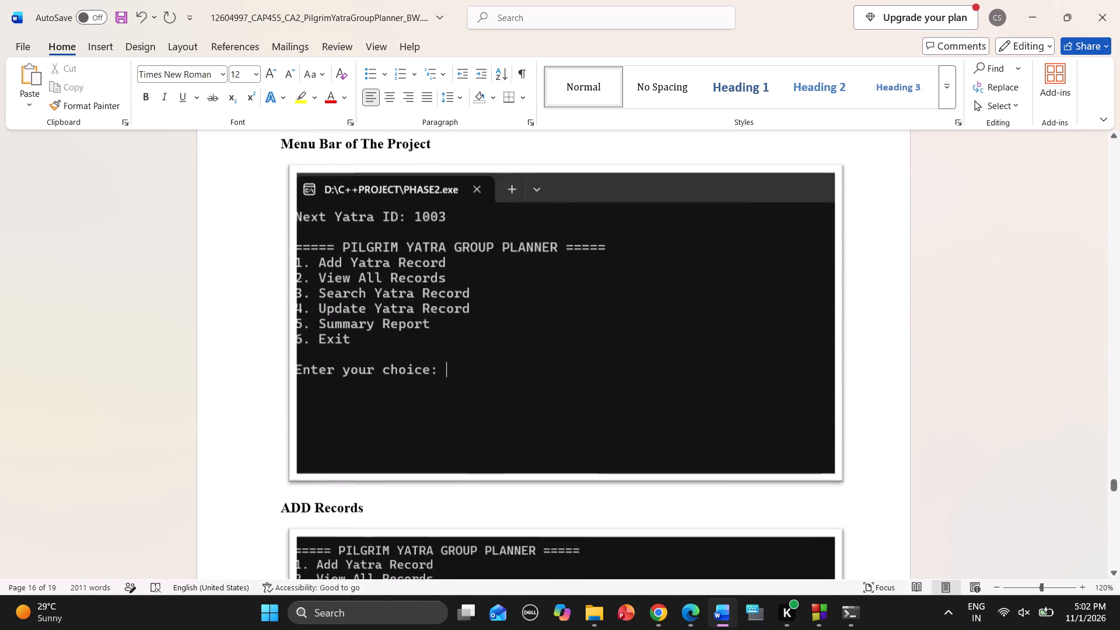
scroll(442, 258, "up", 1)
scroll(442, 258, "down", 1)
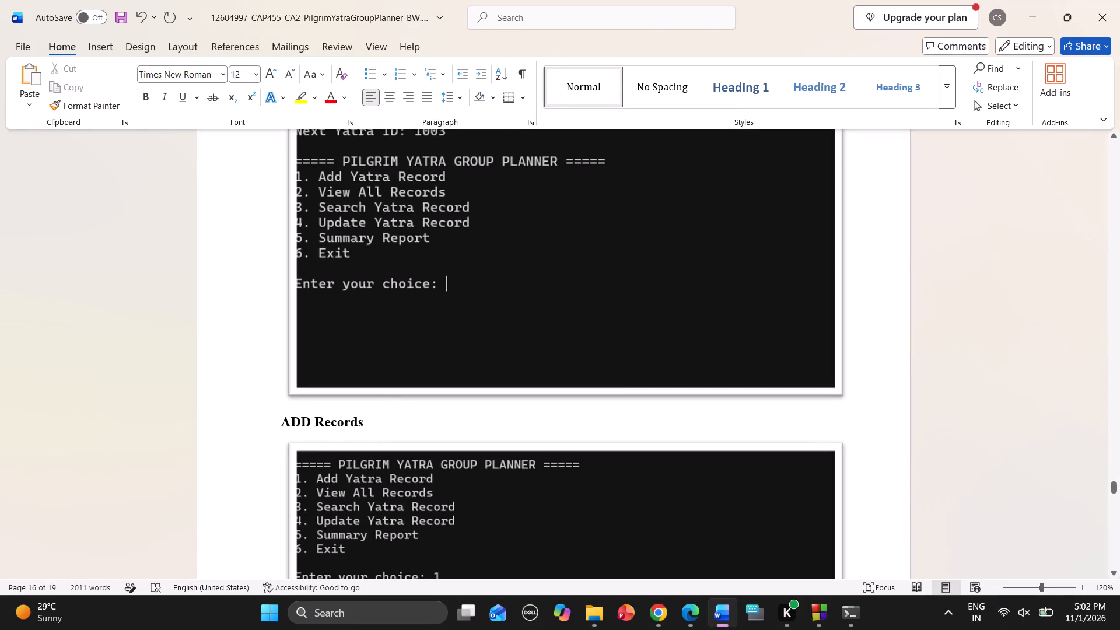
left_click(857, 383)
key("Return")
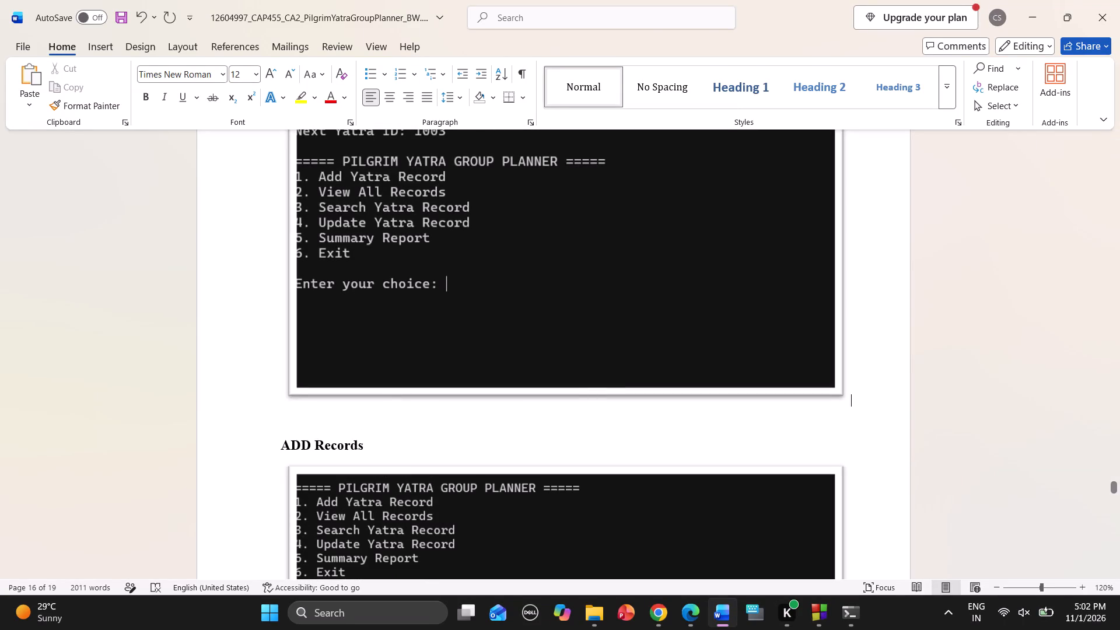
Delete the blank lines above the "View All records" heading so it starts at the top of its page.
scroll(857, 383, "down", 1)
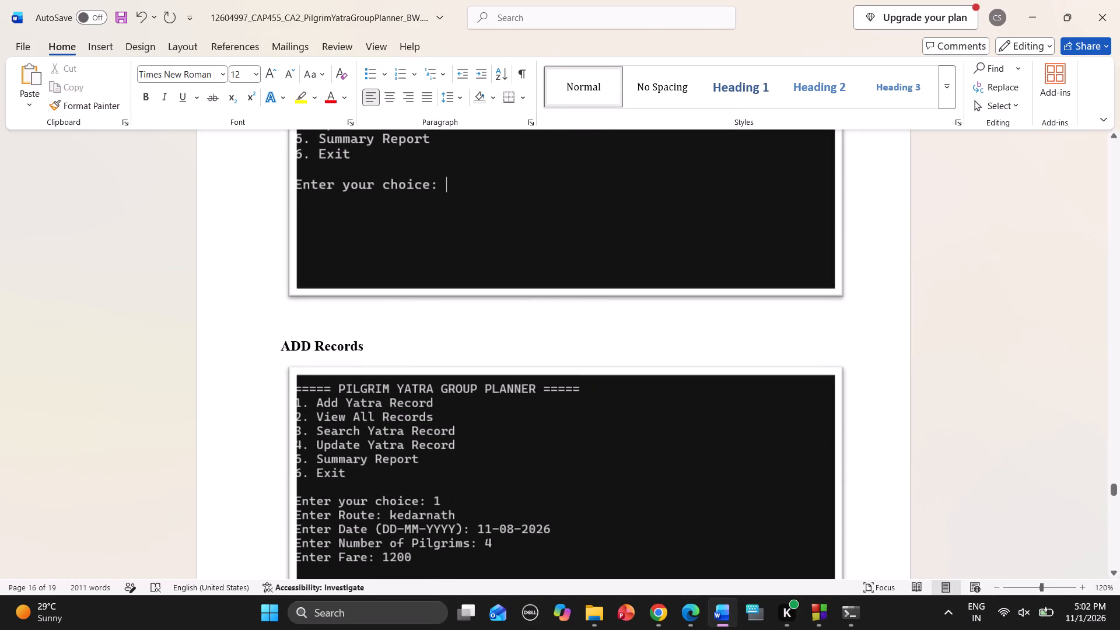
left_click(411, 355)
scroll(411, 355, "down", 1)
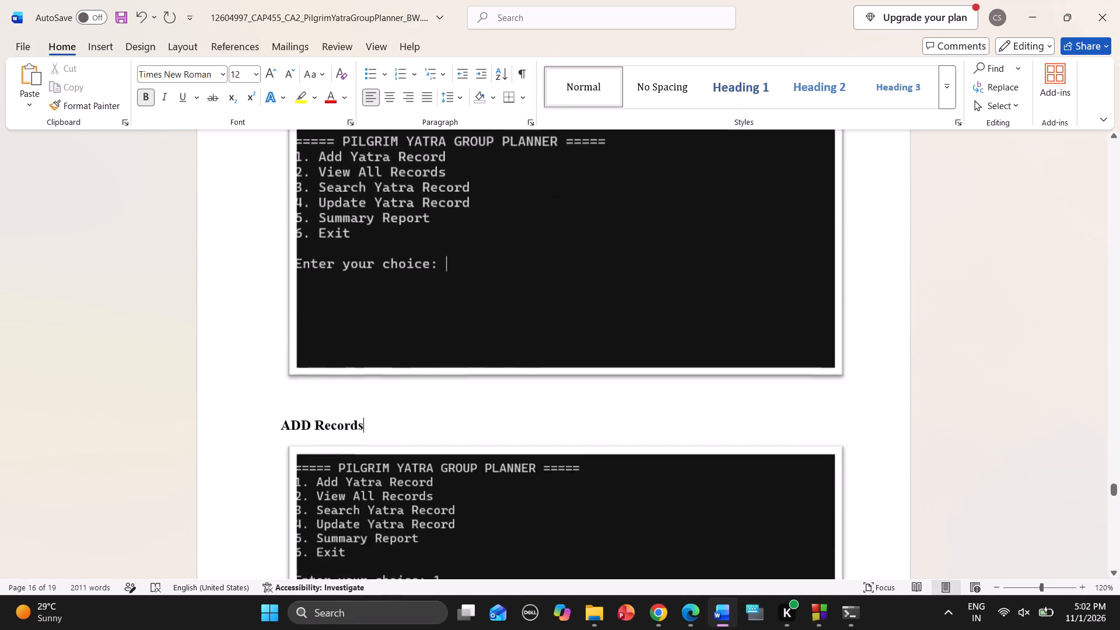
scroll(411, 355, "down", 3)
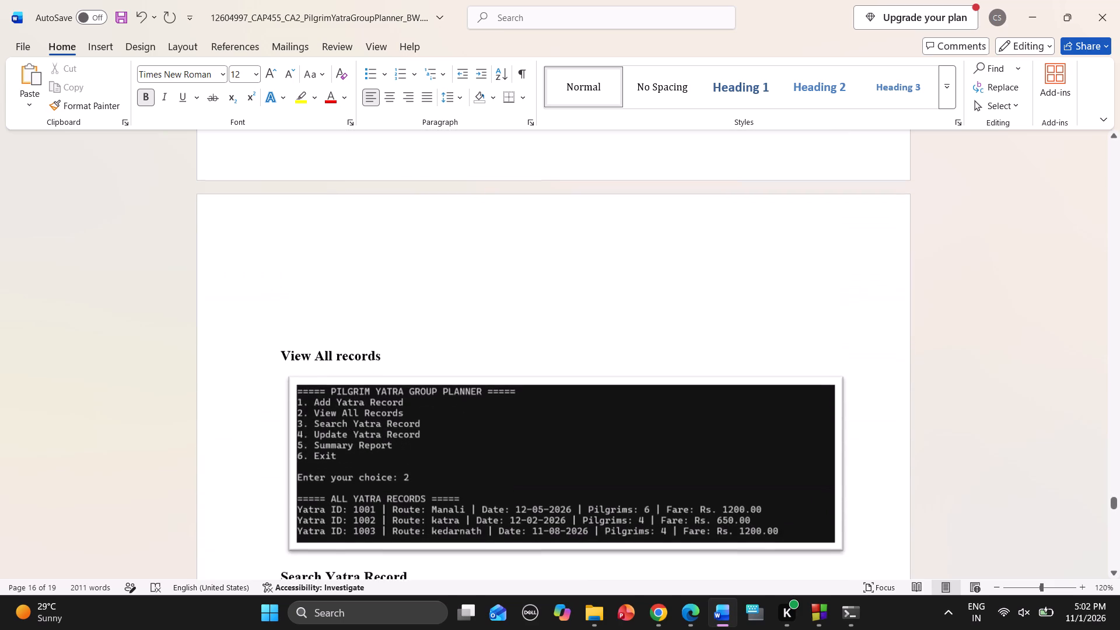
left_click(284, 327)
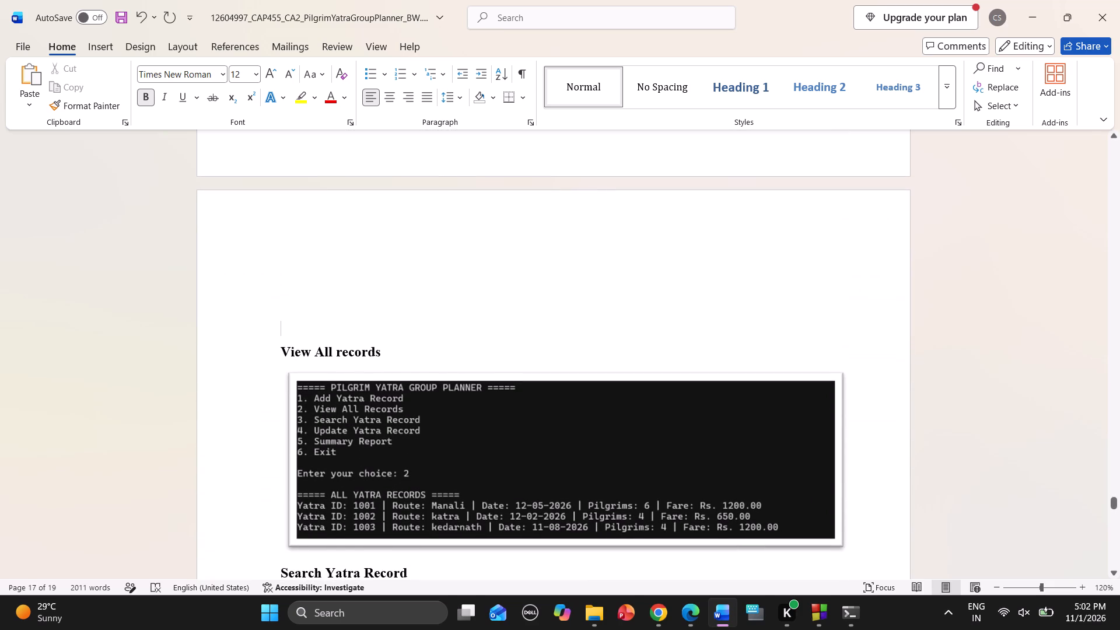
key("BackSpace")
key("BackSpace")
key("BackSpace")
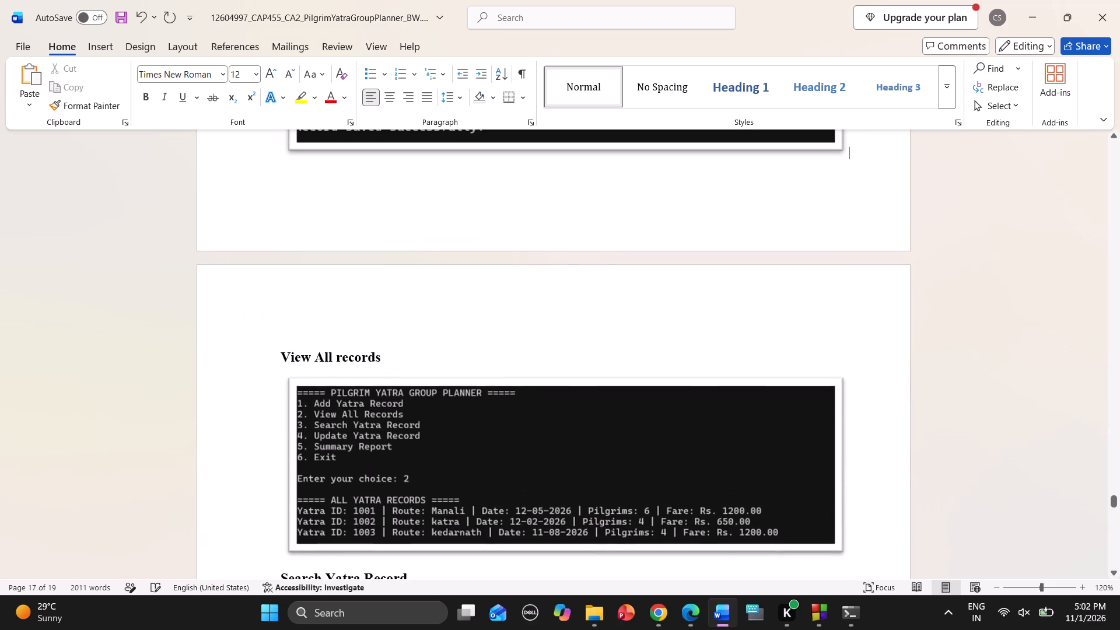
left_click(277, 332)
Insert a blank line below the View All records screenshot and another below the Search Yatra Record screenshot.
scroll(385, 361, "down", 1)
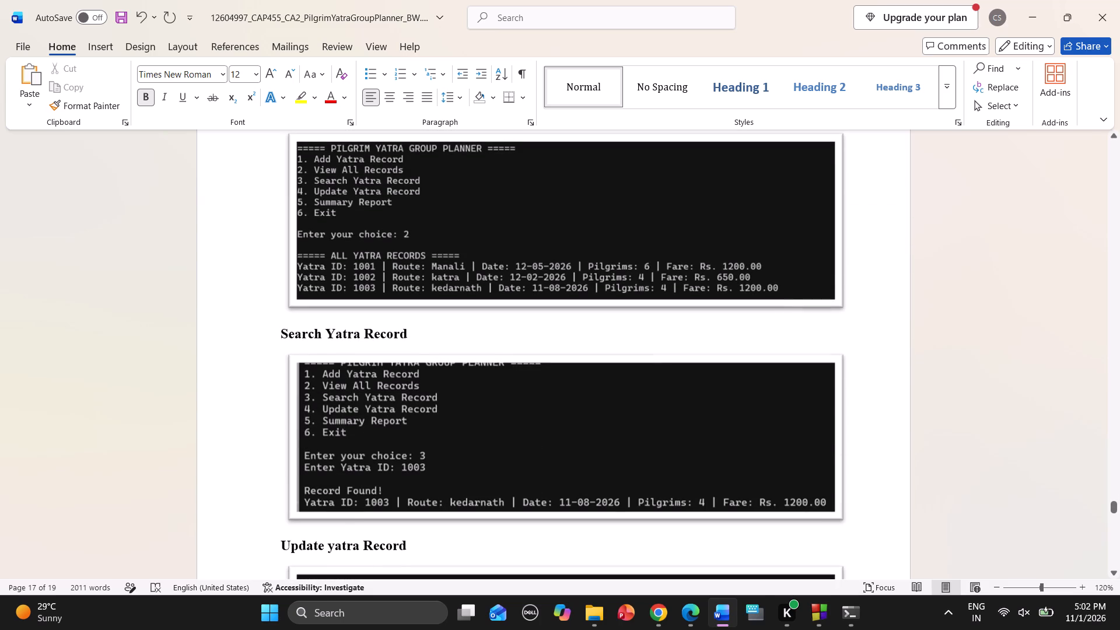
scroll(485, 328, "down", 3)
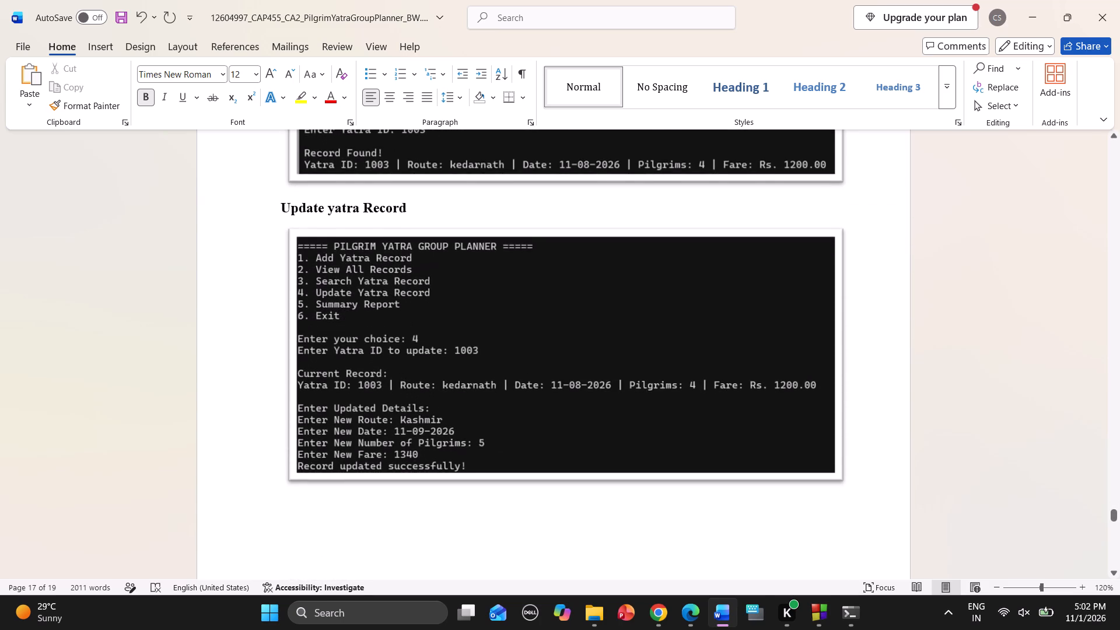
scroll(500, 330, "up", 1)
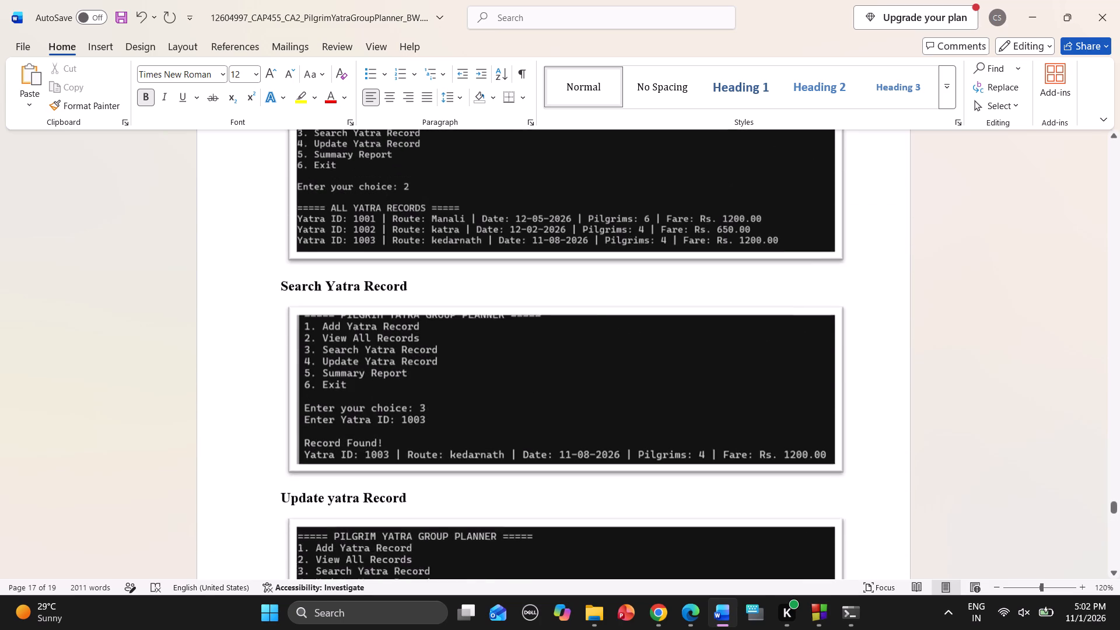
scroll(500, 330, "up", 1)
left_click(848, 304)
key("Return")
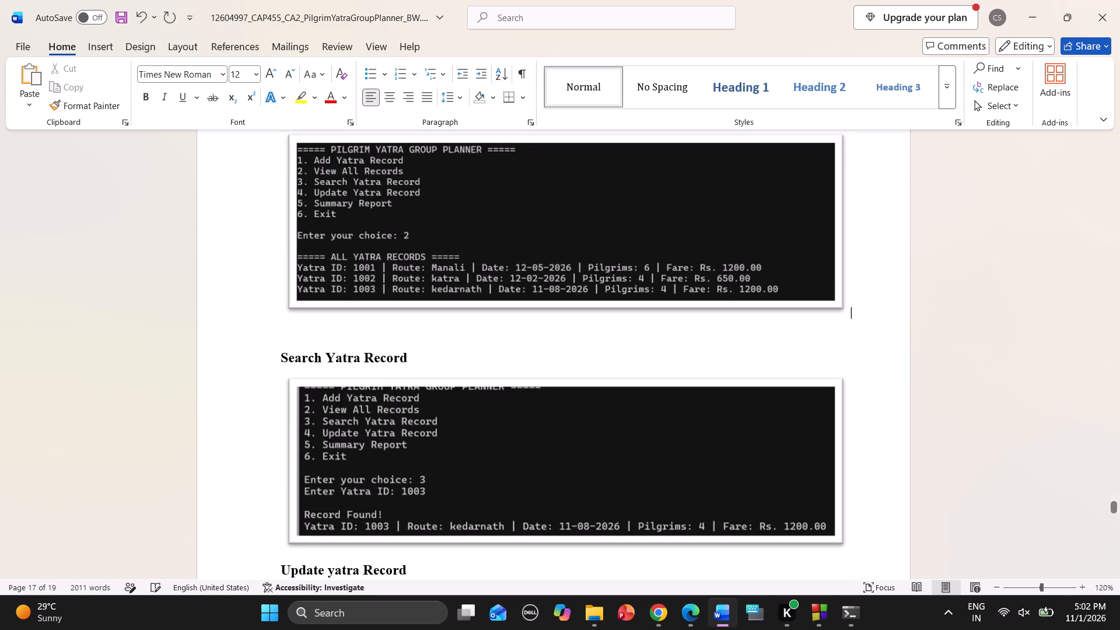
scroll(848, 304, "down", 1)
left_click(855, 388)
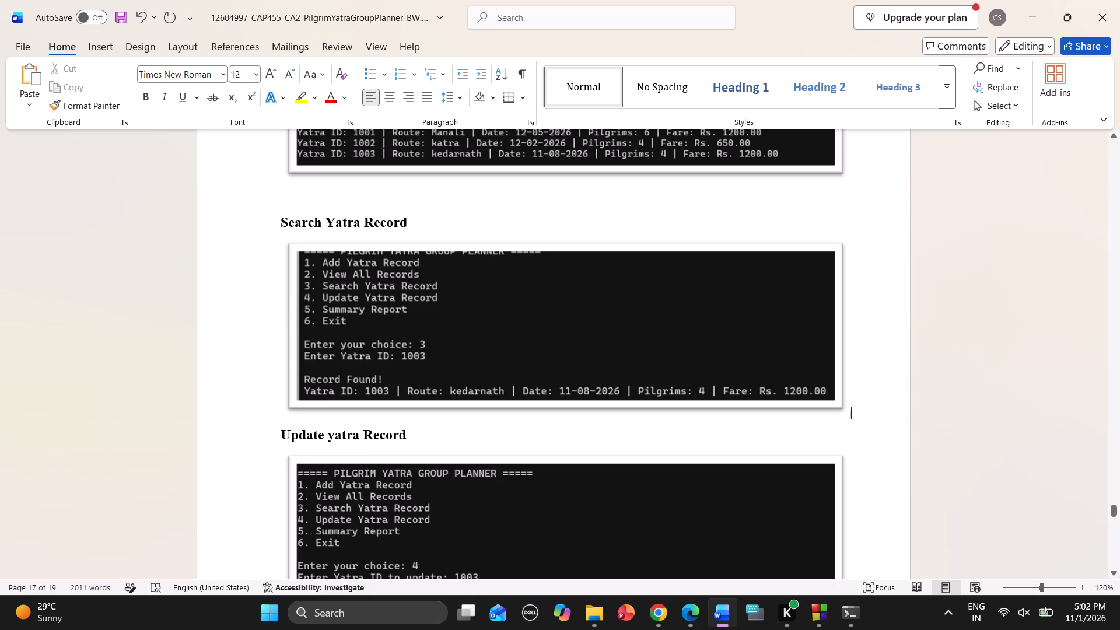
key("Return")
Reduce the height of the Update yatra Record screenshot so it fits on the same page as its heading.
scroll(855, 388, "down", 3)
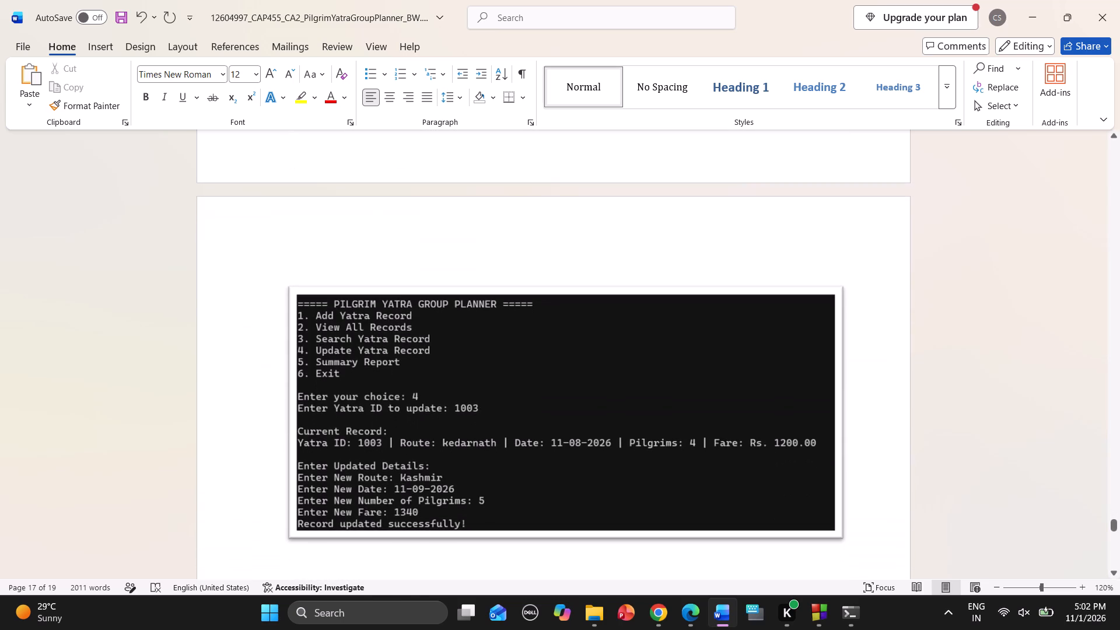
scroll(687, 470, "up", 3)
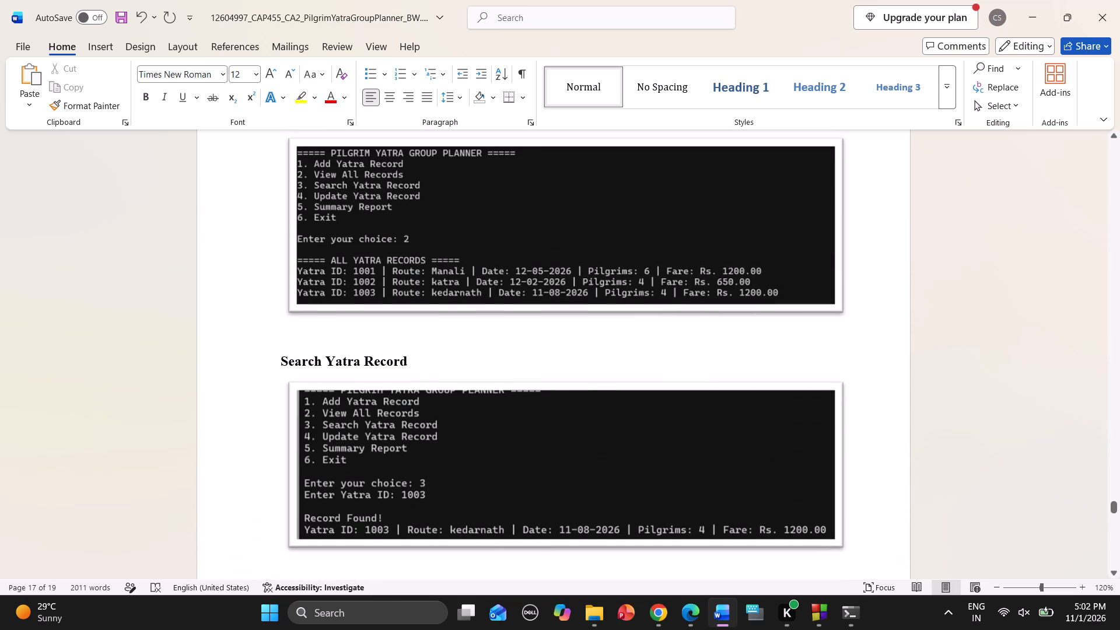
scroll(625, 462, "down", 4)
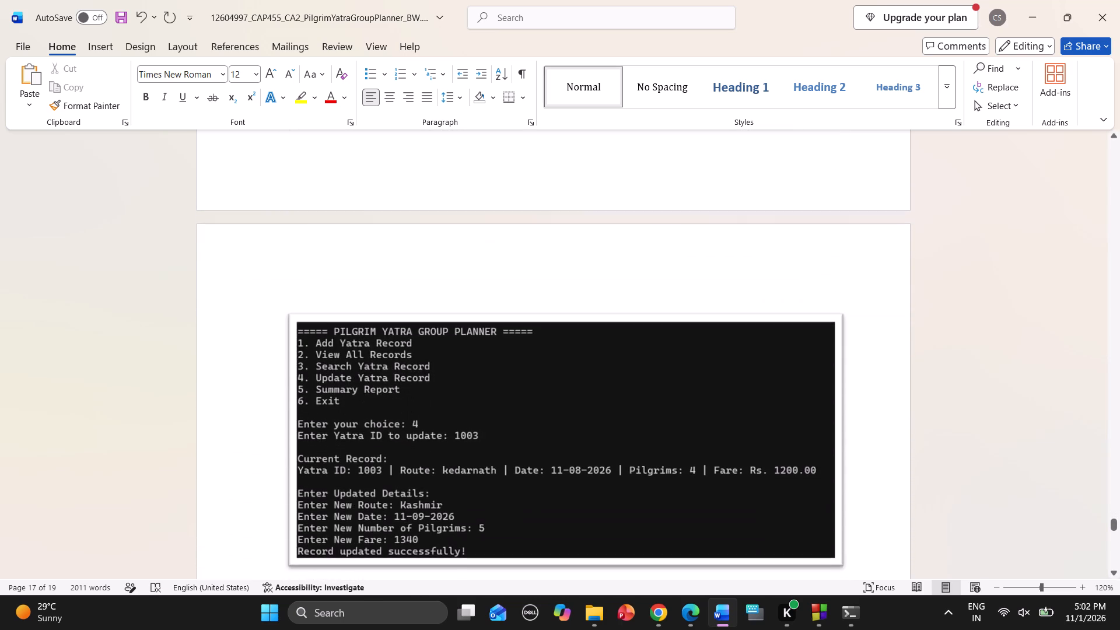
left_click(625, 462)
scroll(625, 462, "down", 1)
left_click_drag(567, 416, 567, 409)
left_click_drag(567, 409, 567, 405)
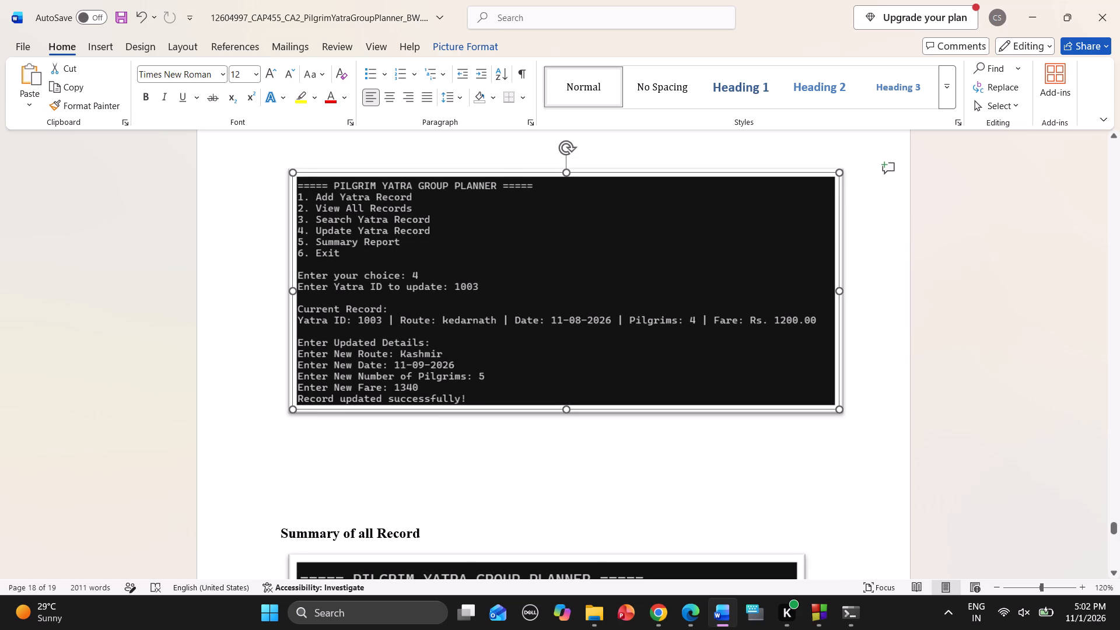
left_click_drag(567, 405, 567, 399)
left_click_drag(567, 405, 565, 384)
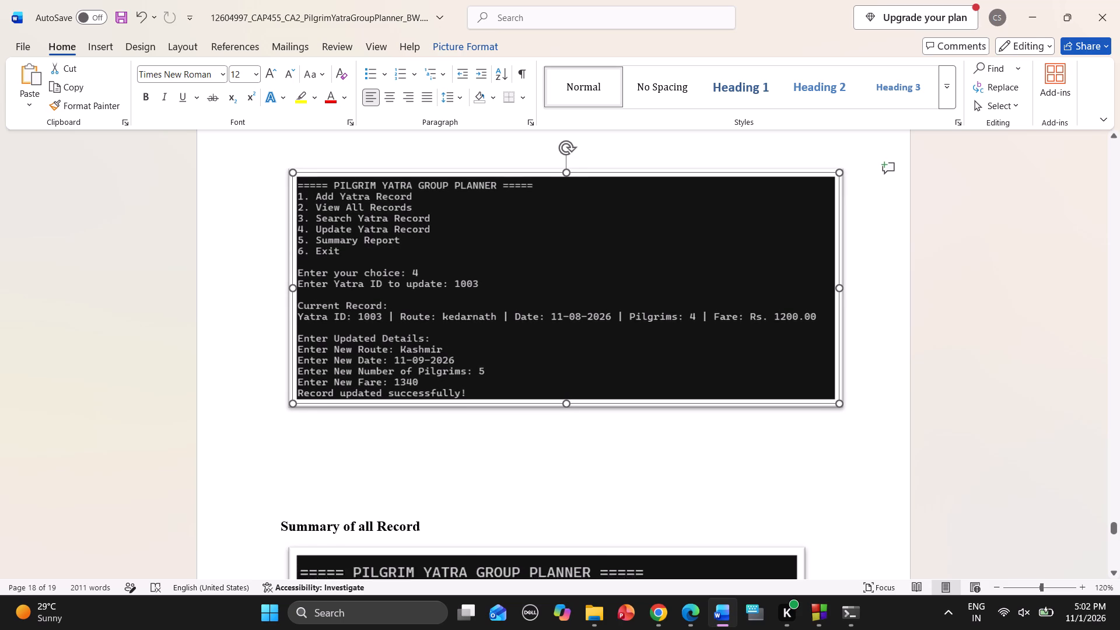
left_click_drag(565, 384, 565, 383)
scroll(565, 383, "up", 1)
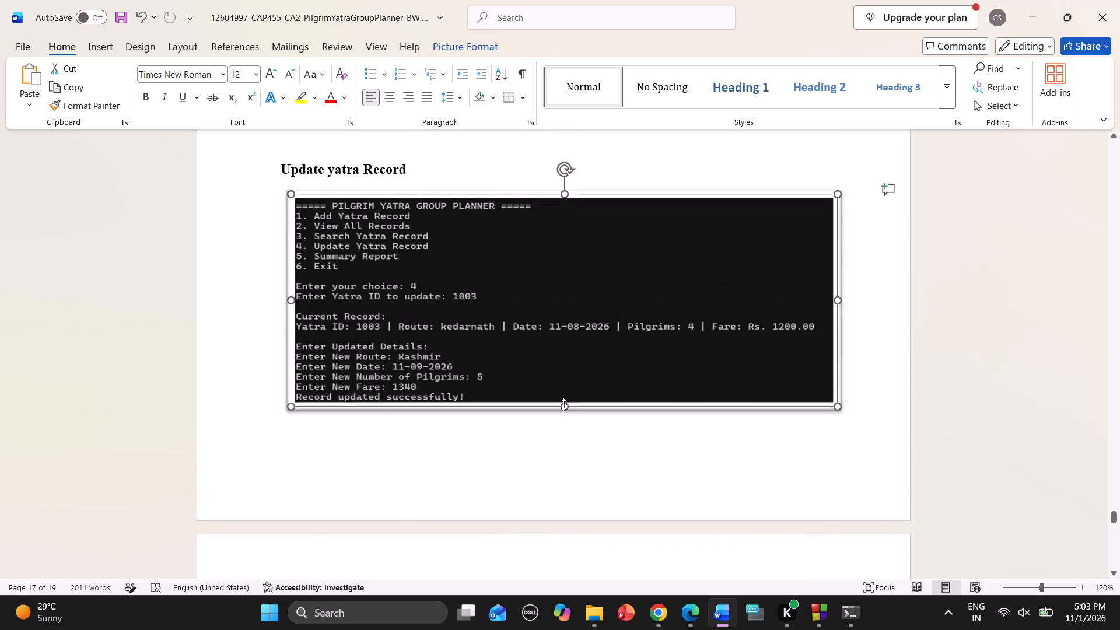
left_click_drag(563, 404, 563, 422)
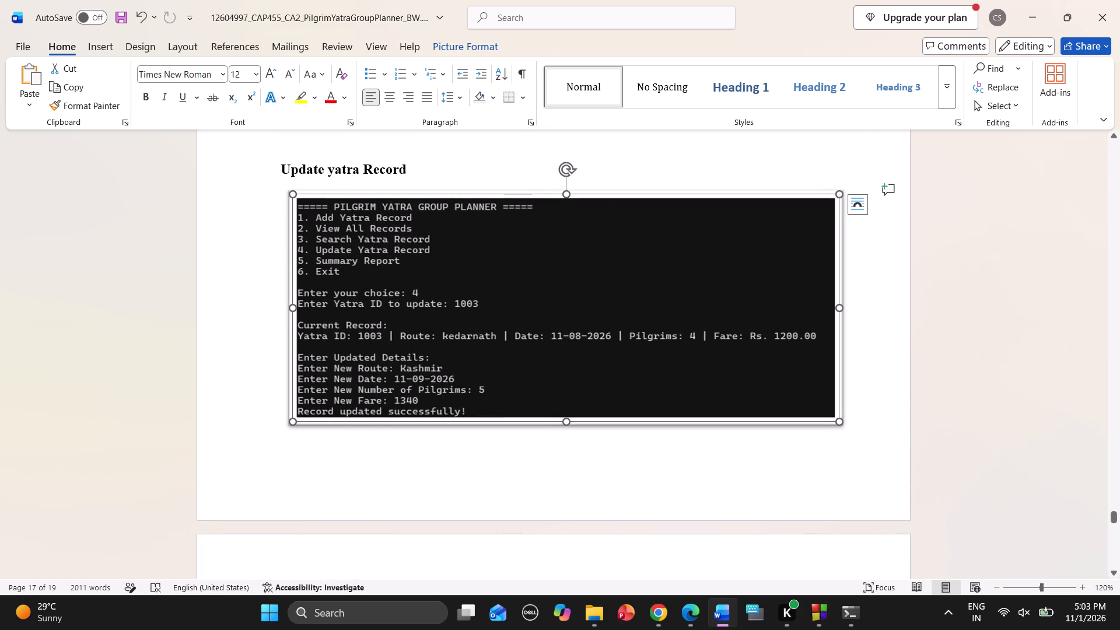
Delete the blank lines above the "Summary of all Record" heading so it starts at the top of its page.
scroll(549, 446, "down", 1)
left_click(338, 474)
key("BackSpace")
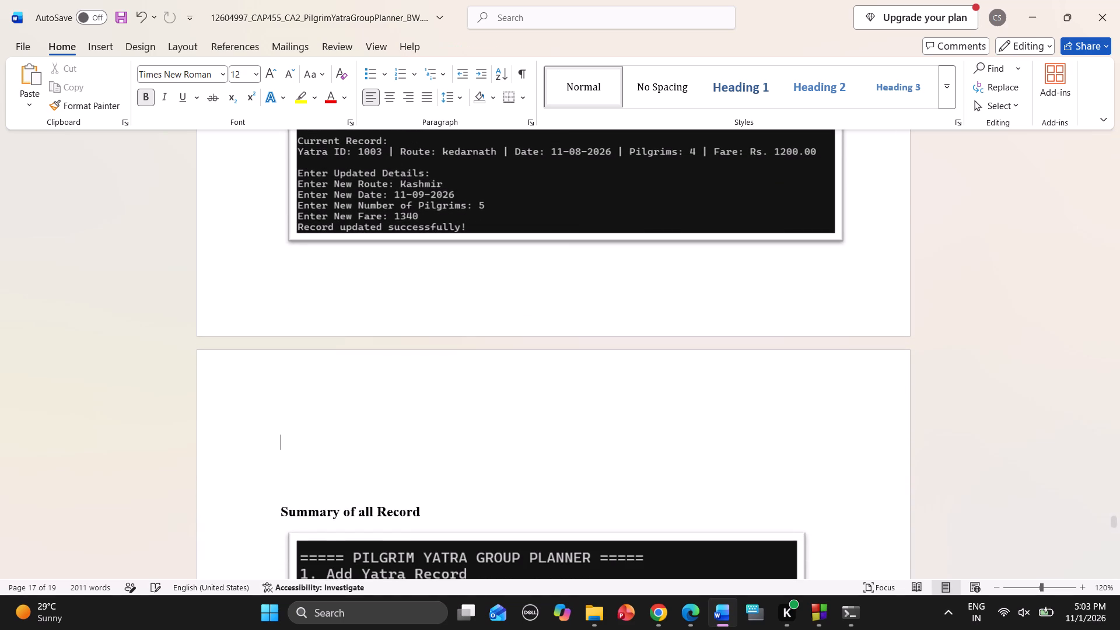
left_click(306, 480)
key("BackSpace")
key("BackSpace")
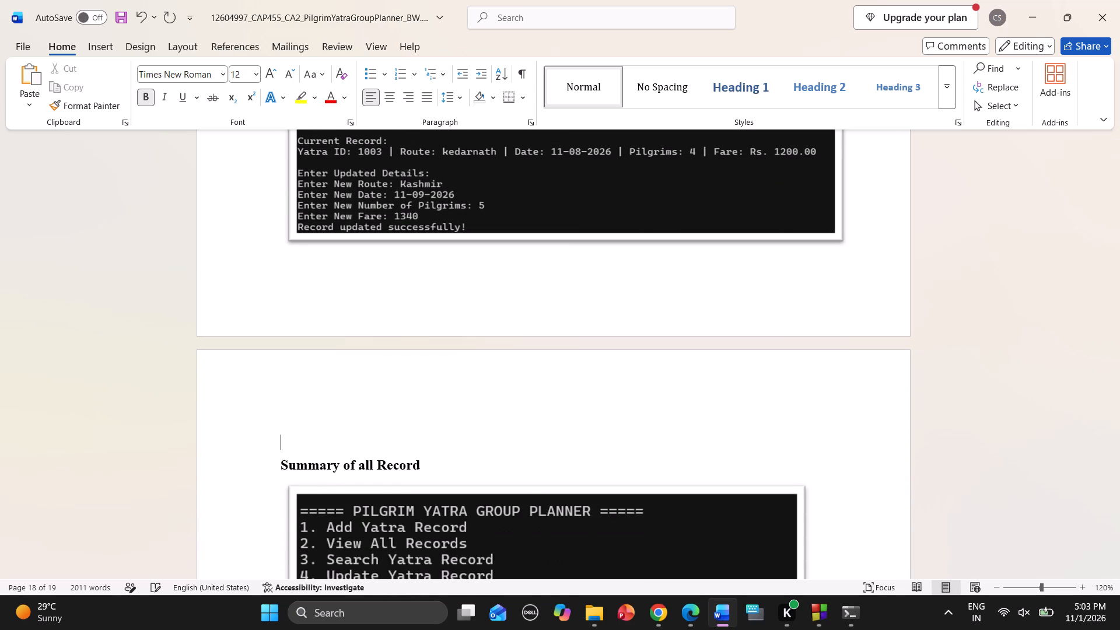
key("BackSpace")
left_click(298, 412)
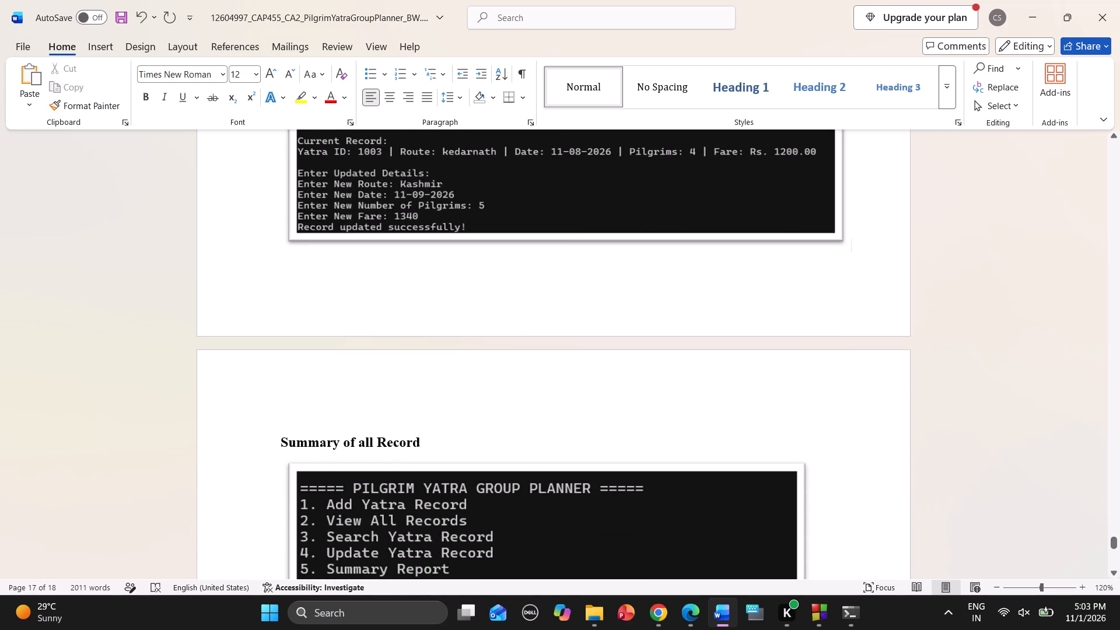
left_click(277, 439)
Copy the full body paragraph of section 10, Conclusion.
scroll(277, 439, "down", 2)
scroll(364, 440, "down", 1)
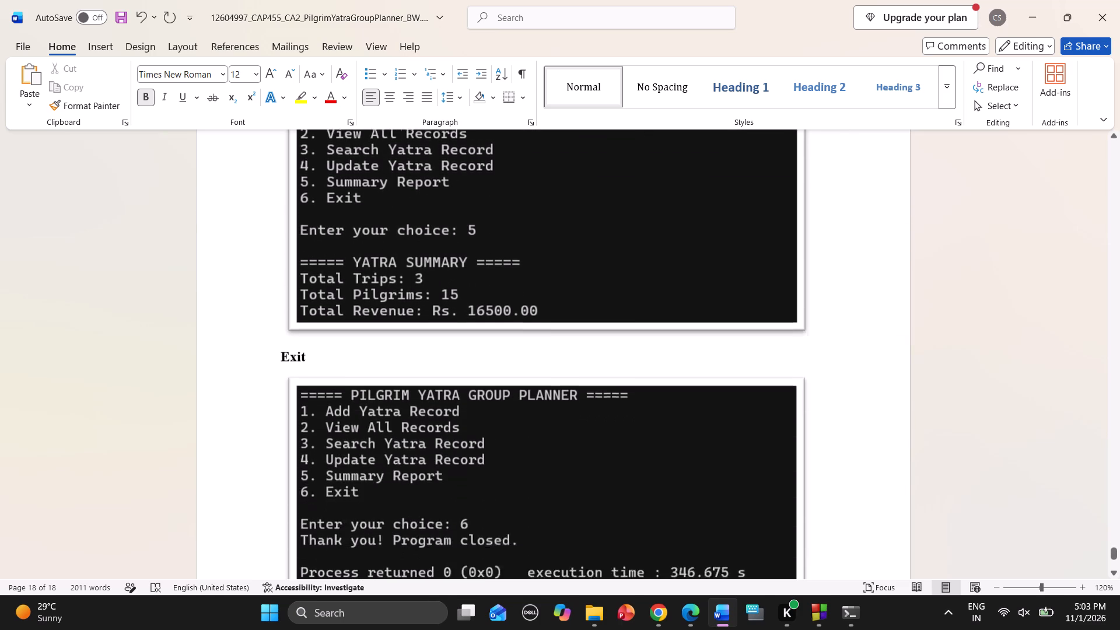
scroll(364, 440, "down", 3)
scroll(266, 318, "down", 1)
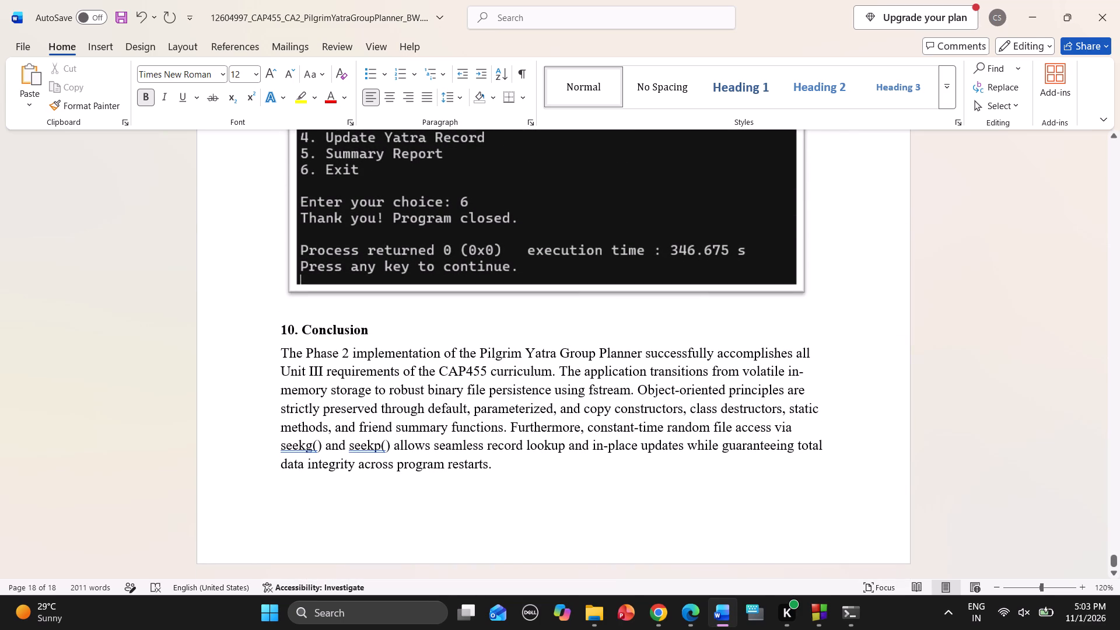
left_click_drag(498, 477, 262, 357)
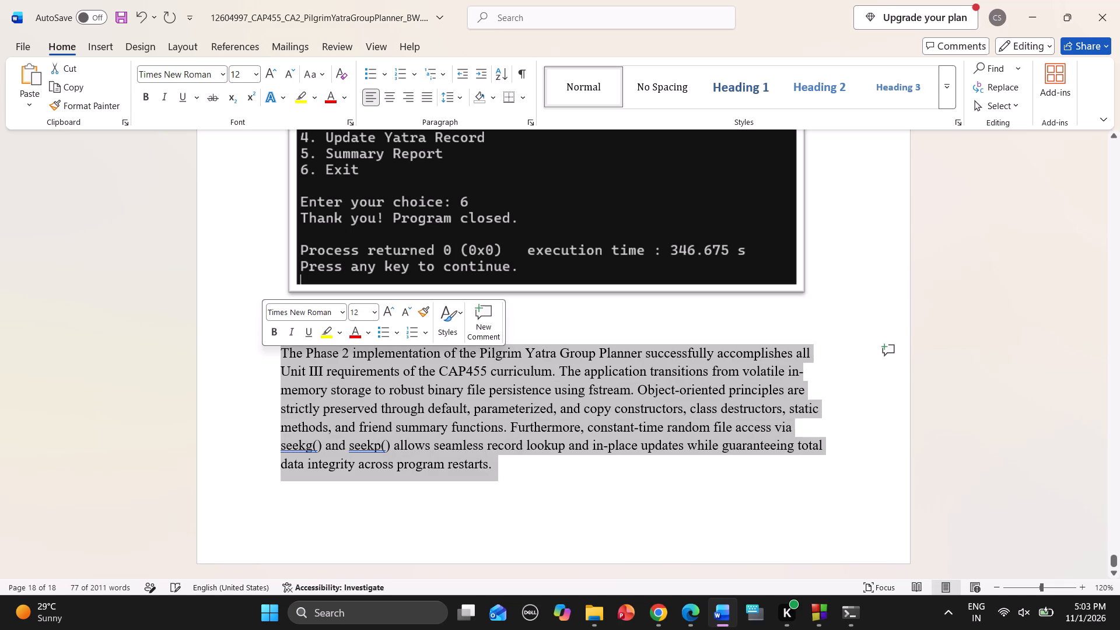
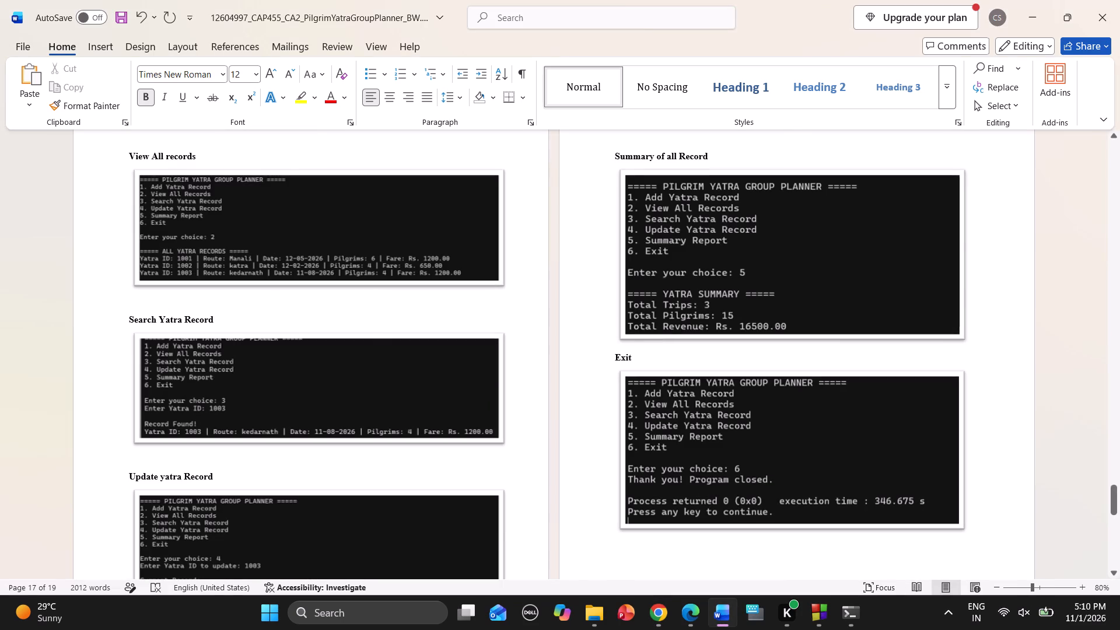
scroll(527, 405, "up", 2, "ctrl")
scroll(527, 405, "up", 20)
scroll(527, 405, "up", 20)
scroll(527, 405, "up", 20)
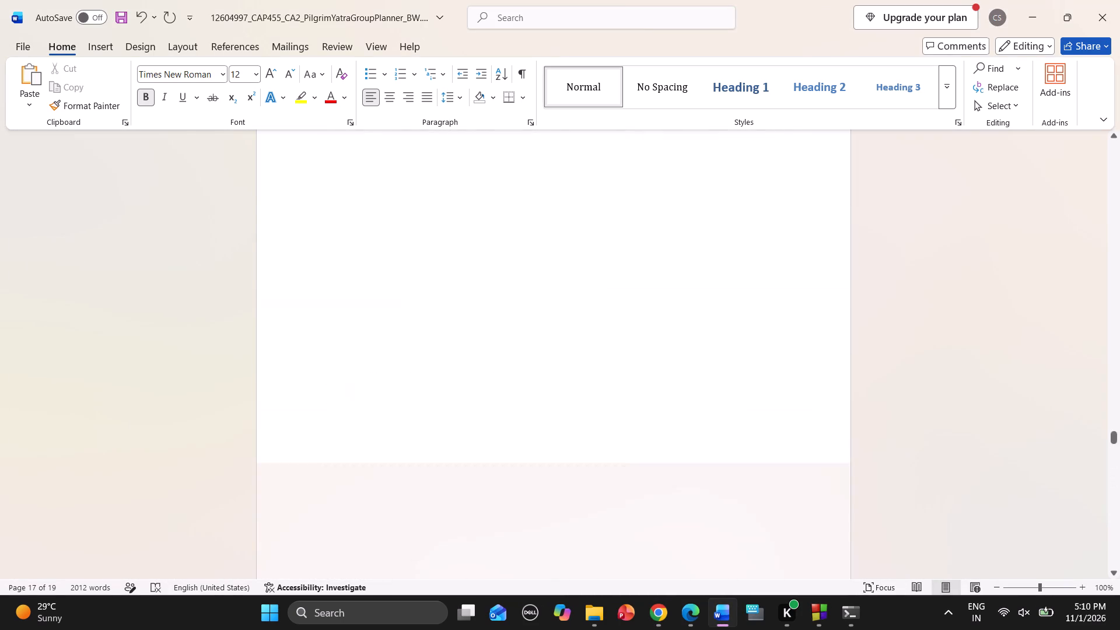
scroll(527, 405, "up", 20)
scroll(527, 405, "up", 20)
scroll(527, 405, "up", 20)
scroll(527, 405, "down", 1)
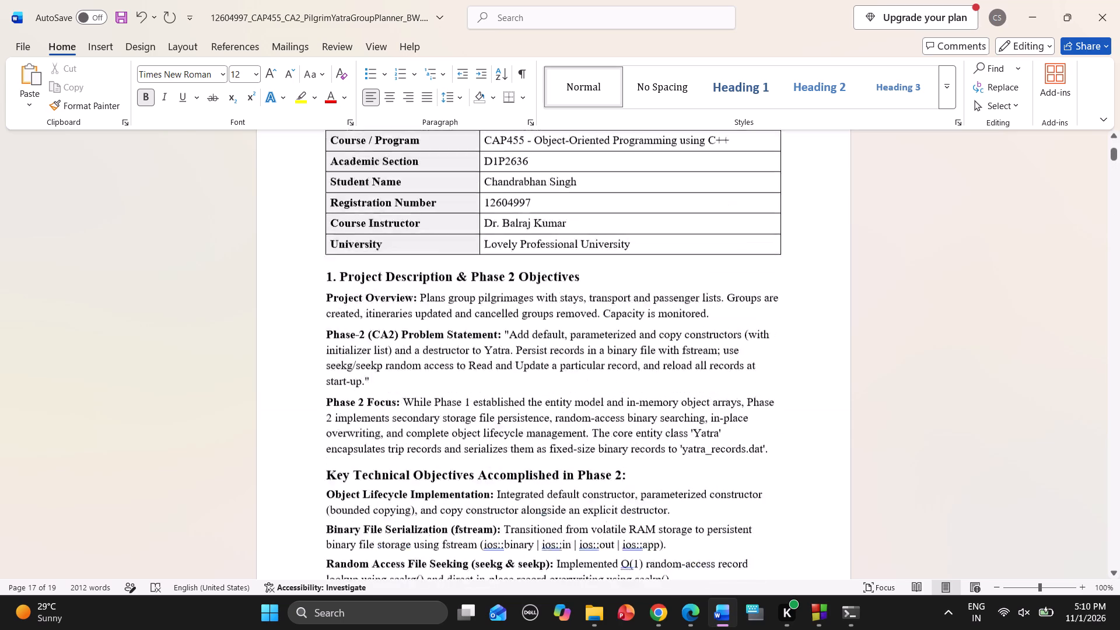
scroll(527, 405, "down", 5)
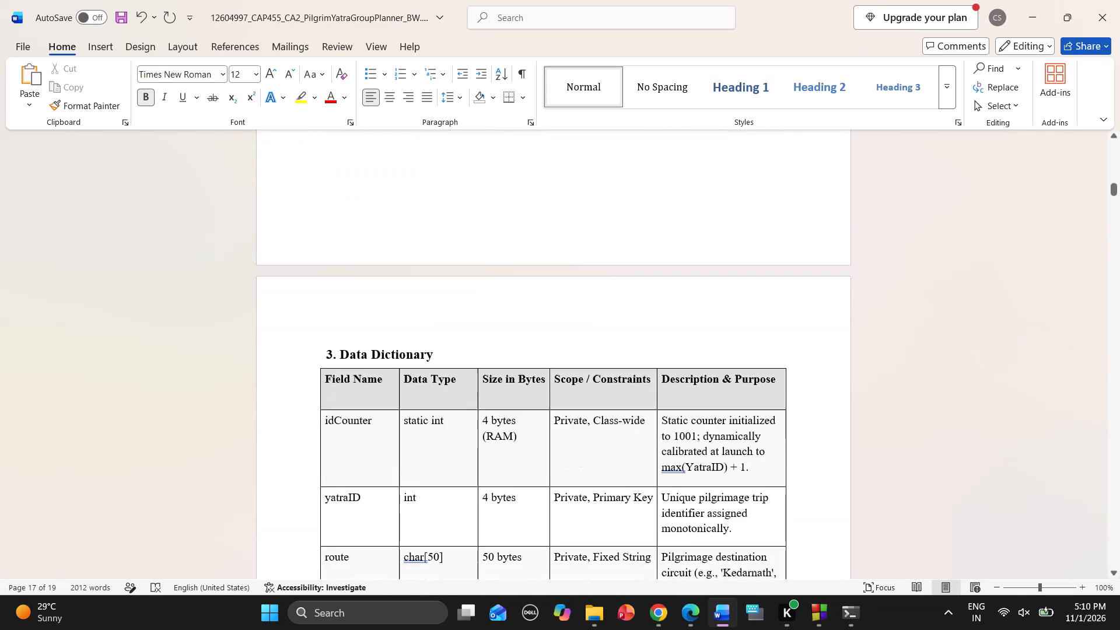
scroll(527, 405, "down", 6)
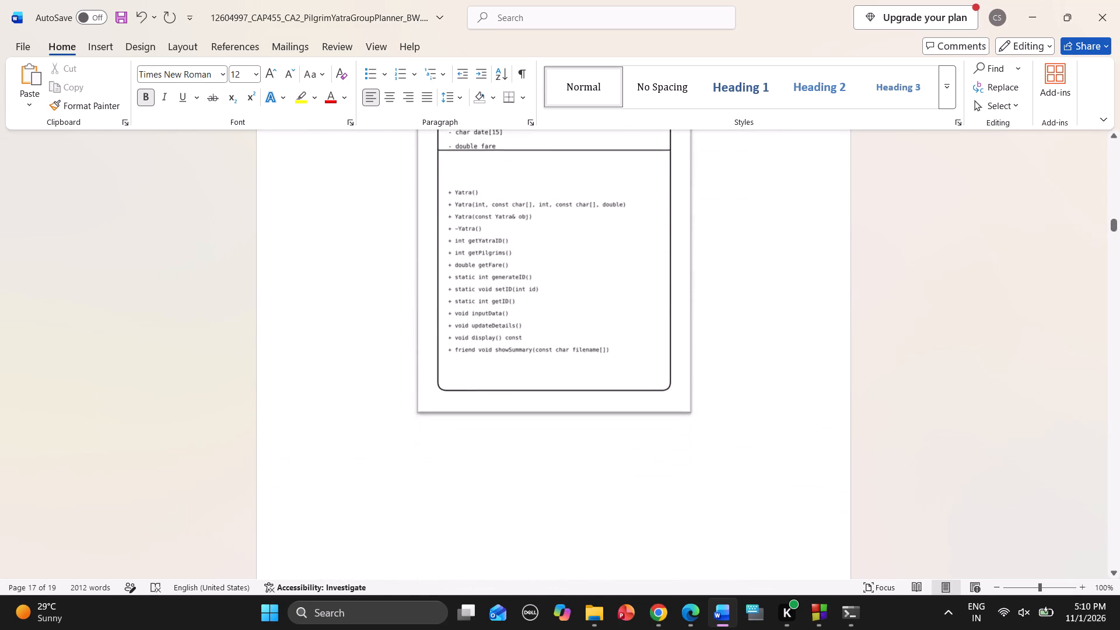
scroll(527, 405, "down", 5)
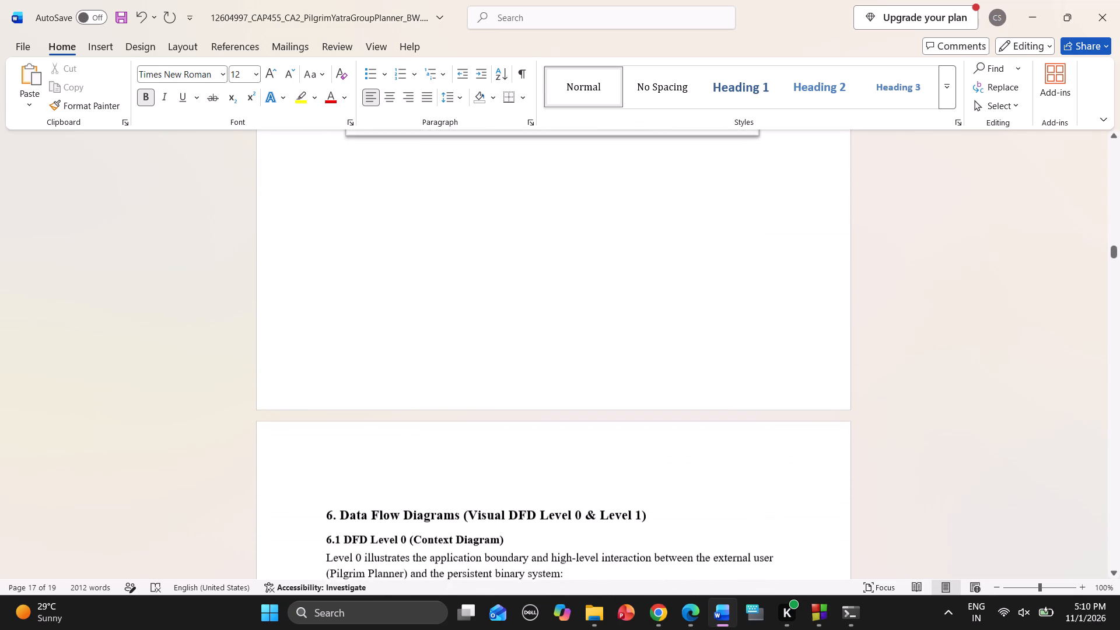
scroll(527, 405, "down", 3)
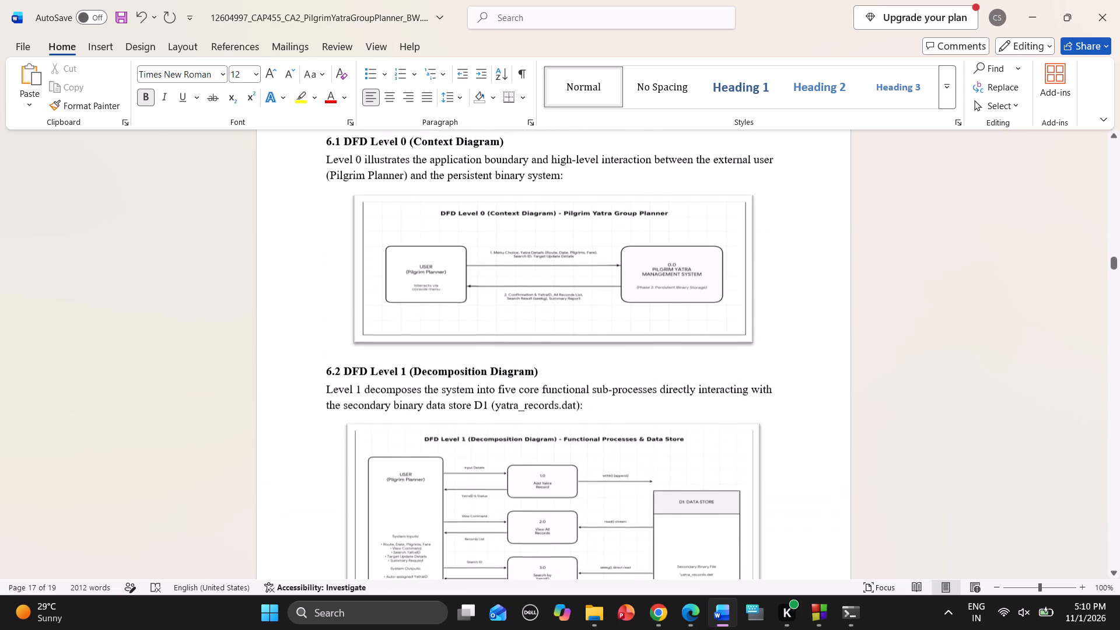
scroll(527, 405, "up", 4)
scroll(527, 405, "down", 3)
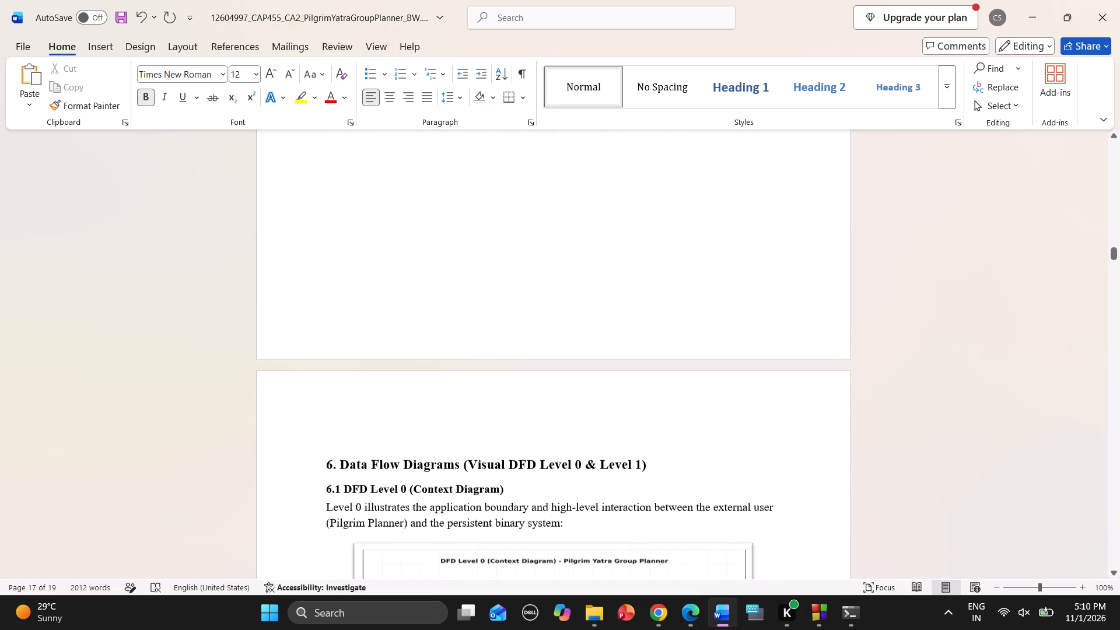
double_click(356, 430)
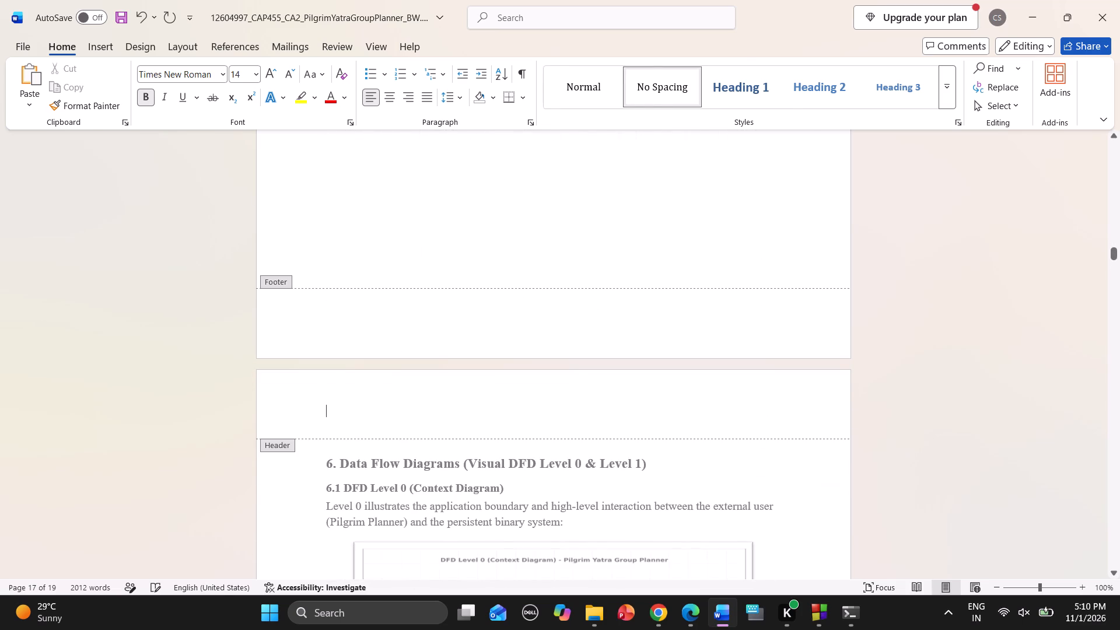
double_click(882, 474)
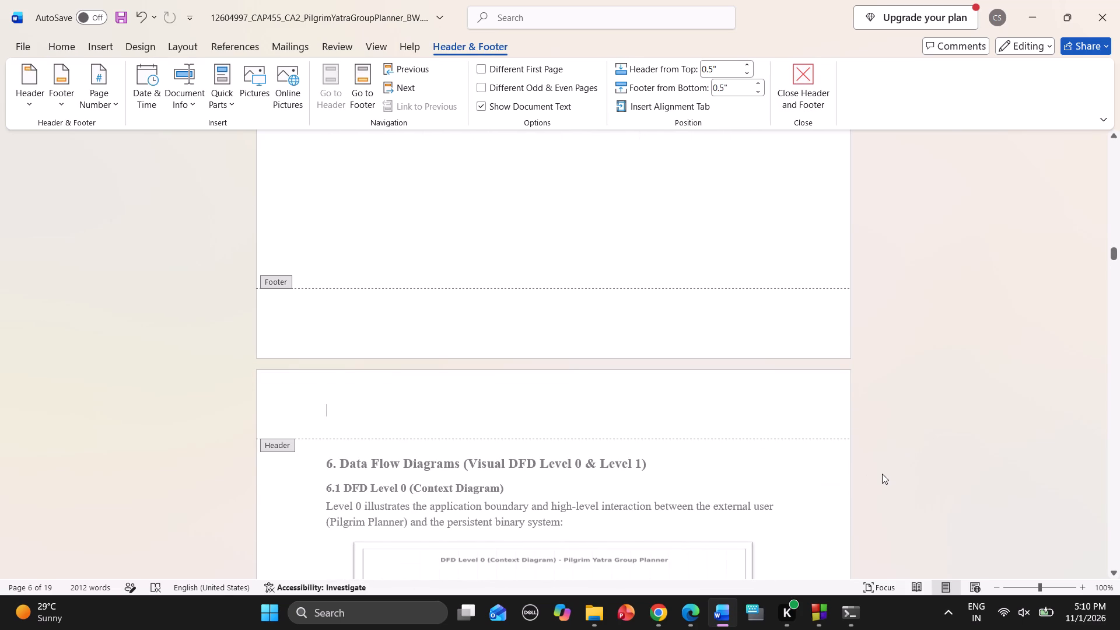
Review the rest of the report, from the DFD Level 1 diagram through source code, test cases and output screenshots to the Conclusion.
scroll(747, 457, "down", 5)
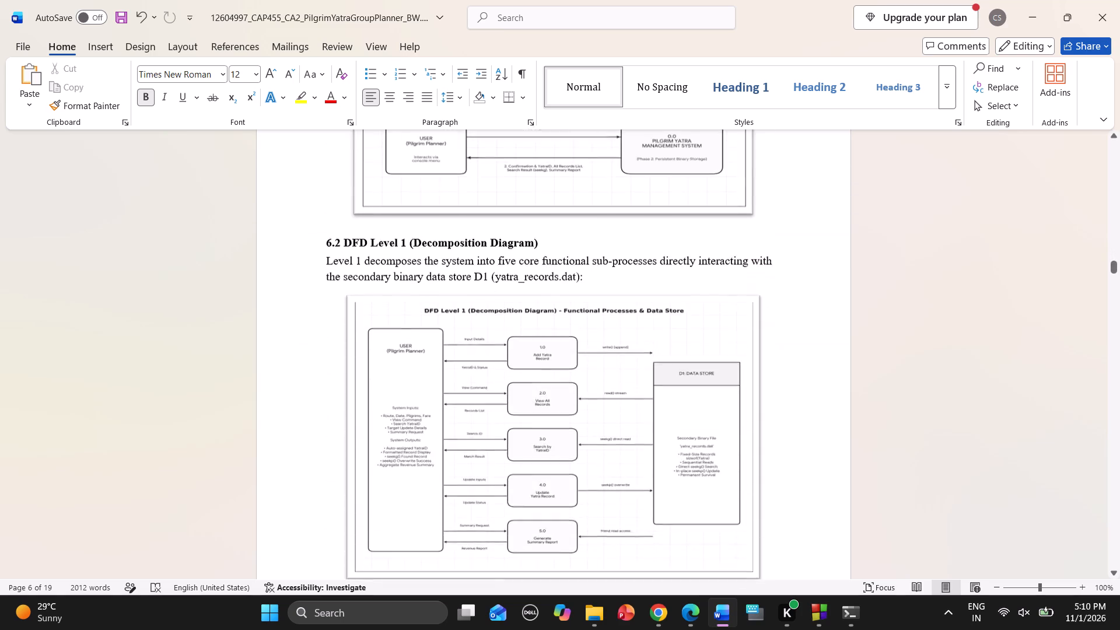
scroll(747, 457, "down", 2)
scroll(747, 457, "up", 1)
scroll(747, 457, "down", 3)
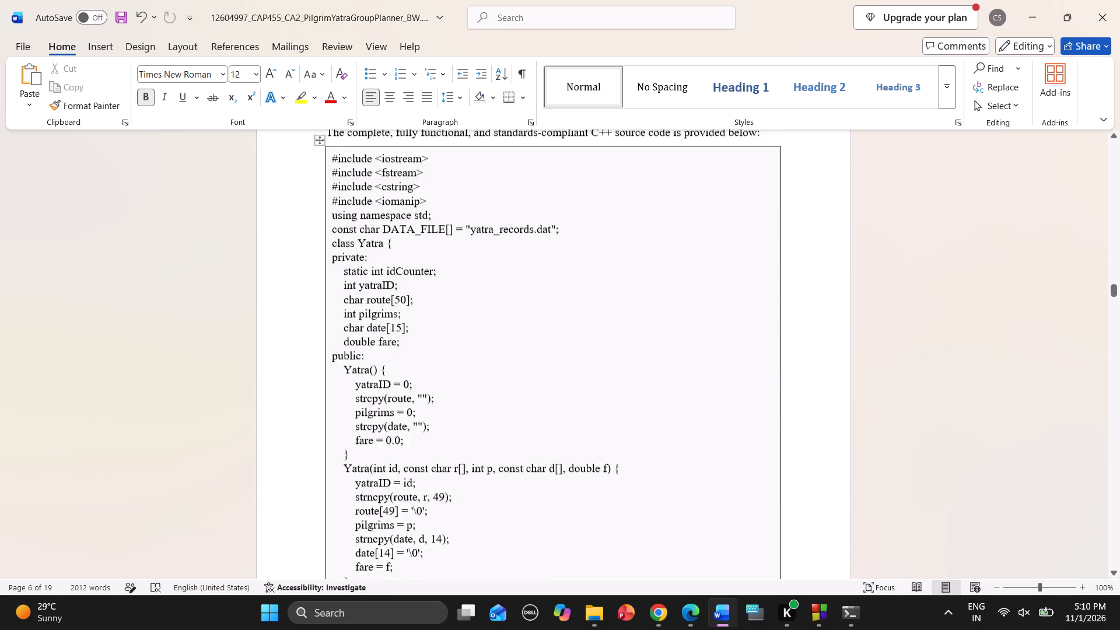
scroll(747, 457, "down", 5)
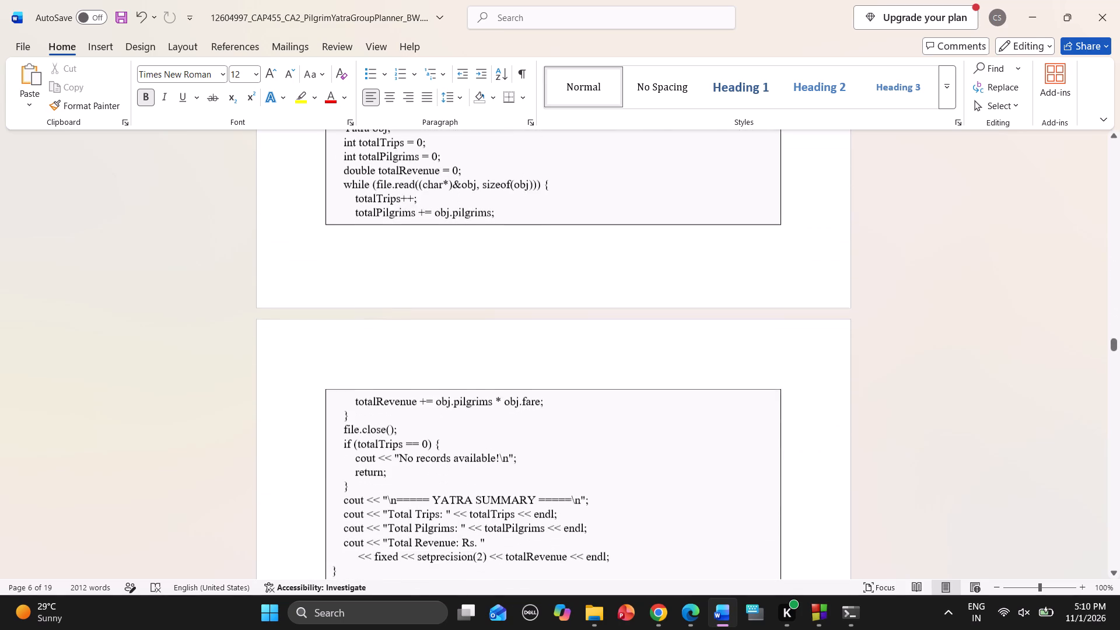
scroll(747, 457, "down", 5)
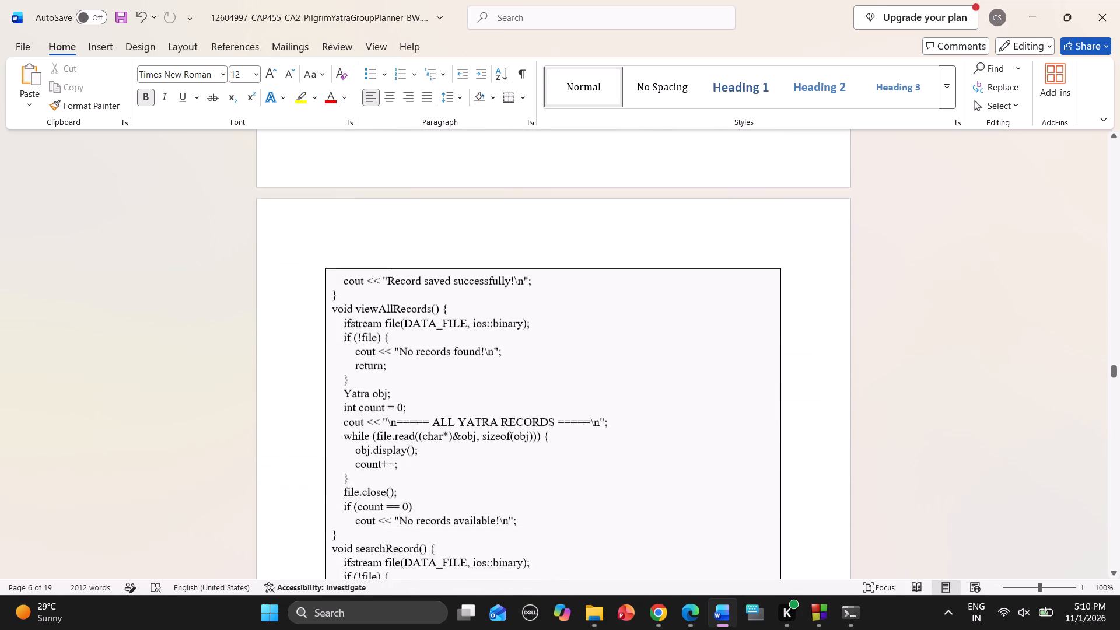
scroll(747, 457, "down", 7)
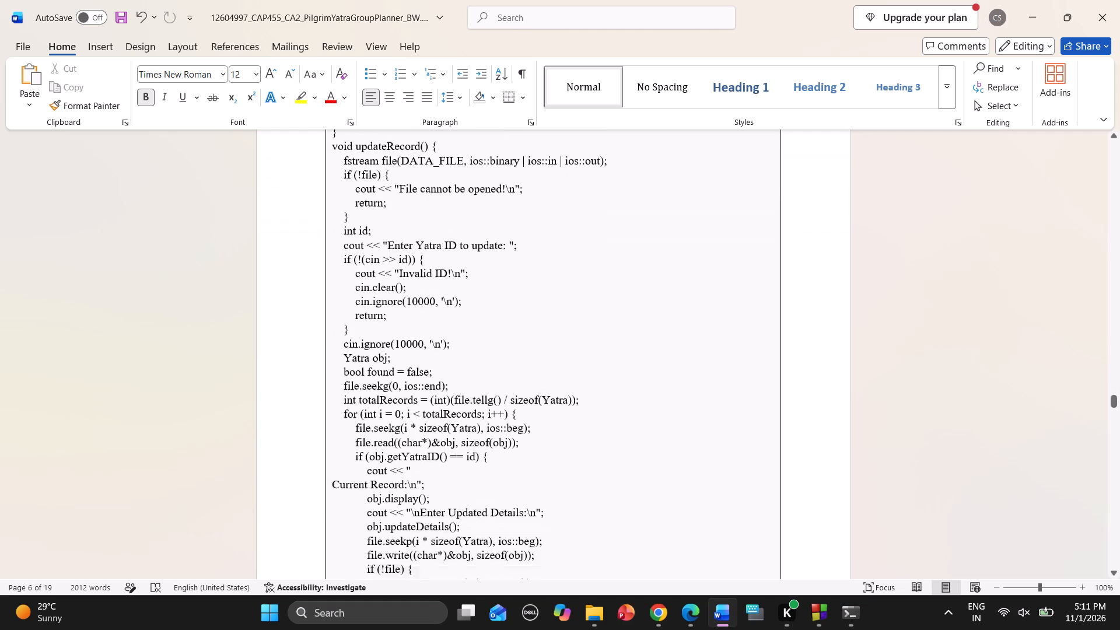
scroll(747, 457, "down", 7)
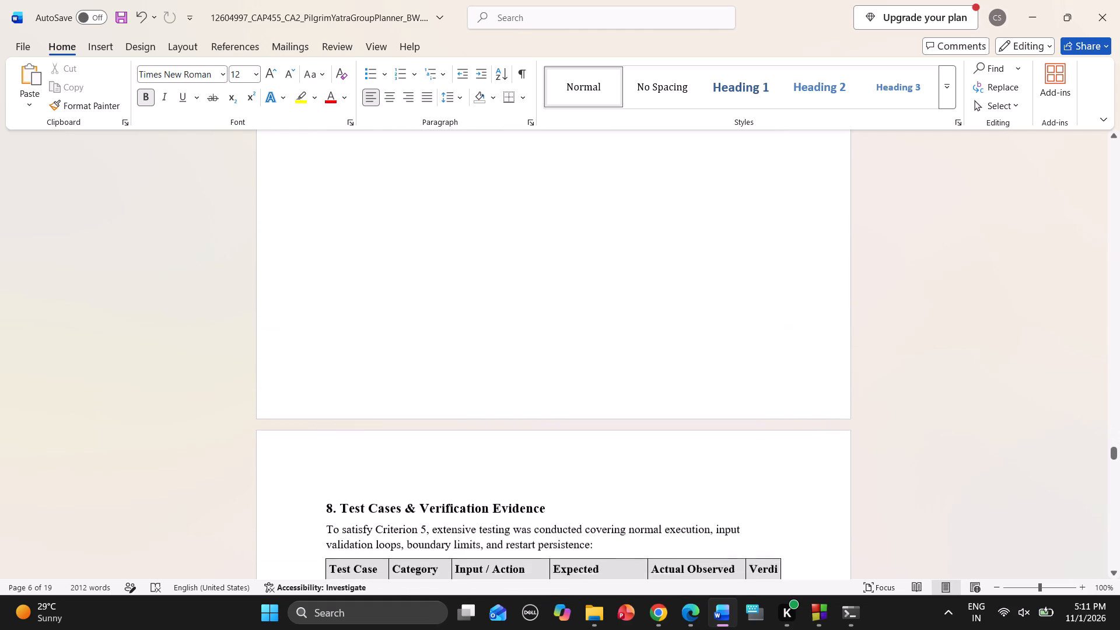
scroll(747, 457, "down", 5)
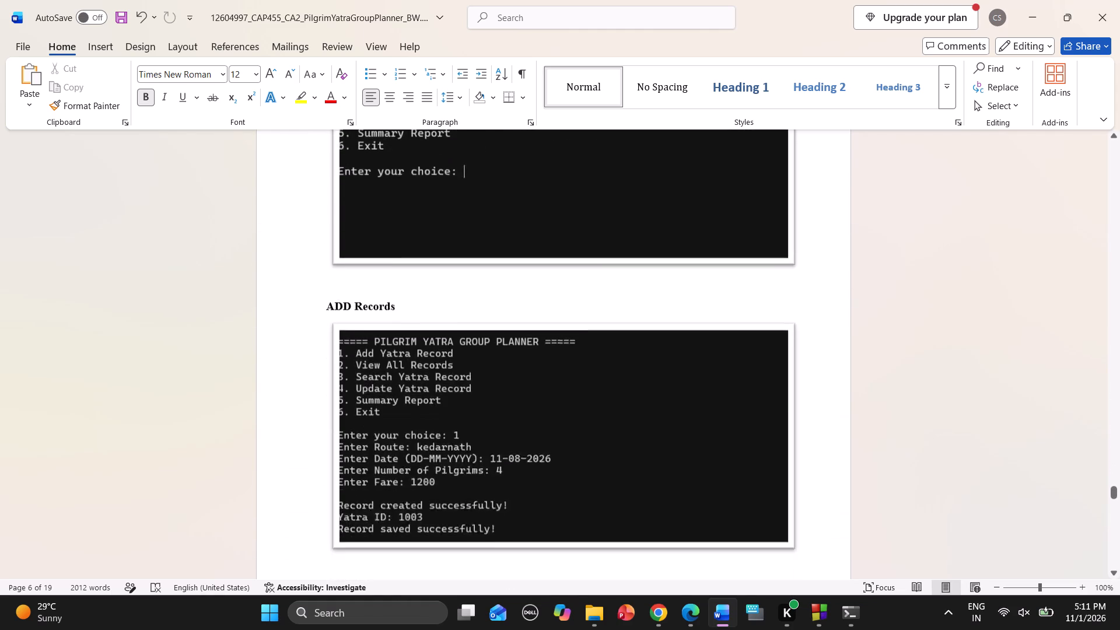
scroll(747, 457, "down", 5)
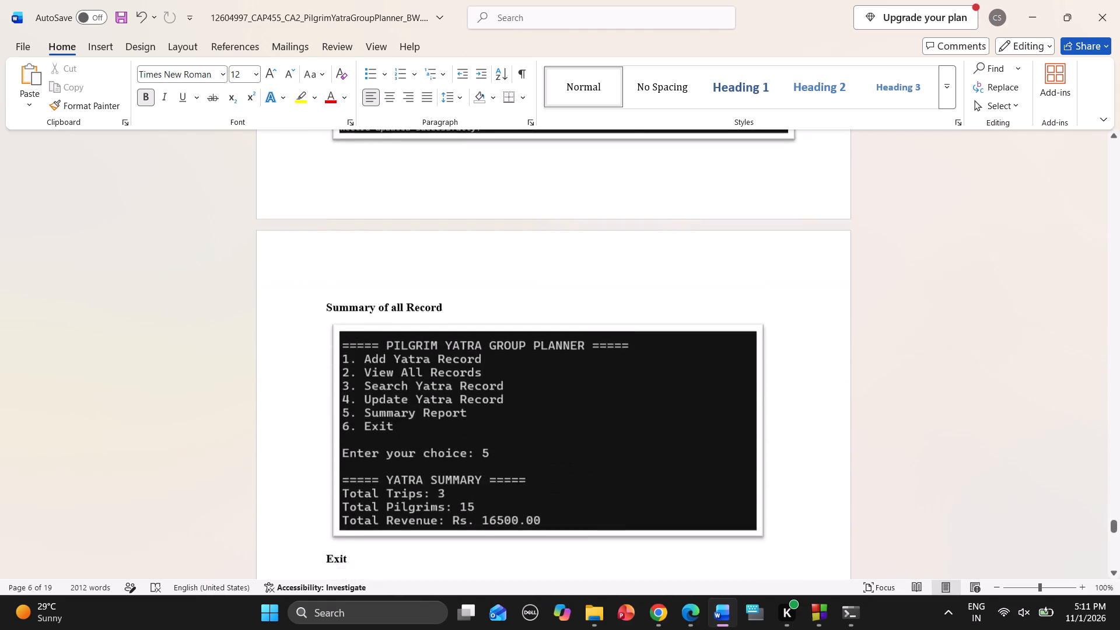
scroll(747, 457, "down", 4)
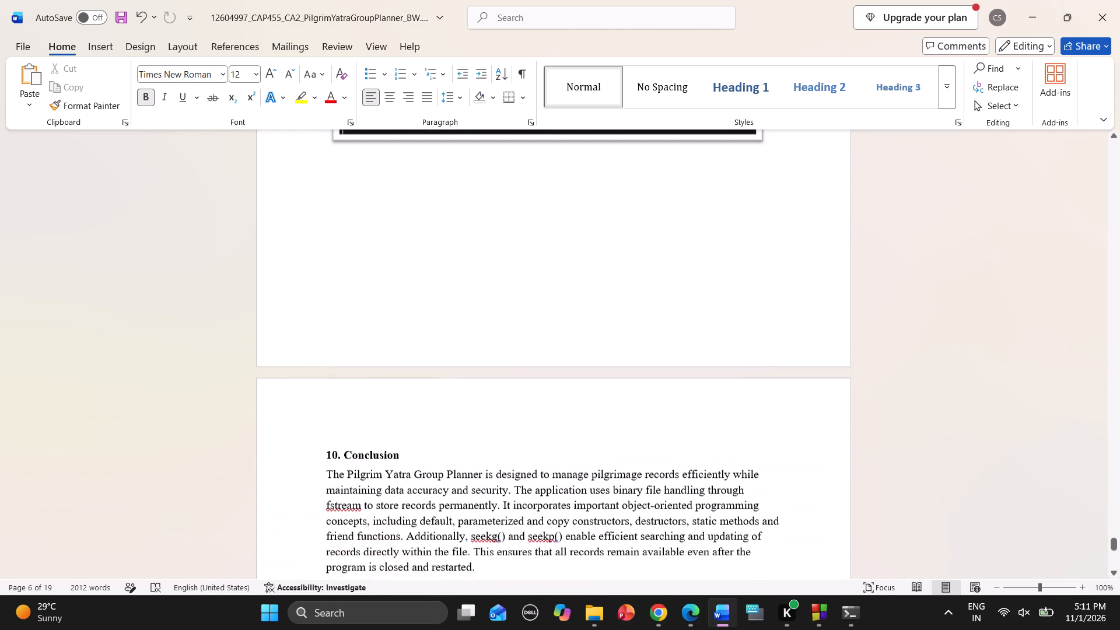
scroll(747, 457, "down", 1)
scroll(654, 461, "up", 1)
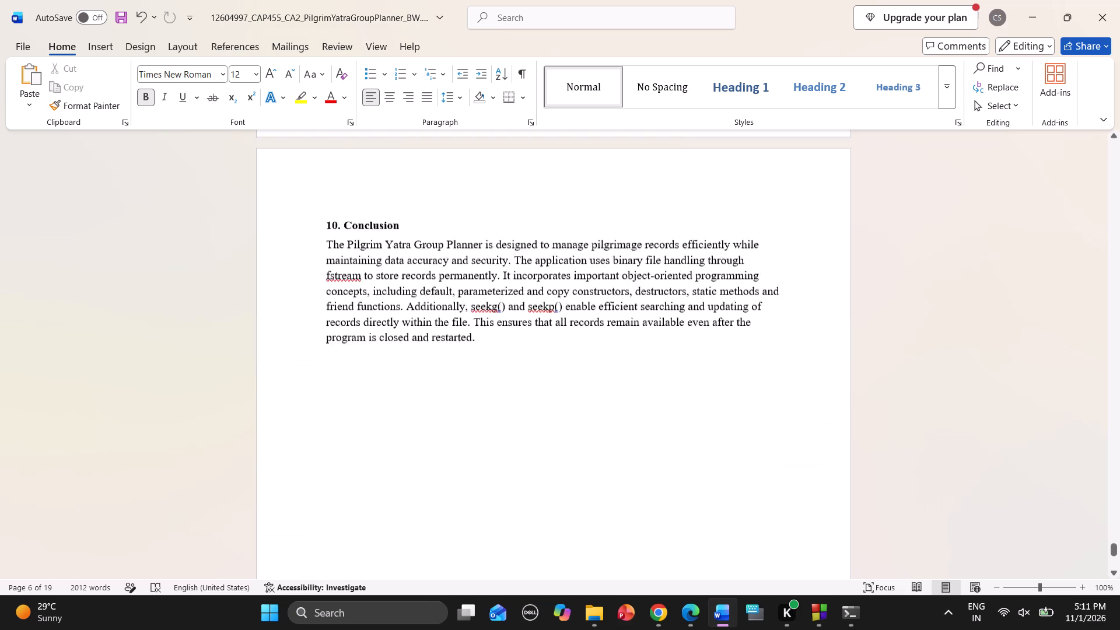
scroll(654, 461, "down", 1)
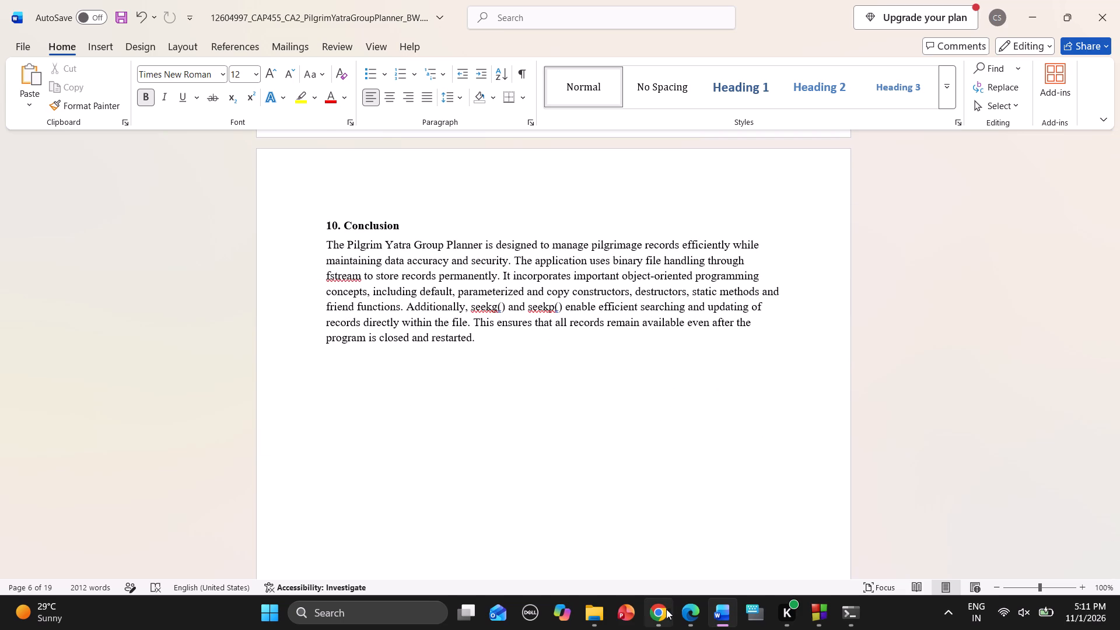
Delete the old CA2 PilgrimYatraGroupPlanner PDF from the C++PROJECT folder in File Explorer.
left_click(592, 610)
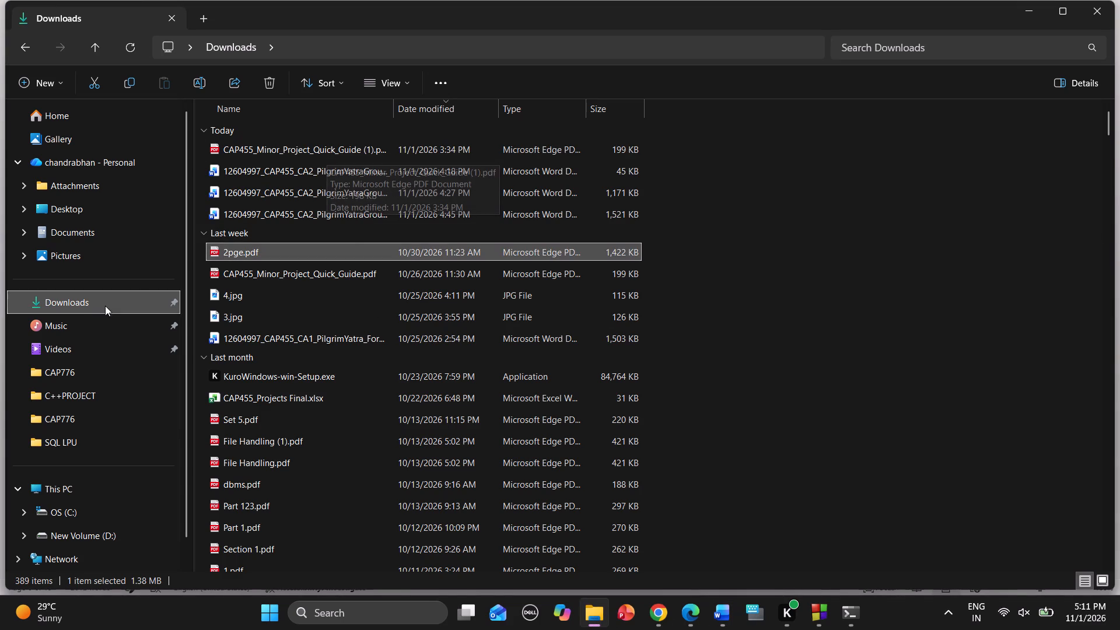
left_click(93, 384)
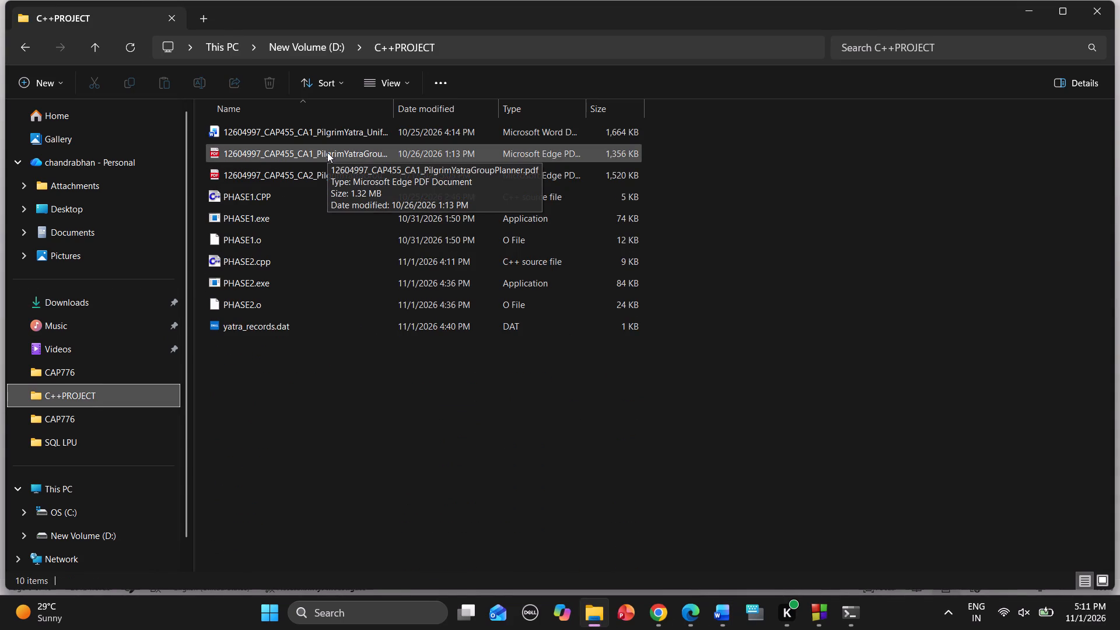
left_click(314, 174)
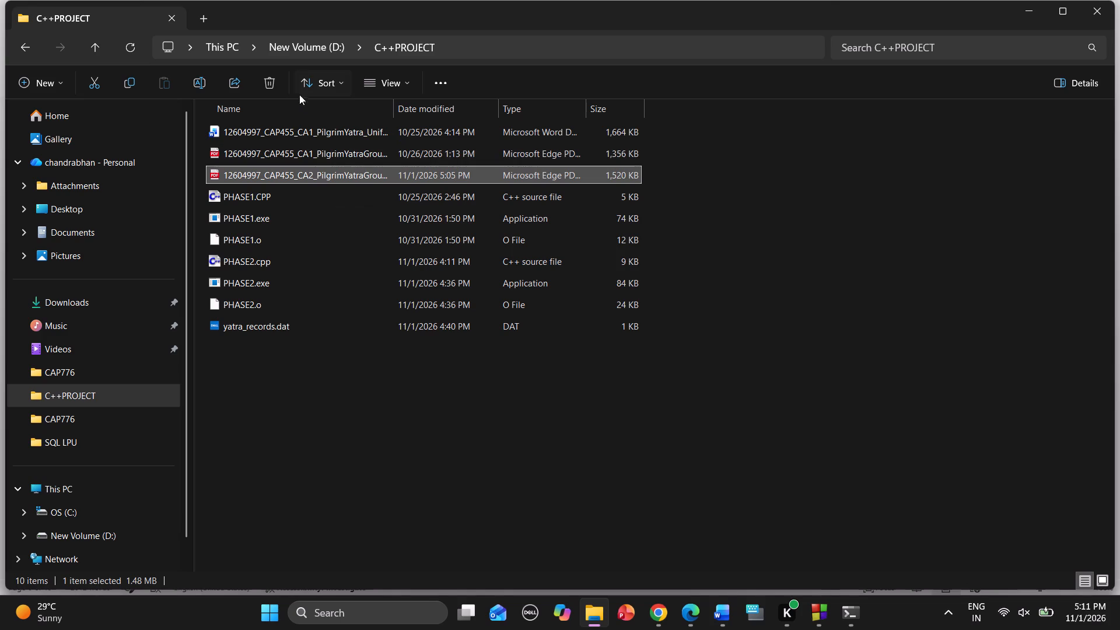
left_click(266, 82)
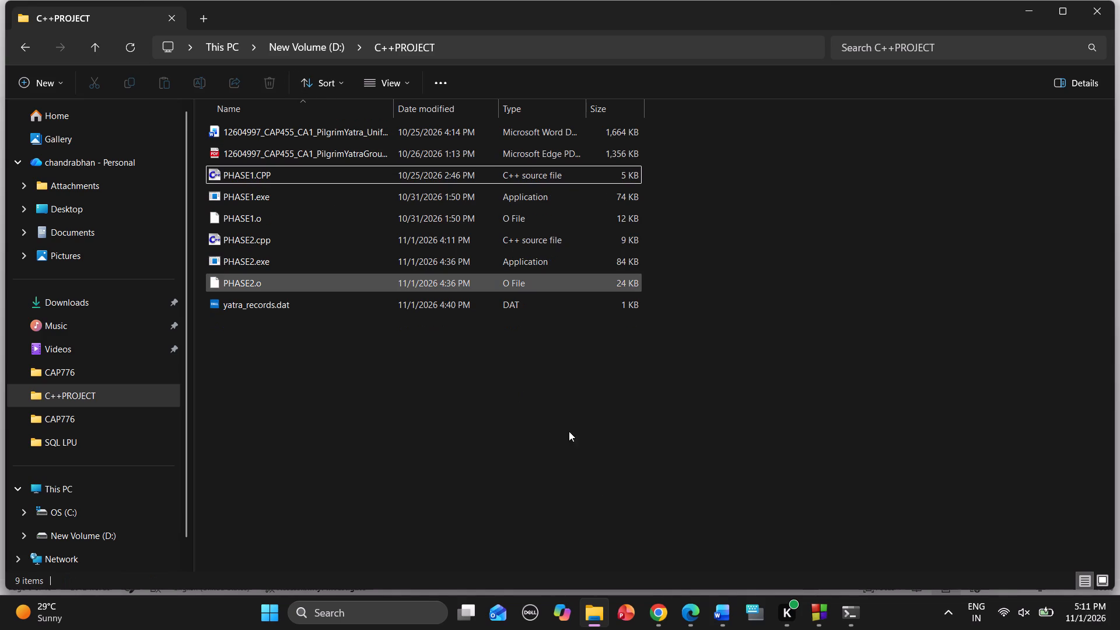
Export the Word report as a PDF to the C++PROJECT folder, dropping the "_BW" suffix from its file name.
left_click(710, 613)
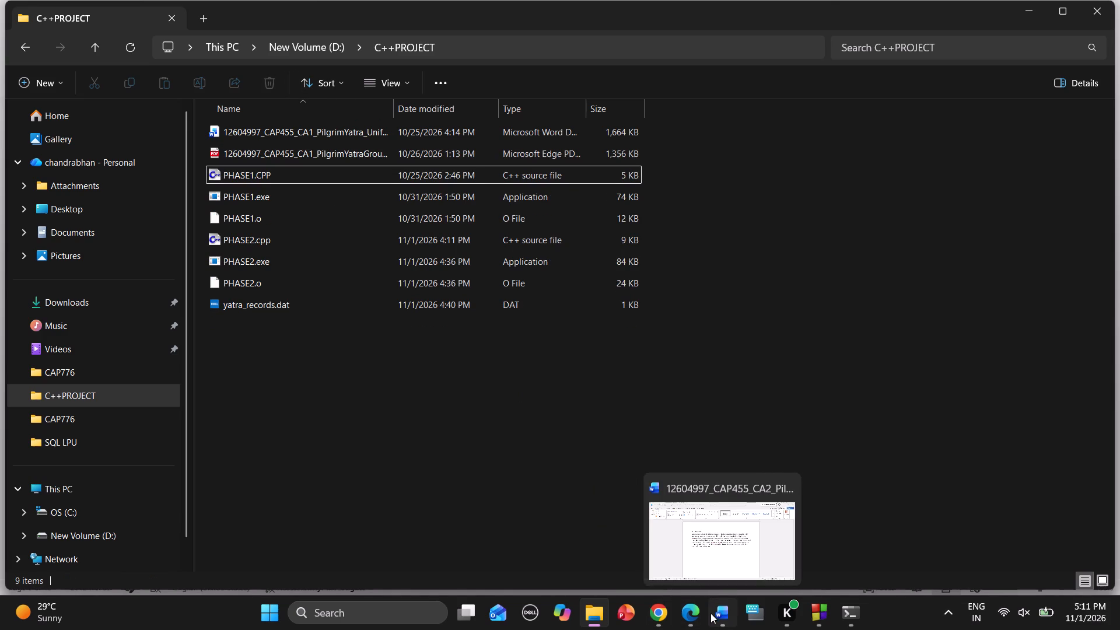
left_click(22, 42)
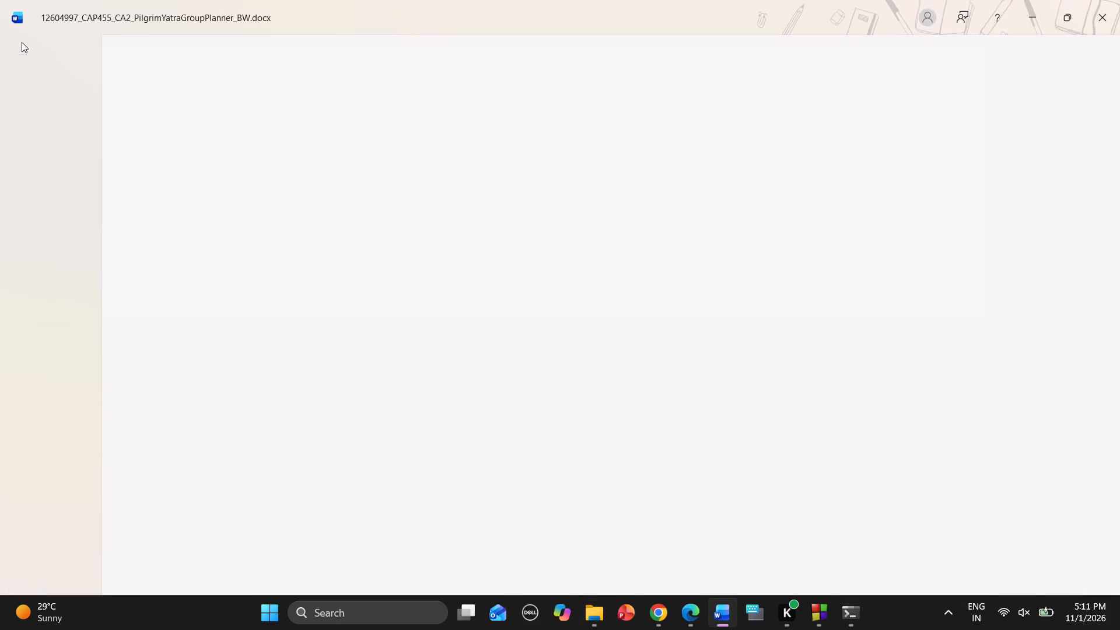
left_click(36, 330)
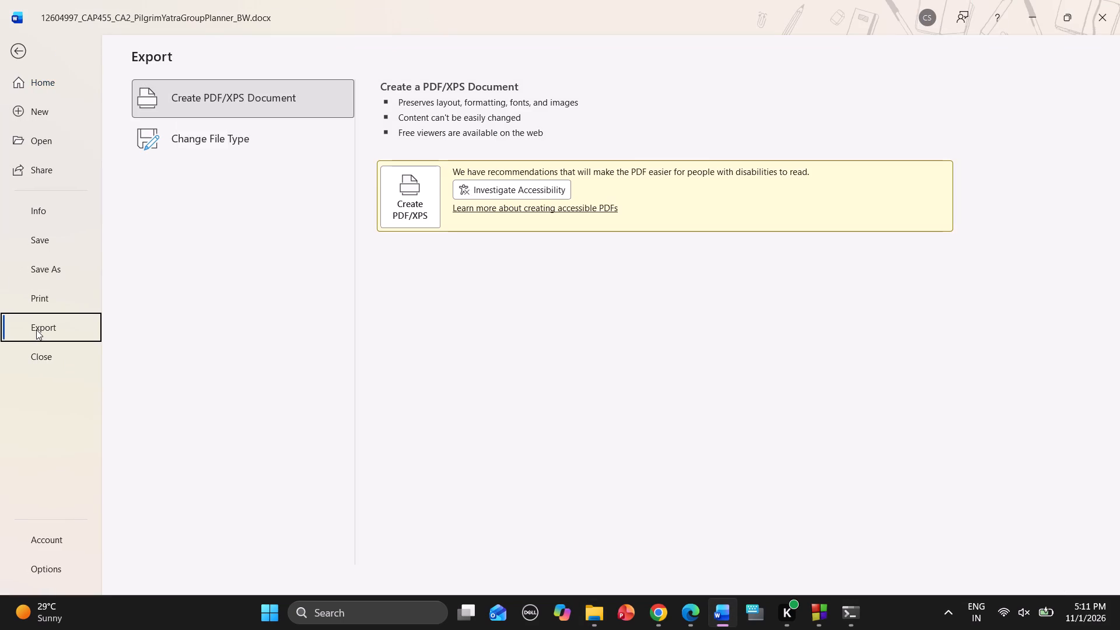
left_click(405, 197)
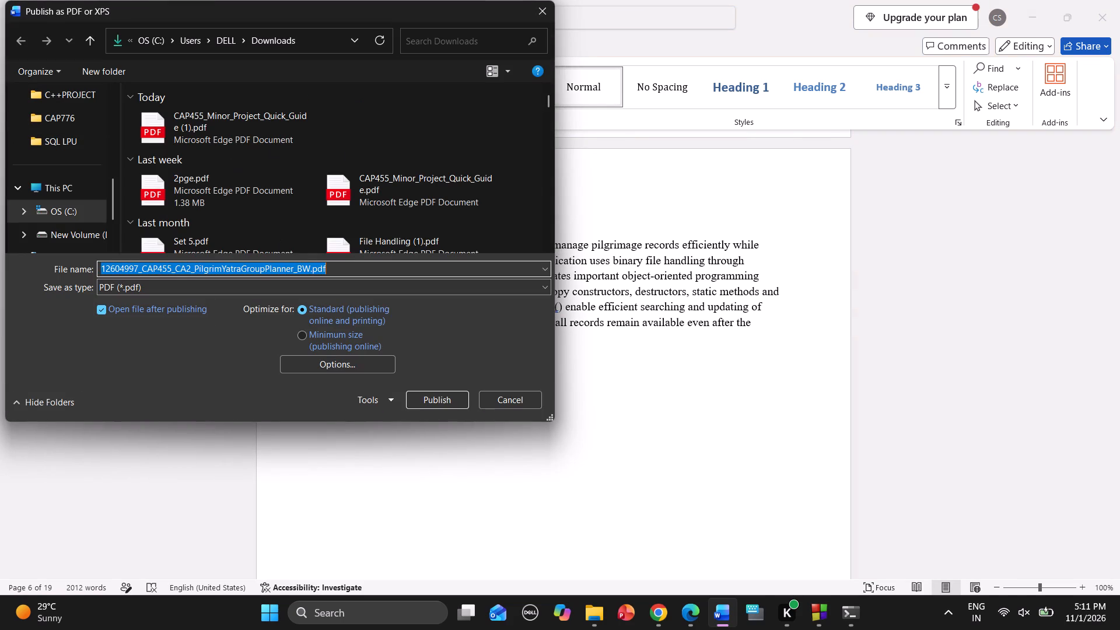
left_click(307, 269)
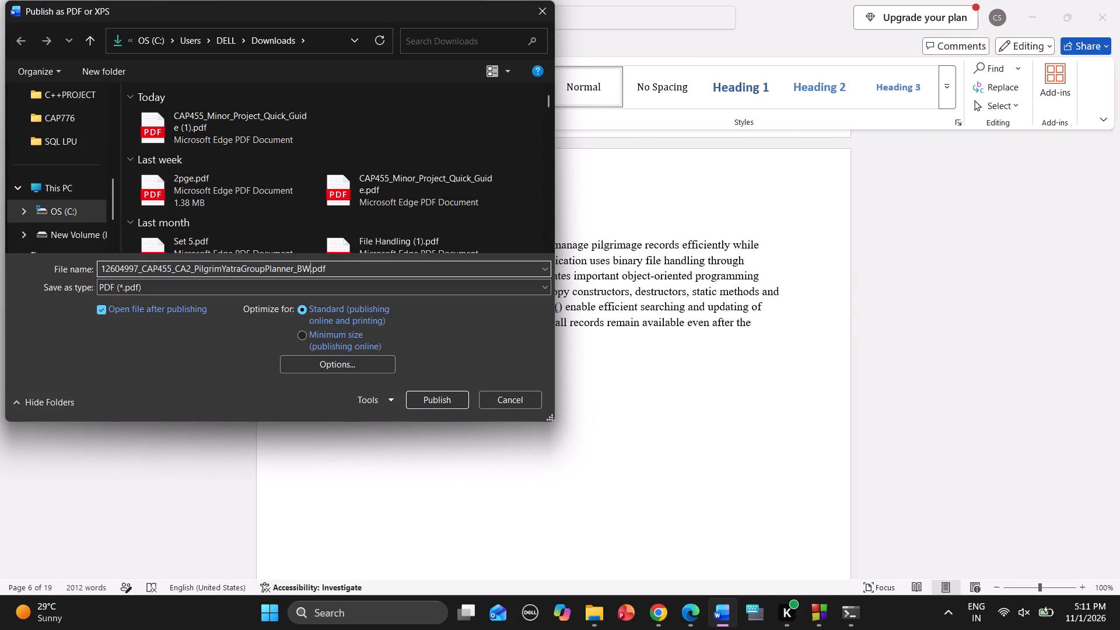
key("BackSpace")
key("BackSpace")
key("BackSpace")
left_click(51, 85)
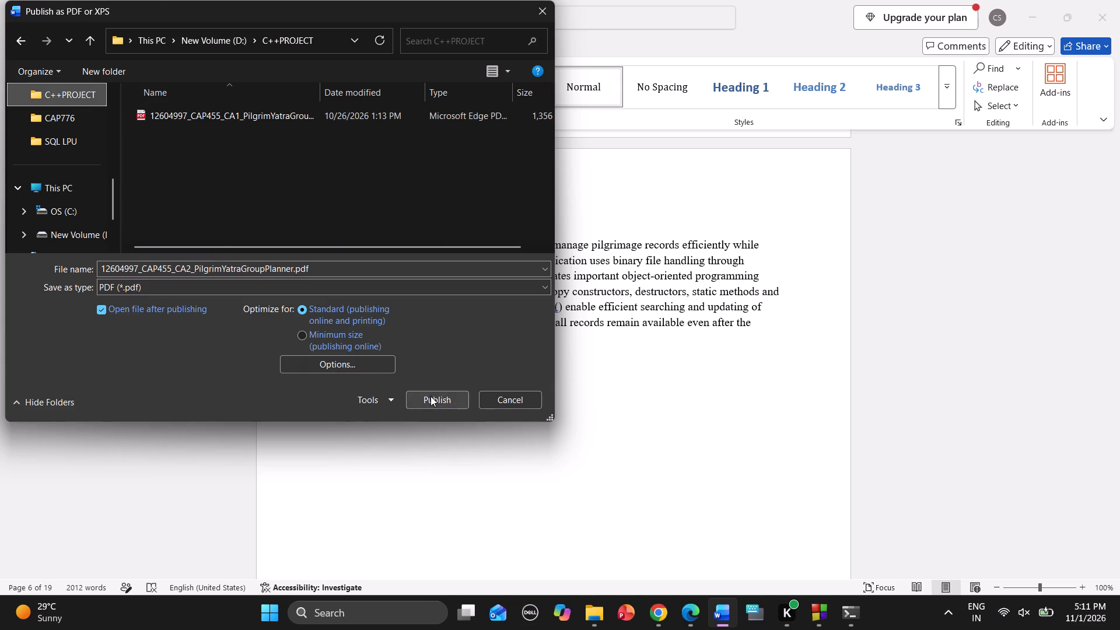
left_click(430, 396)
Switch to Edge and close the tab with the older copy of the CA2 PDF.
left_click(685, 617)
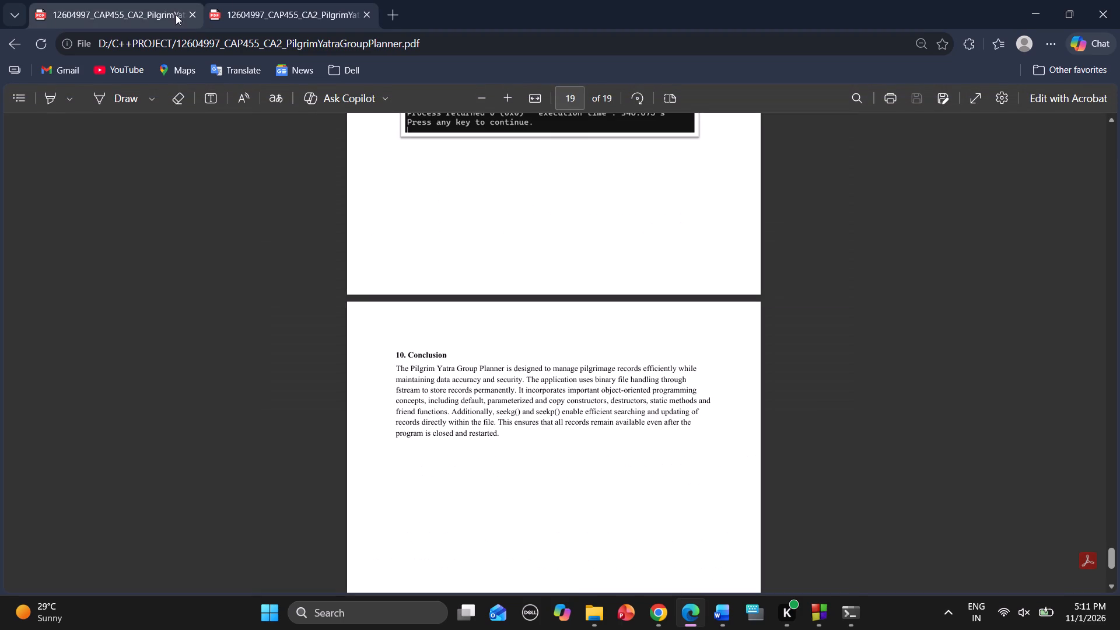
left_click(191, 14)
Check the exported CA2 PDF from the Conclusion page back through the output screenshots and source code to the first page.
scroll(470, 351, "up", 6)
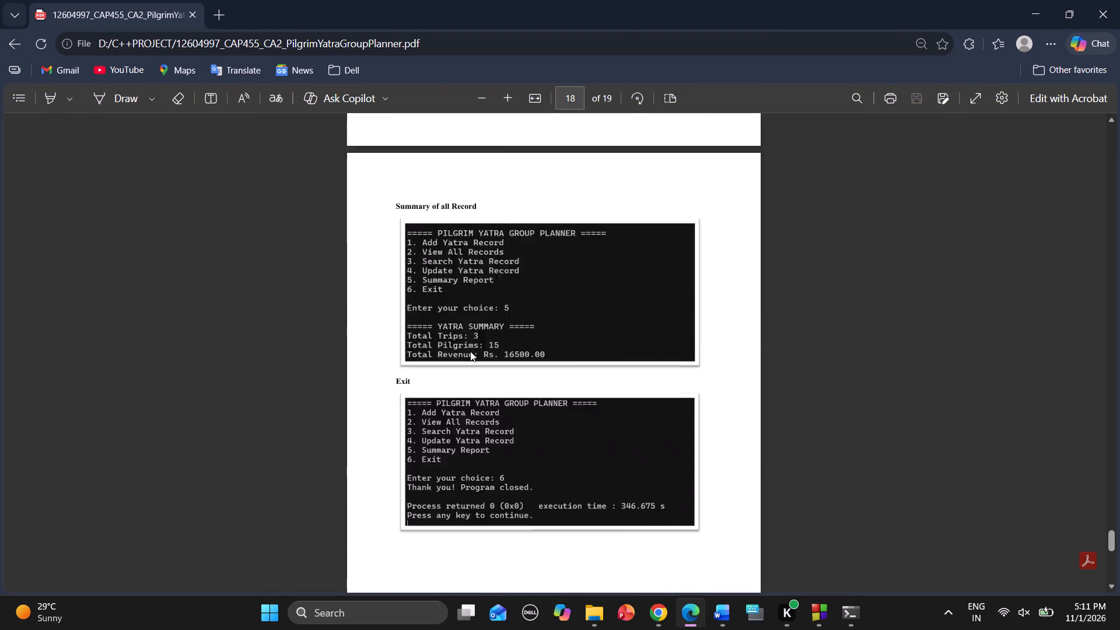
scroll(470, 351, "up", 10)
scroll(470, 351, "down", 18)
scroll(470, 351, "up", 1)
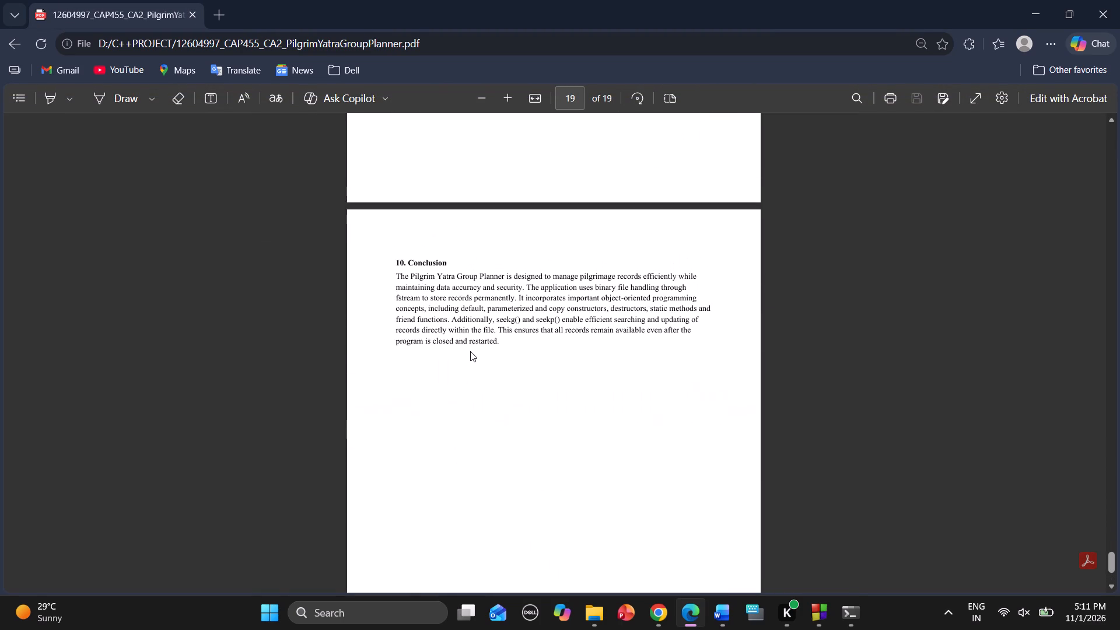
scroll(470, 351, "up", 16)
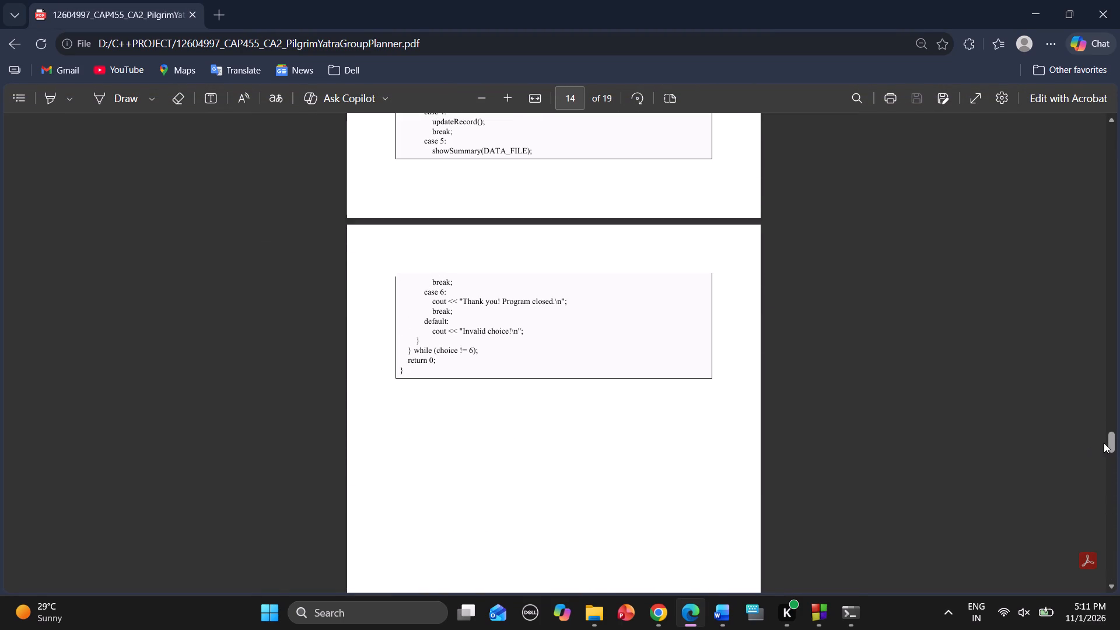
left_click_drag(1108, 443, 1115, 52)
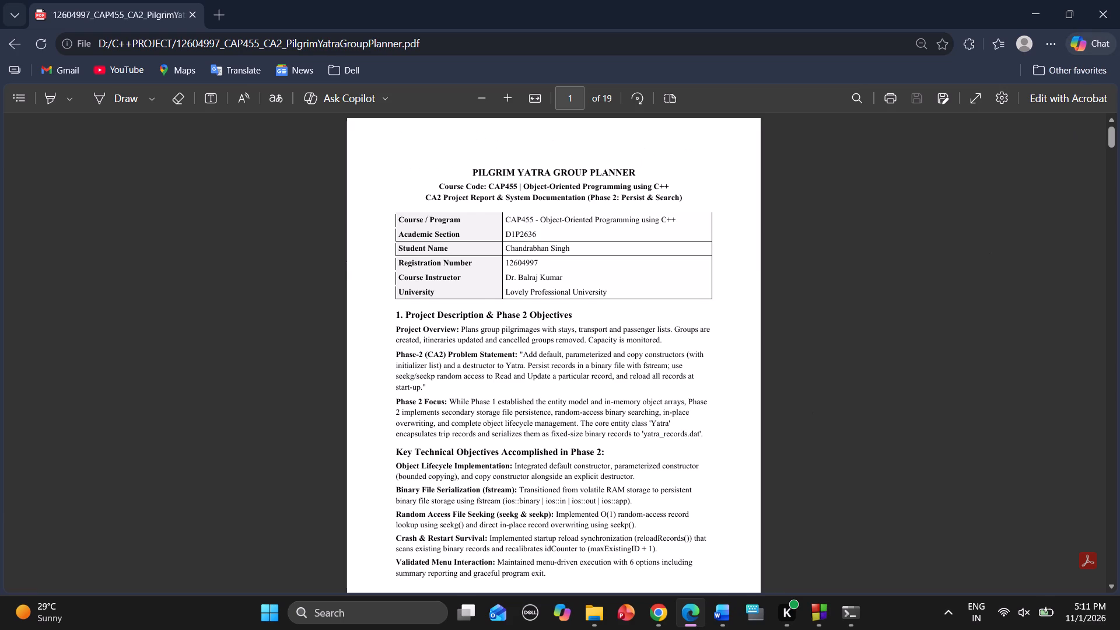
scroll(535, 323, "down", 1)
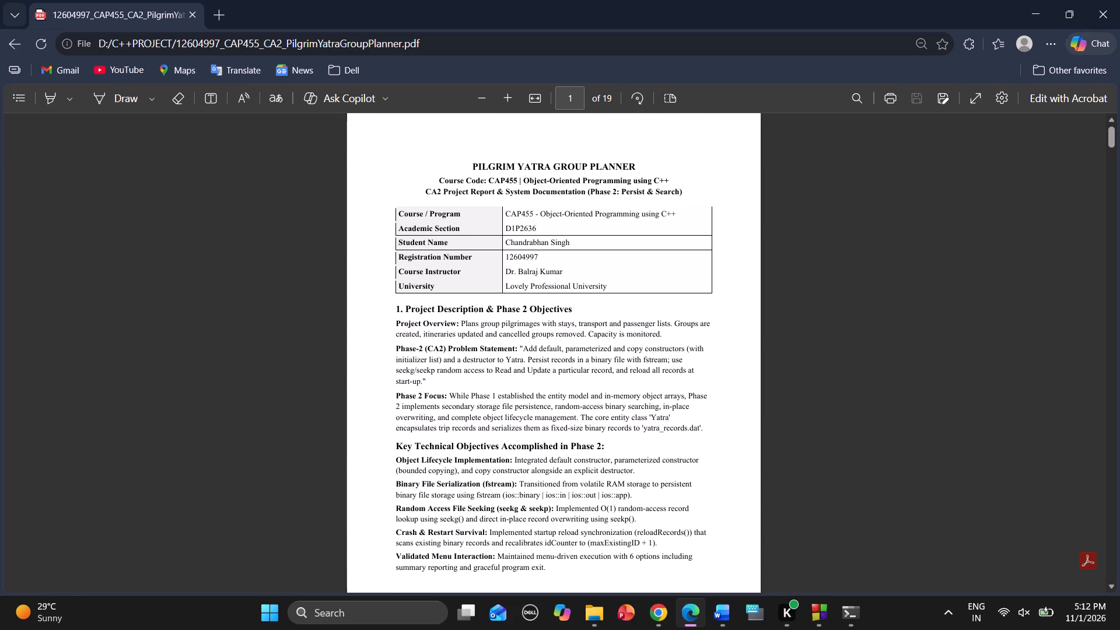
scroll(535, 317, "up", 1)
scroll(566, 271, "up", 1)
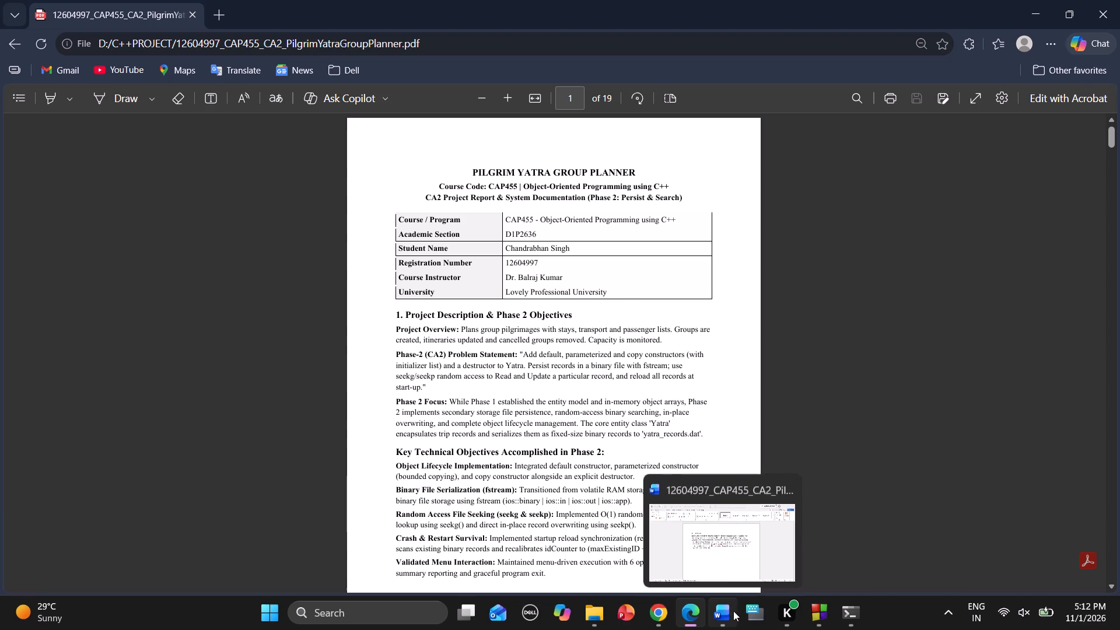
Compare the first-page details table in the Word report with the exported PDF in Edge, and reload the PDF.
left_click(733, 555)
scroll(652, 430, "up", 20)
scroll(652, 430, "up", 1)
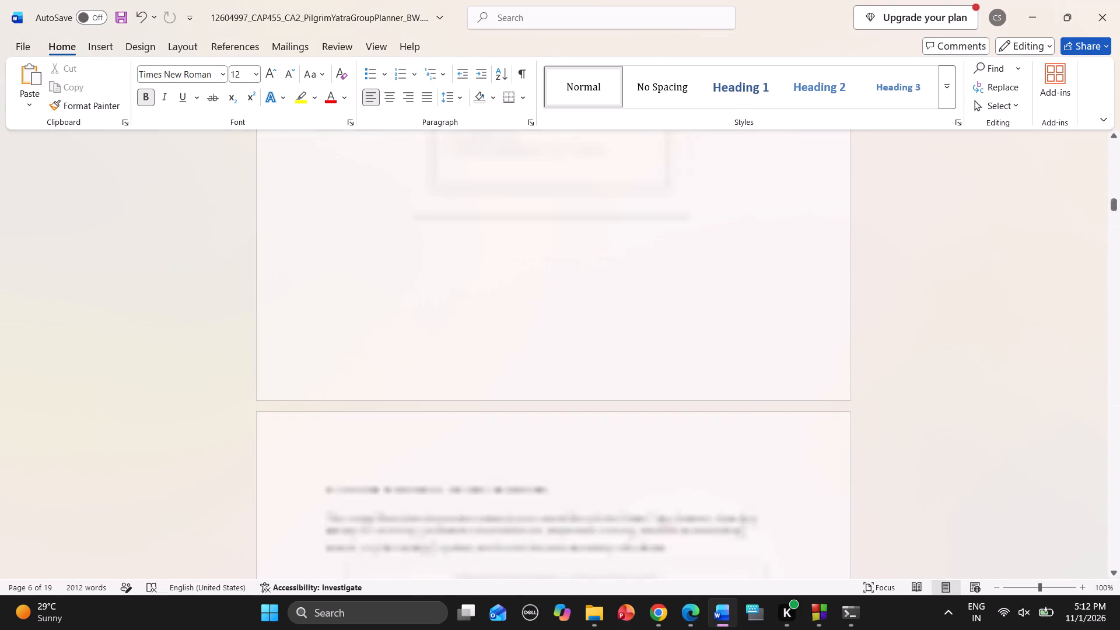
scroll(652, 430, "up", 13)
scroll(684, 307, "down", 1)
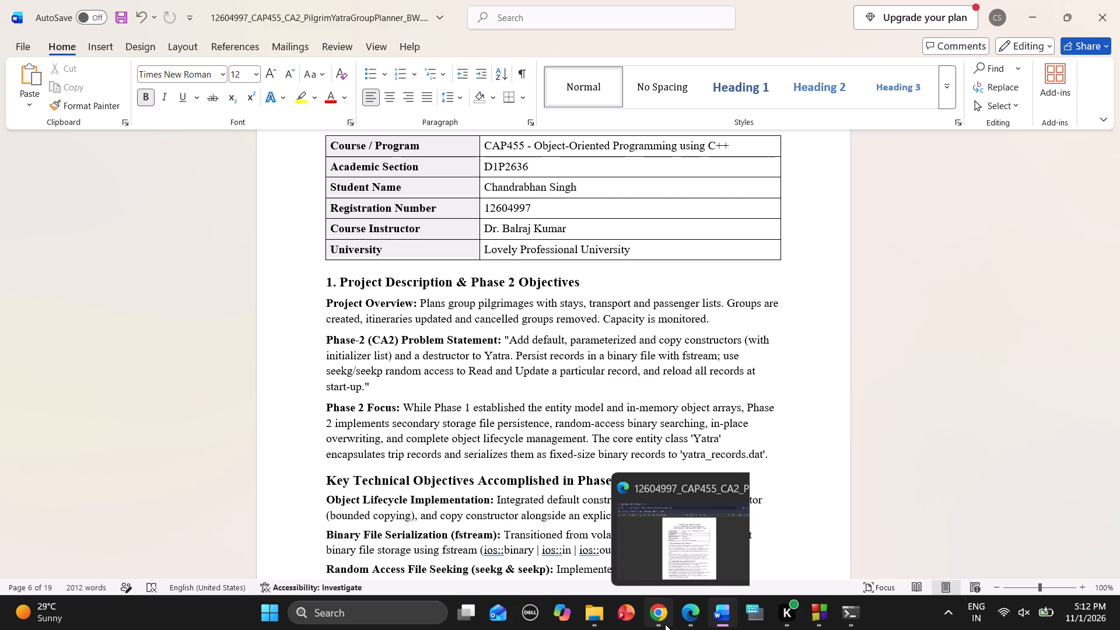
left_click(684, 589)
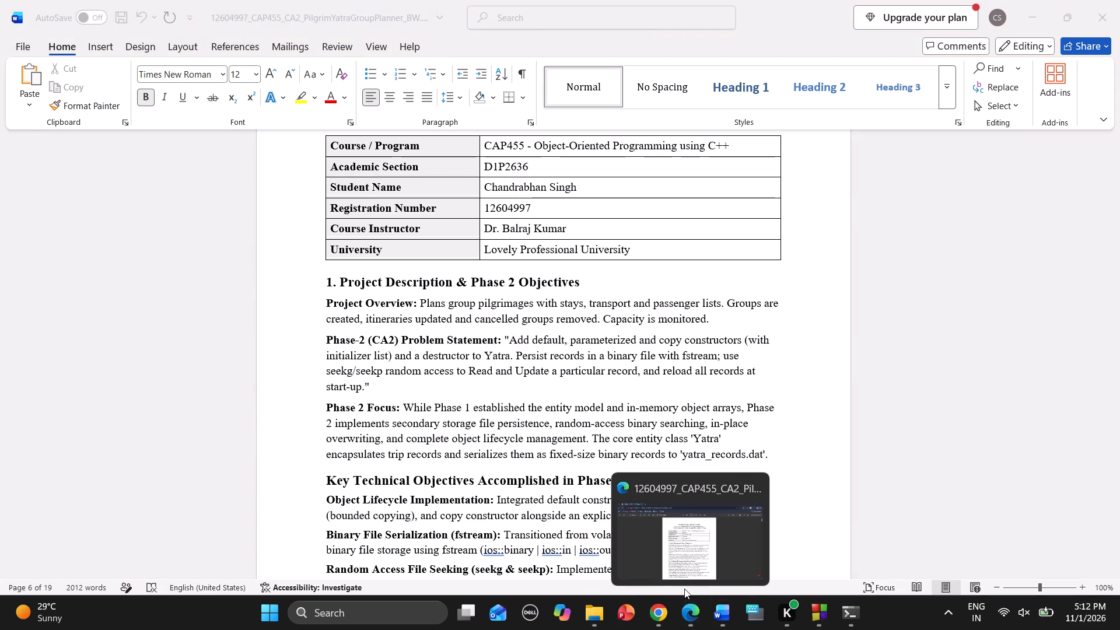
left_click(689, 557)
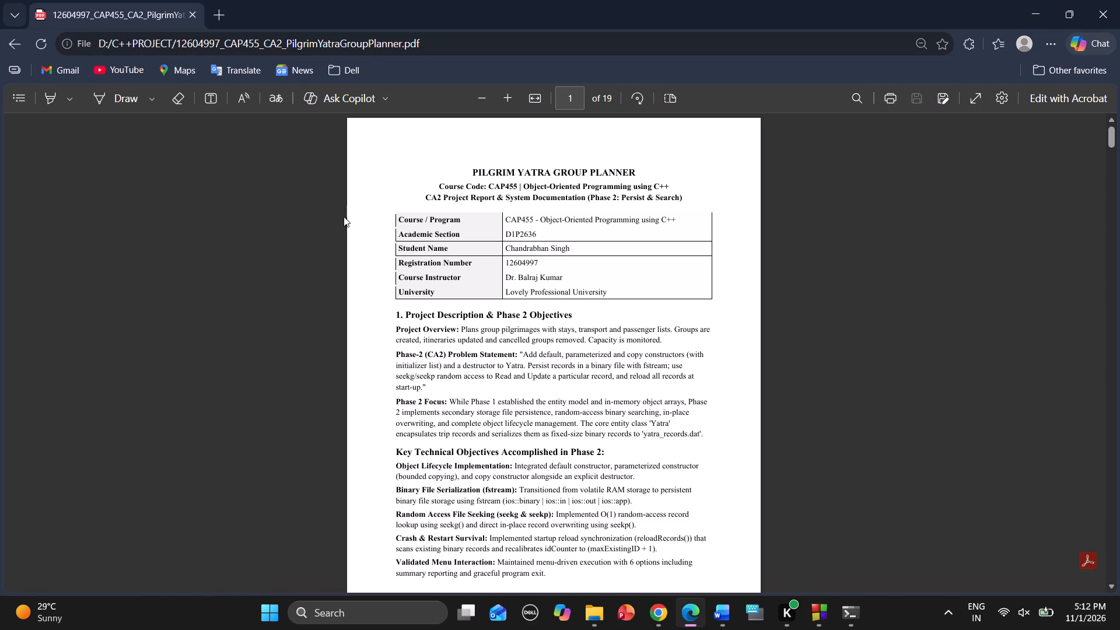
scroll(385, 251, "up", 2)
left_click(34, 52)
Review the whole CA2 PDF from the compliance matrix through diagrams, source code and output screenshots to the Conclusion.
scroll(552, 310, "down", 6)
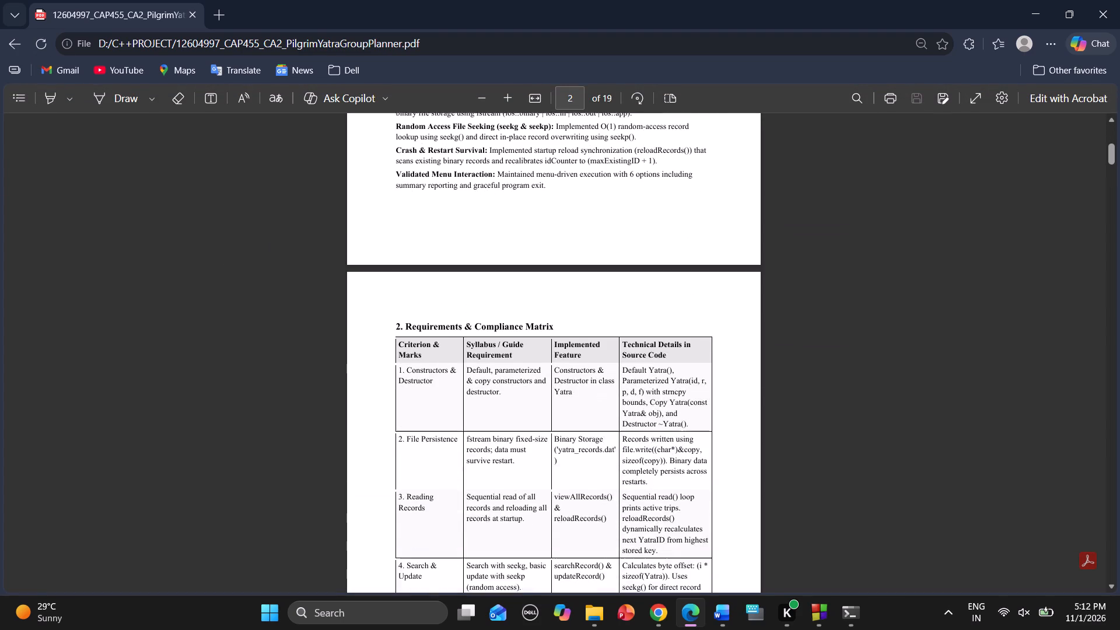
scroll(552, 310, "down", 9)
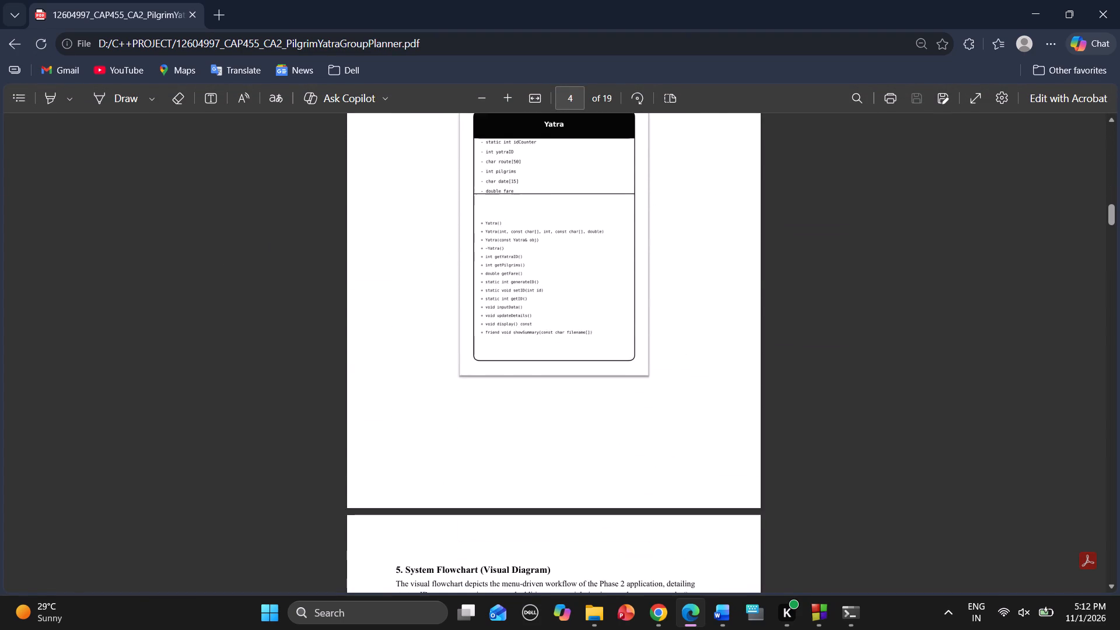
scroll(552, 310, "down", 7)
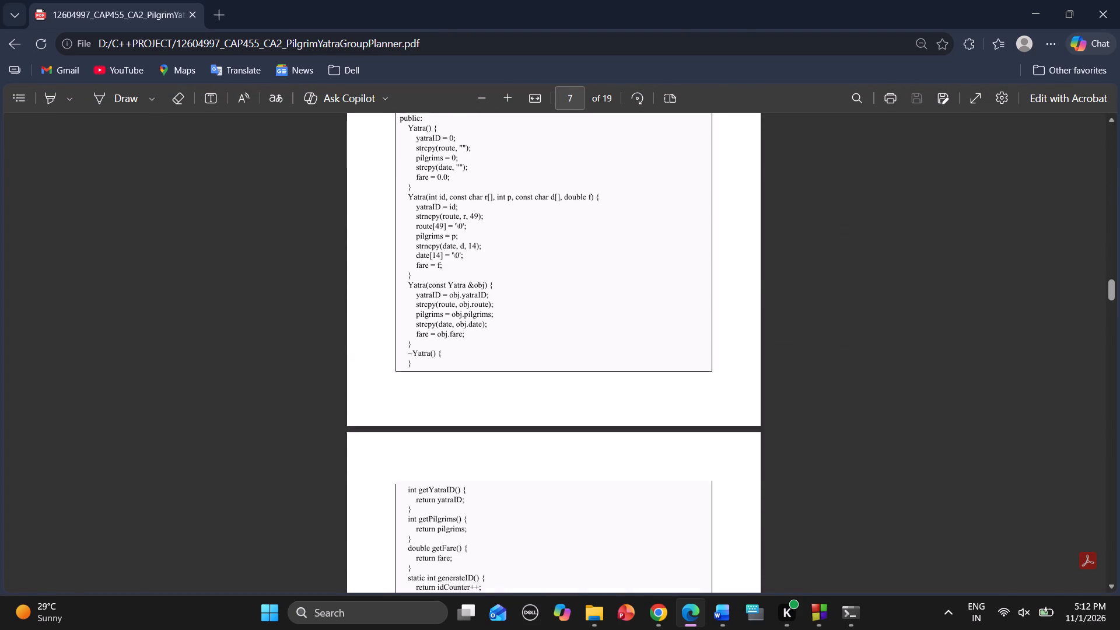
scroll(552, 310, "down", 3)
scroll(552, 310, "up", 3)
scroll(552, 310, "down", 3)
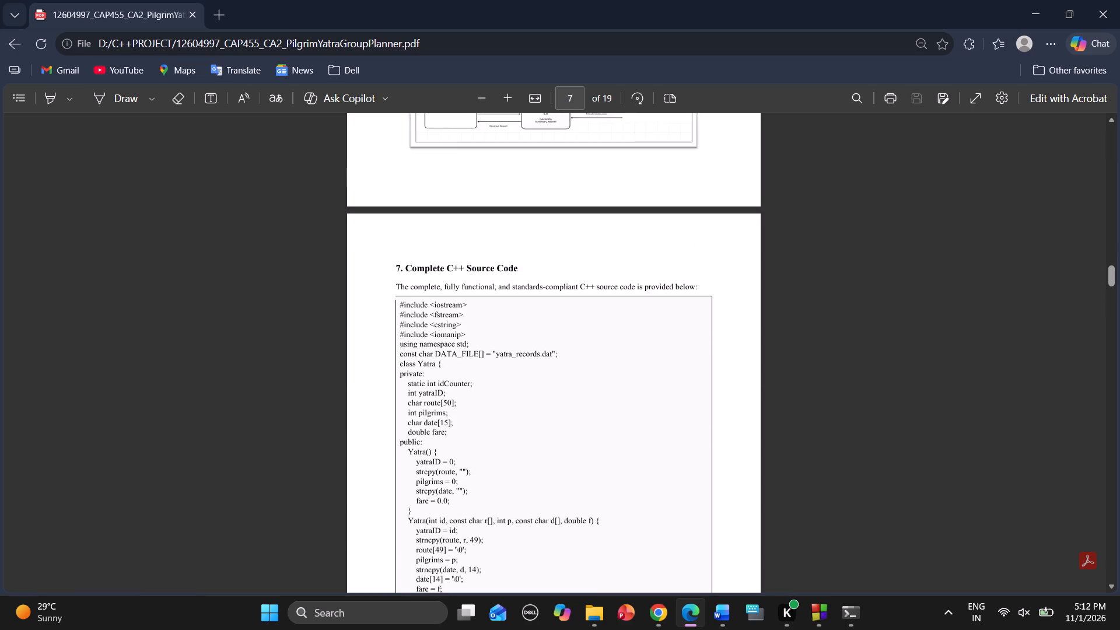
scroll(552, 310, "down", 7)
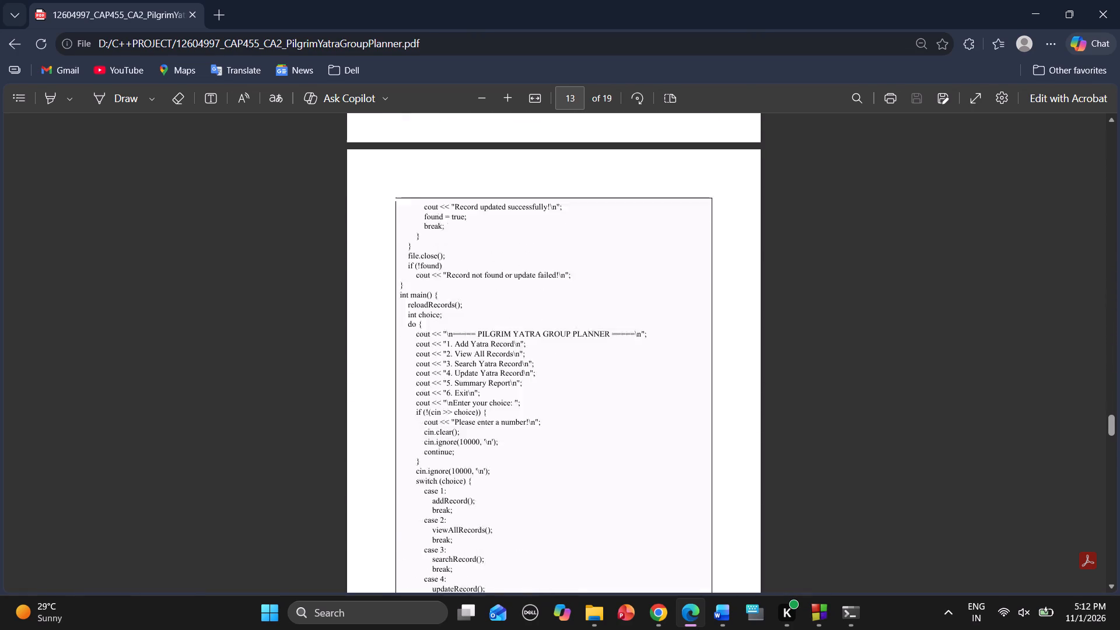
scroll(552, 310, "down", 3)
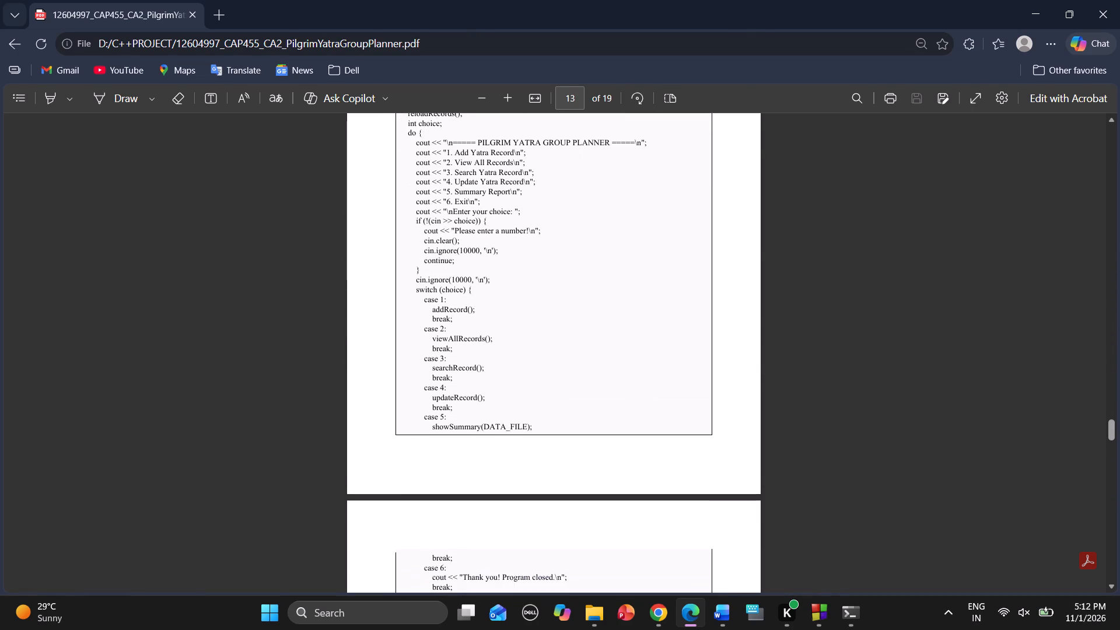
scroll(552, 310, "down", 8)
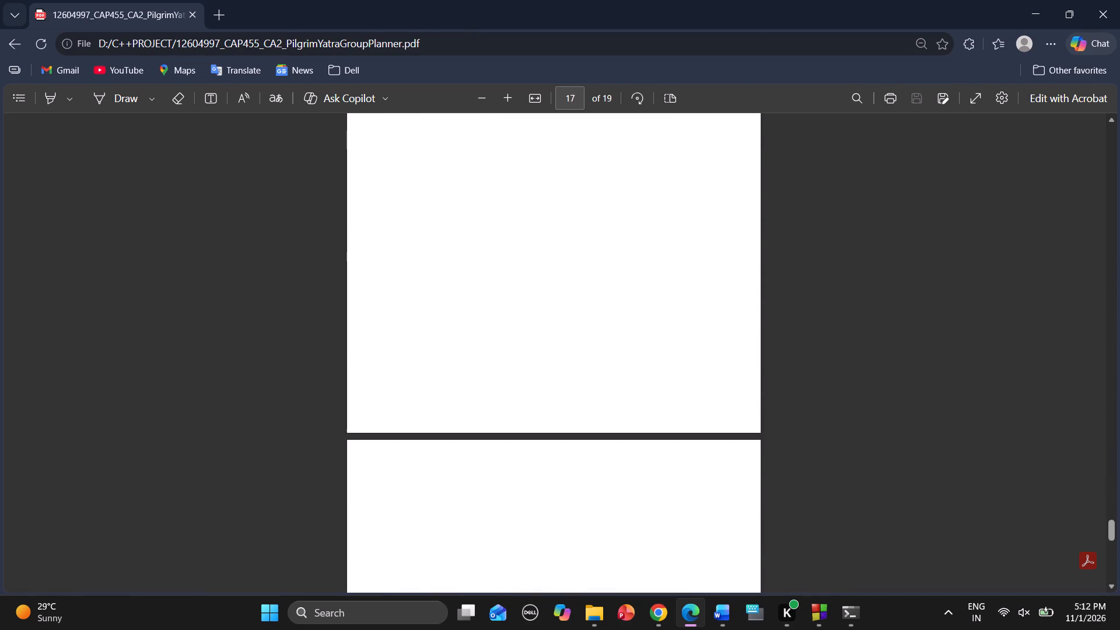
scroll(552, 310, "up", 5)
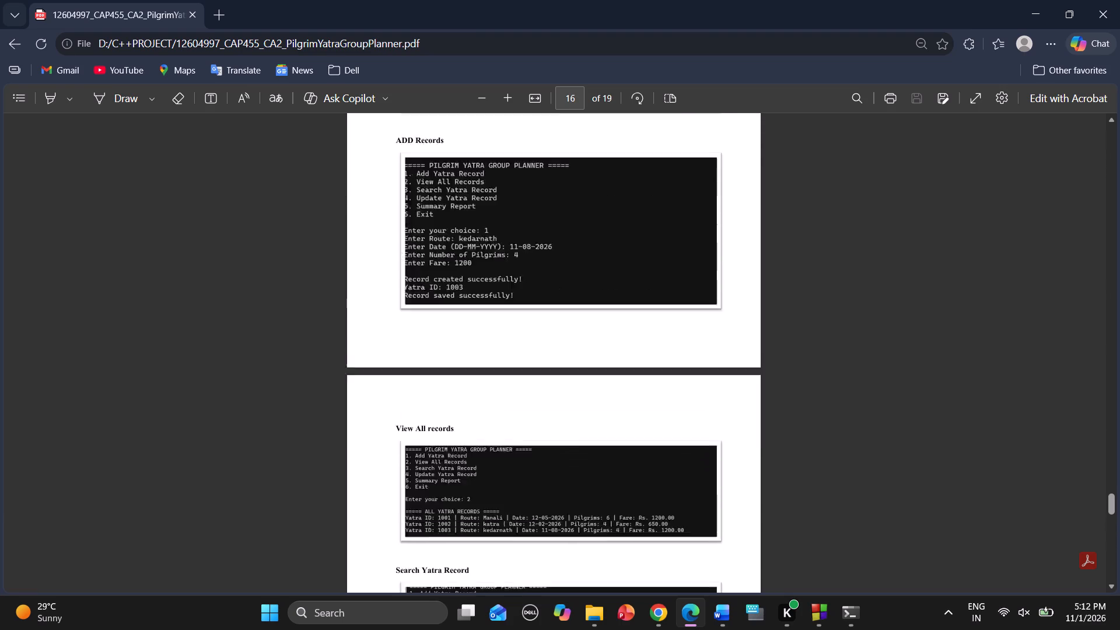
scroll(552, 310, "up", 1)
scroll(552, 310, "down", 6)
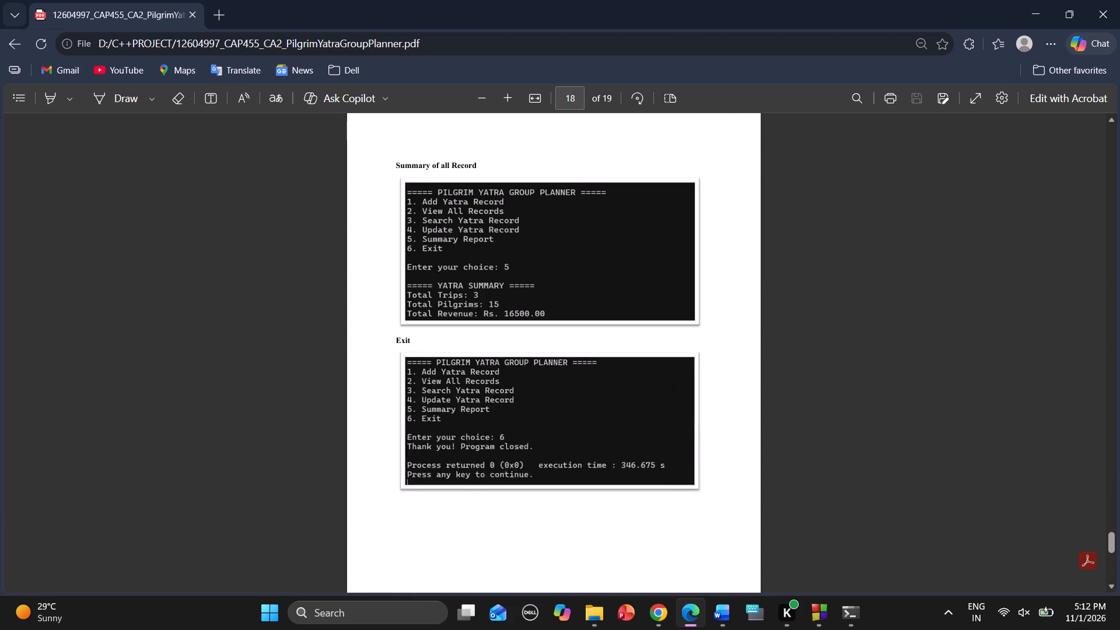
scroll(552, 310, "down", 2)
Close the CA2 PDF in Edge and delete its file from the C++PROJECT folder in File Explorer.
left_click(189, 11)
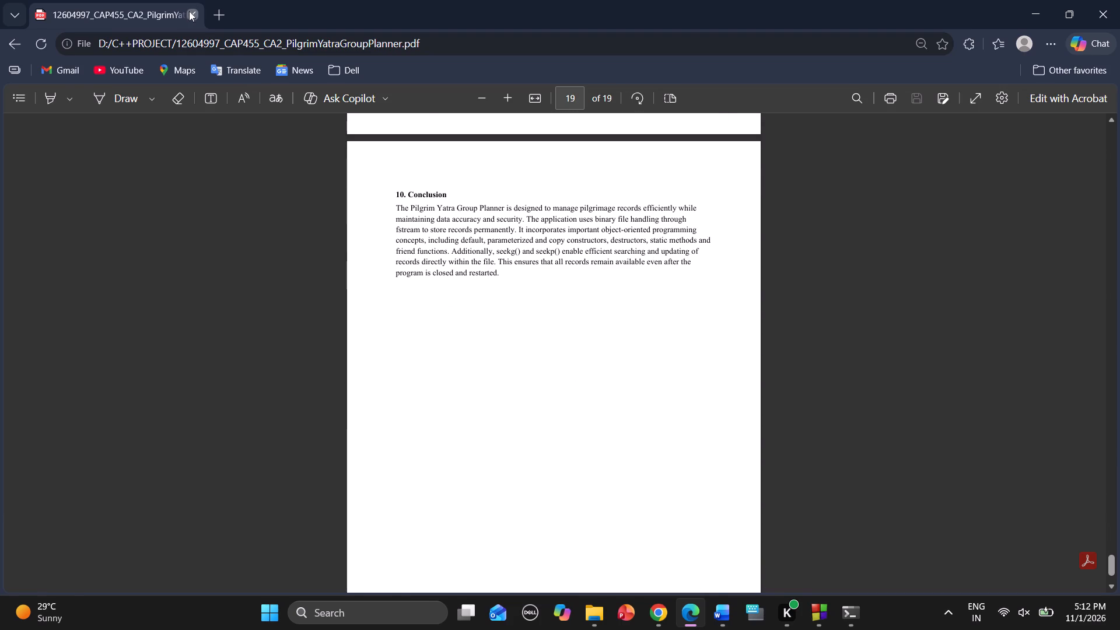
left_click(592, 611)
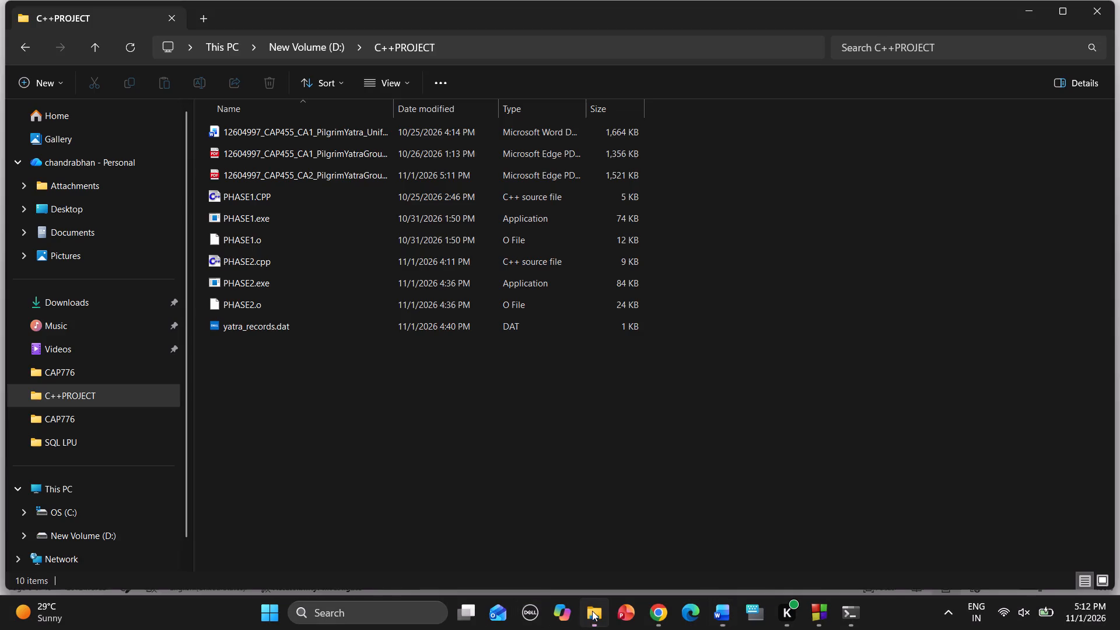
left_click(304, 171)
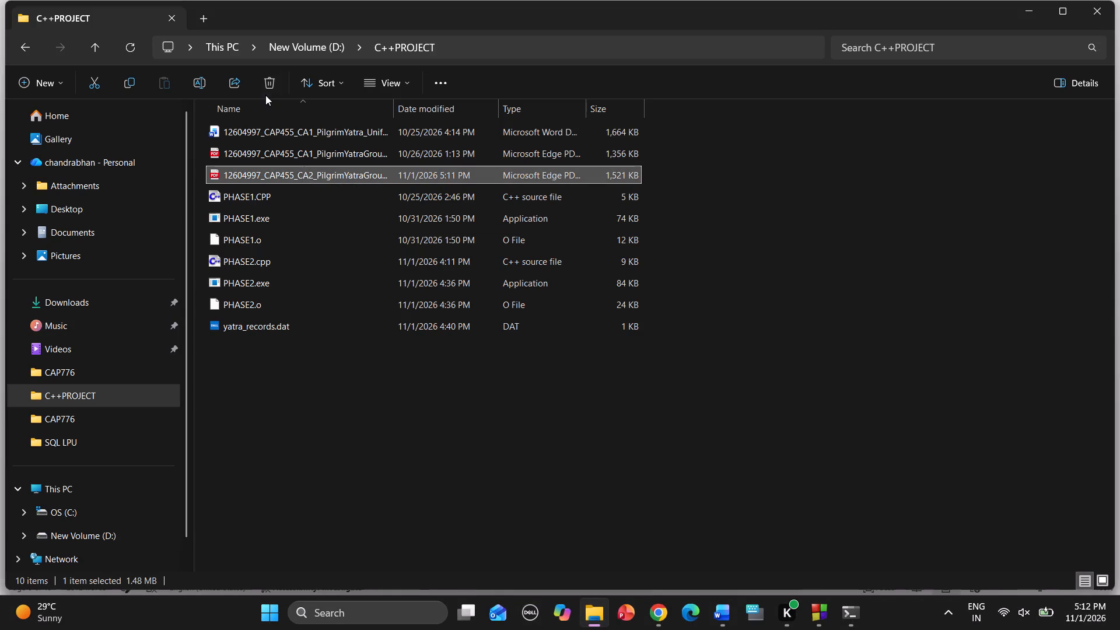
left_click(267, 83)
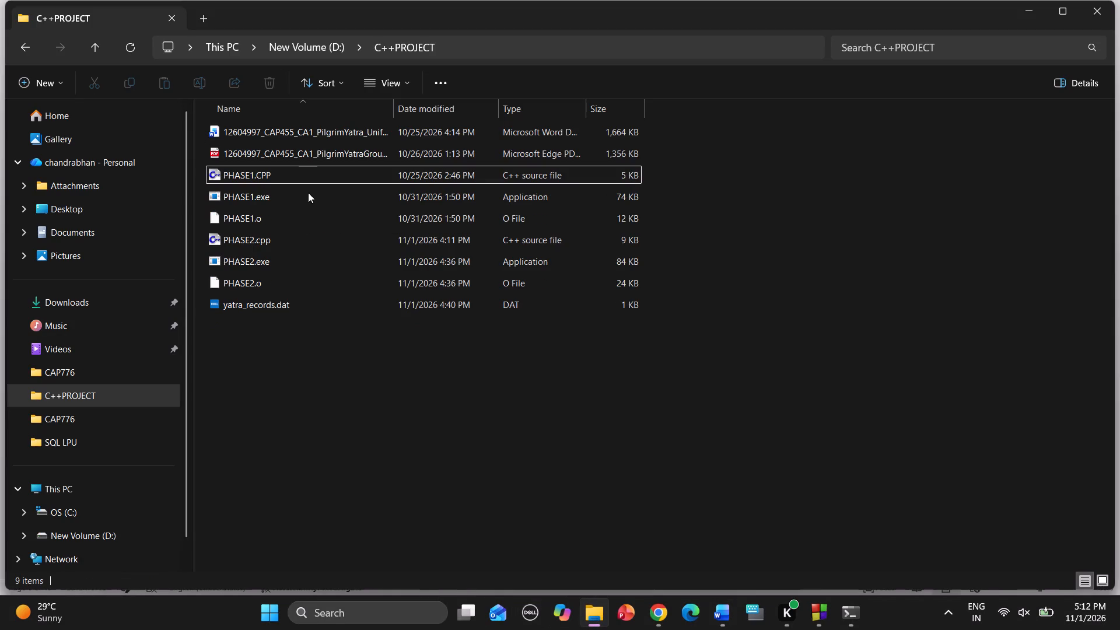
Open the CA1 PilgrimYatraGroupPlanner PDF from the C++PROJECT folder for a quick look and close it.
double_click(338, 149)
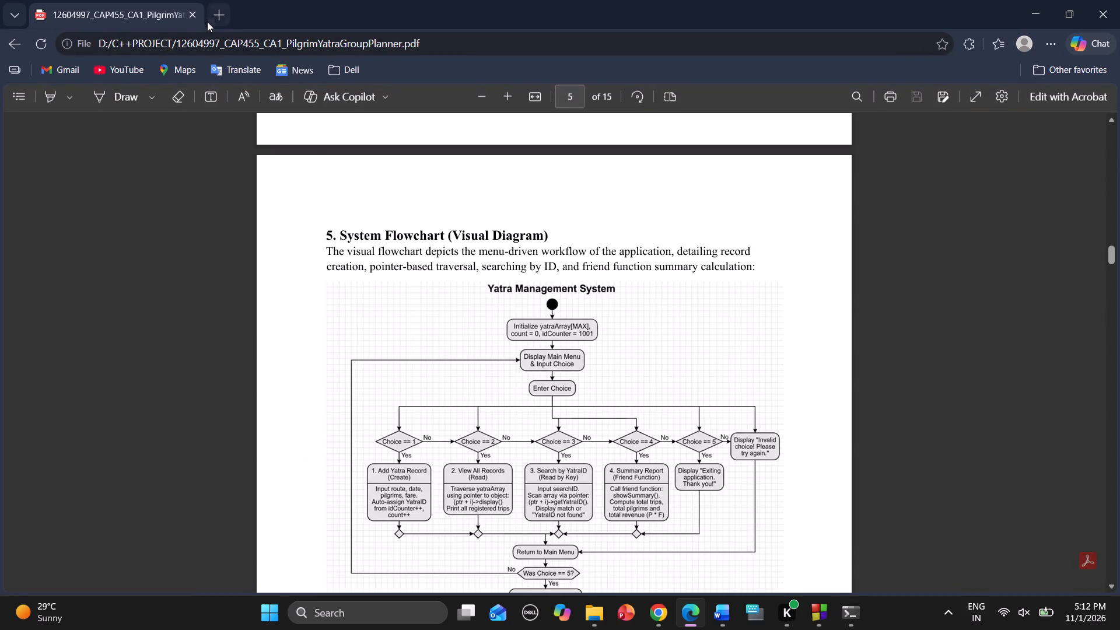
left_click(191, 16)
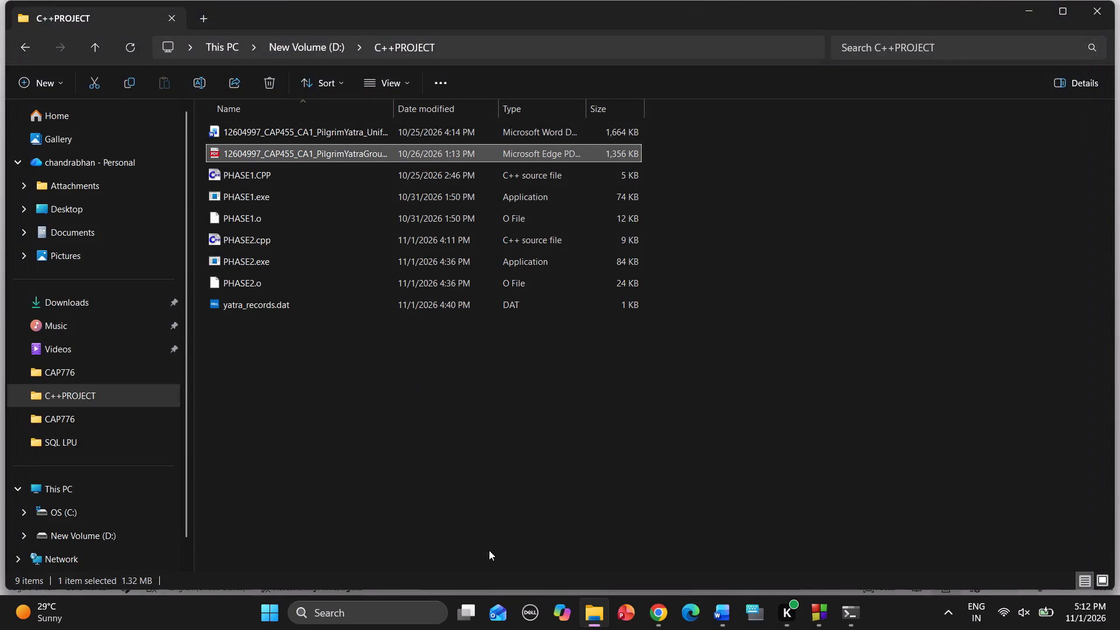
Switch to Word and save the CA2 report document.
left_click(719, 618)
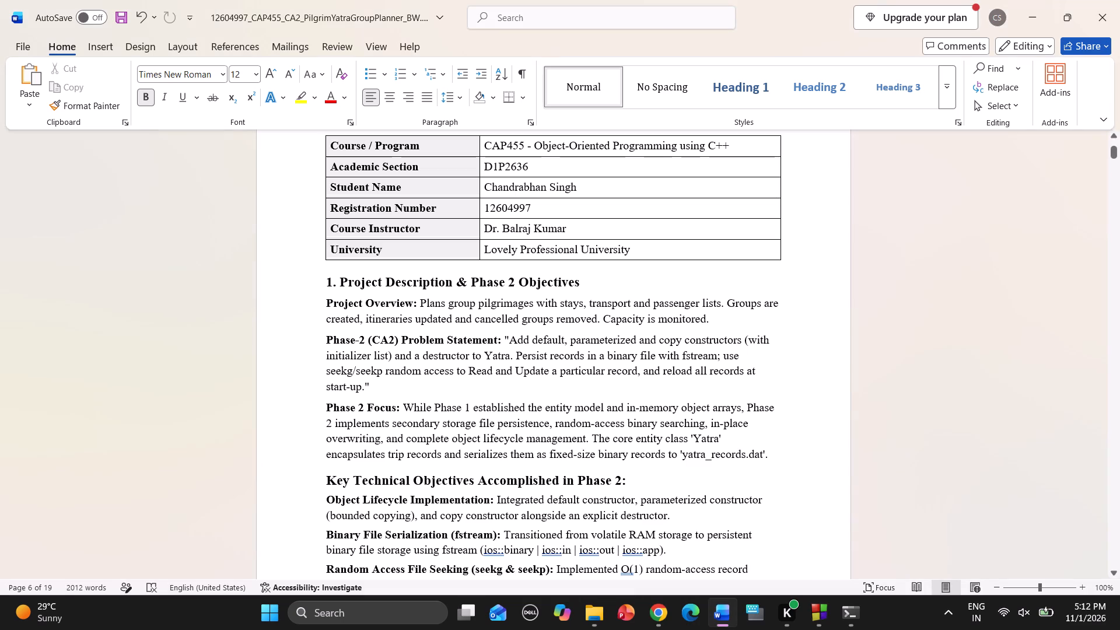
key("ctrl+s")
Export the report as a PDF to the C++PROJECT folder, removing the "_BW" suffix from the file name.
left_click(20, 47)
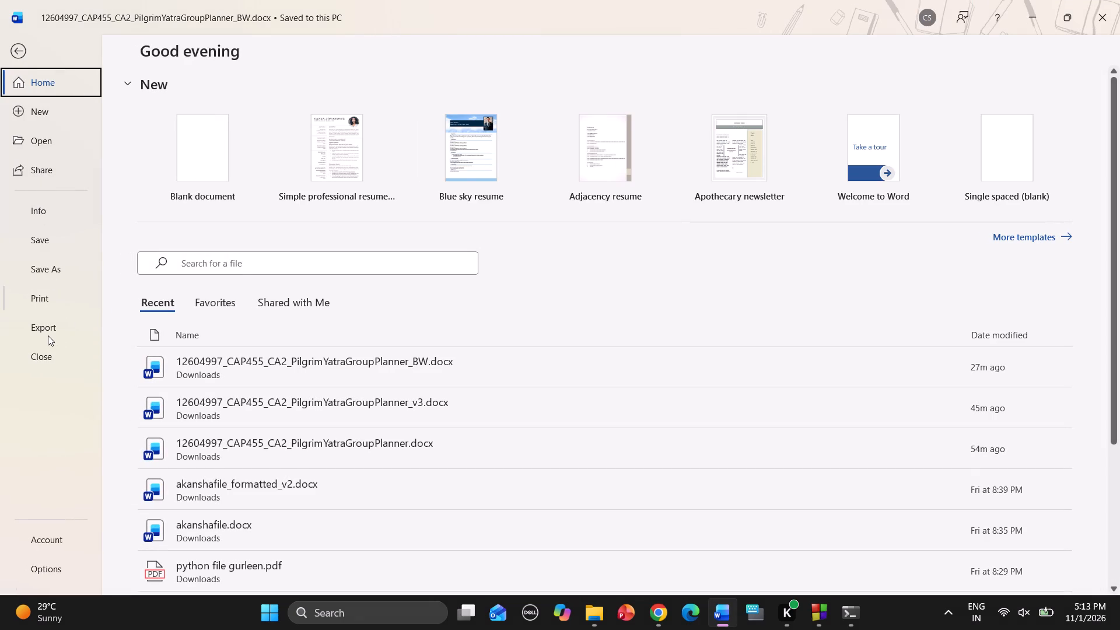
left_click(48, 335)
left_click(406, 198)
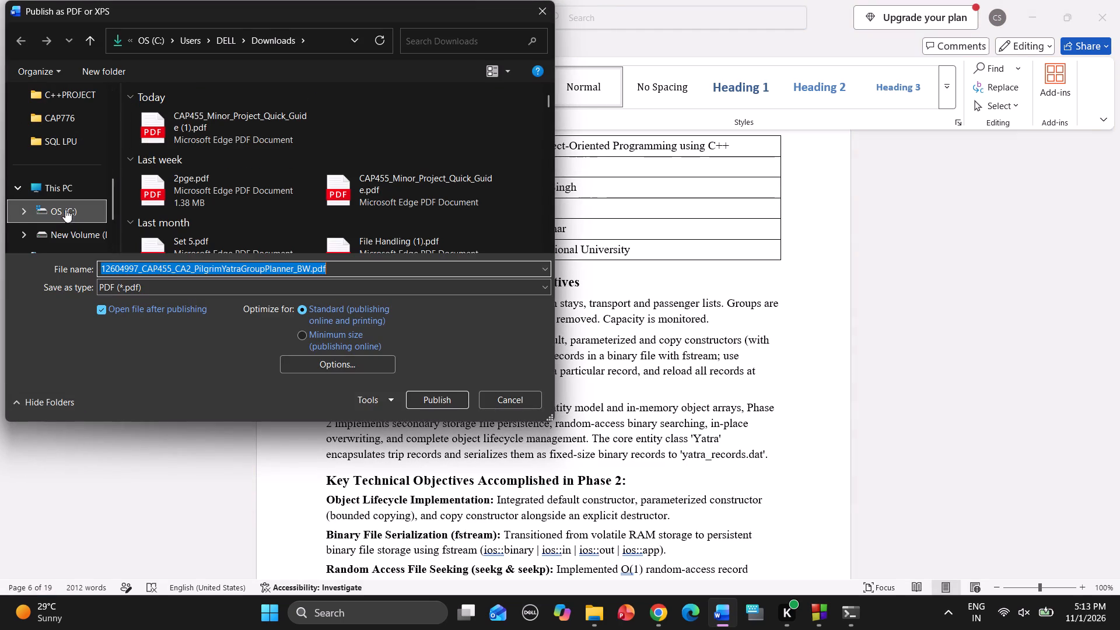
left_click(59, 104)
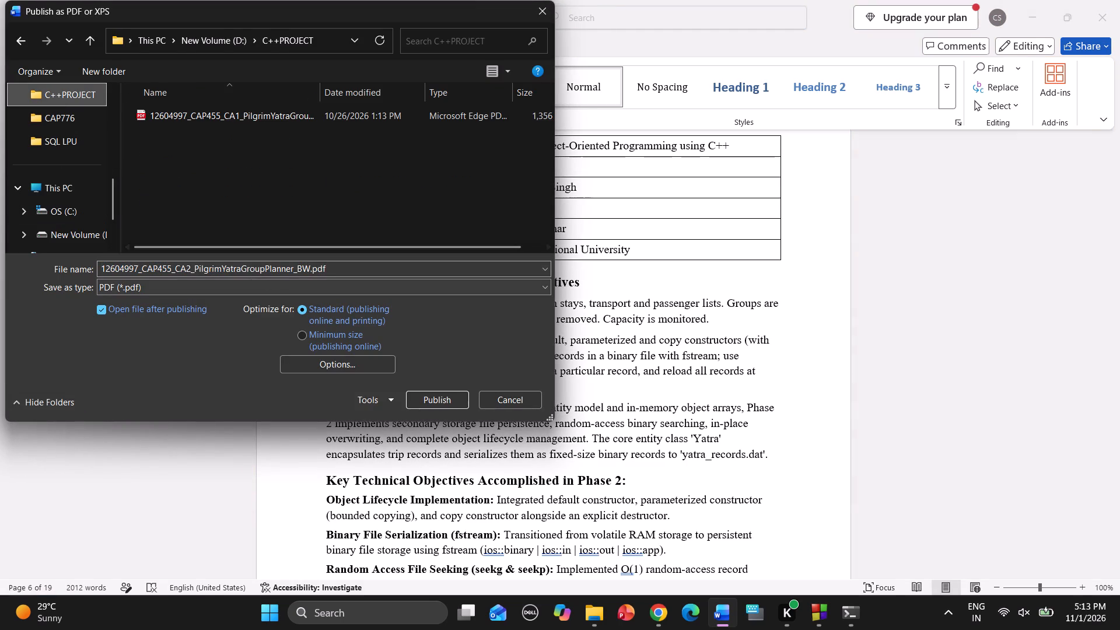
left_click(310, 265)
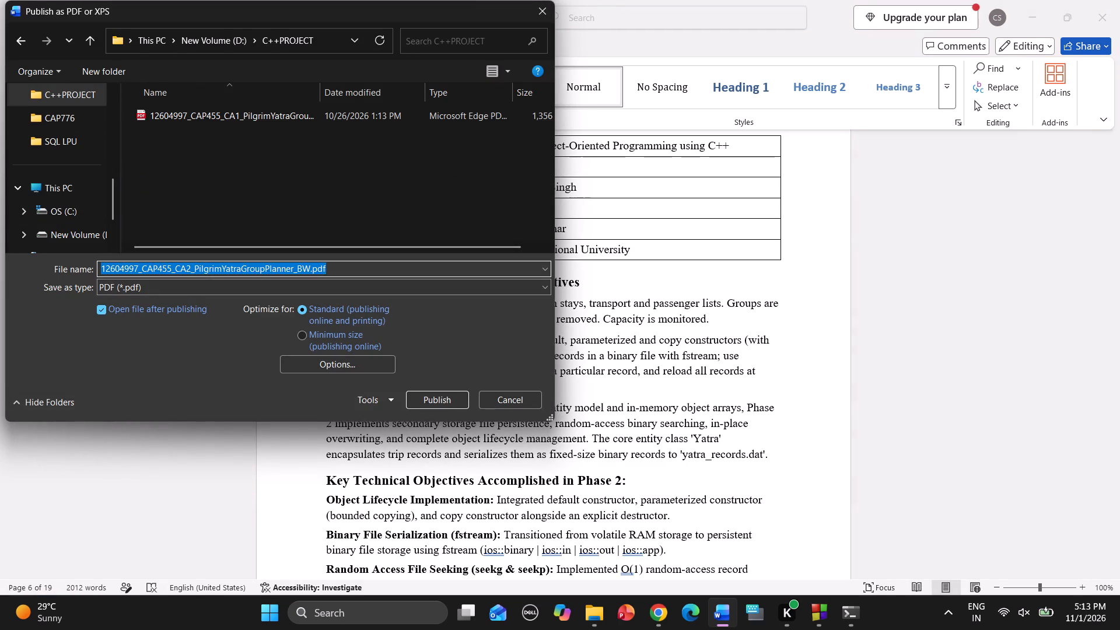
left_click(310, 265)
key("BackSpace")
key("BackSpace")
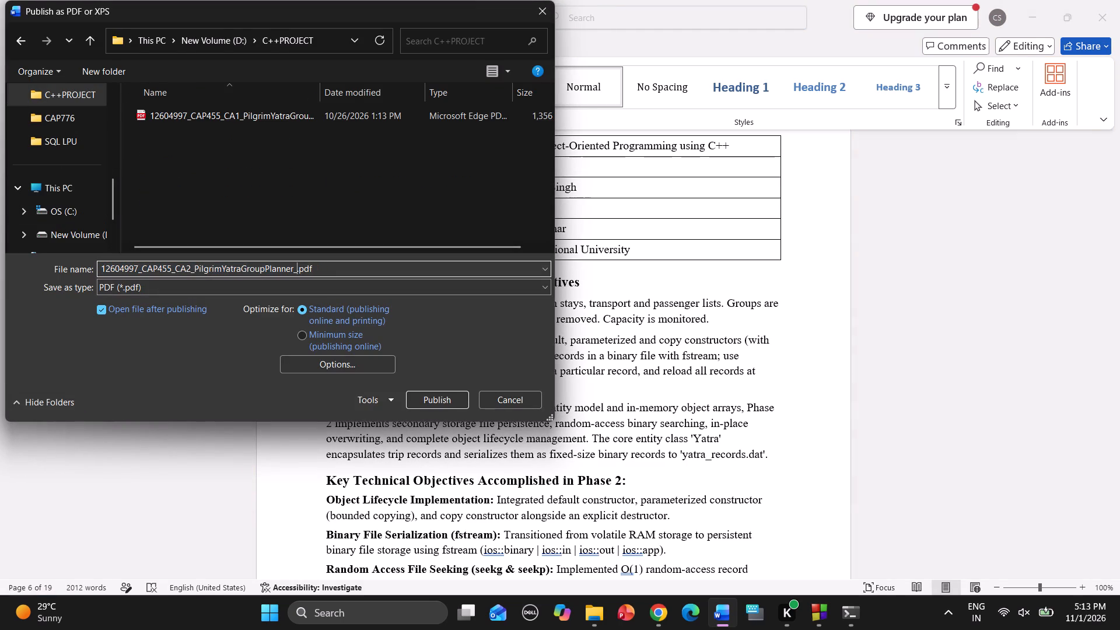
key("BackSpace")
left_click(433, 392)
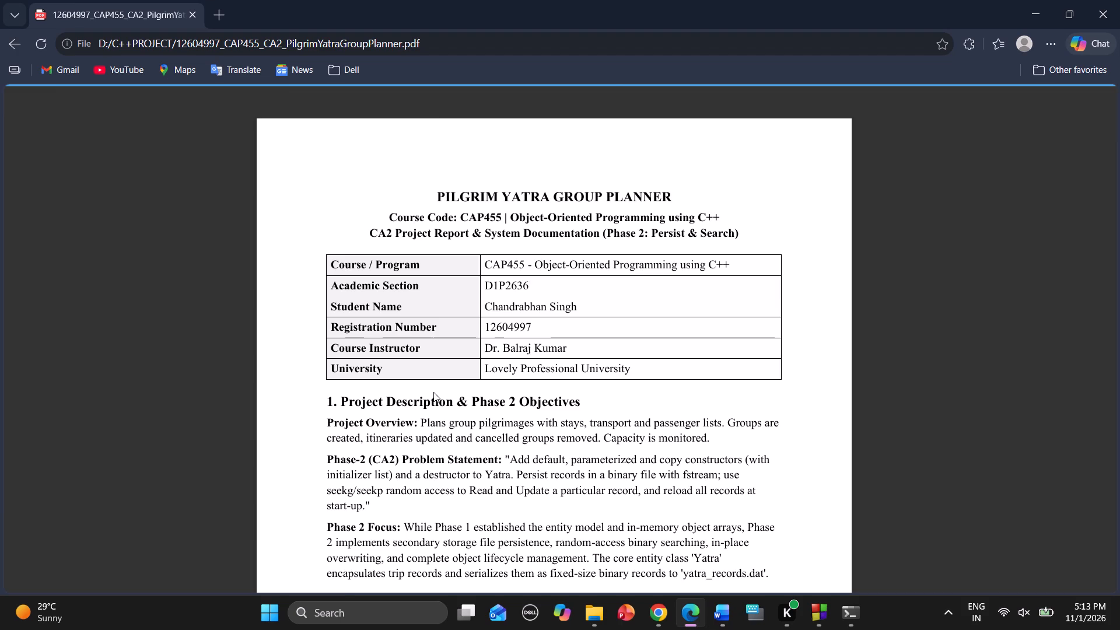
Check the newly exported CA2 PDF in Edge, focusing on the first page's title block, course details table and objectives.
scroll(433, 392, "up", 7)
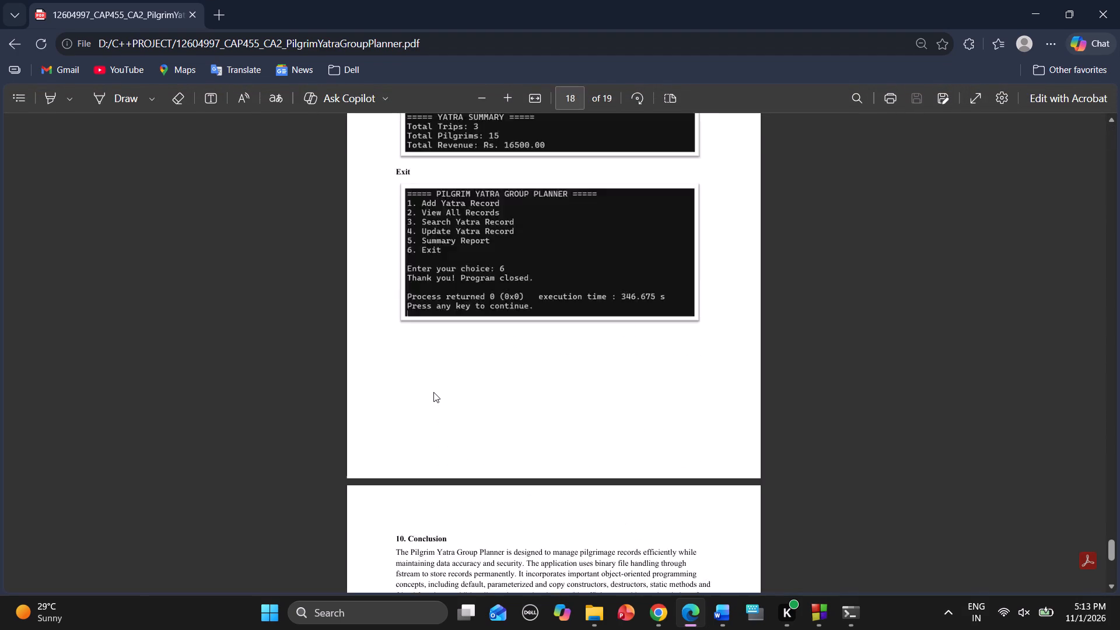
scroll(433, 392, "up", 20)
scroll(433, 392, "up", 18)
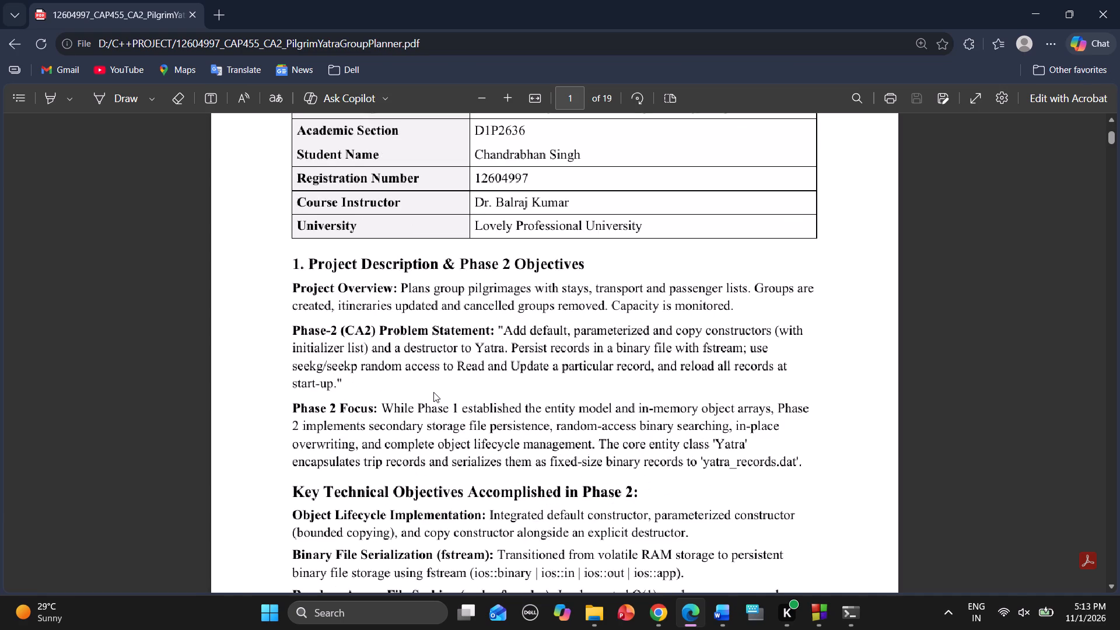
scroll(483, 331, "up", 7)
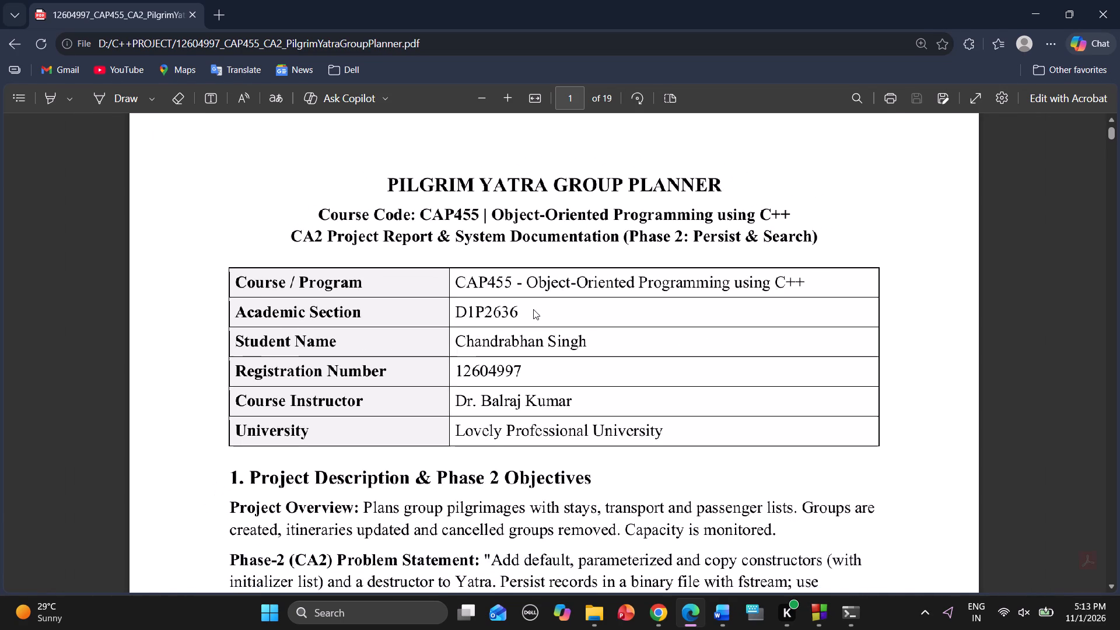
scroll(533, 309, "left", 1)
scroll(533, 309, "down", 1)
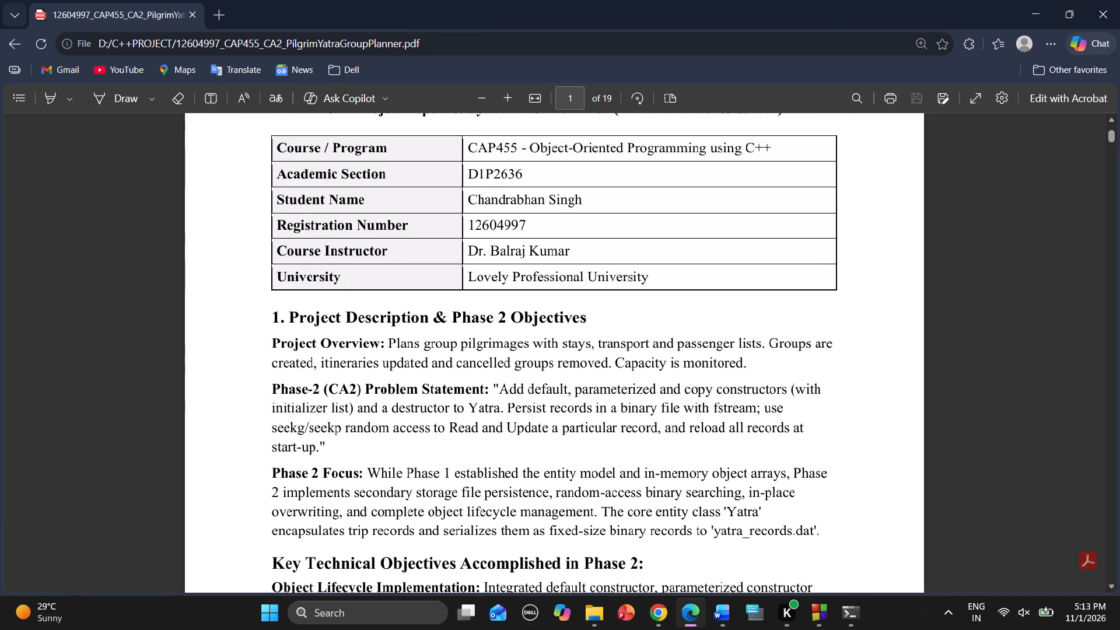
scroll(540, 282, "left", 1)
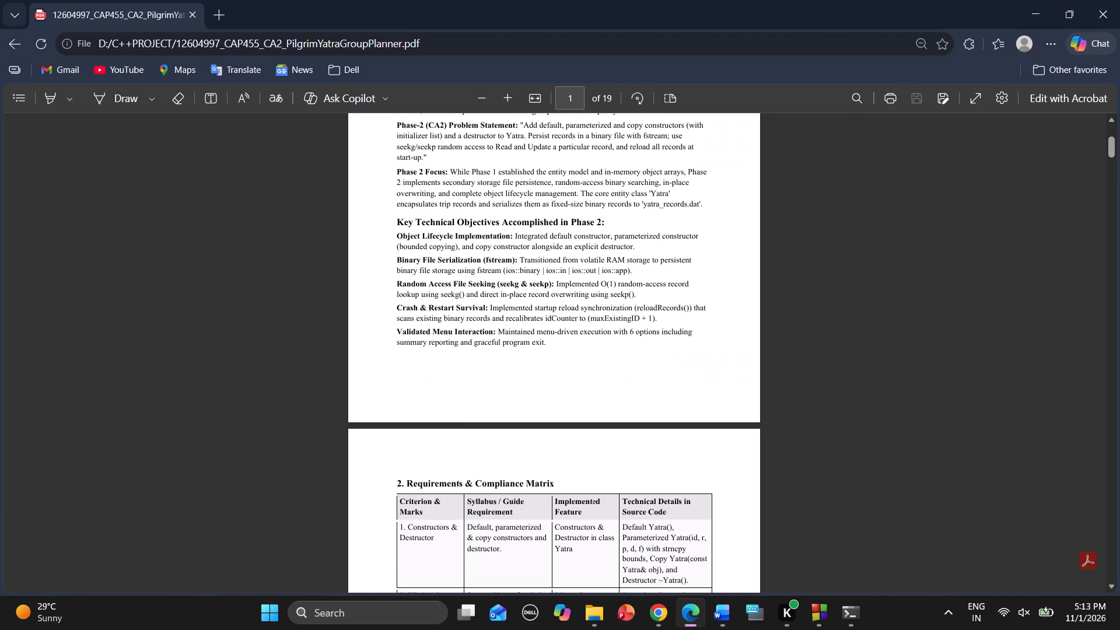
scroll(540, 282, "up", 6)
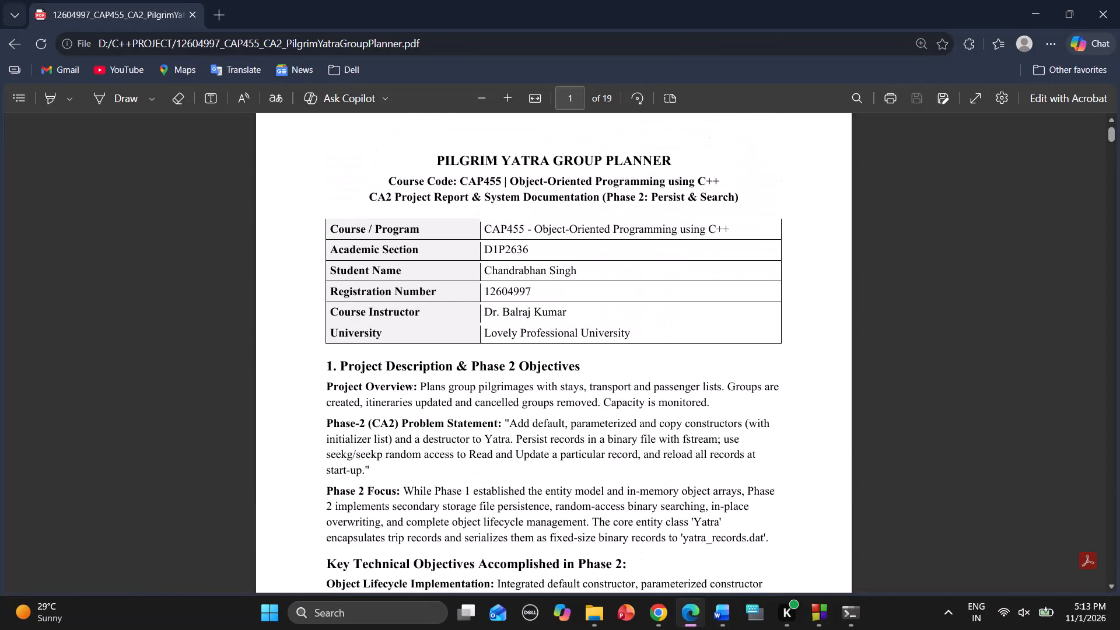
scroll(540, 282, "down", 2)
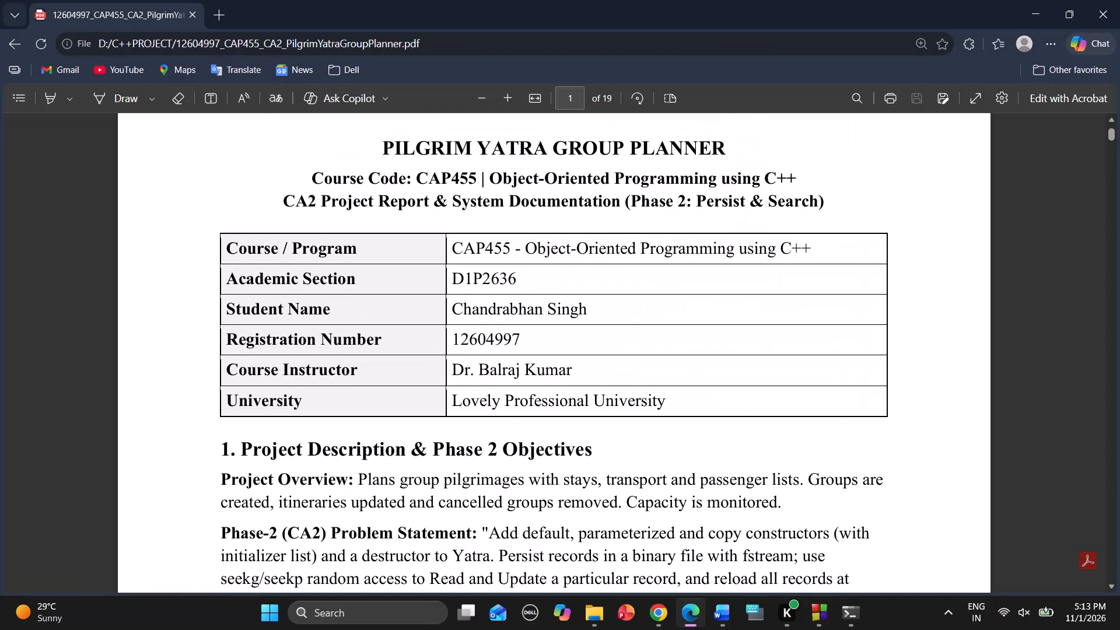
Review the Requirements & Compliance Matrix, Data Dictionary and UML Class Diagram pages of the exported PDF.
scroll(540, 282, "down", 7)
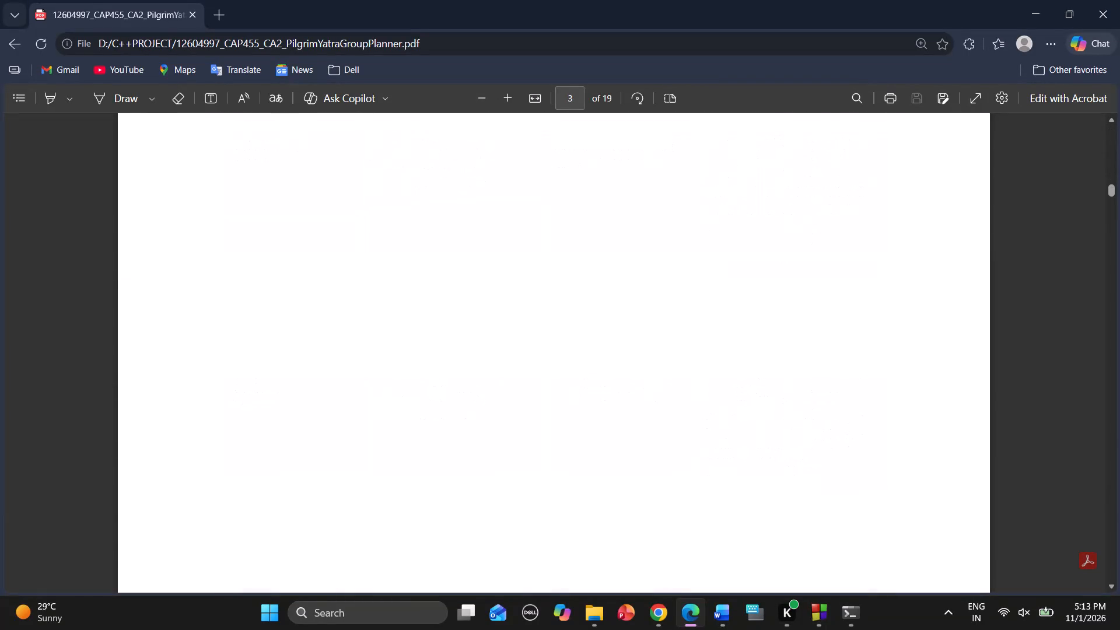
scroll(540, 282, "down", 6)
scroll(540, 282, "up", 1)
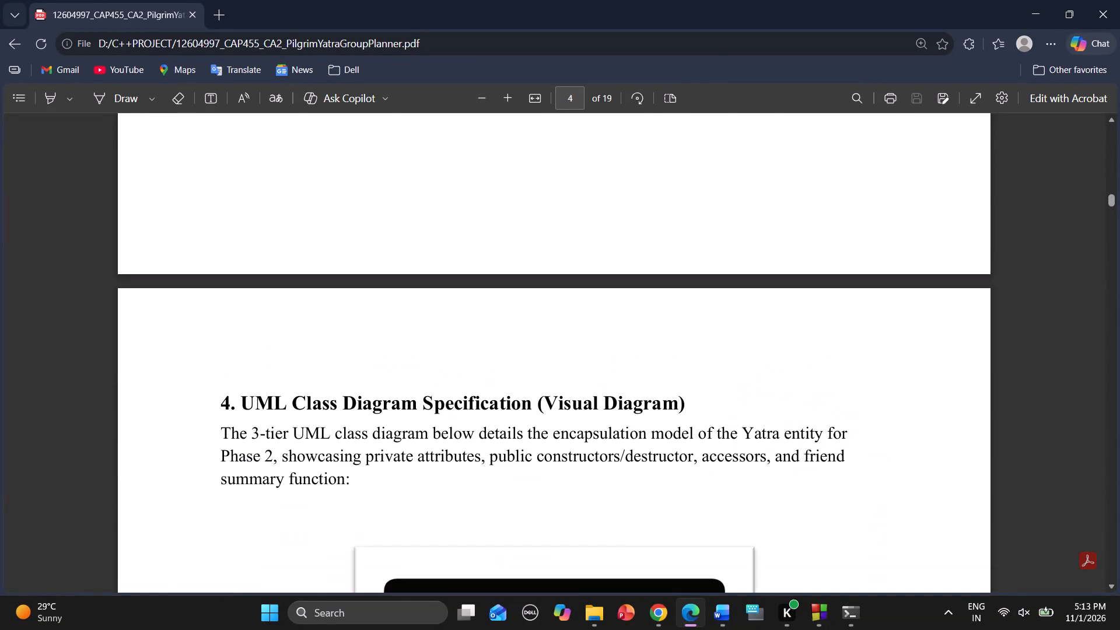
scroll(540, 282, "up", 4)
scroll(540, 282, "down", 1)
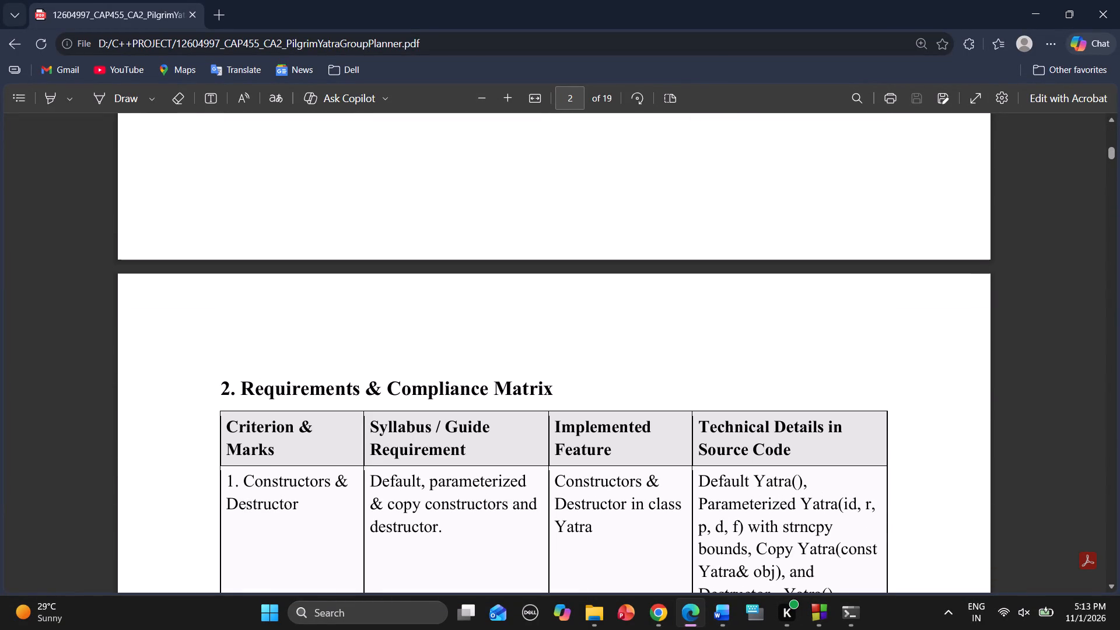
scroll(540, 282, "down", 6)
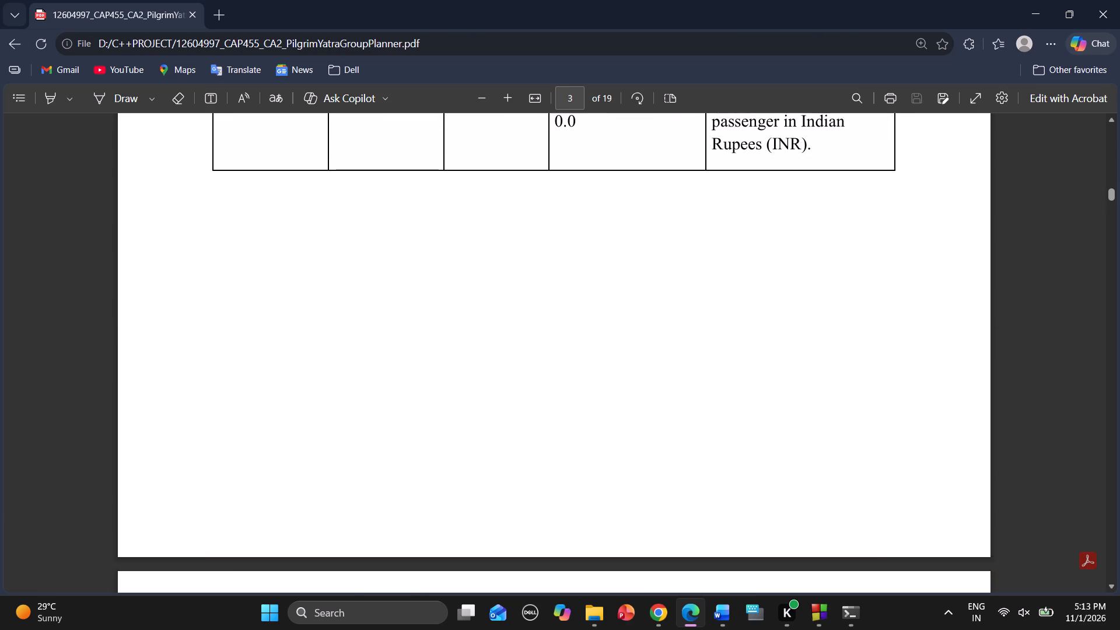
scroll(540, 282, "down", 1)
Examine the System Flowchart and the start of the Data Flow Diagrams section in the exported PDF.
scroll(540, 282, "down", 10)
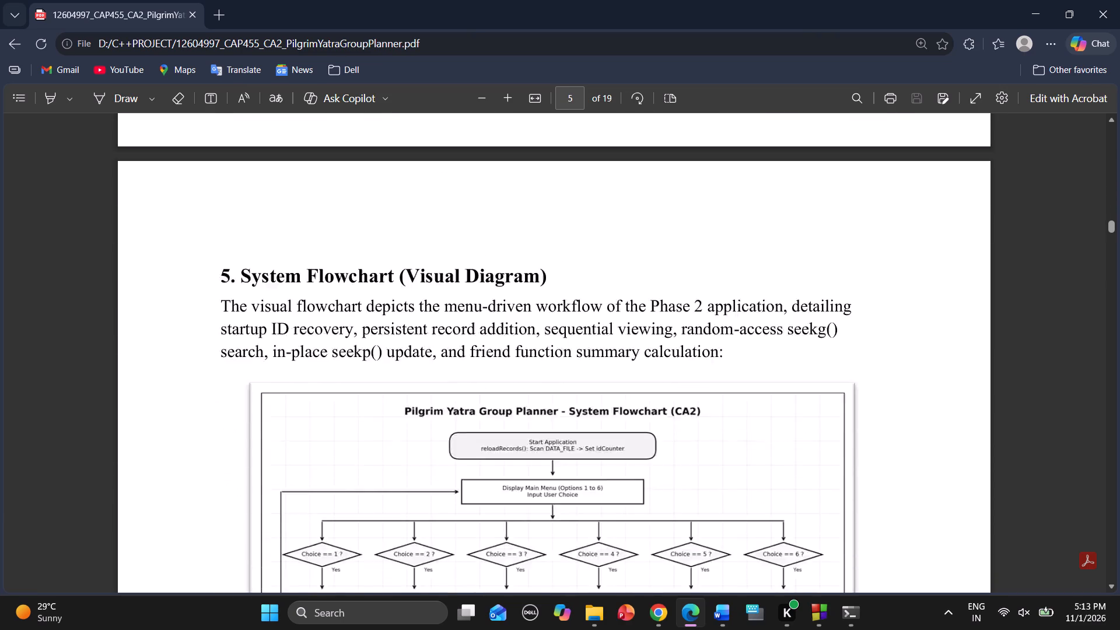
scroll(540, 282, "down", 4)
scroll(540, 282, "up", 1)
scroll(540, 282, "down", 1)
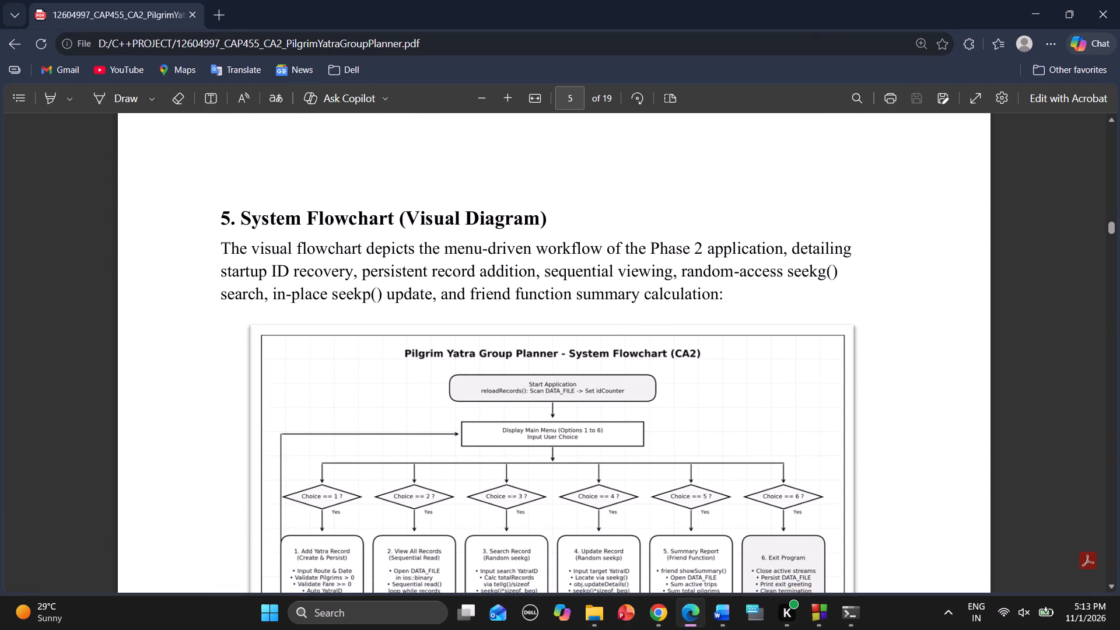
scroll(540, 278, "down", 1)
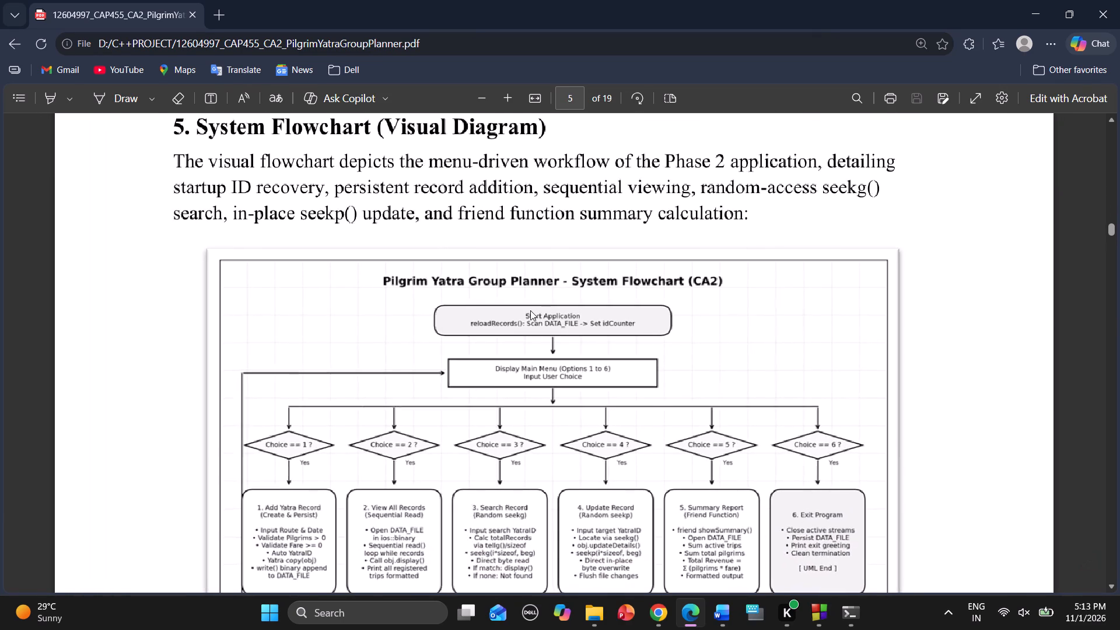
scroll(530, 310, "down", 4)
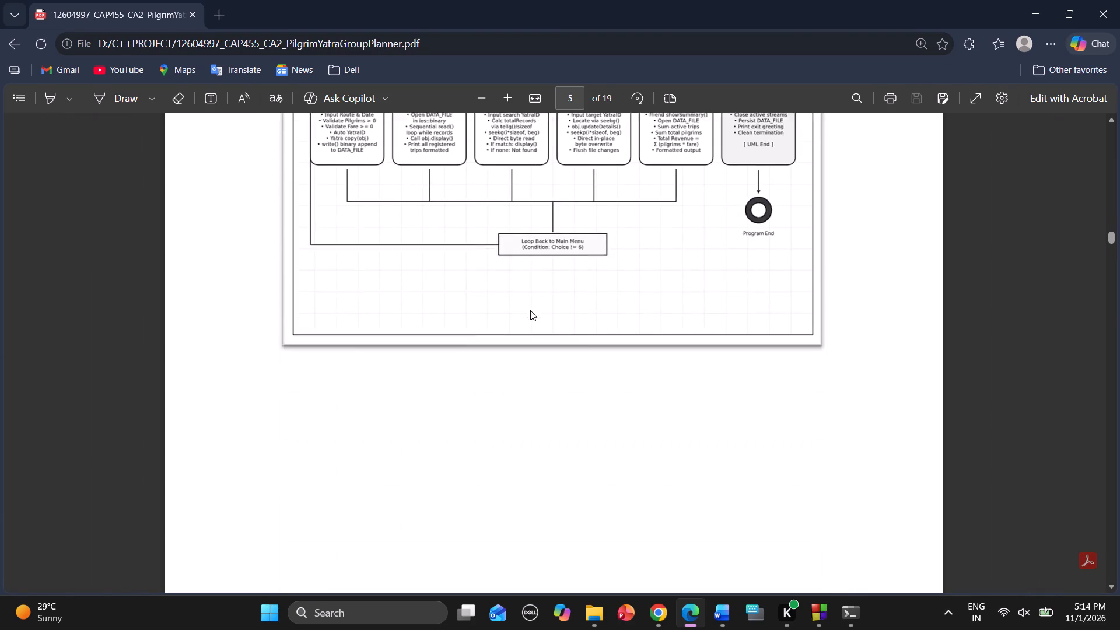
scroll(530, 310, "down", 2)
scroll(530, 310, "up", 1)
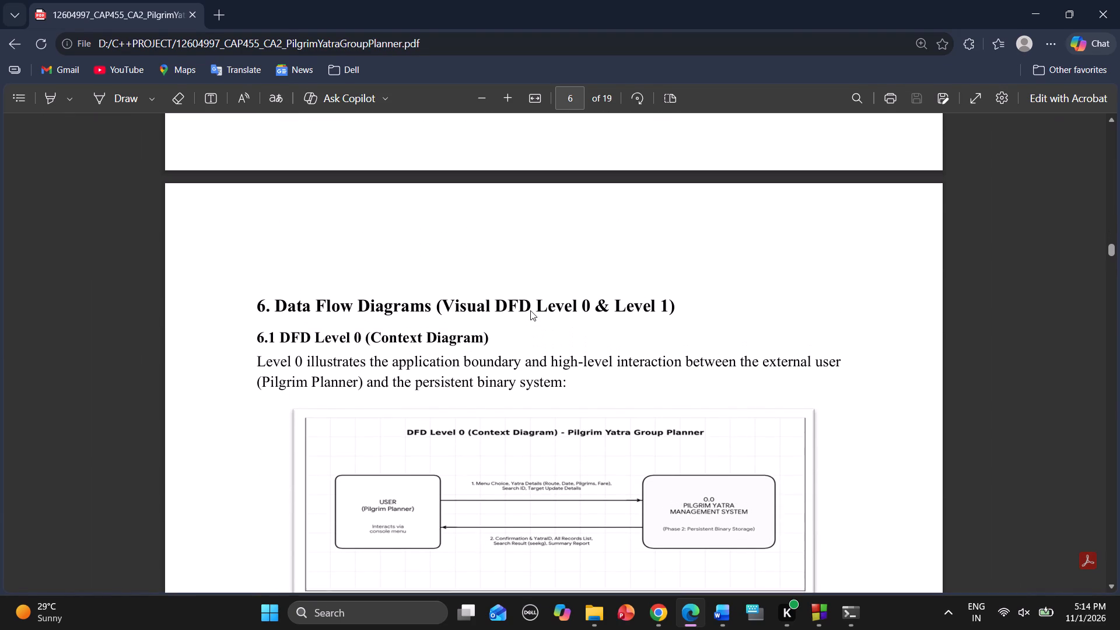
scroll(530, 310, "up", 5)
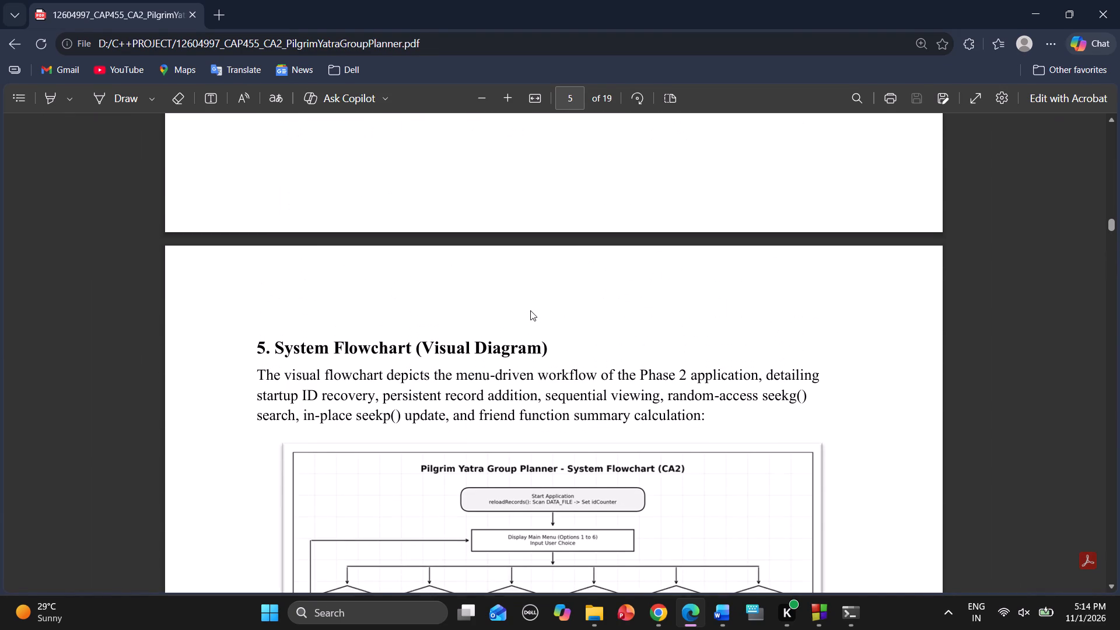
scroll(530, 310, "down", 10)
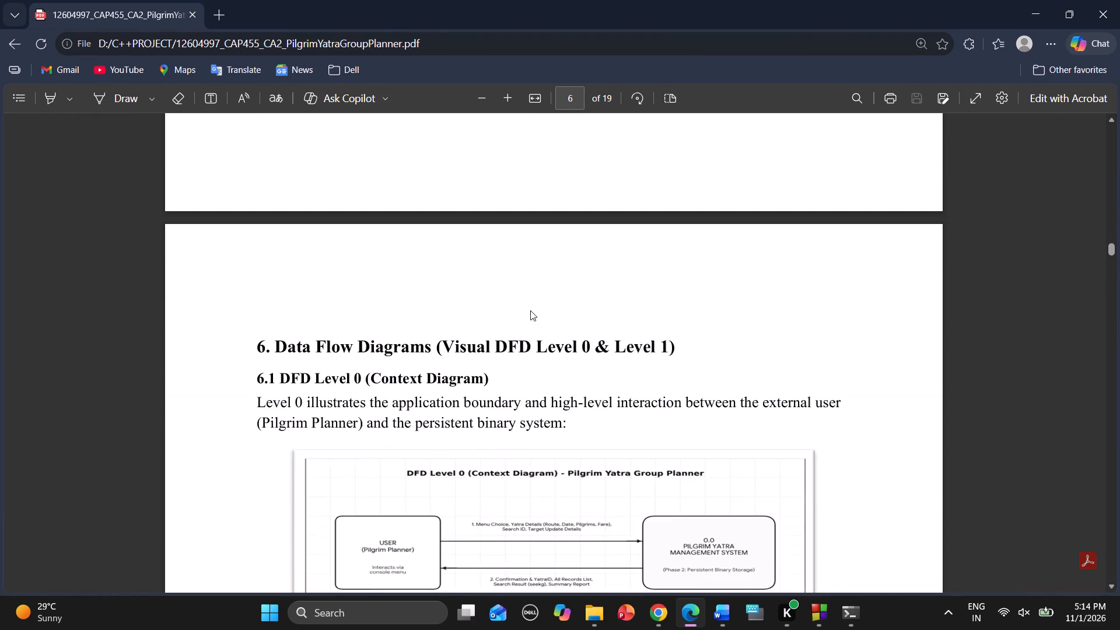
Look through the C++ source code pages and the test case table in the exported PDF.
scroll(530, 310, "down", 11)
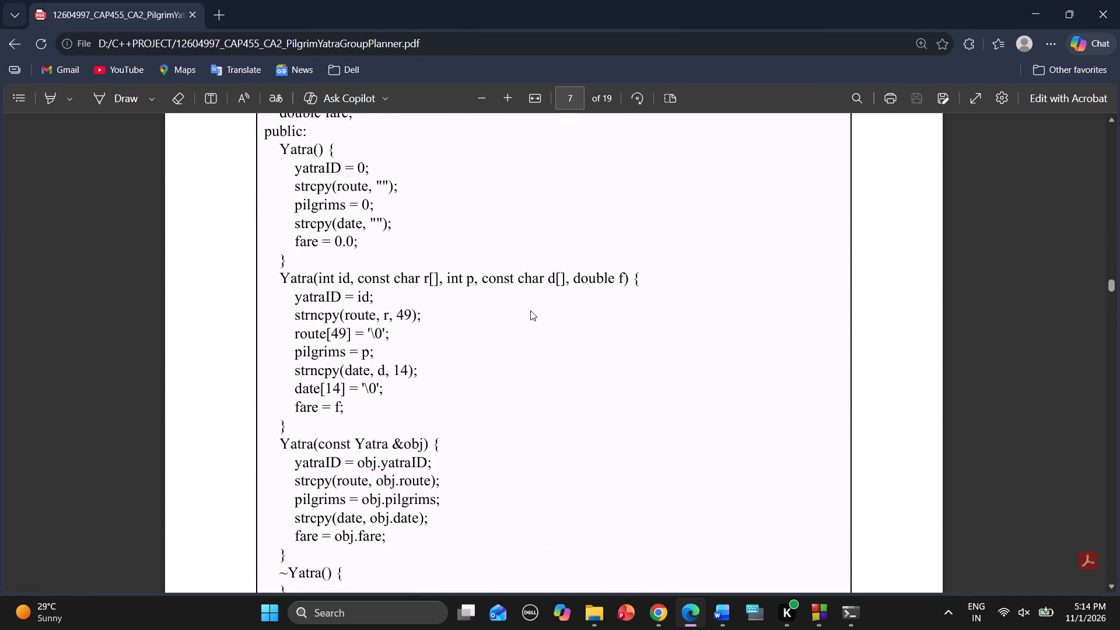
scroll(530, 310, "down", 12)
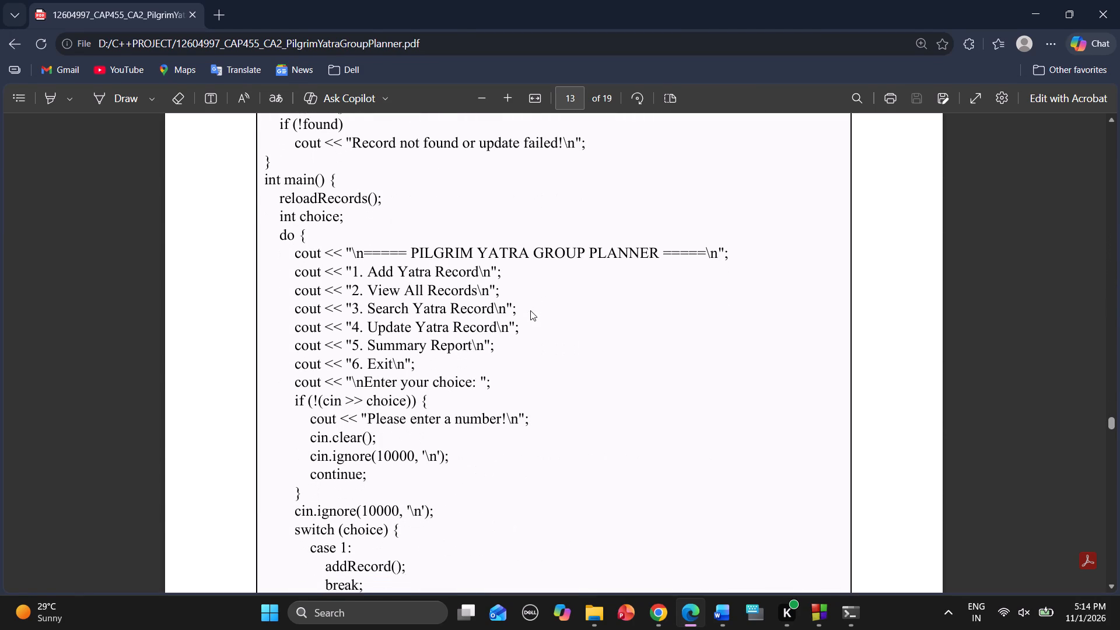
scroll(530, 310, "down", 5)
scroll(530, 310, "up", 2)
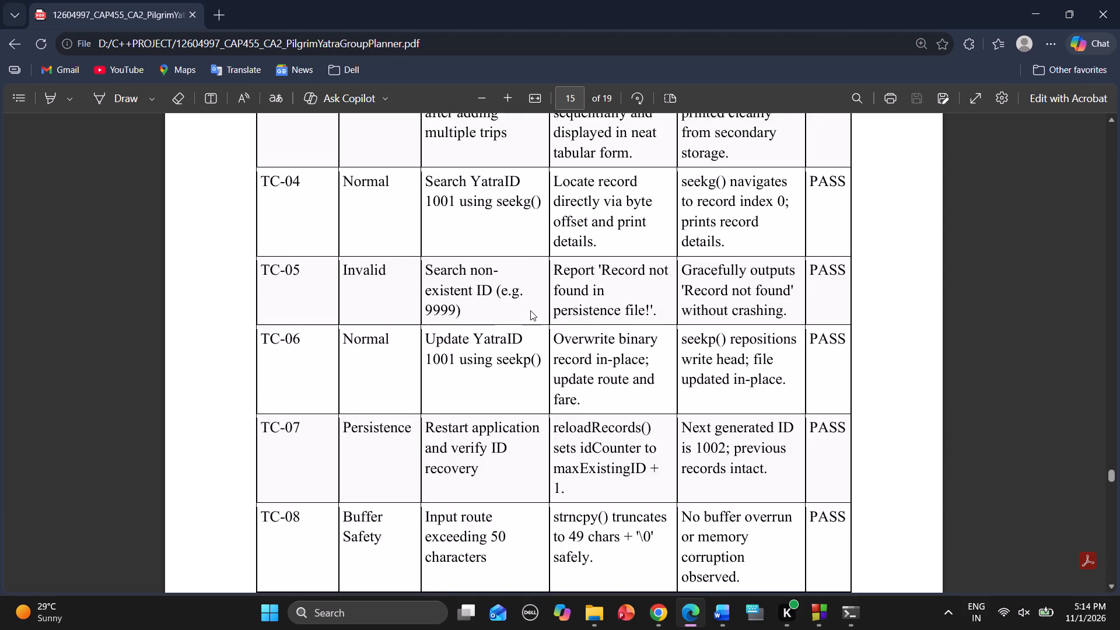
scroll(530, 310, "up", 3)
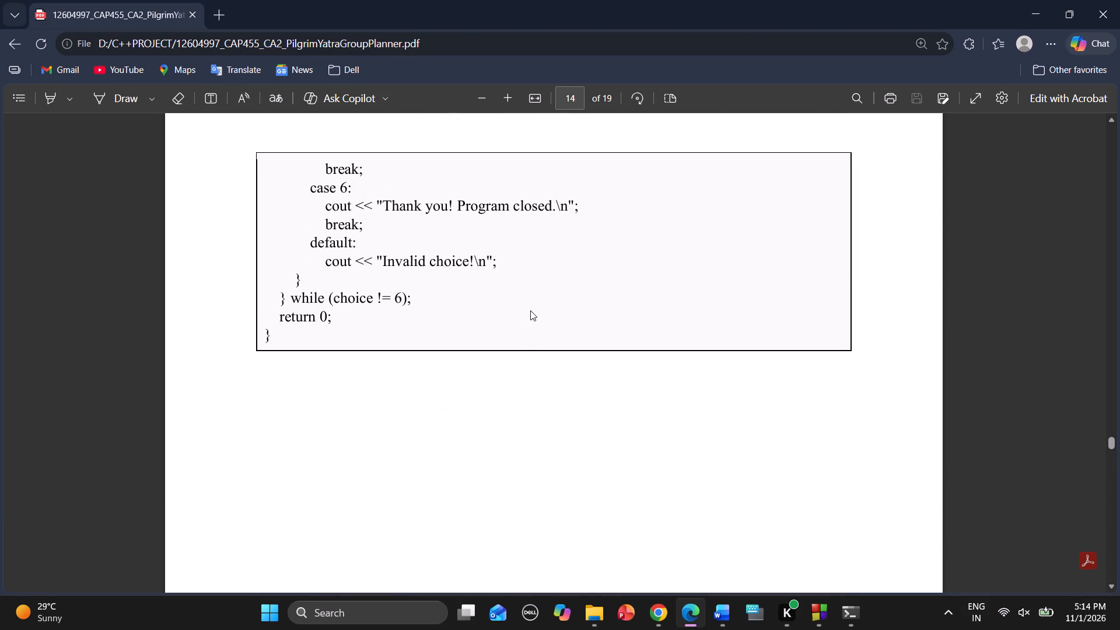
Check the program output screenshots and the final page of the exported PDF.
scroll(530, 310, "down", 10)
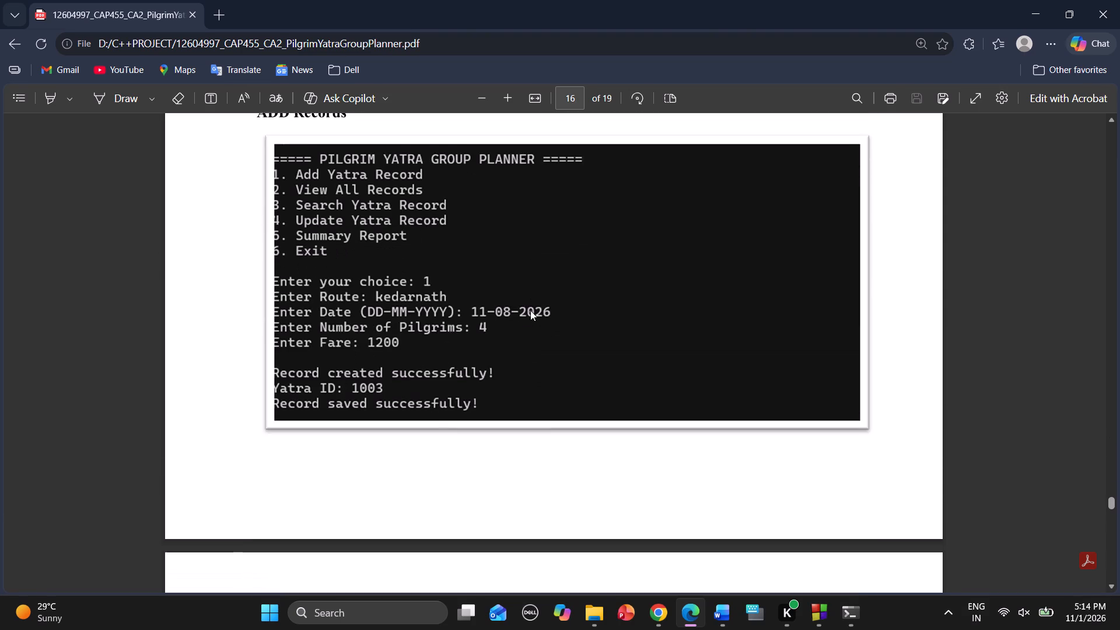
scroll(530, 310, "down", 5)
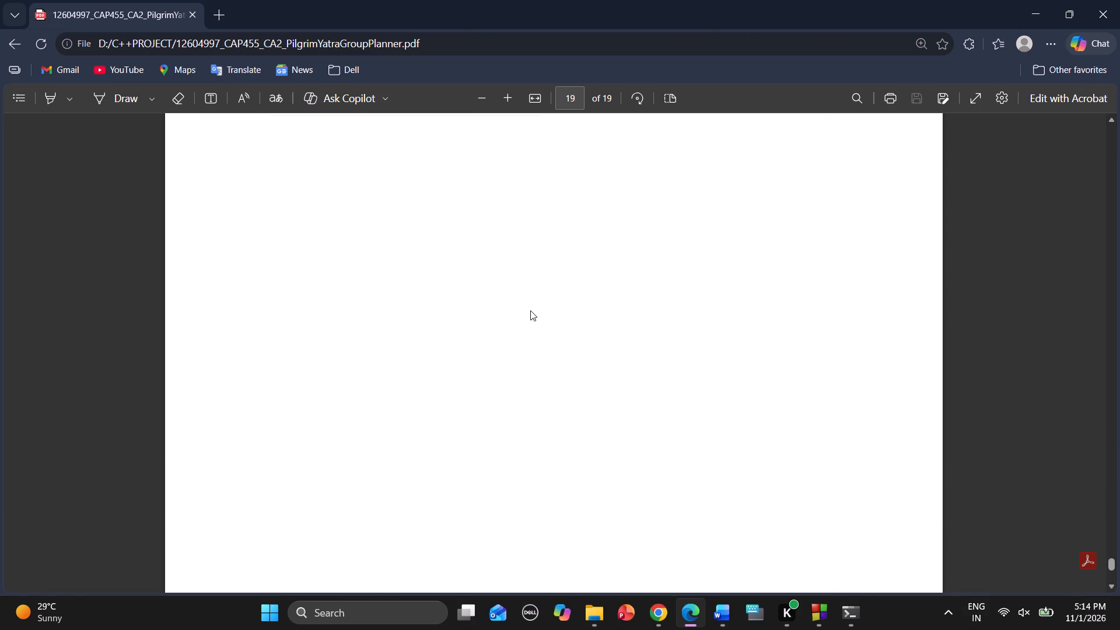
scroll(530, 310, "up", 2)
scroll(530, 310, "down", 4)
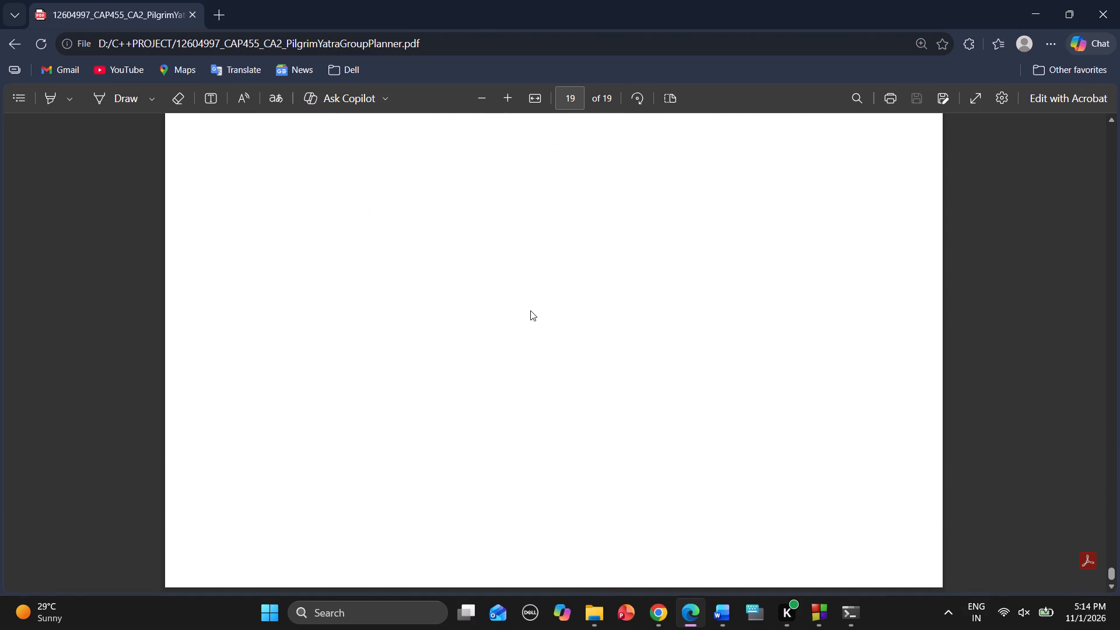
Switch to Chrome and open the CA2 PDF generated by Gemini, dismissing the text annotation tip.
left_click(667, 607)
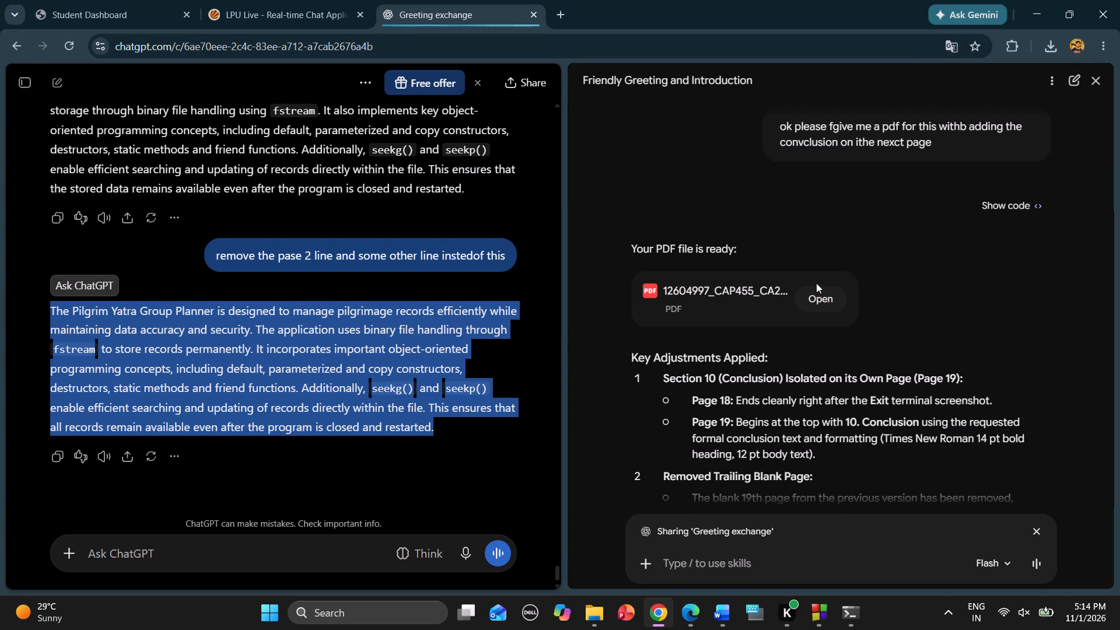
left_click(820, 295)
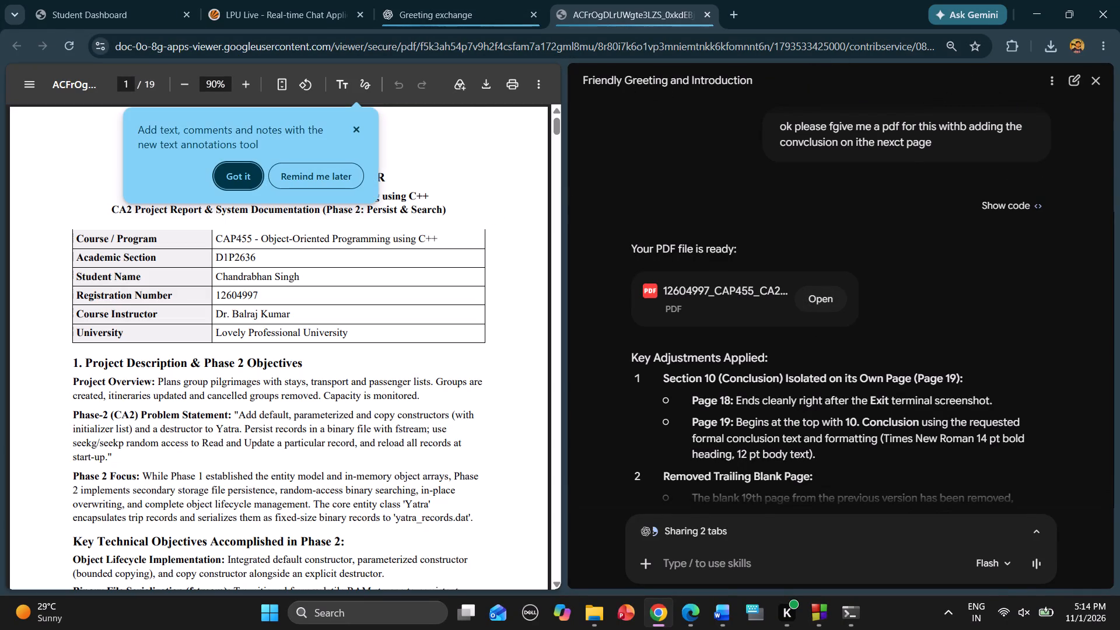
left_click(235, 171)
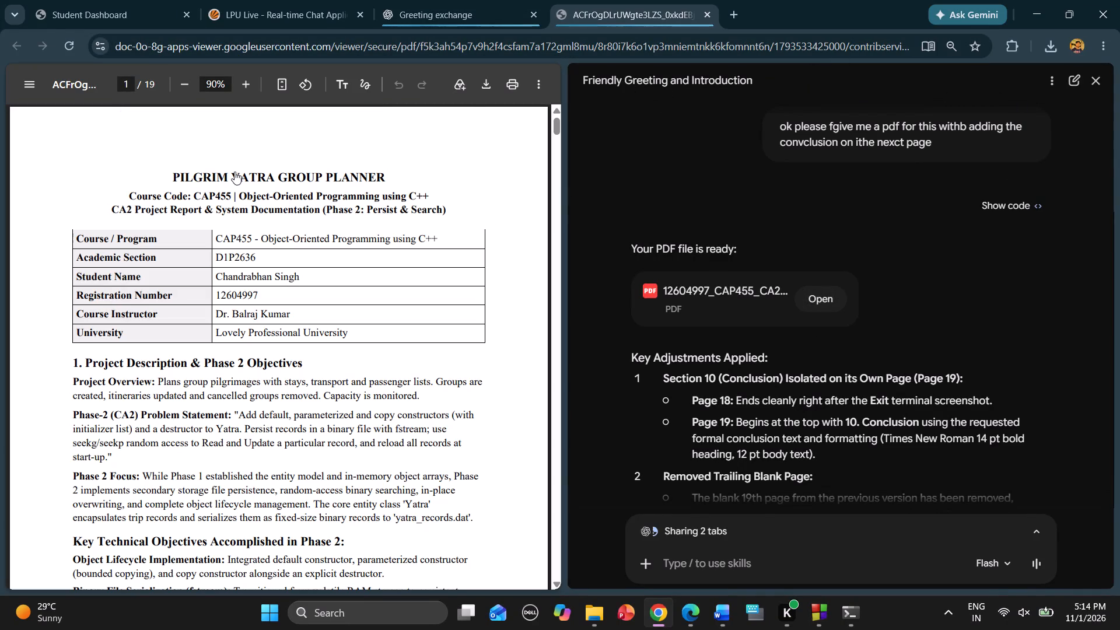
Examine the Gemini-generated PDF from the title page through the Data Dictionary to the UML class diagram.
scroll(271, 212, "down", 1)
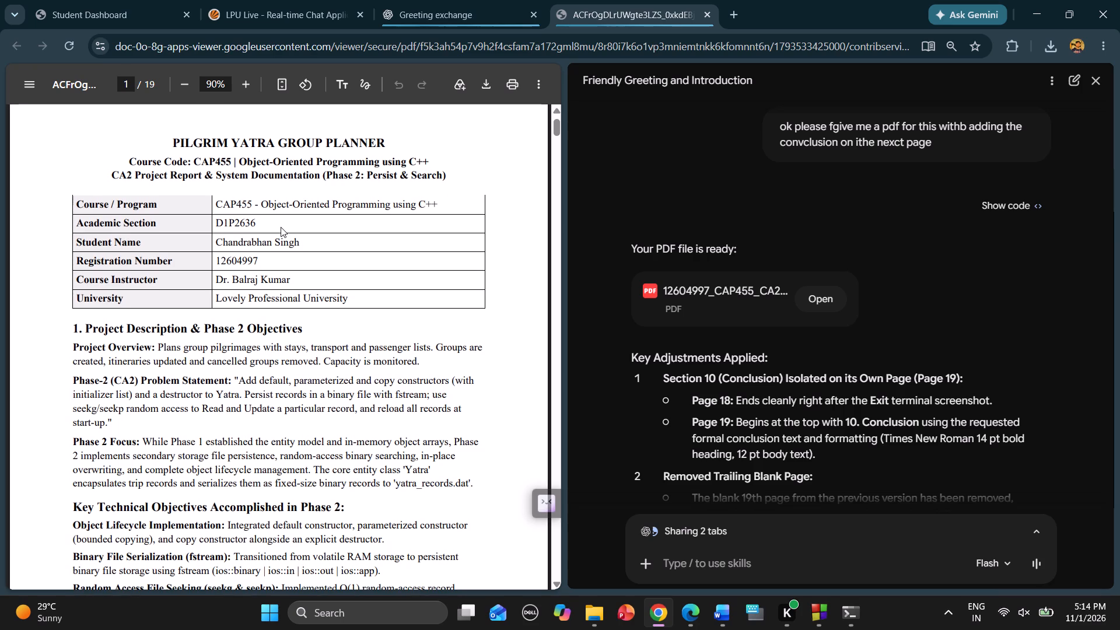
scroll(281, 227, "right", 1)
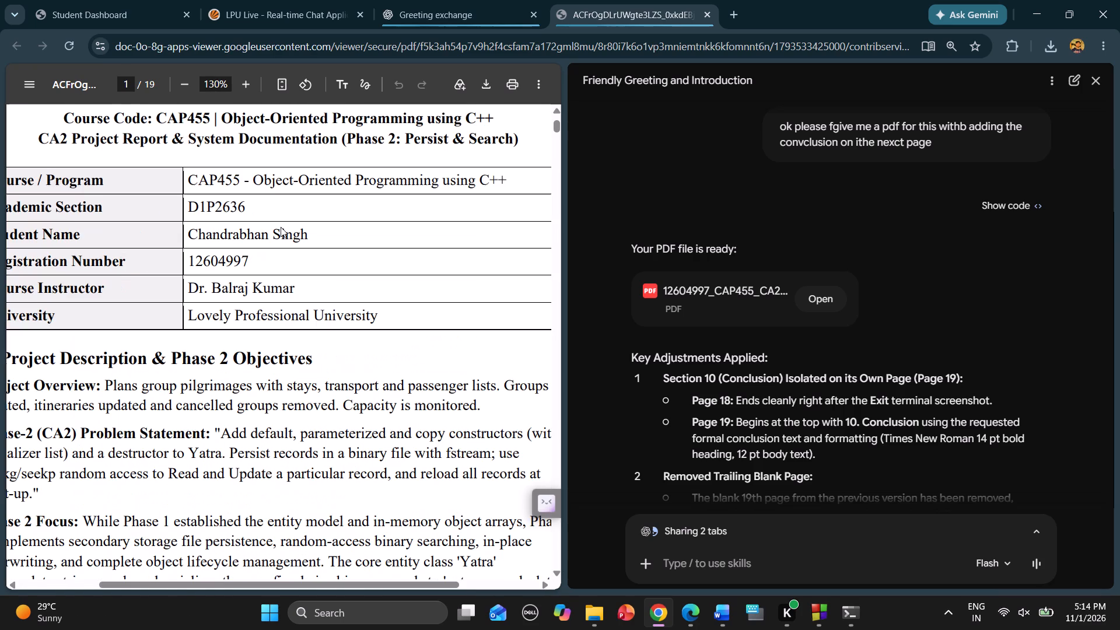
scroll(252, 314, "down", 1)
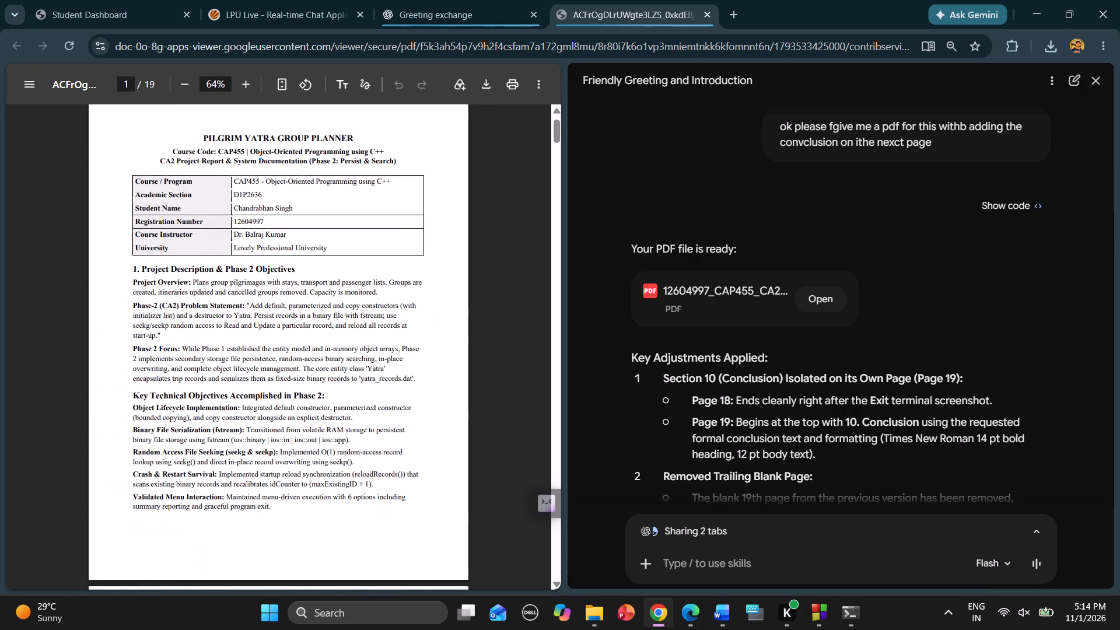
scroll(252, 314, "down", 8)
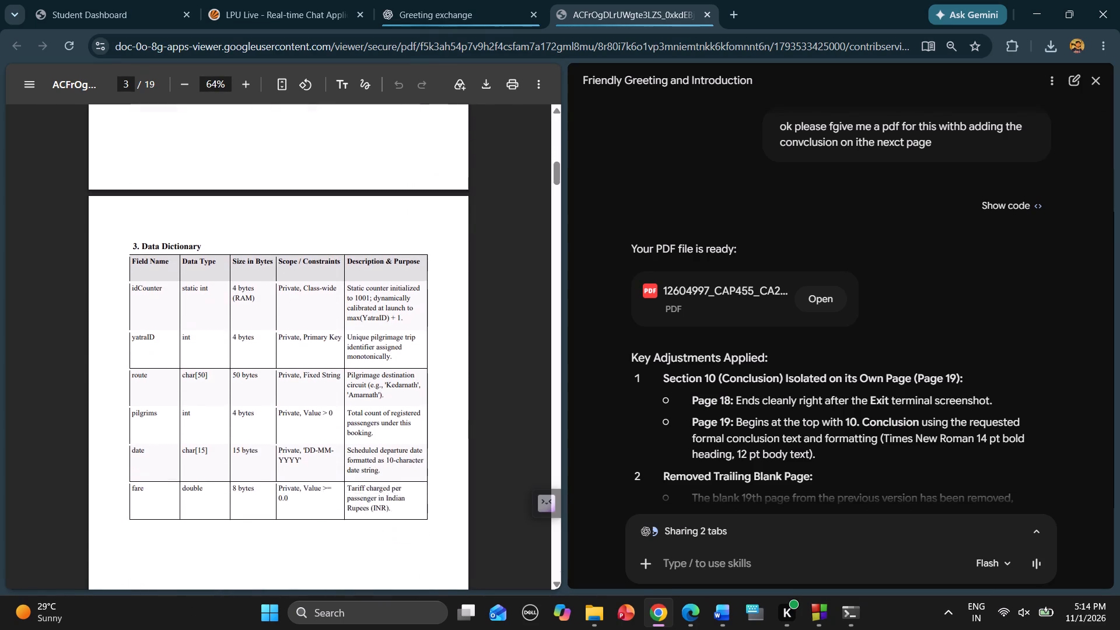
scroll(252, 314, "down", 4)
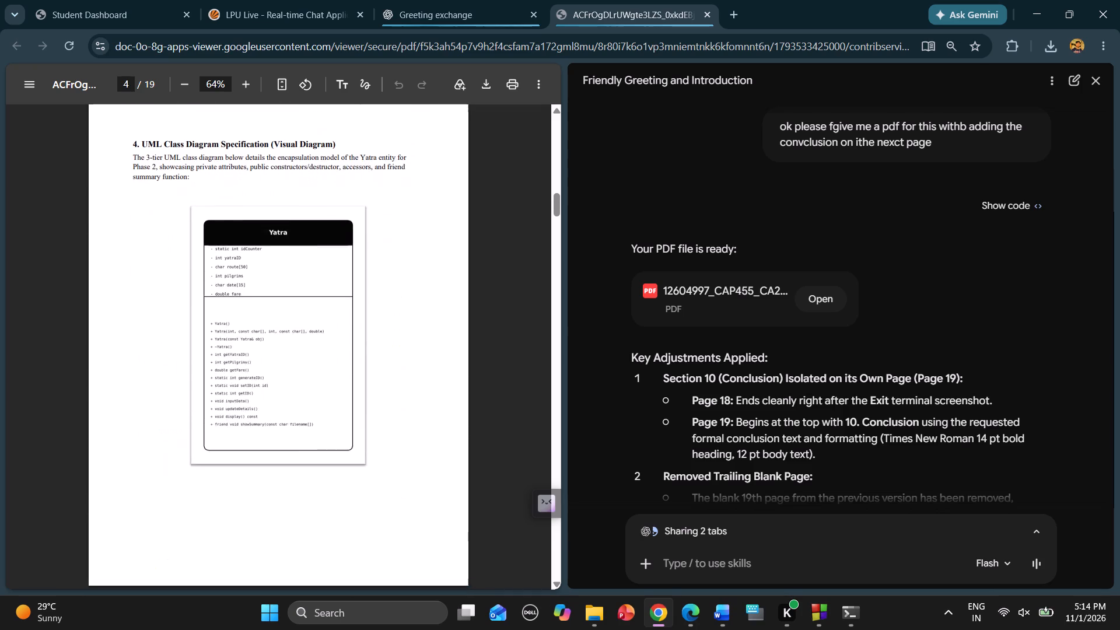
Check the System Flowchart and the Level 0 and Level 1 Data Flow Diagrams in the Gemini-generated PDF.
scroll(252, 314, "down", 5)
scroll(252, 314, "up", 1)
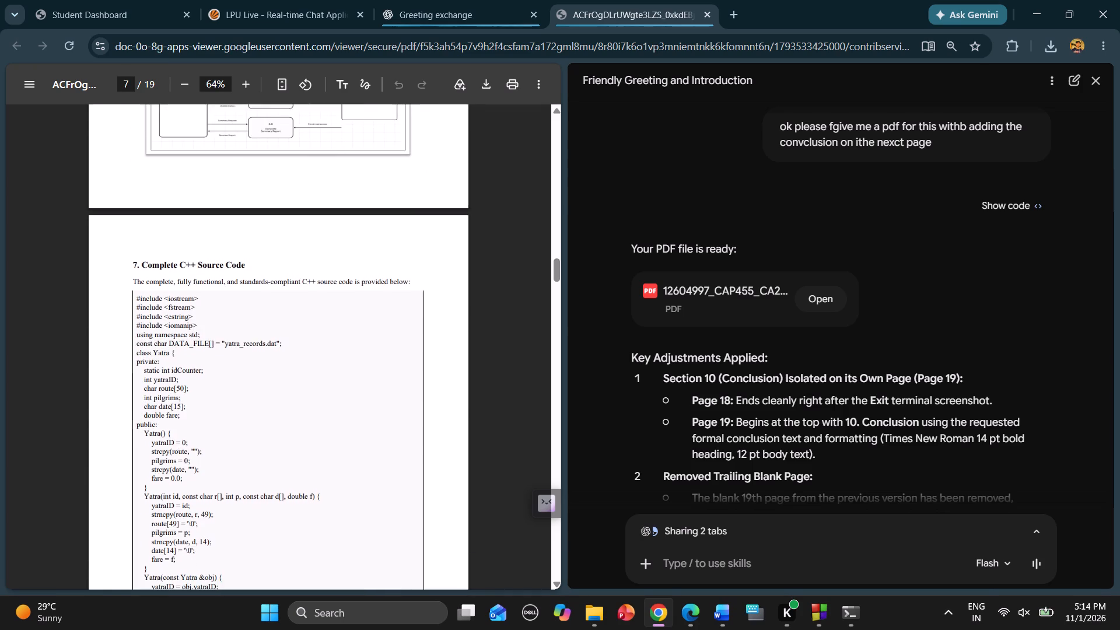
scroll(252, 314, "up", 1)
scroll(252, 314, "down", 3)
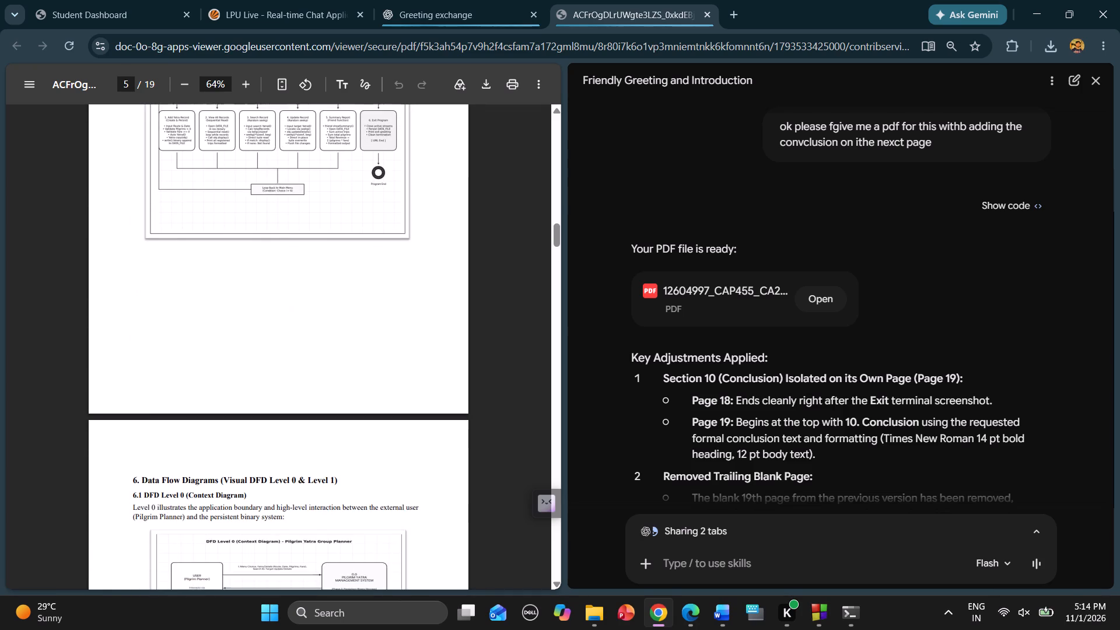
scroll(252, 314, "down", 6)
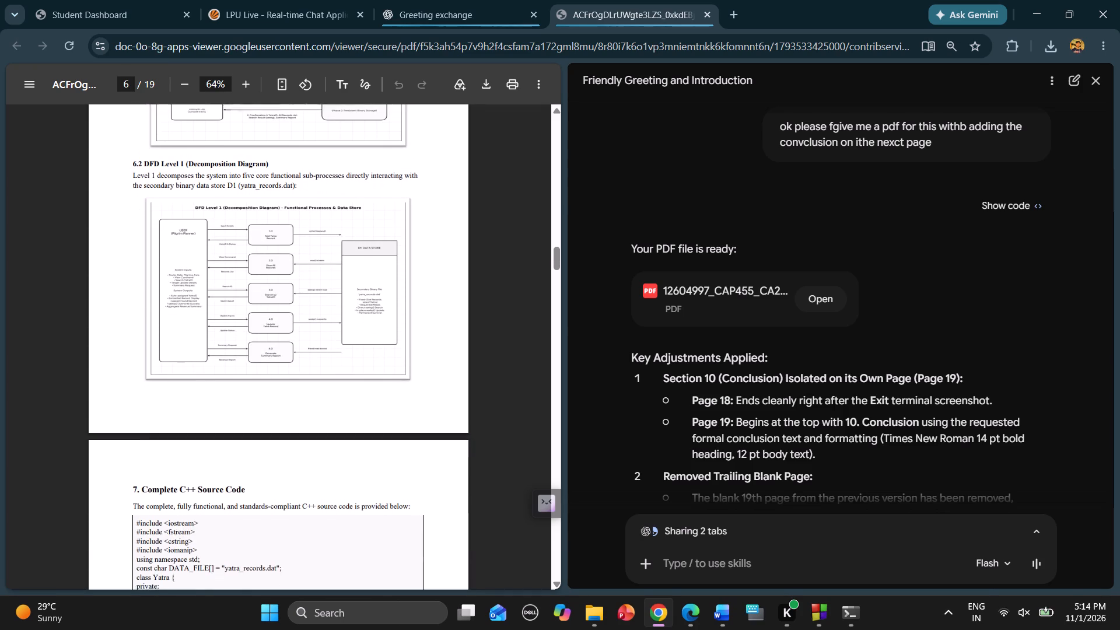
Look through the C++ source code, program output screenshots and Conclusion page of the Gemini-generated PDF.
scroll(252, 314, "down", 5)
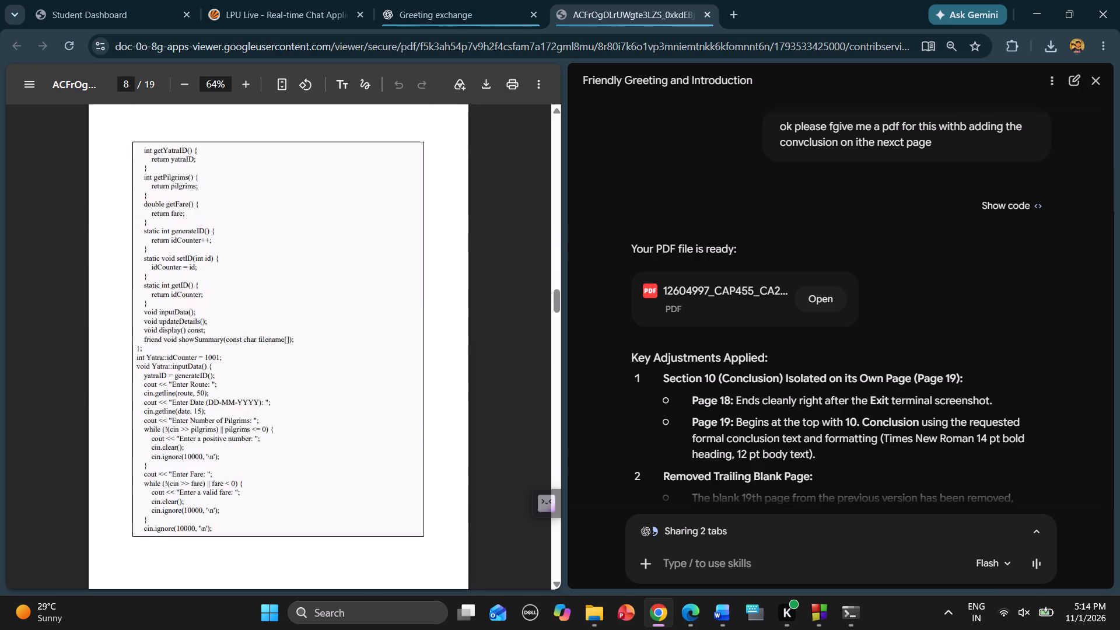
scroll(252, 314, "down", 6)
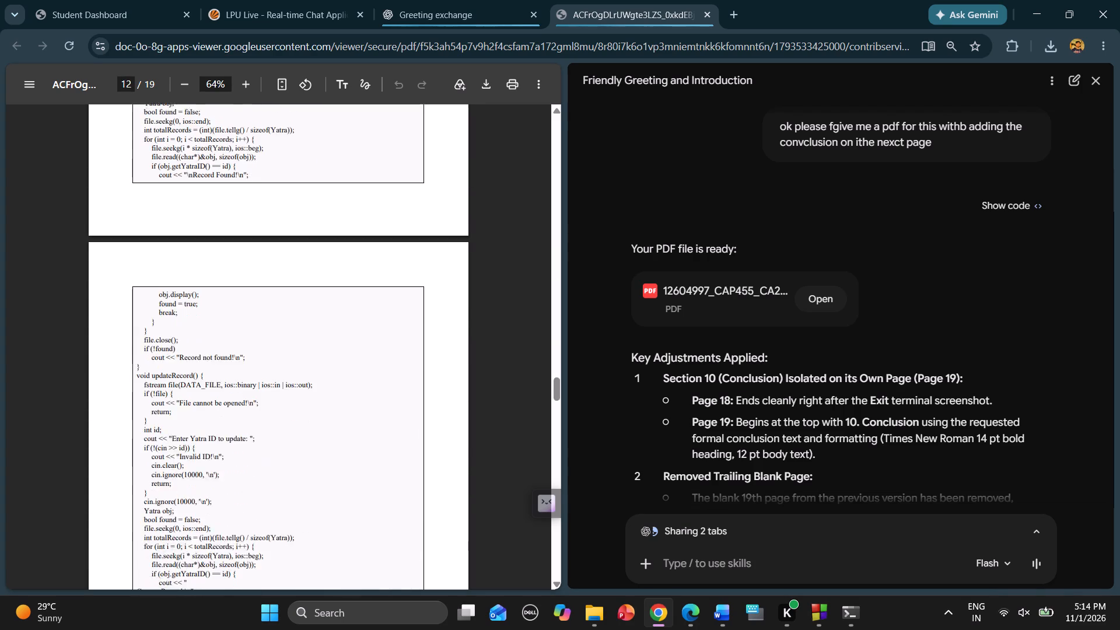
scroll(252, 314, "down", 4)
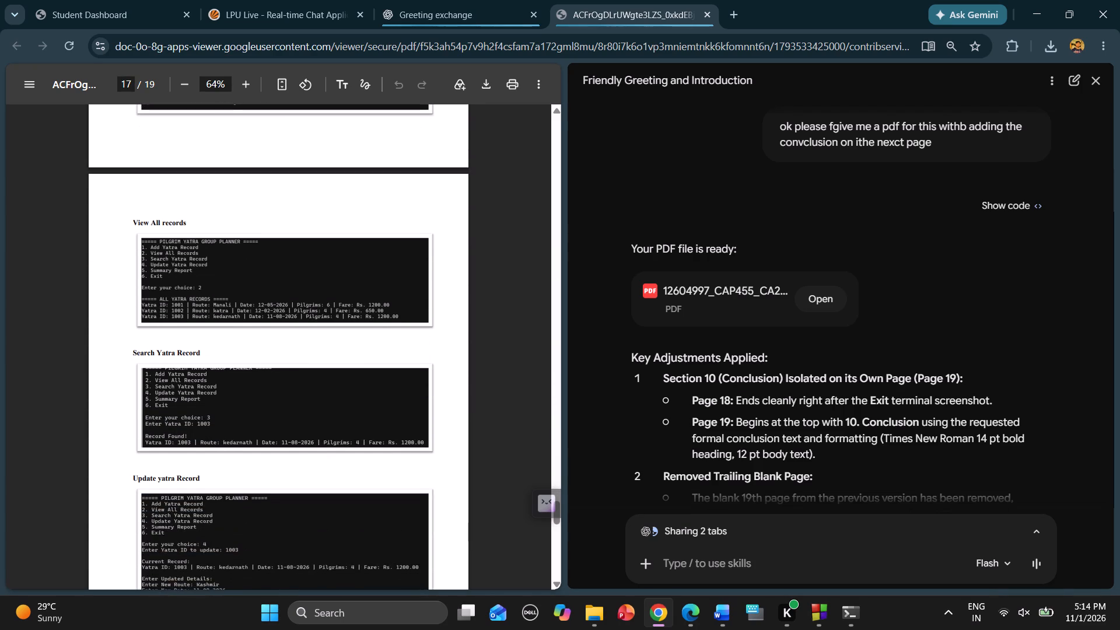
scroll(252, 314, "down", 5)
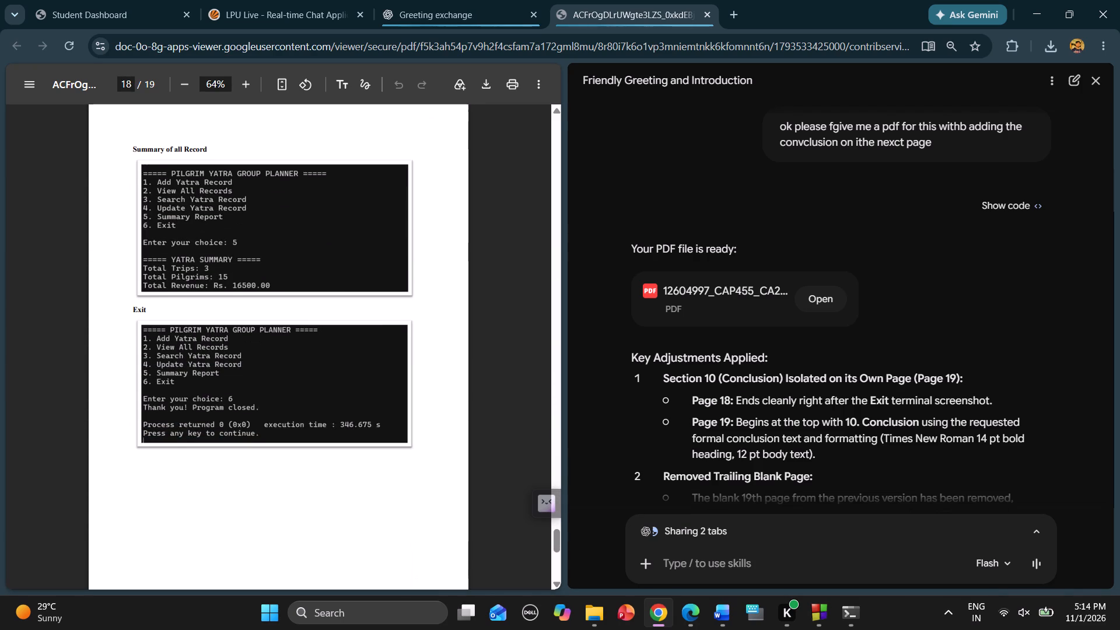
scroll(252, 314, "down", 7)
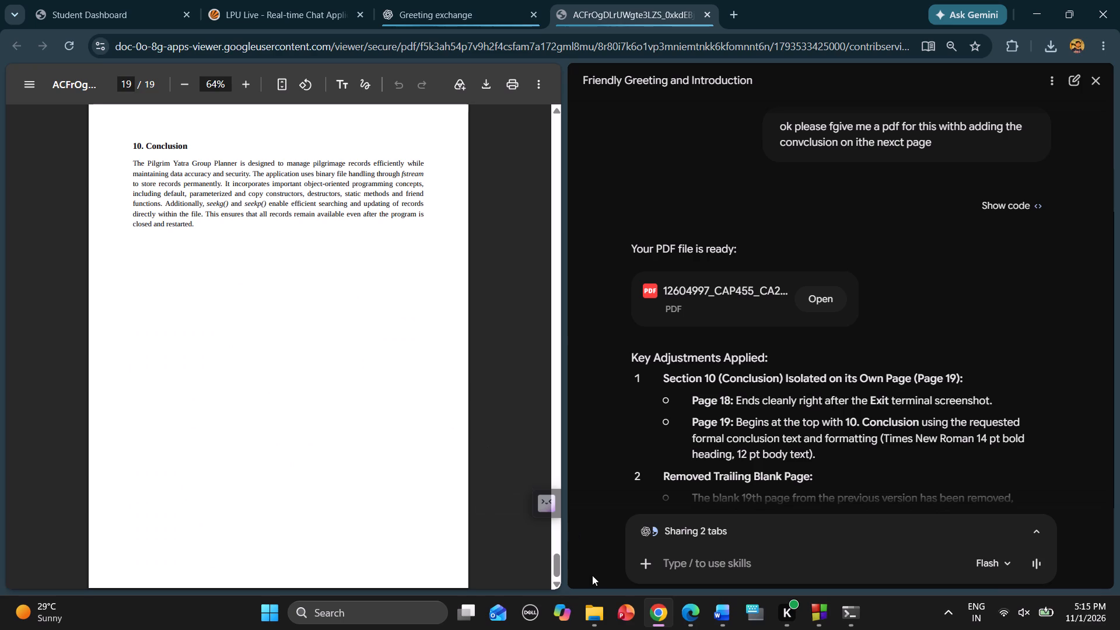
Attach the CA2 PilgrimYatraGroupPlanner PDF from the C++PROJECT folder to the Gemini chat and send the prompt "now check".
left_click(642, 563)
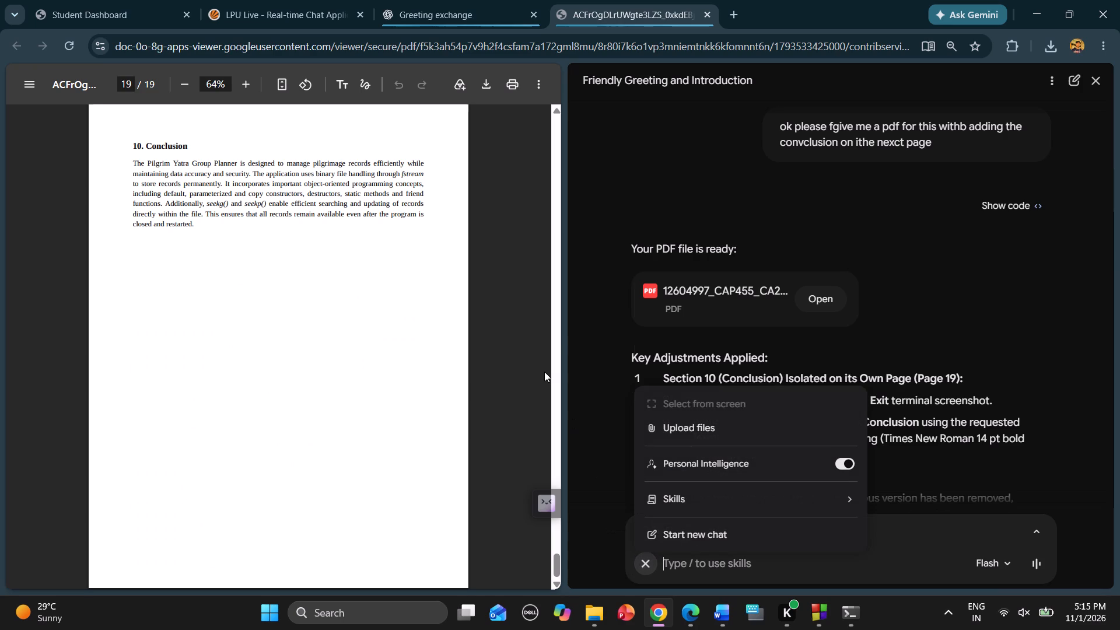
left_click(684, 432)
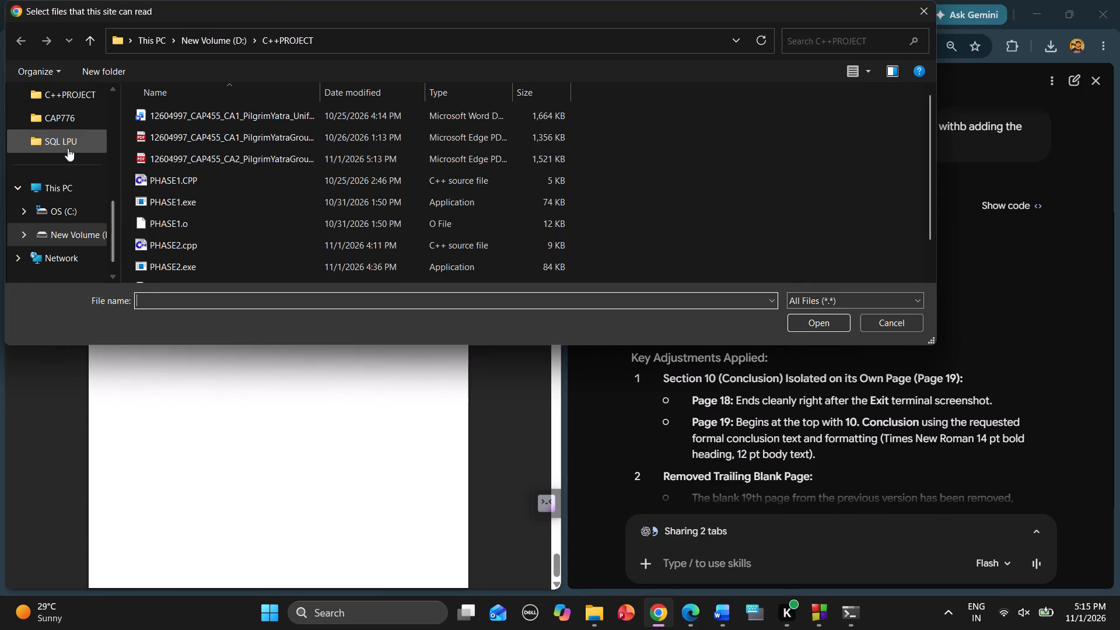
left_click(67, 89)
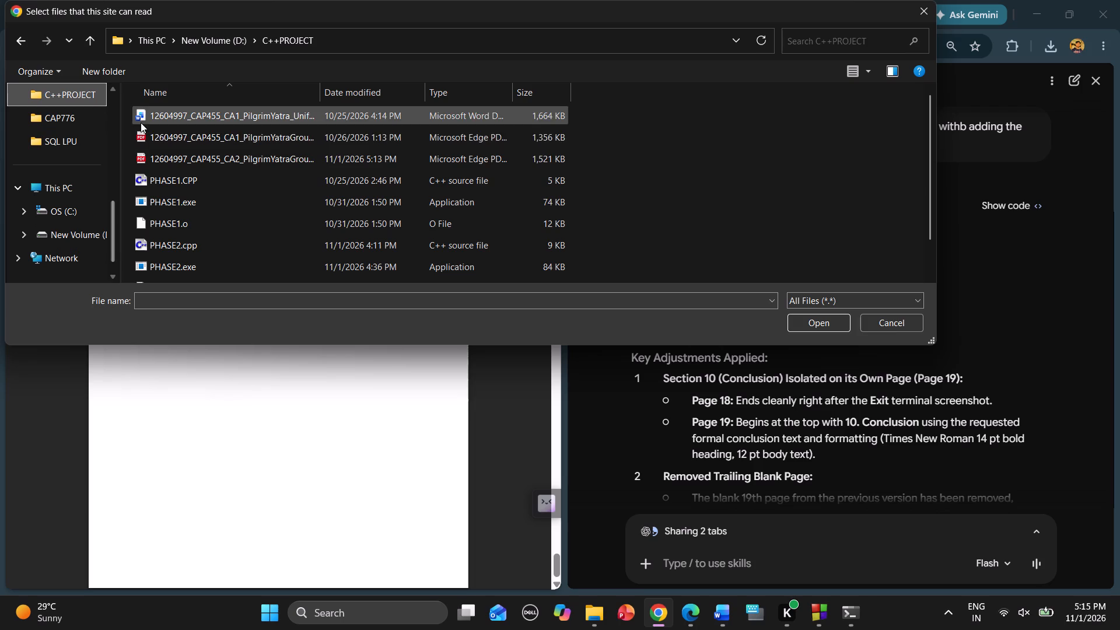
left_click(240, 155)
left_click(793, 318)
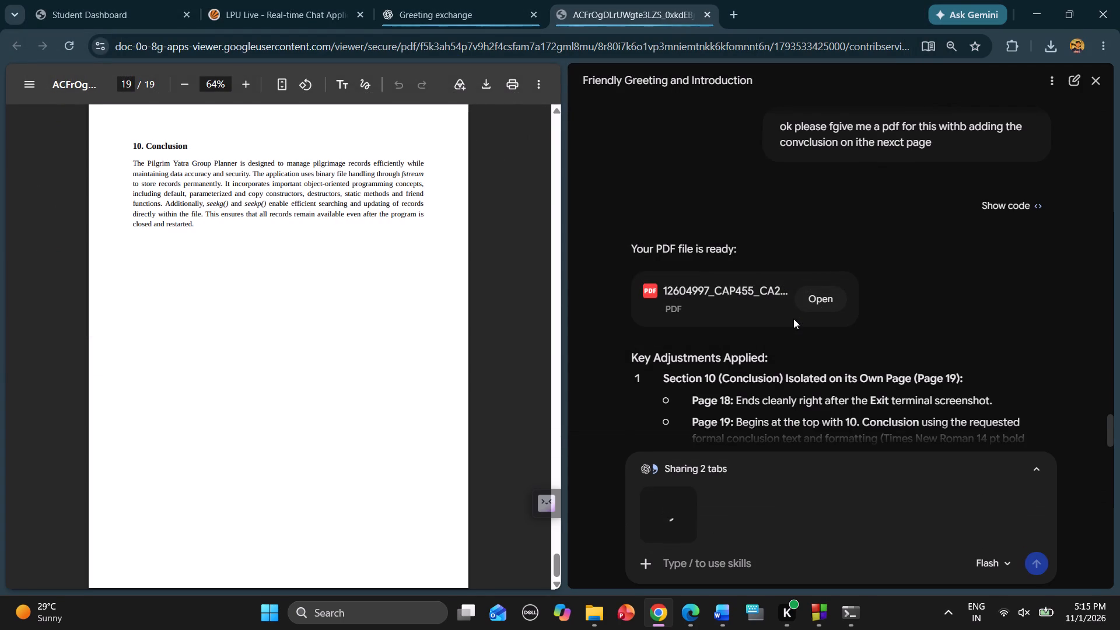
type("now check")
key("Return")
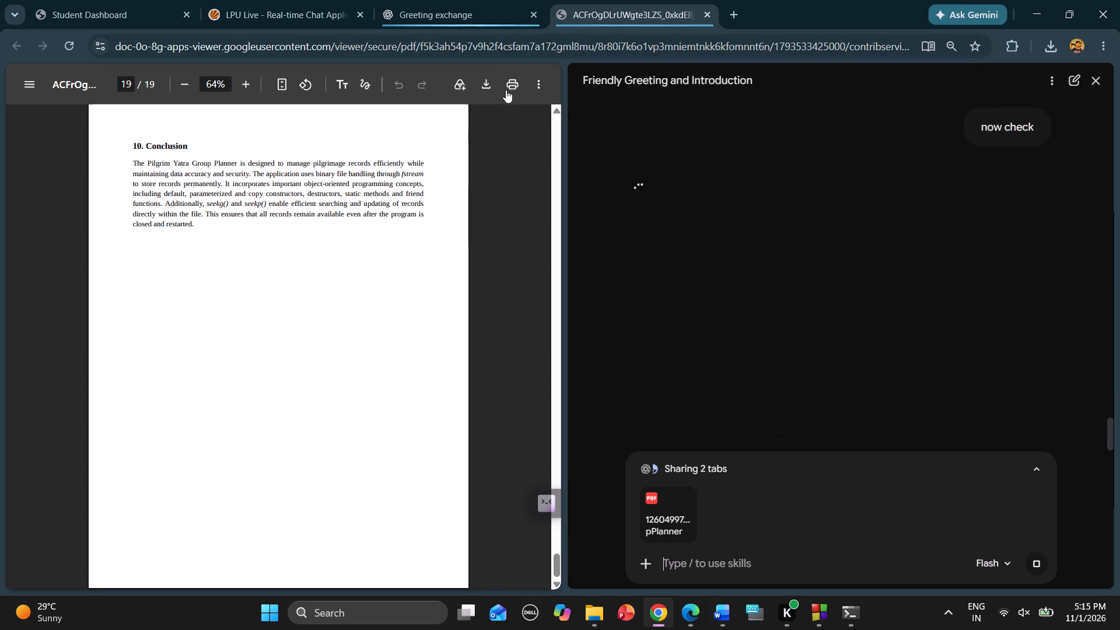
Download the Gemini-generated PDF to the Downloads folder, naming it the registration number followed by "_CAP455_CA2_Pilgrim_yata_Group_planner".
left_click(491, 94)
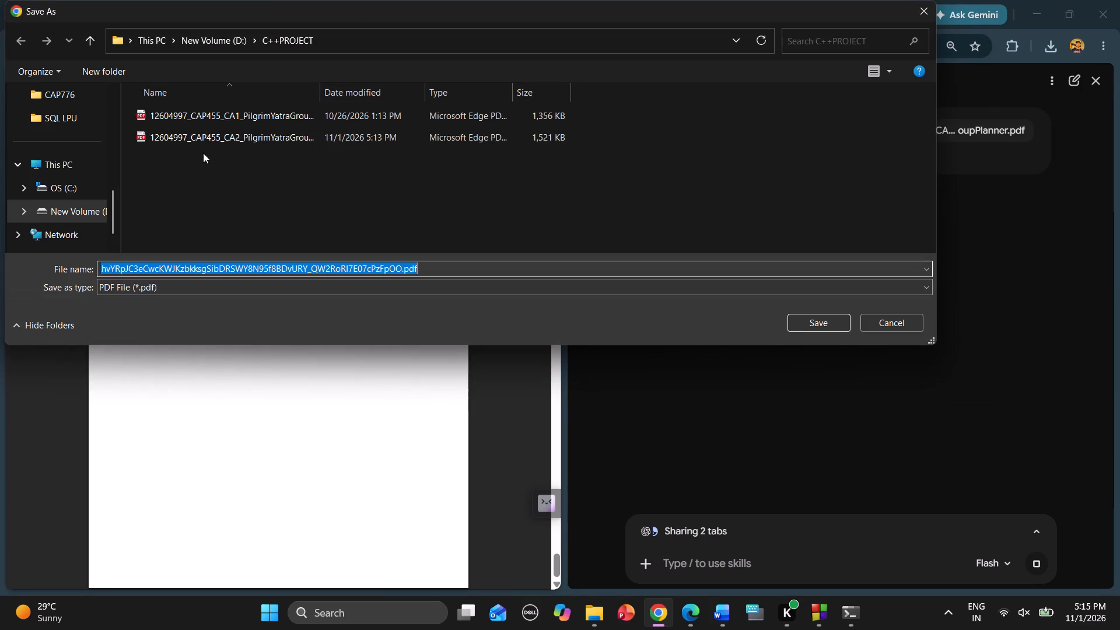
scroll(55, 149, "up", 1)
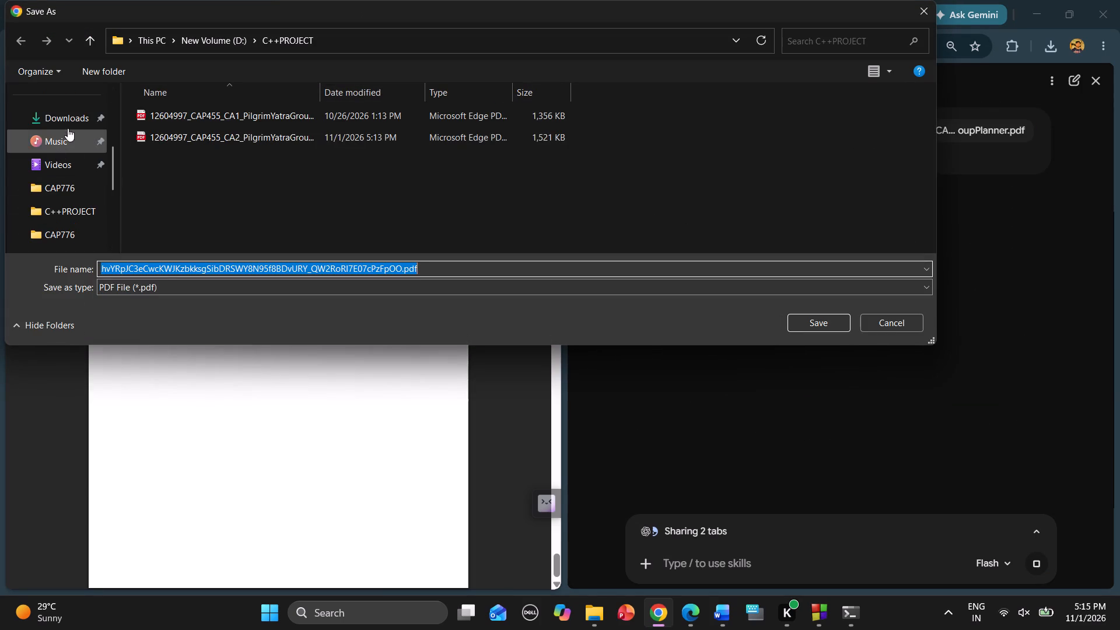
left_click(69, 124)
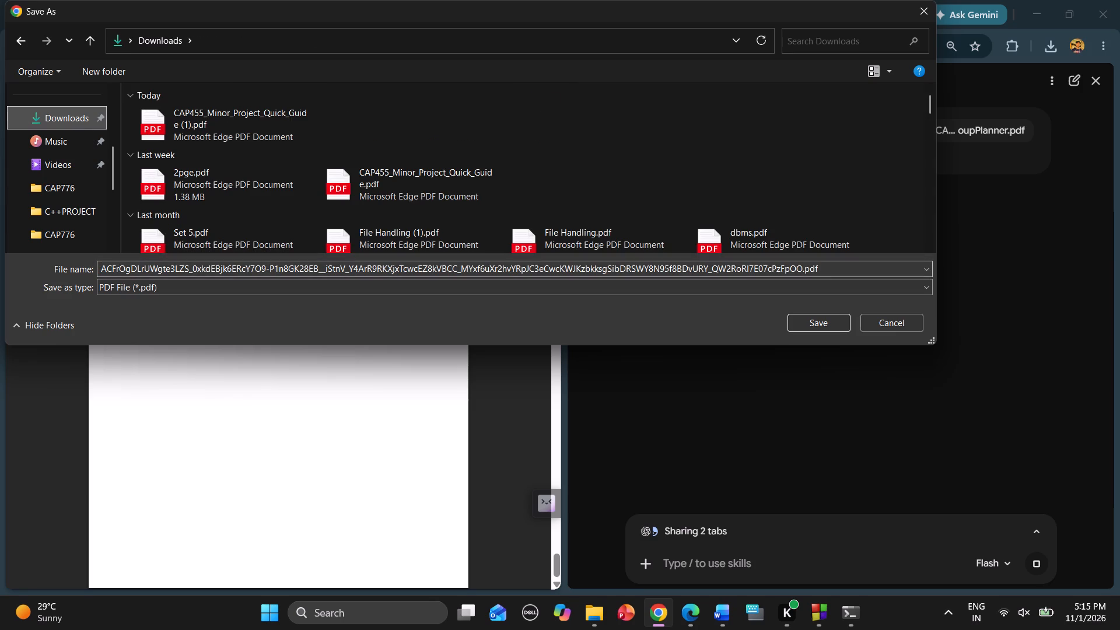
left_click(344, 267)
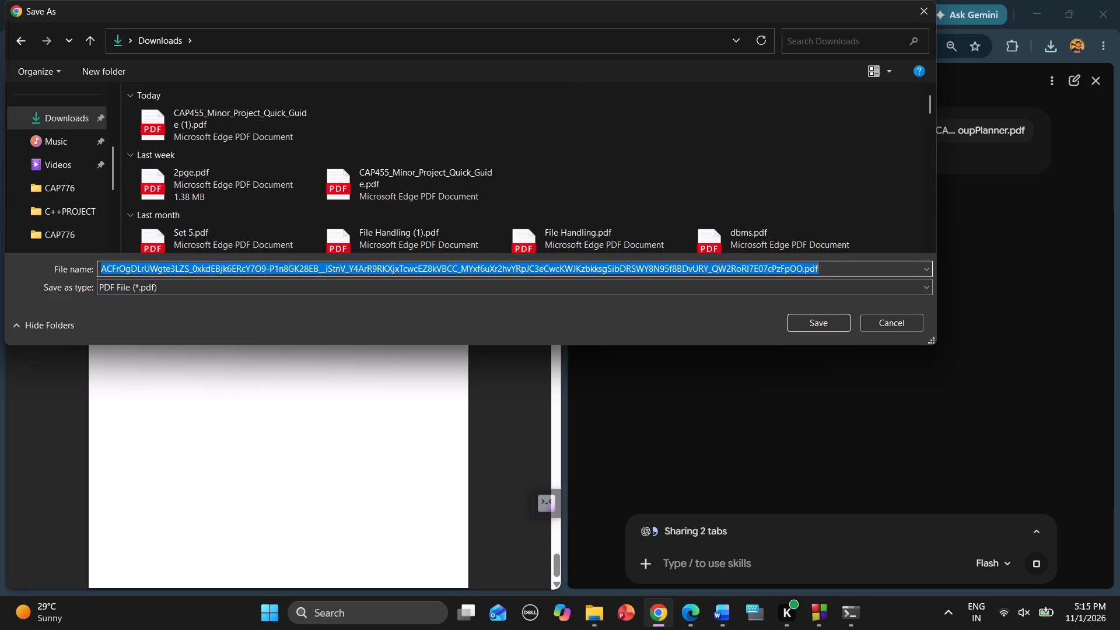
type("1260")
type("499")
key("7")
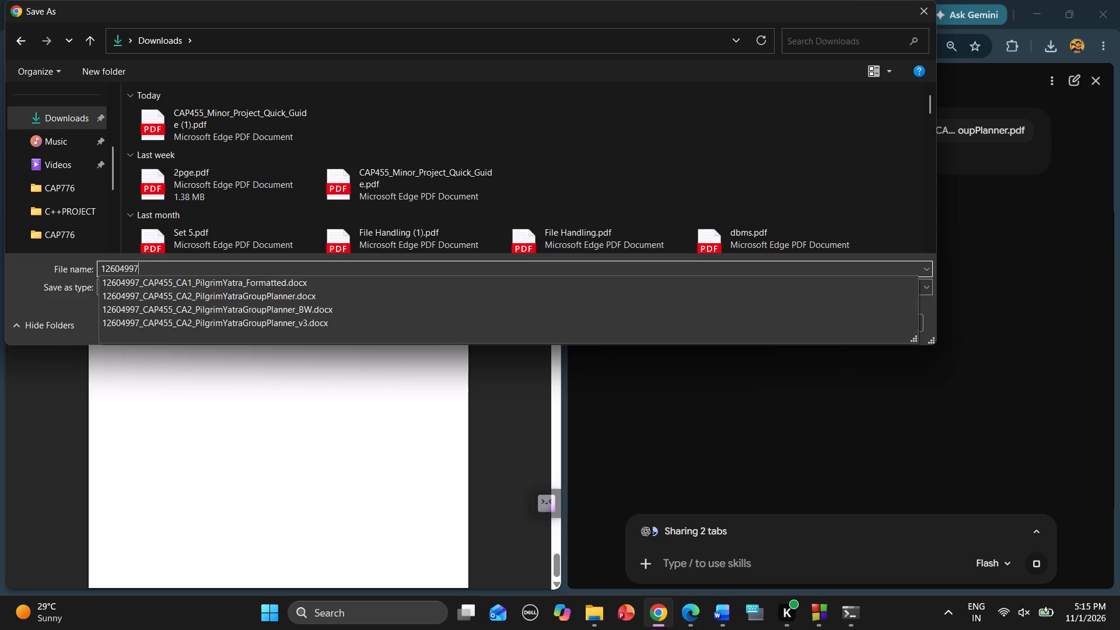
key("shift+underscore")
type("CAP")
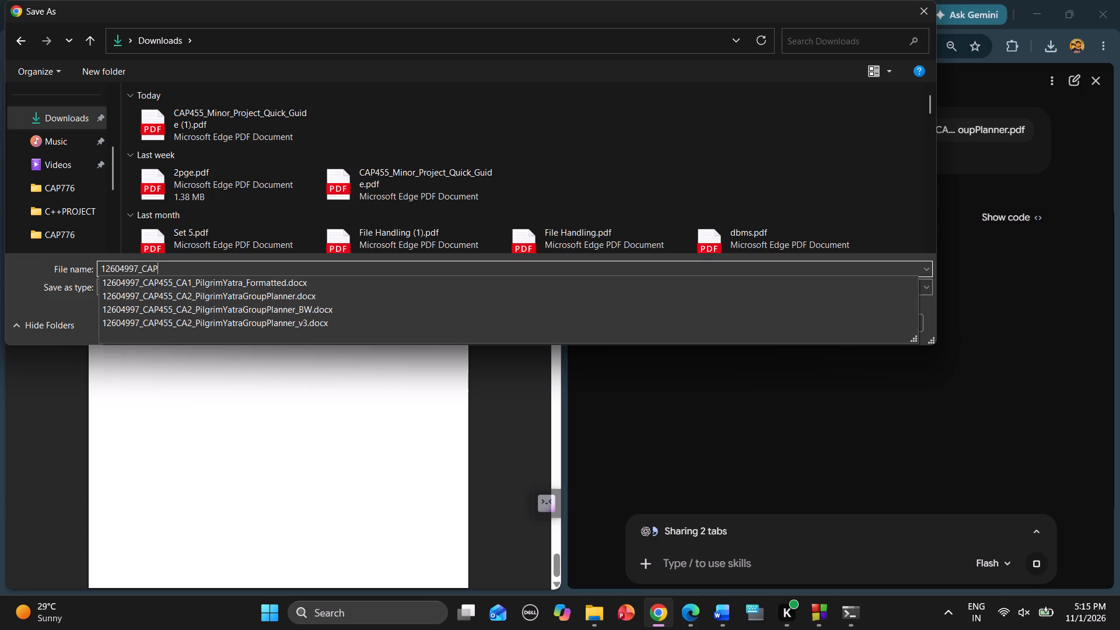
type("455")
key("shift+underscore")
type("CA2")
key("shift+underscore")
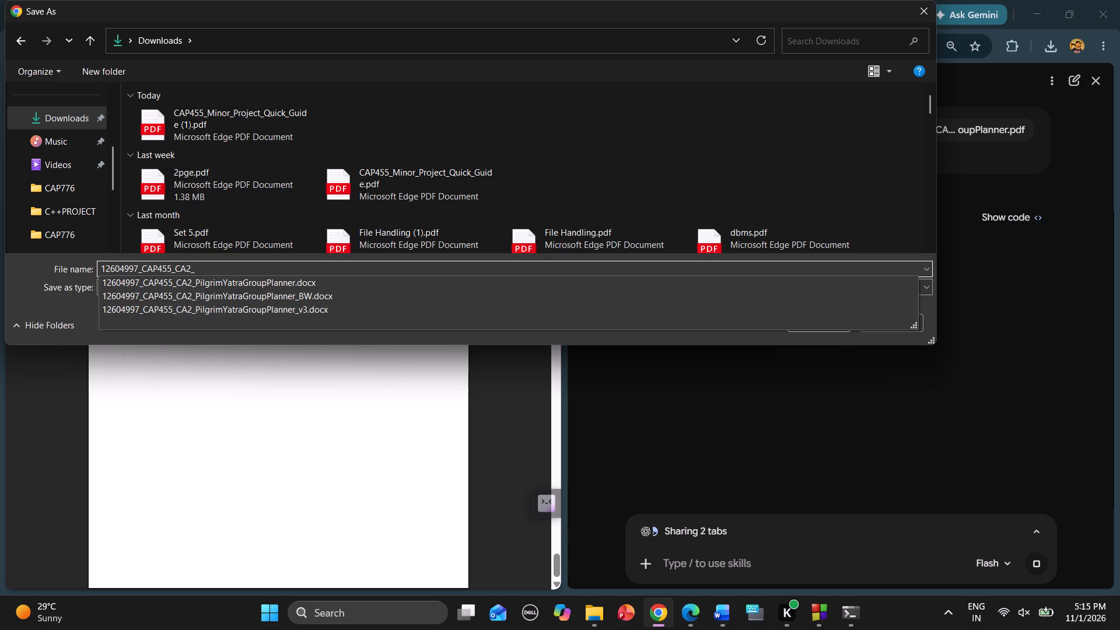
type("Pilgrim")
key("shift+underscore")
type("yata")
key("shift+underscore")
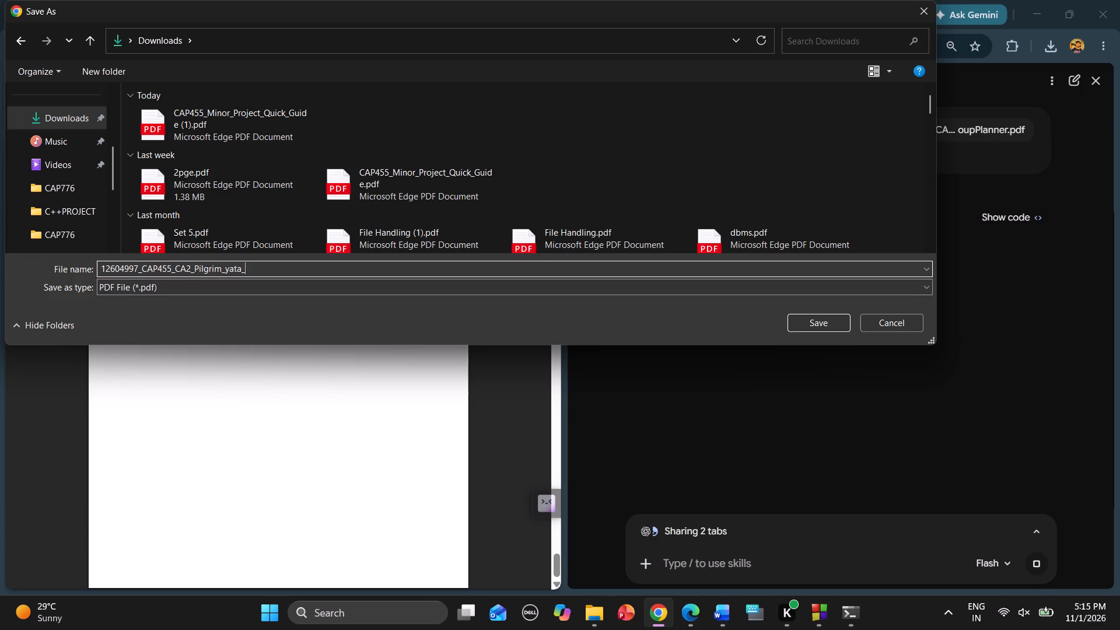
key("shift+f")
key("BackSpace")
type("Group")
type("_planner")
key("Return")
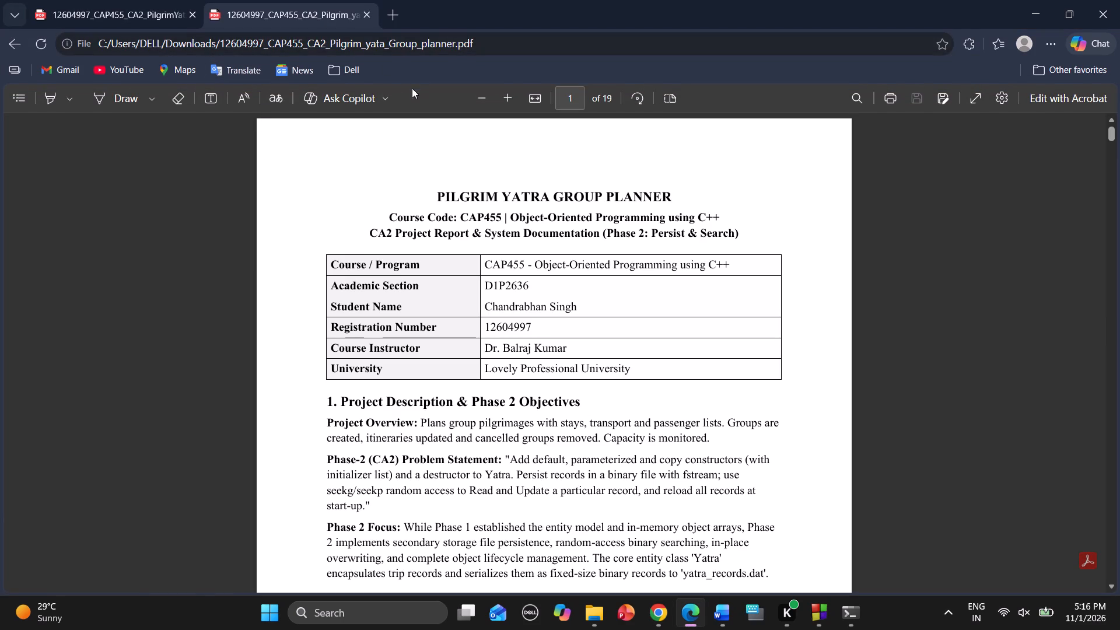
Look through the downloaded Pilgrim Yatra PDF from the project description and data tables to the UML, flowchart and data flow diagrams.
scroll(514, 239, "down", 1)
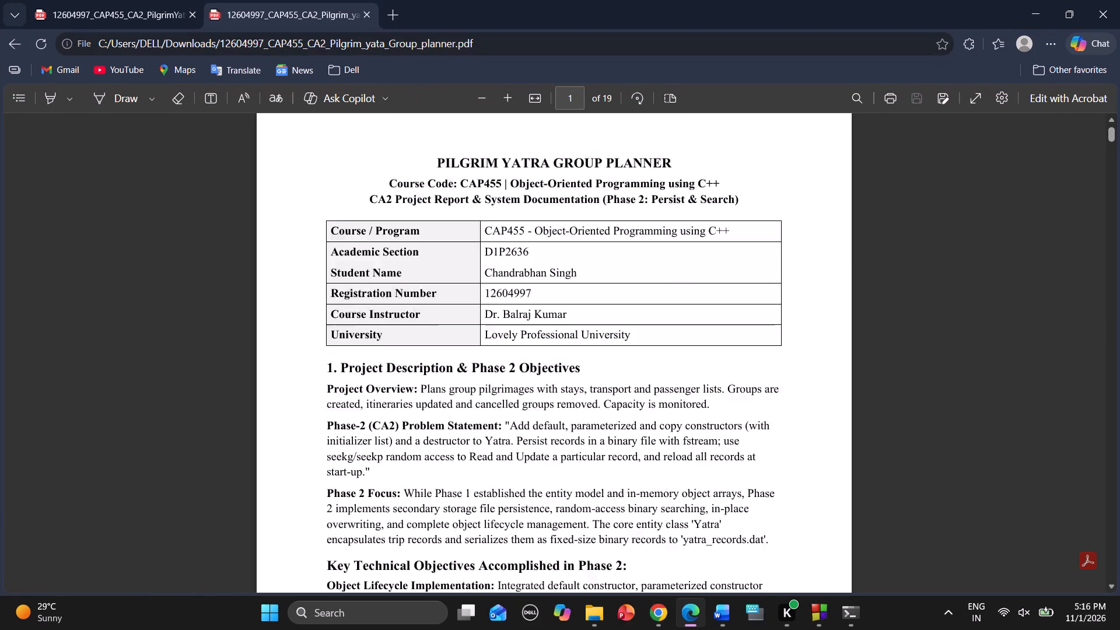
scroll(514, 239, "down", 7)
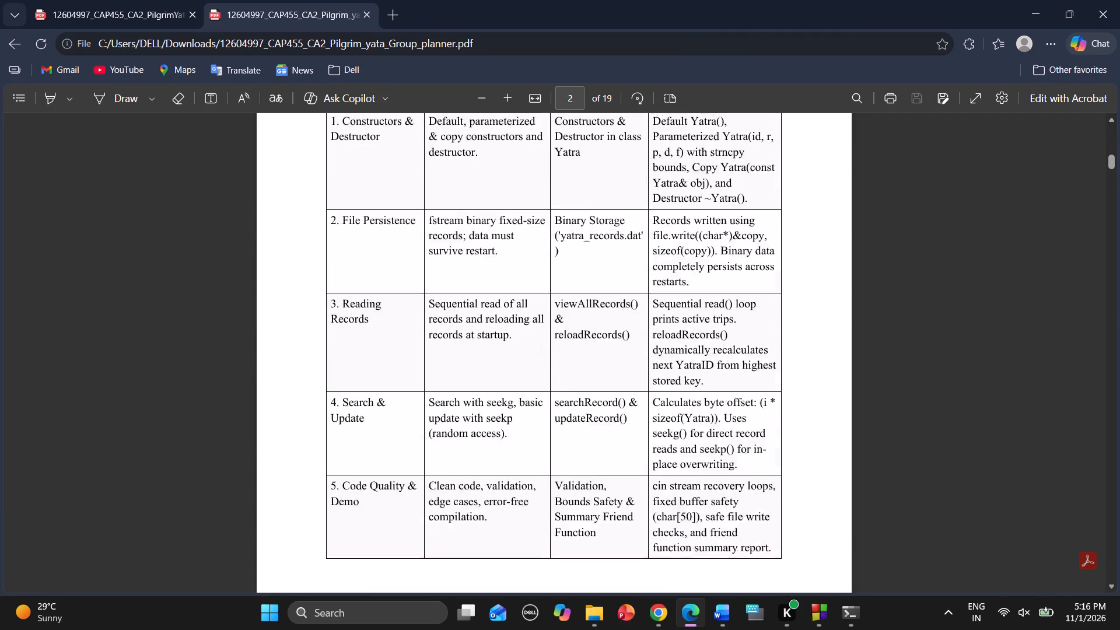
scroll(514, 239, "down", 7)
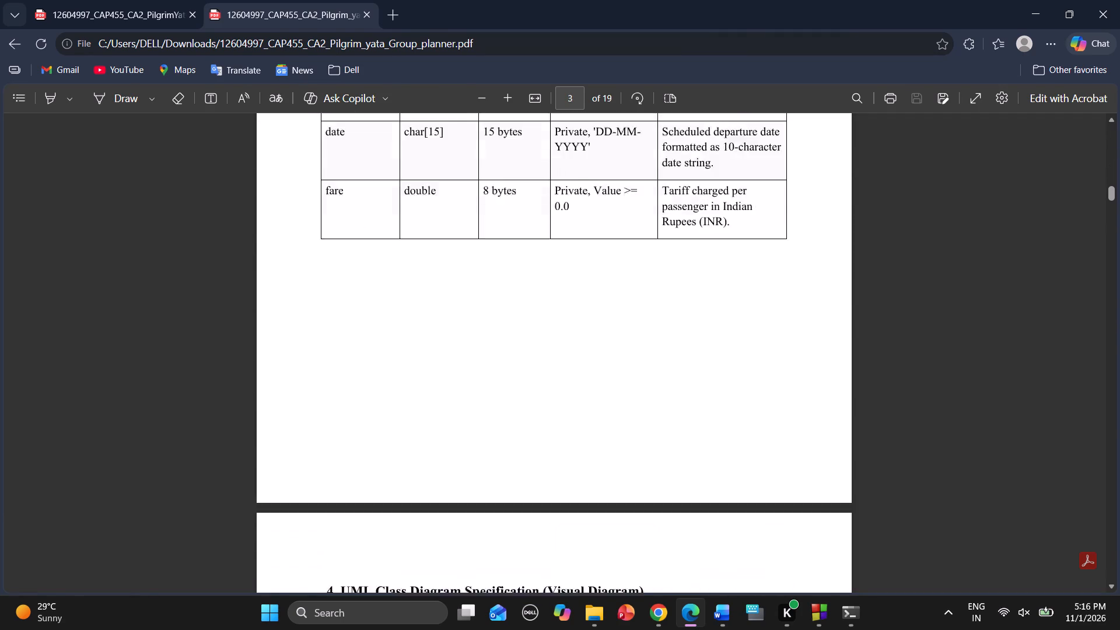
scroll(514, 239, "down", 4)
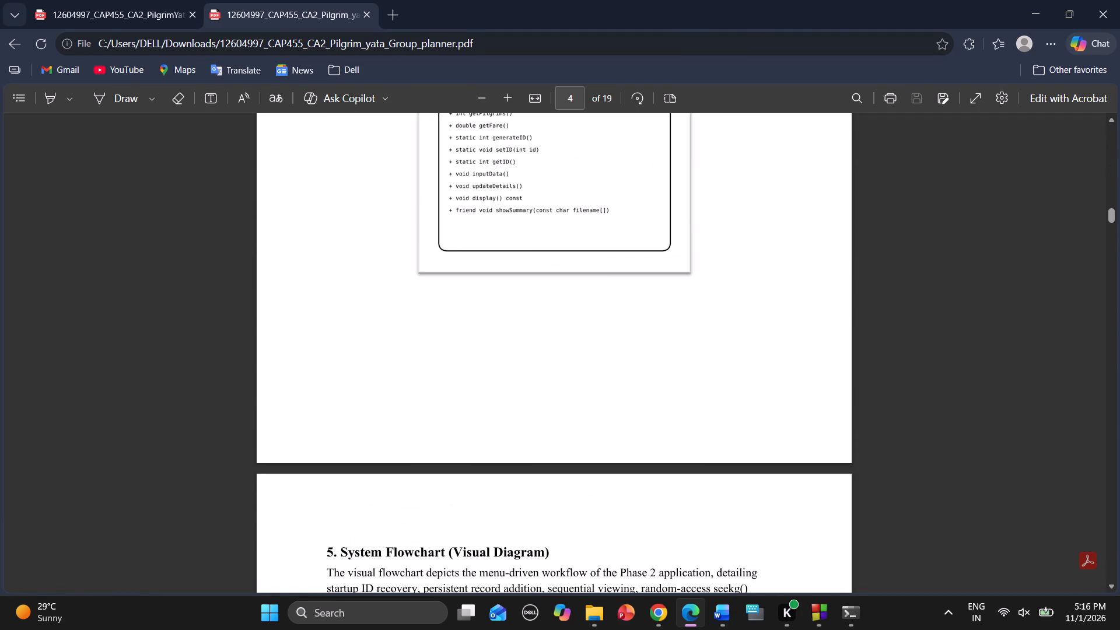
scroll(514, 239, "down", 1)
scroll(514, 239, "up", 3)
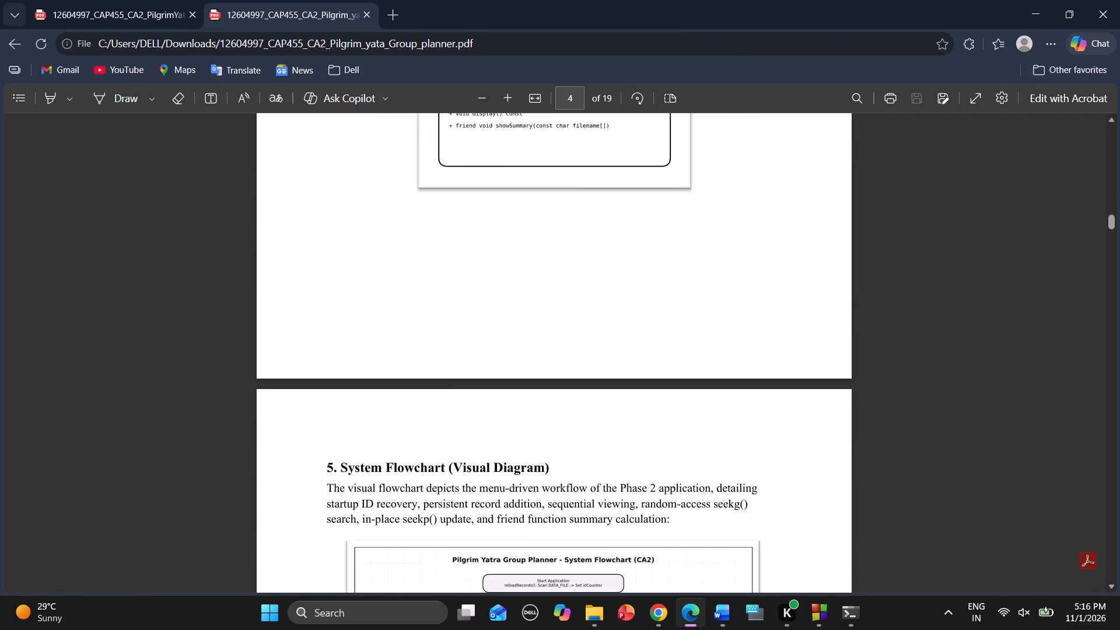
scroll(514, 239, "down", 9)
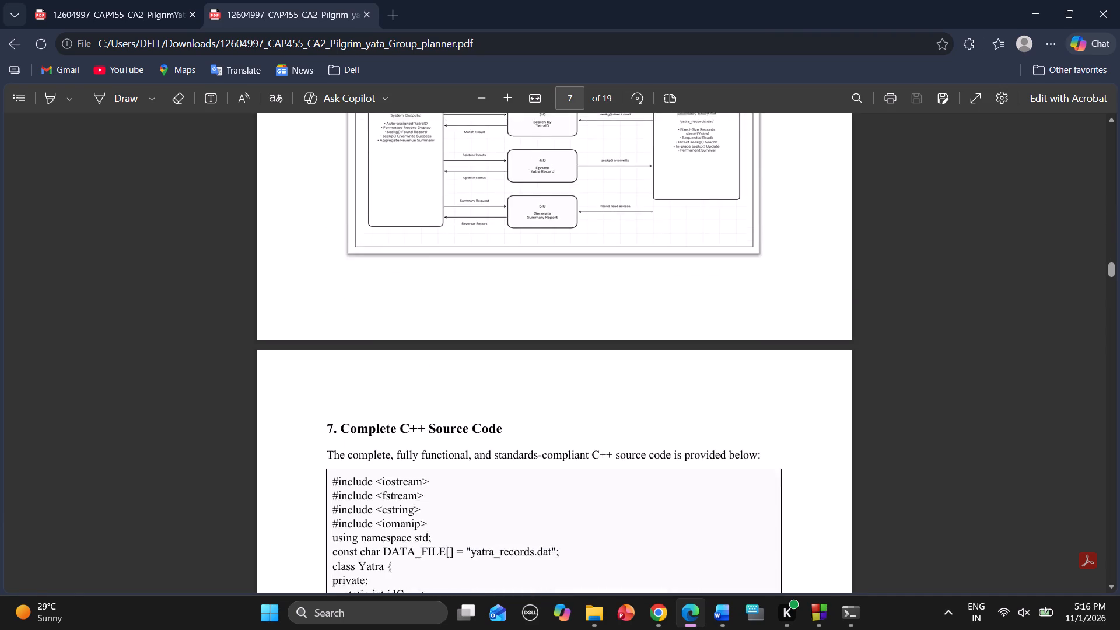
scroll(514, 239, "down", 8)
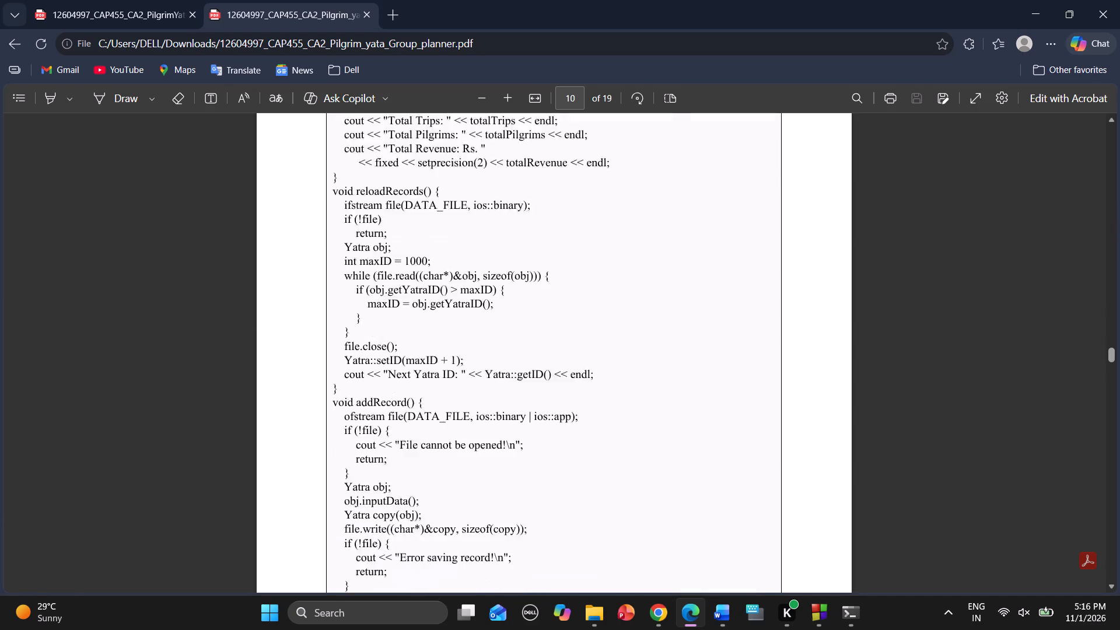
scroll(514, 239, "down", 7)
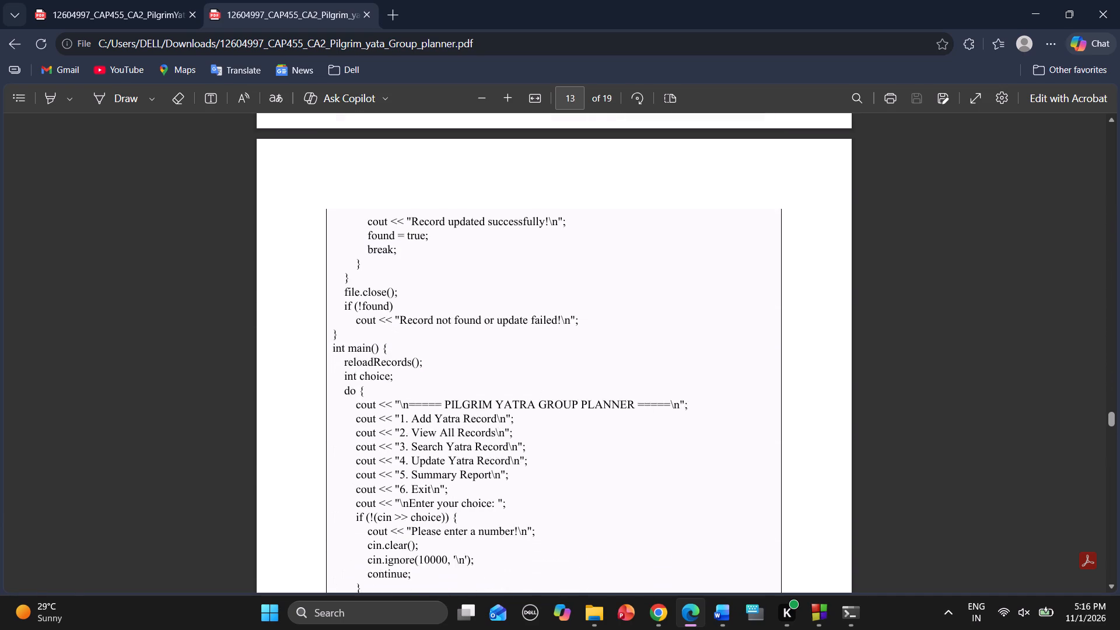
scroll(514, 239, "down", 7)
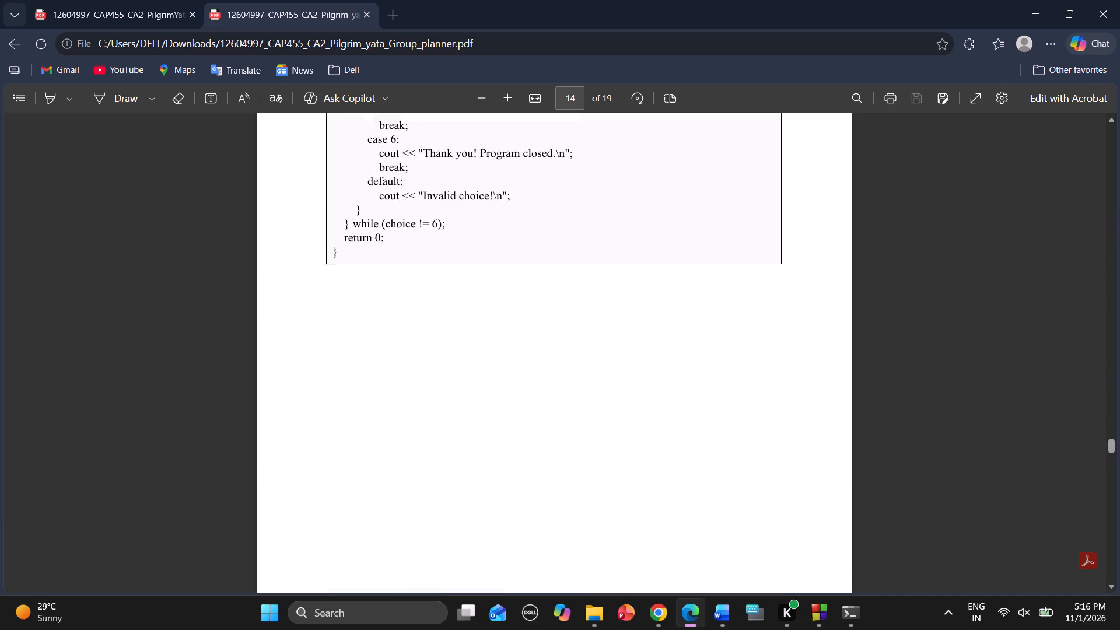
scroll(514, 239, "down", 7)
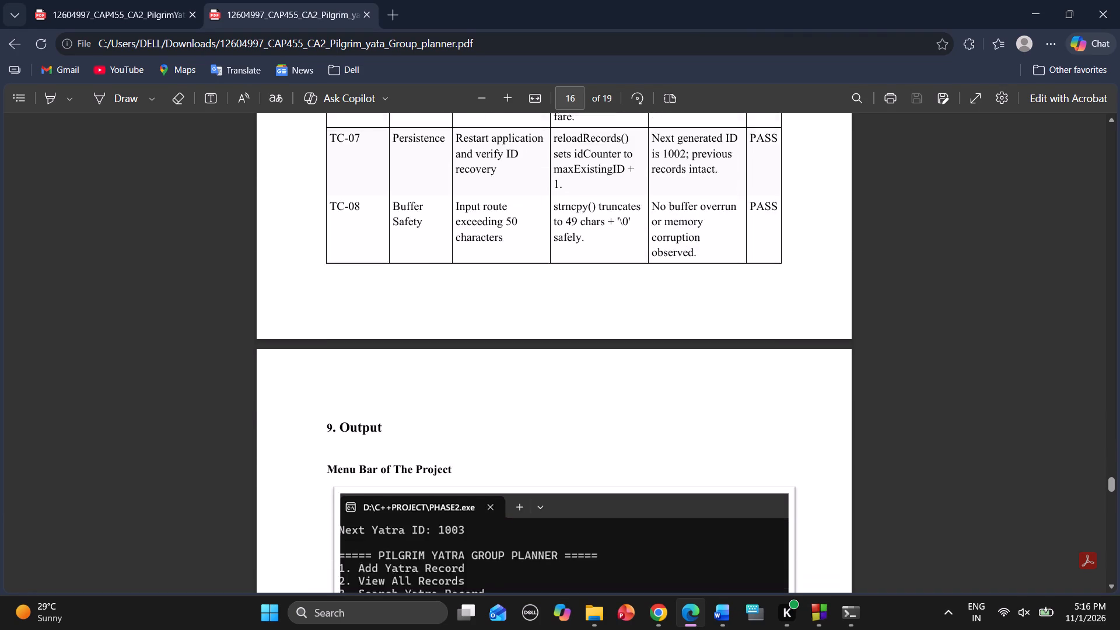
scroll(514, 239, "down", 8)
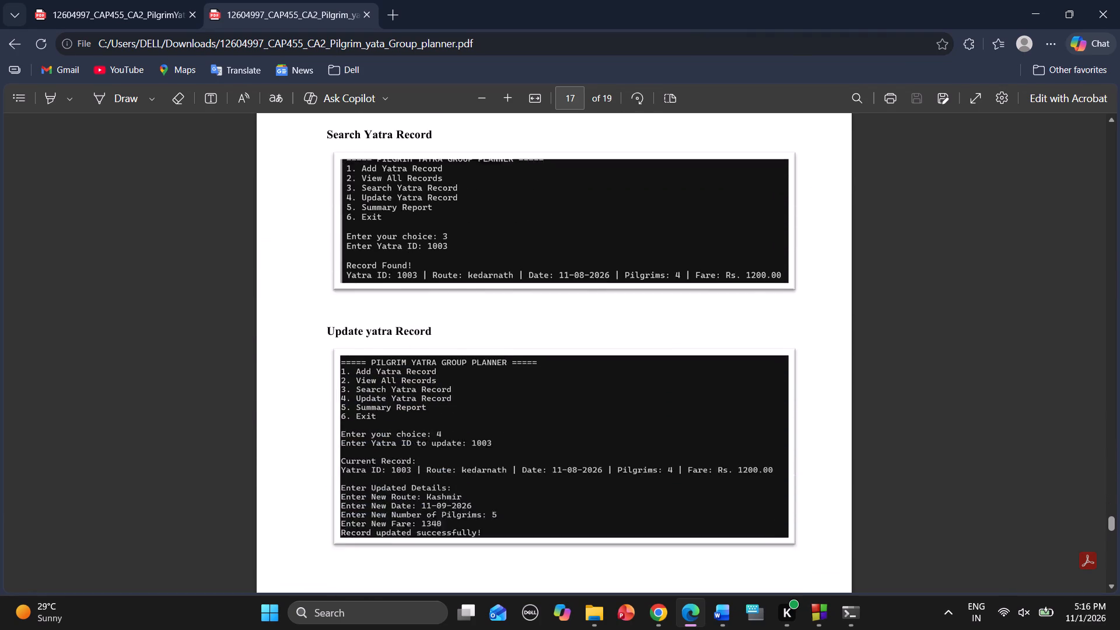
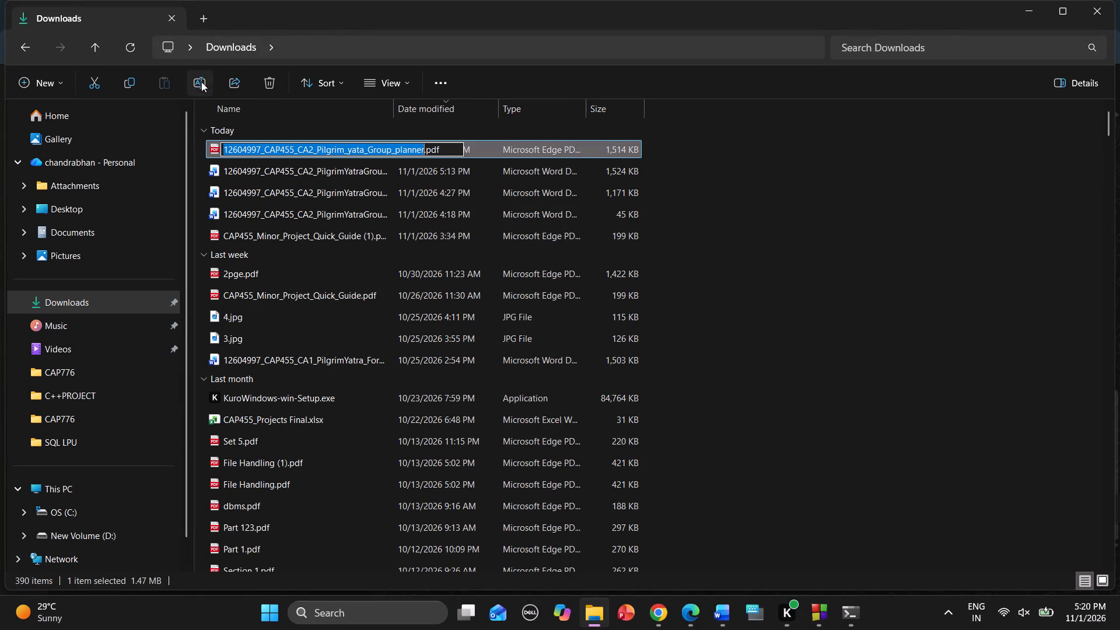
Correct the misspelled word in the CAP455 CA2 Pilgrim Group planner PDF's file name to "yatra".
left_click(363, 153)
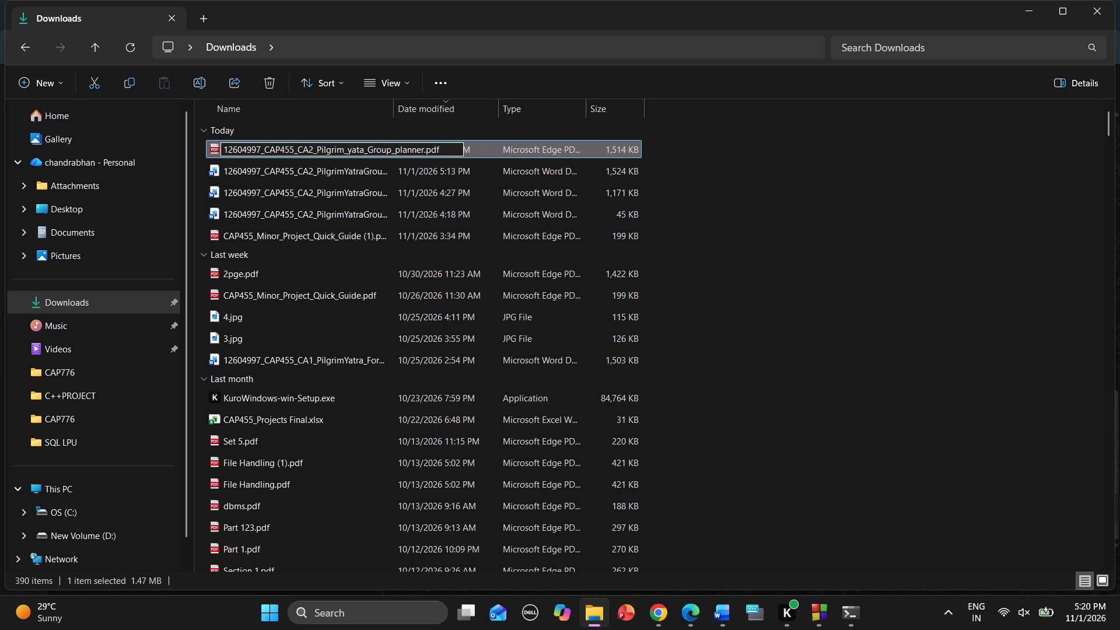
key("Left")
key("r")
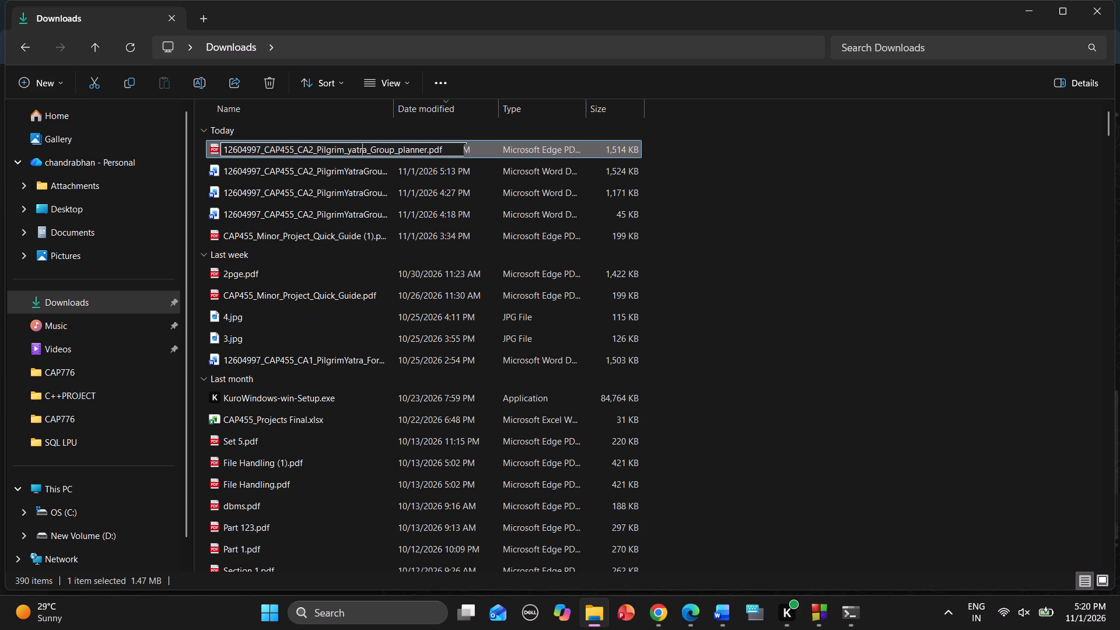